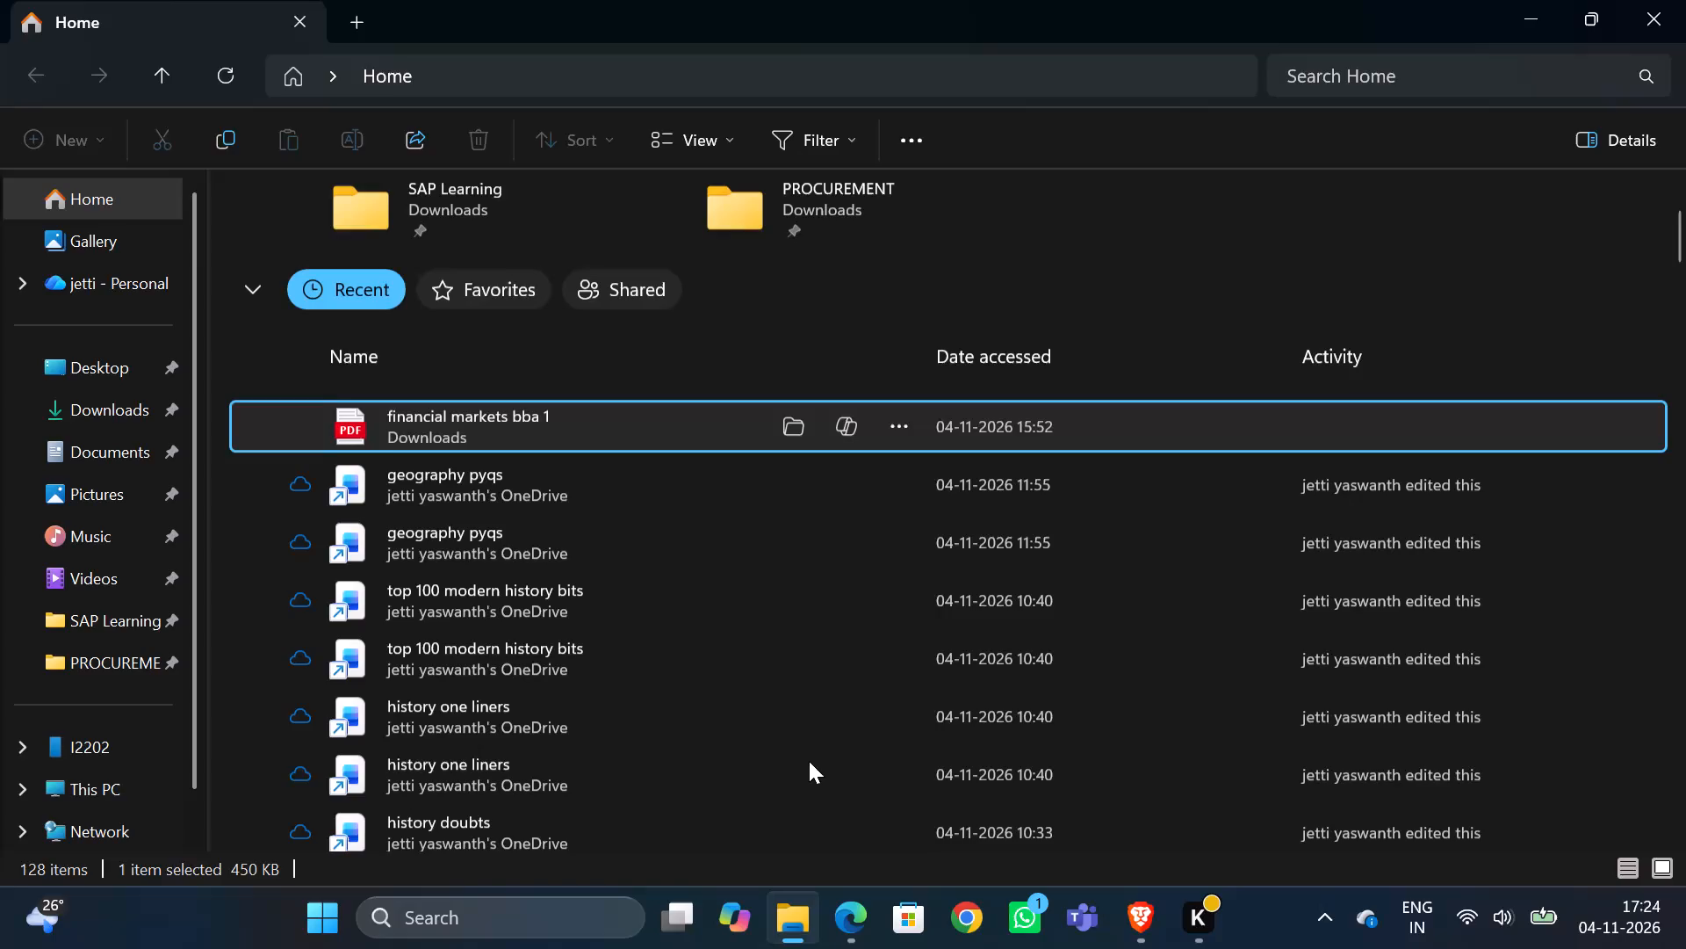
# Search the Home location for files matching "cv".
pyautogui.scroll(-1, 809, 761)
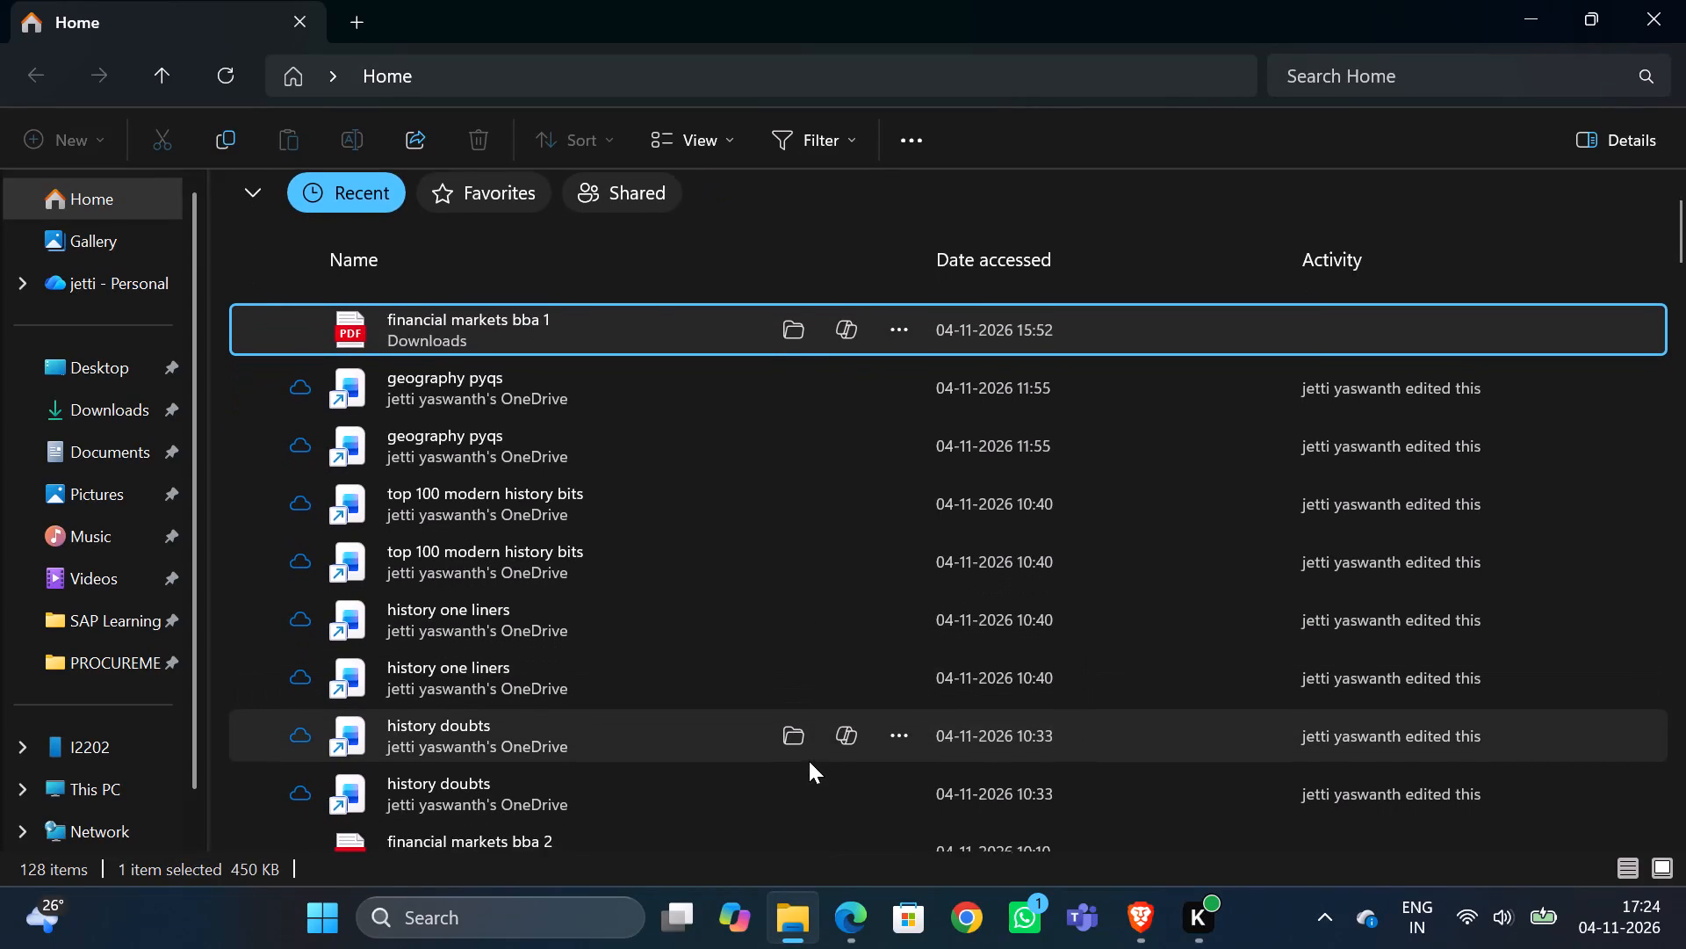
pyautogui.scroll(-2, 809, 761)
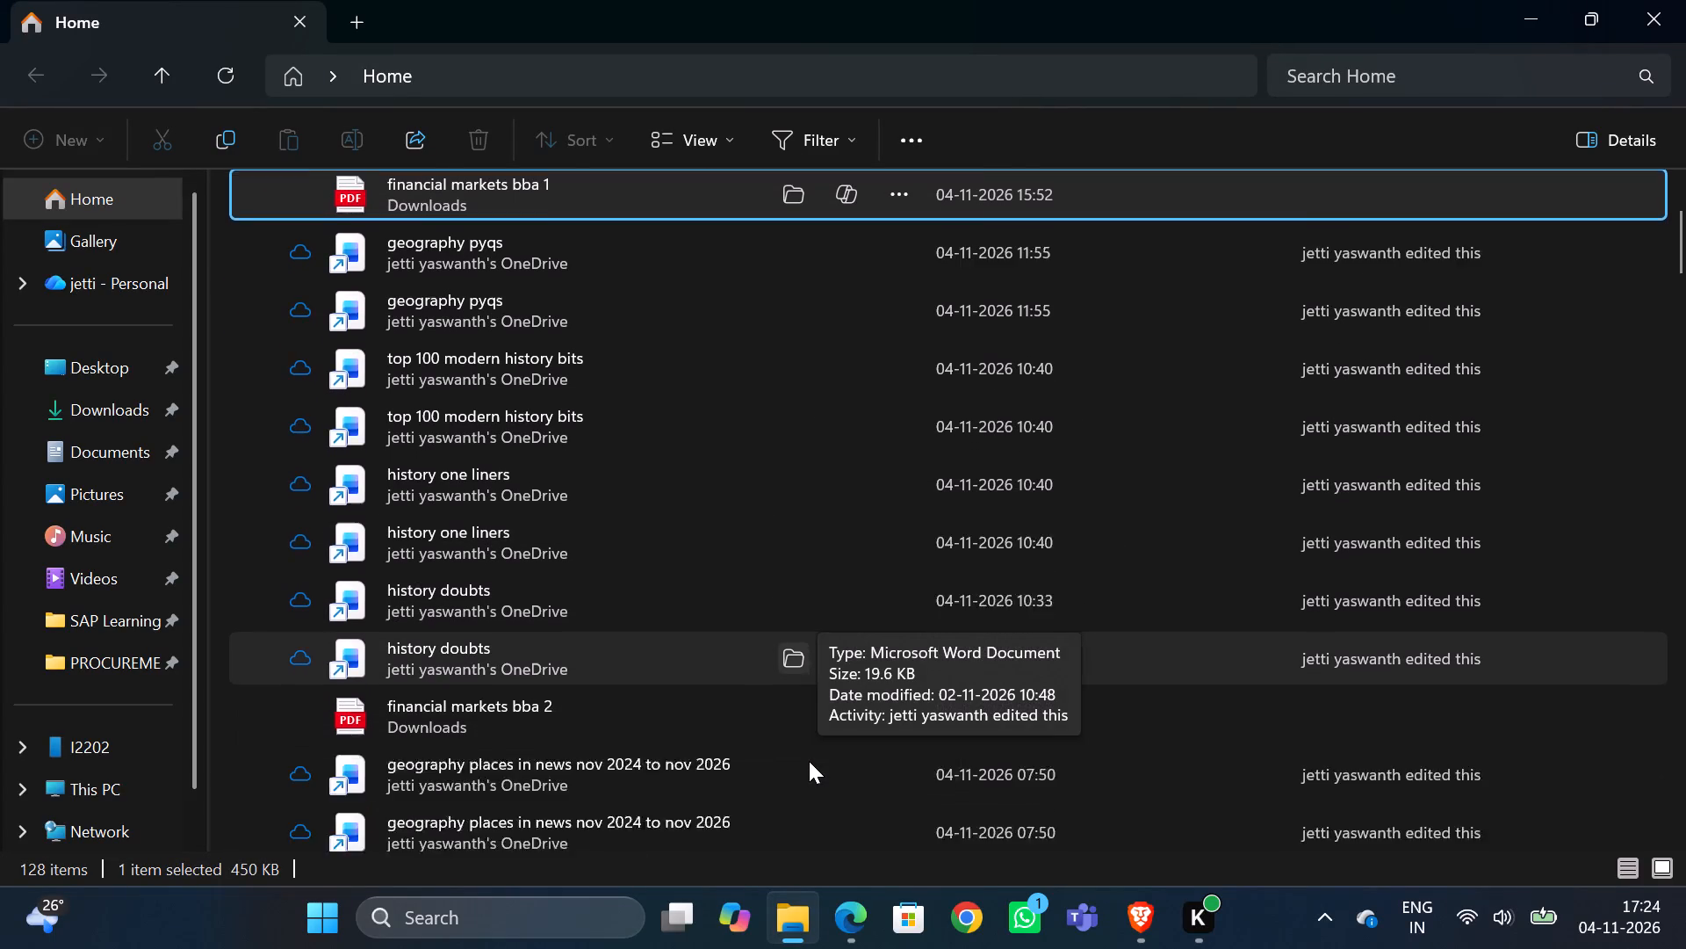
pyautogui.scroll(-1, 809, 761)
pyautogui.scroll(4, 809, 761)
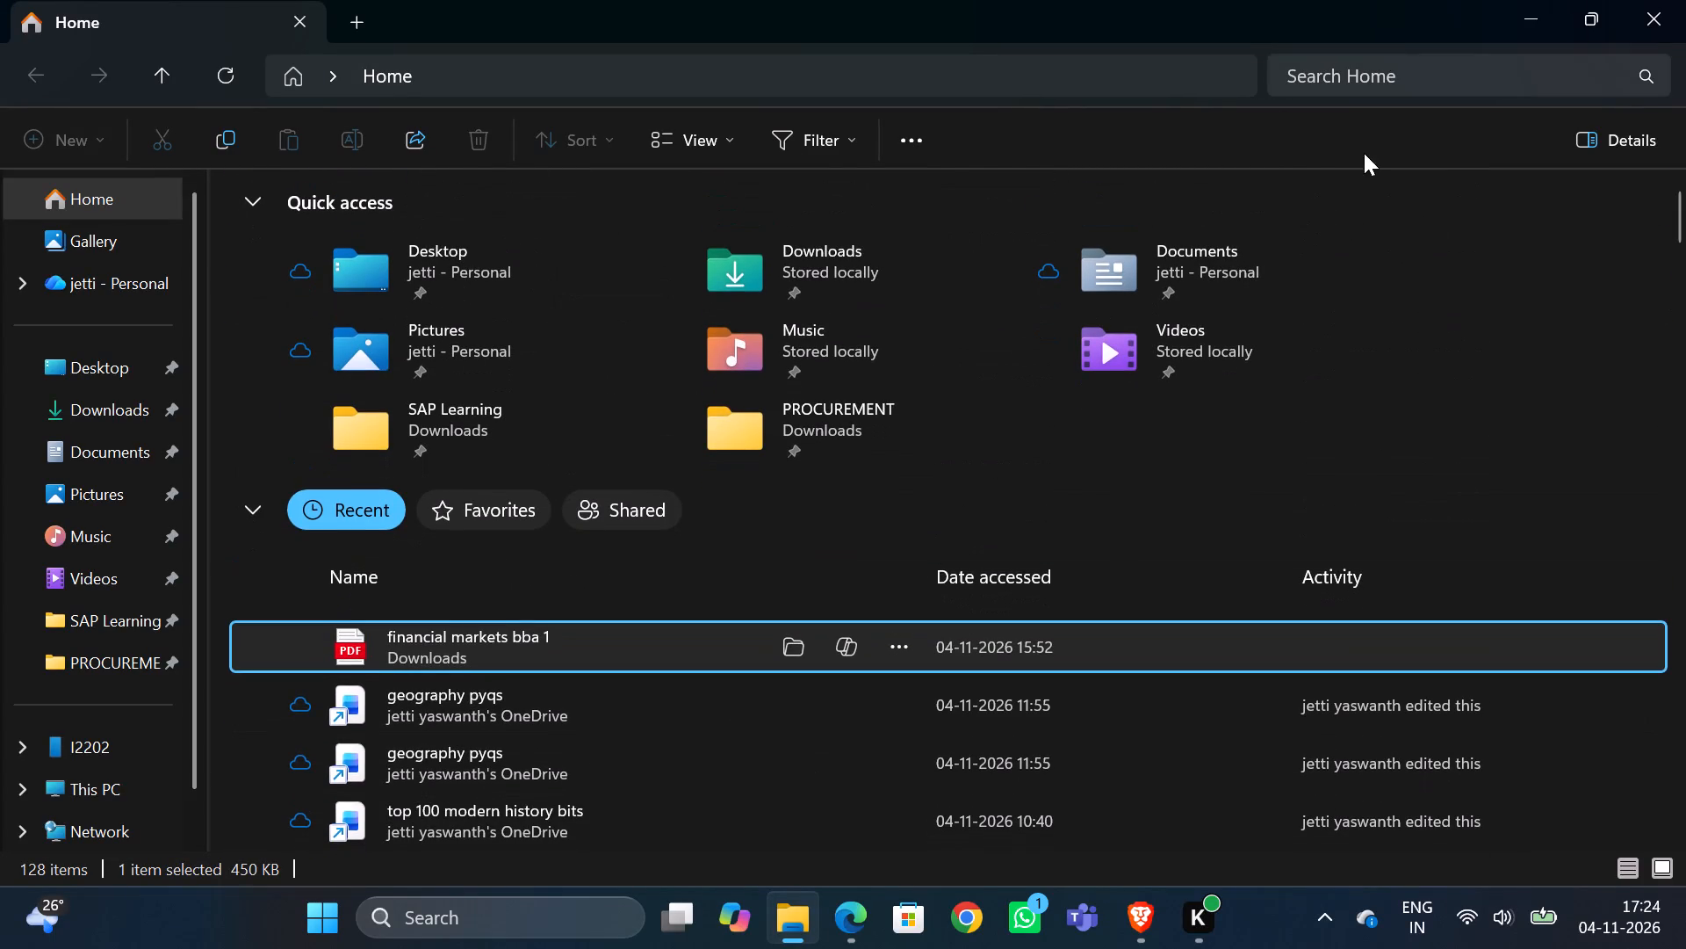
pyautogui.click(1380, 83)
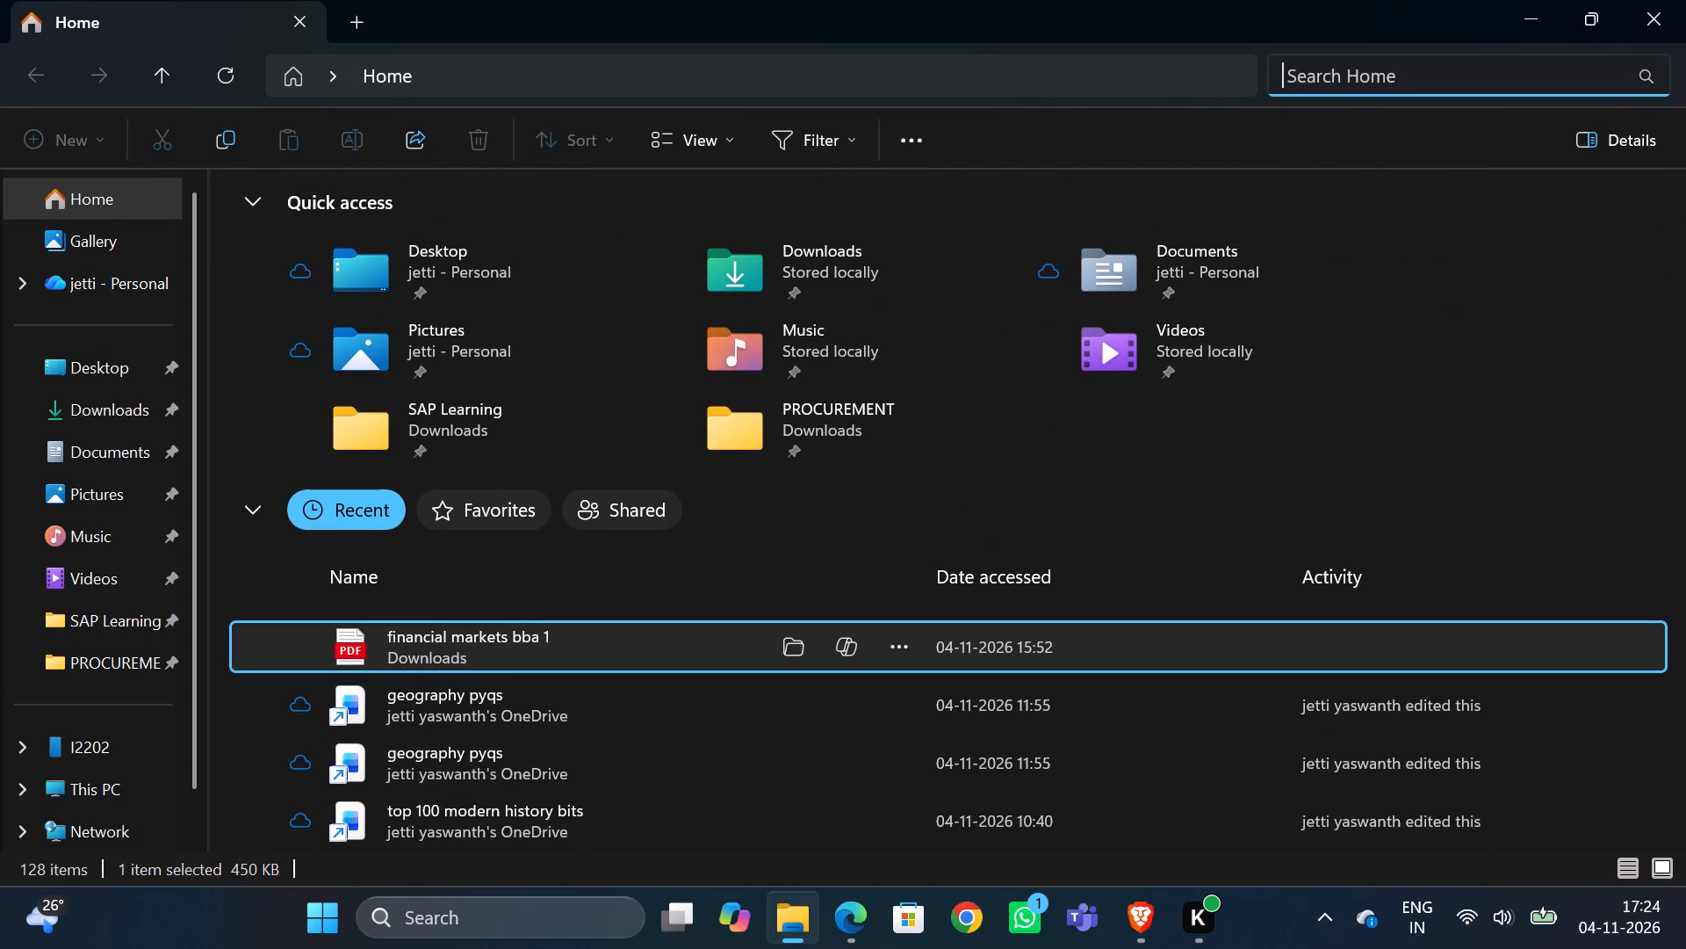
pyautogui.write('cv')
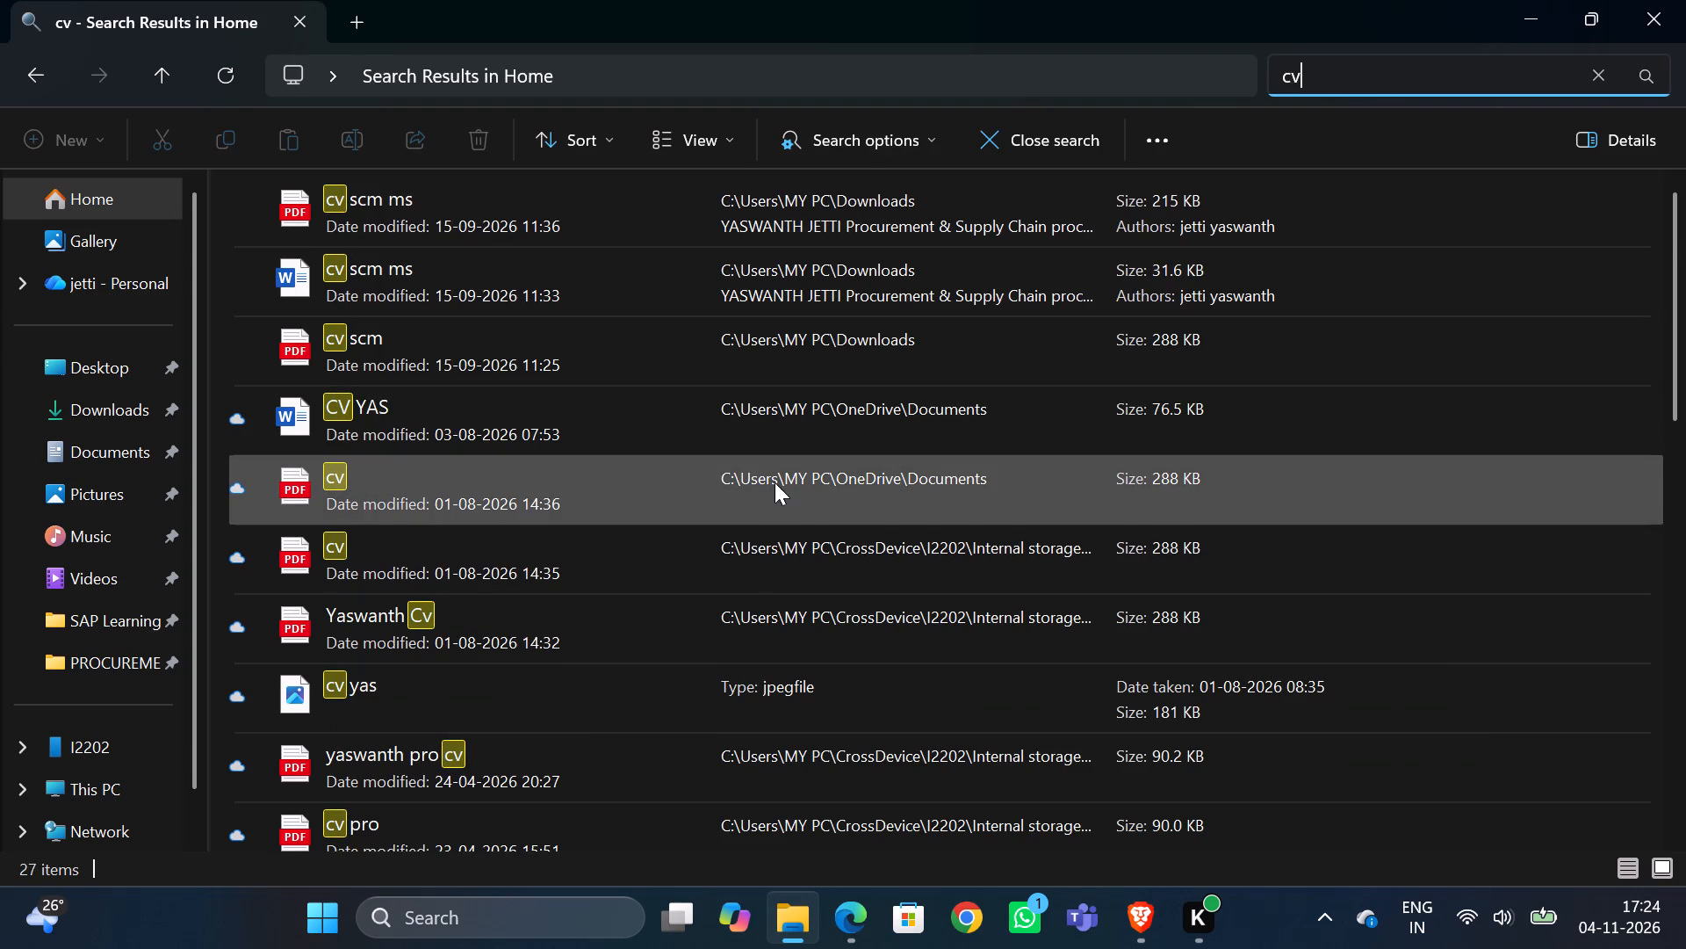
# Open the CV YAS Word document from the search results, look over its sections, and close it.
pyautogui.doubleClick(802, 434)
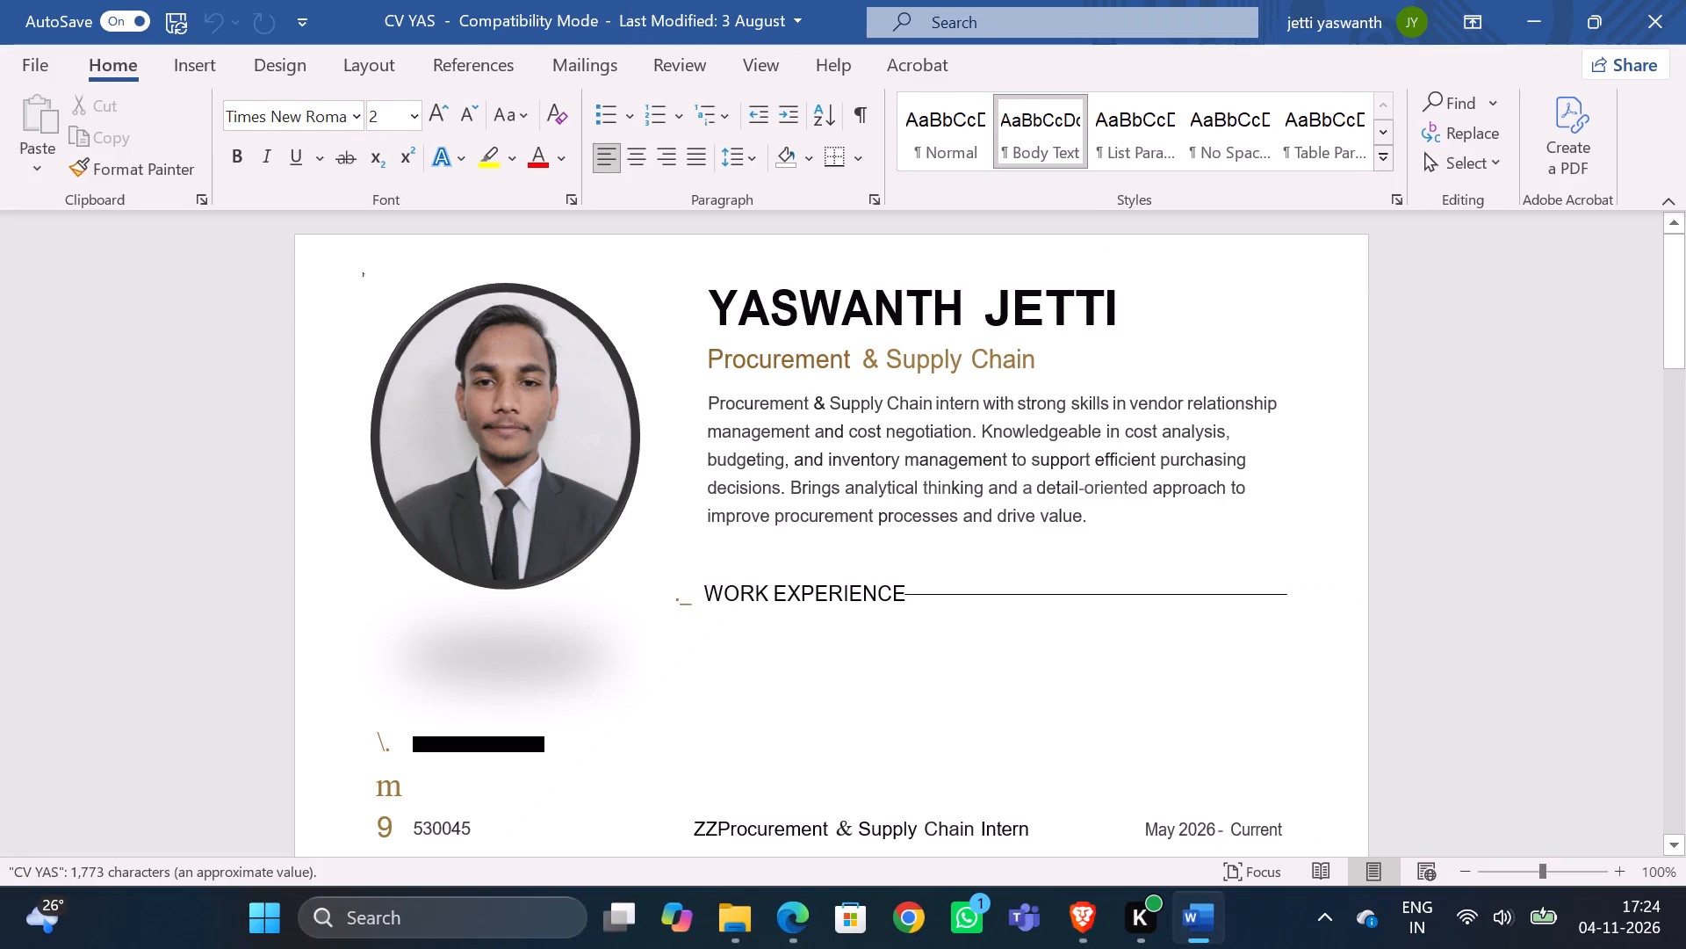
pyautogui.scroll(-5, 880, 516)
pyautogui.hscroll(1, 880, 516)
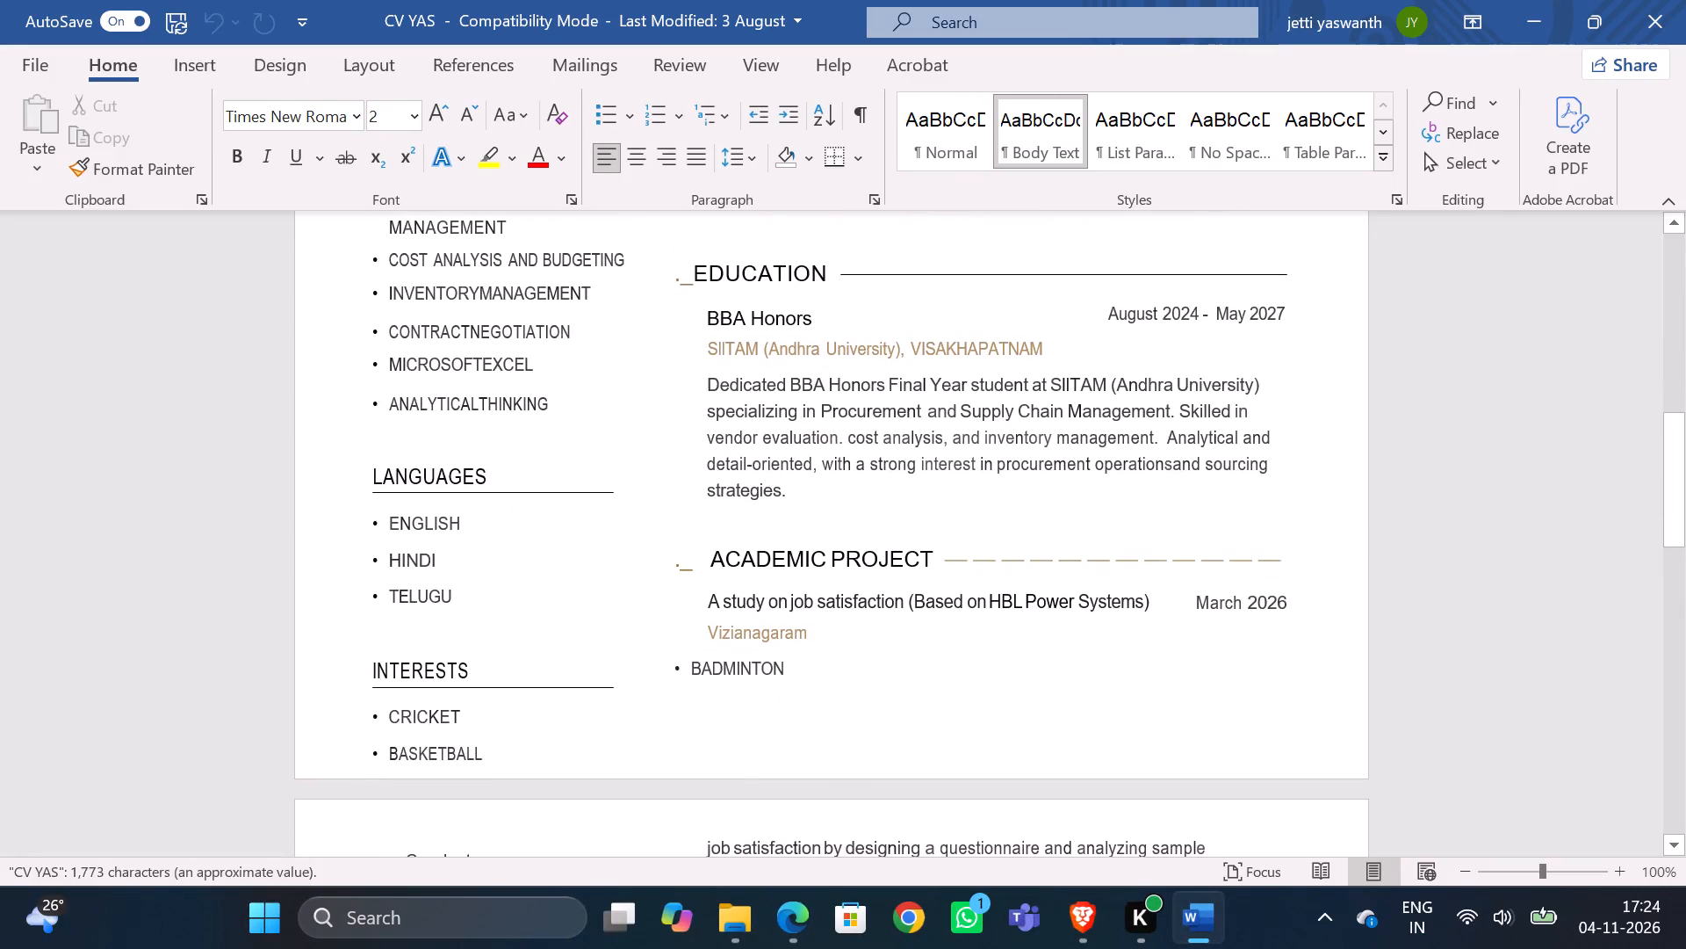
pyautogui.click(1662, 30)
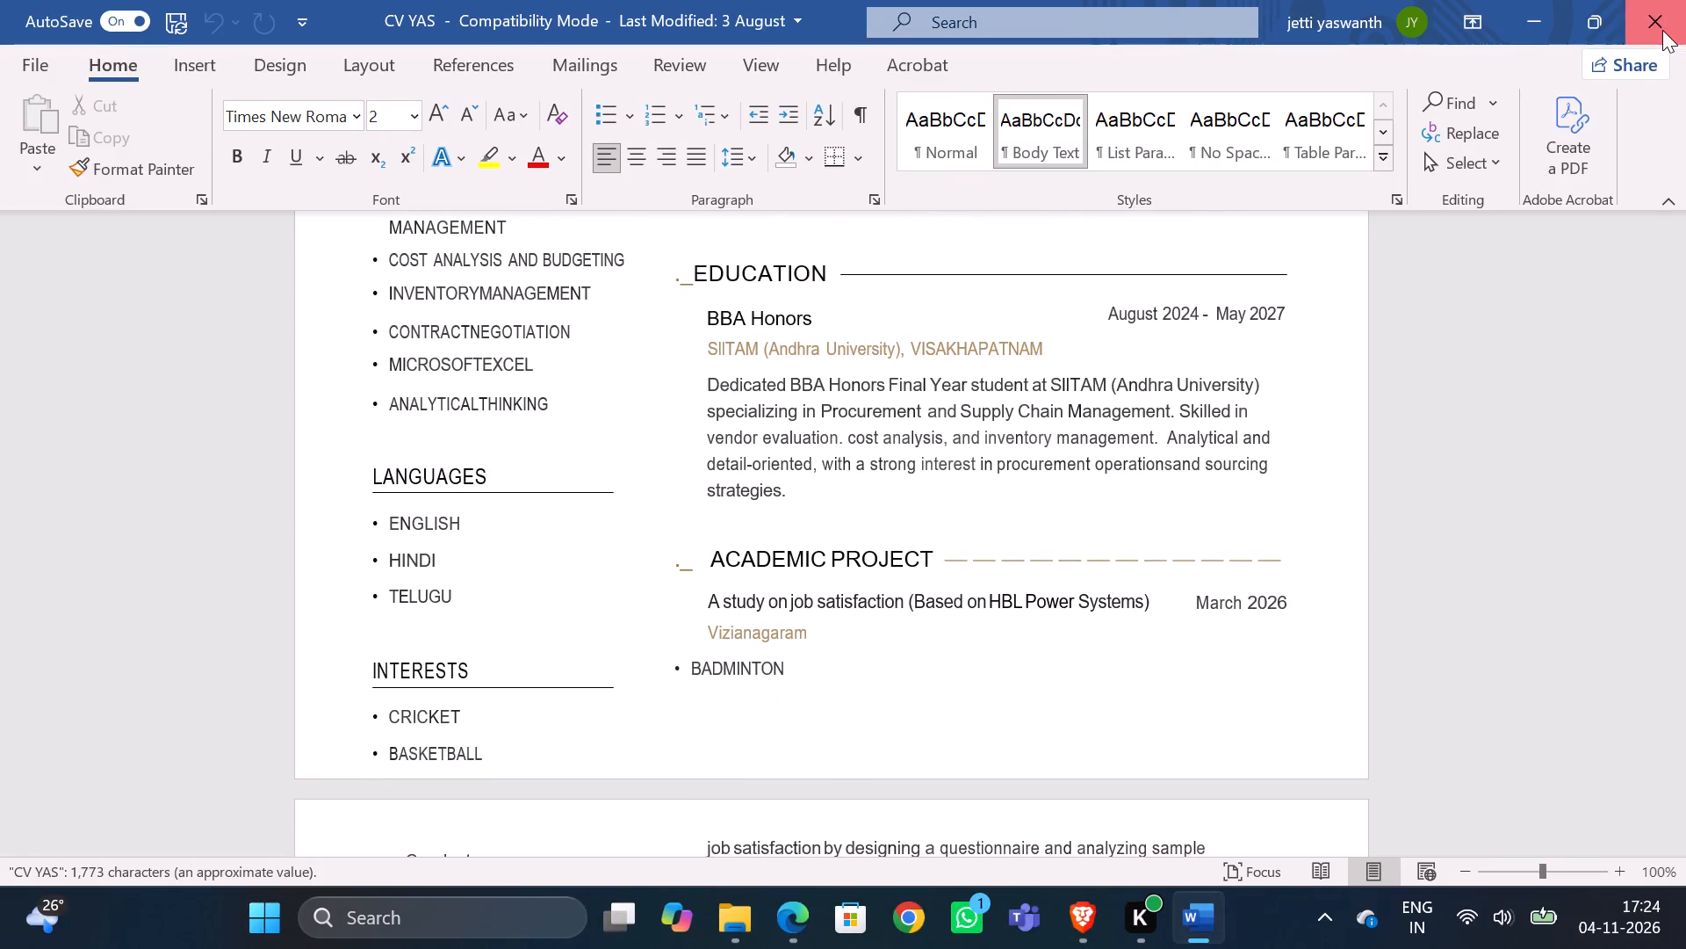
# Clear the file search and look through the recent files on Home for the résumé document.
pyautogui.scroll(3, 953, 493)
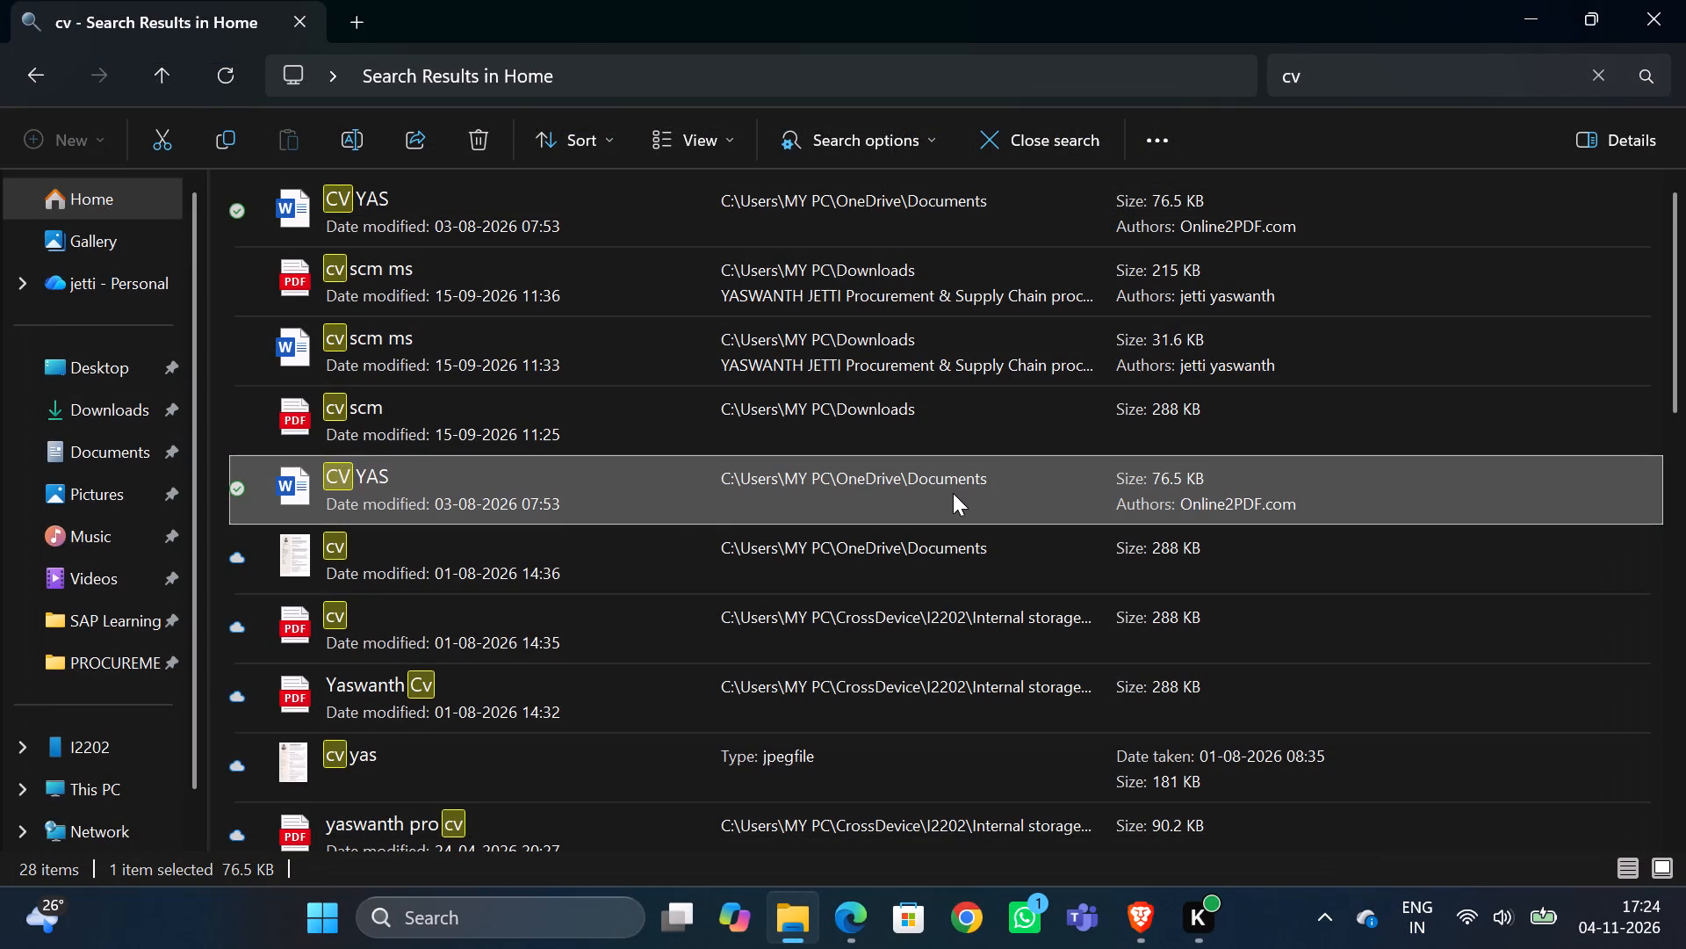
pyautogui.scroll(2, 953, 493)
pyautogui.click(1596, 81)
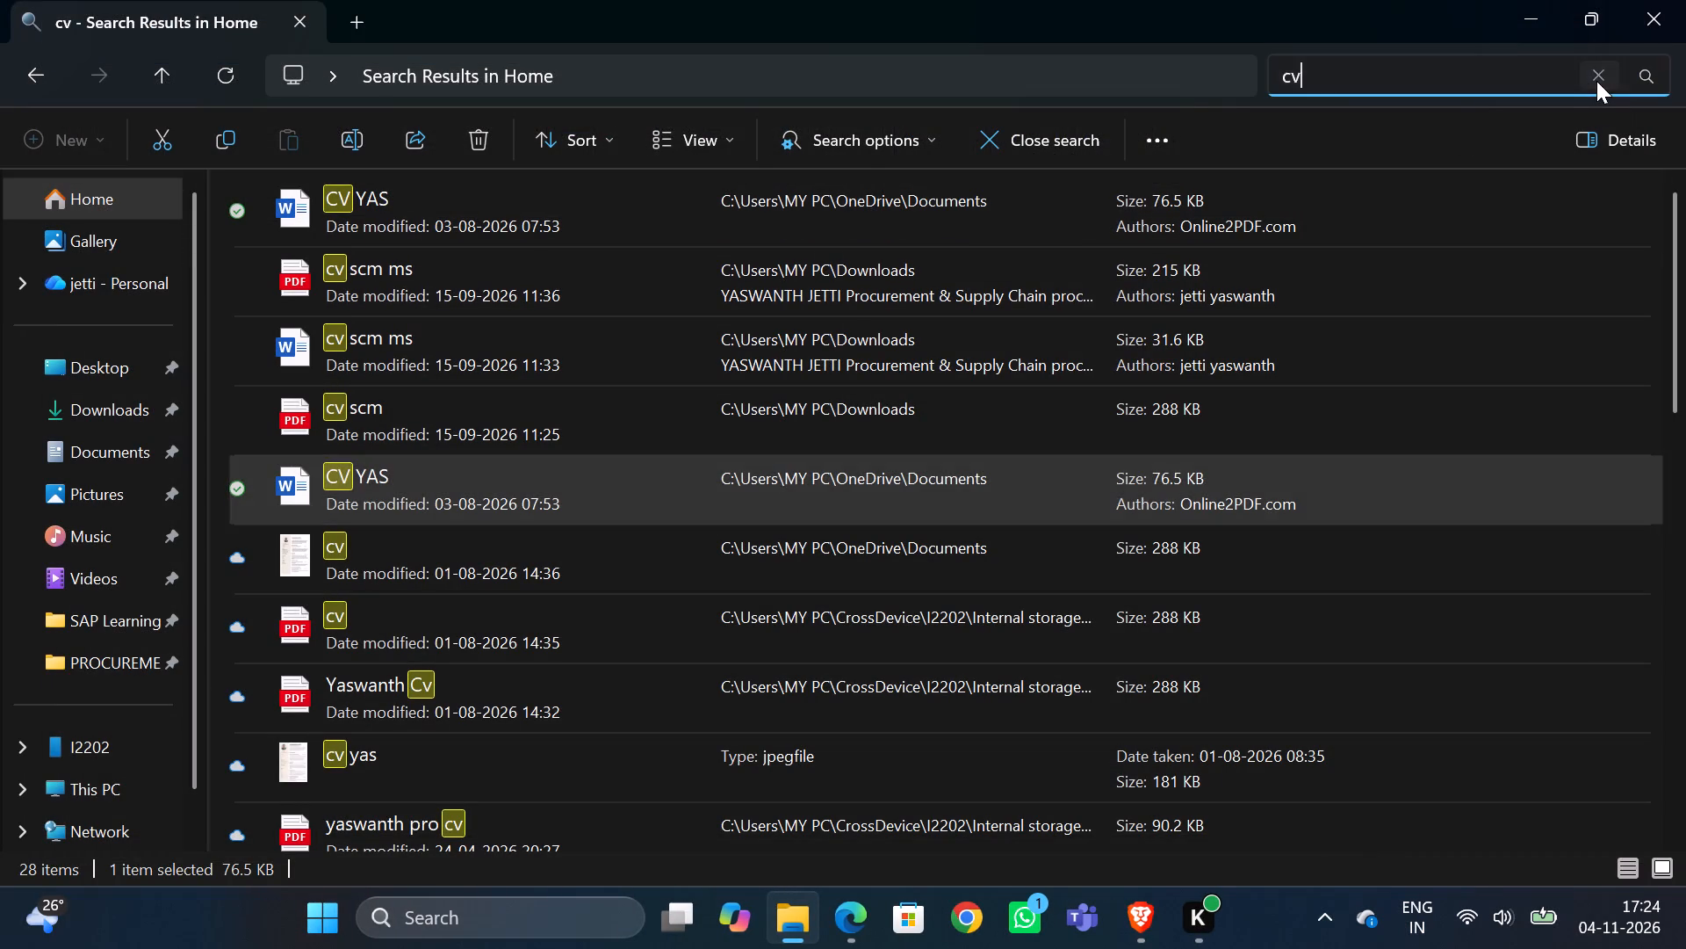
pyautogui.scroll(-2, 942, 585)
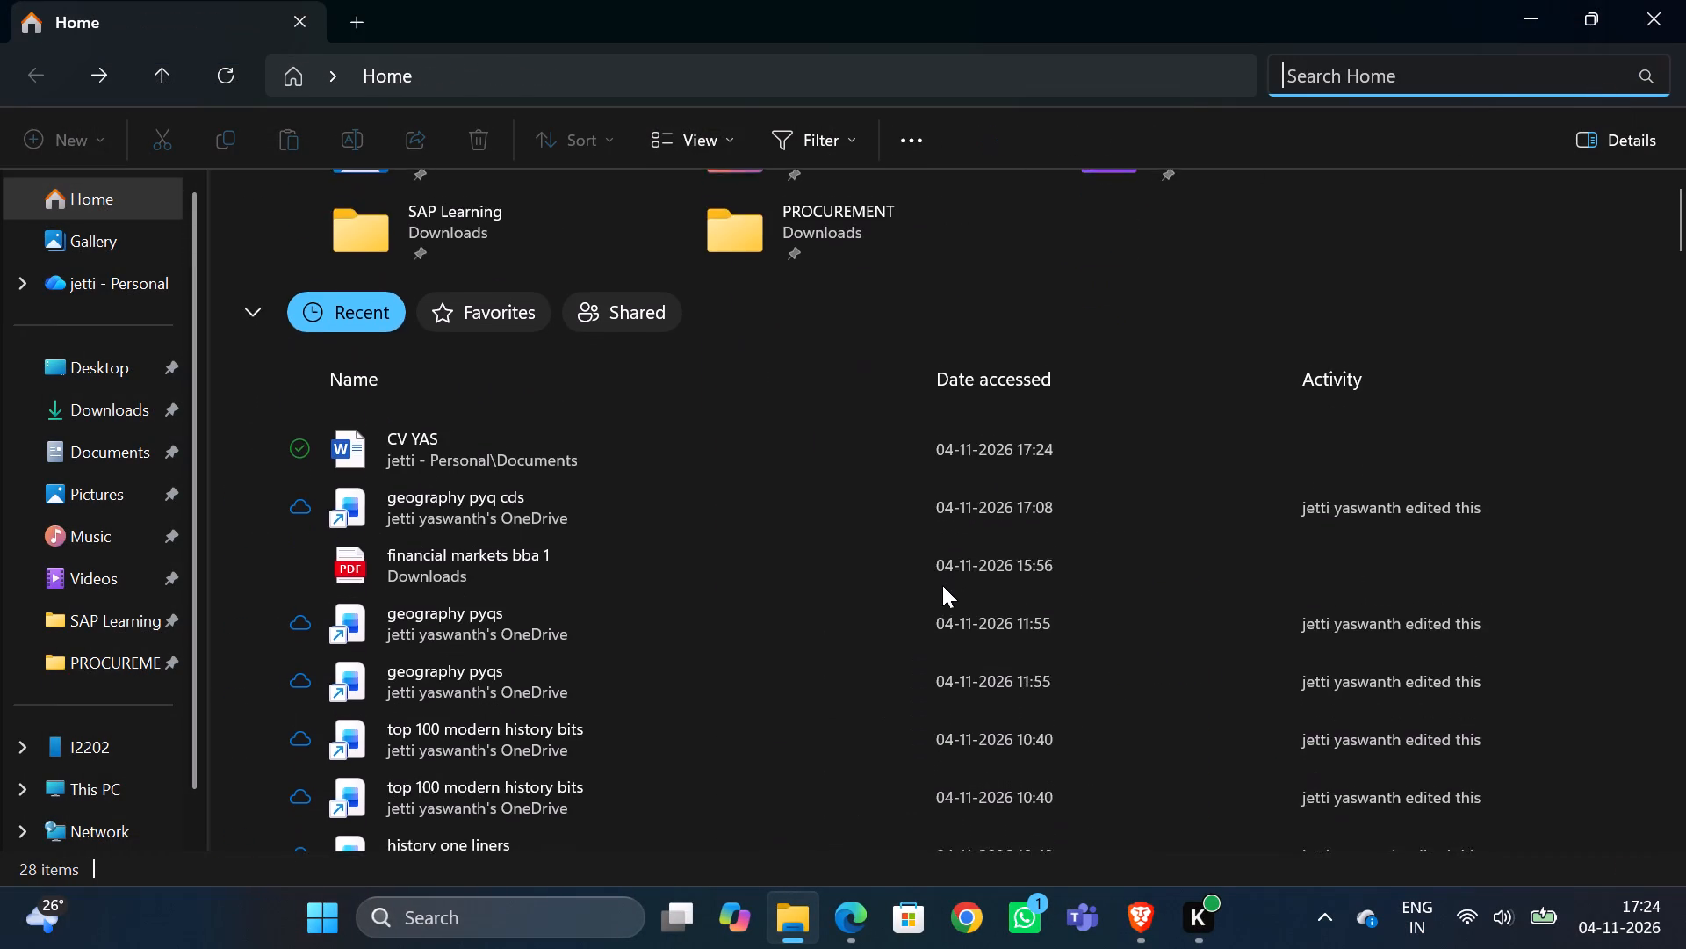
pyautogui.scroll(-5, 942, 585)
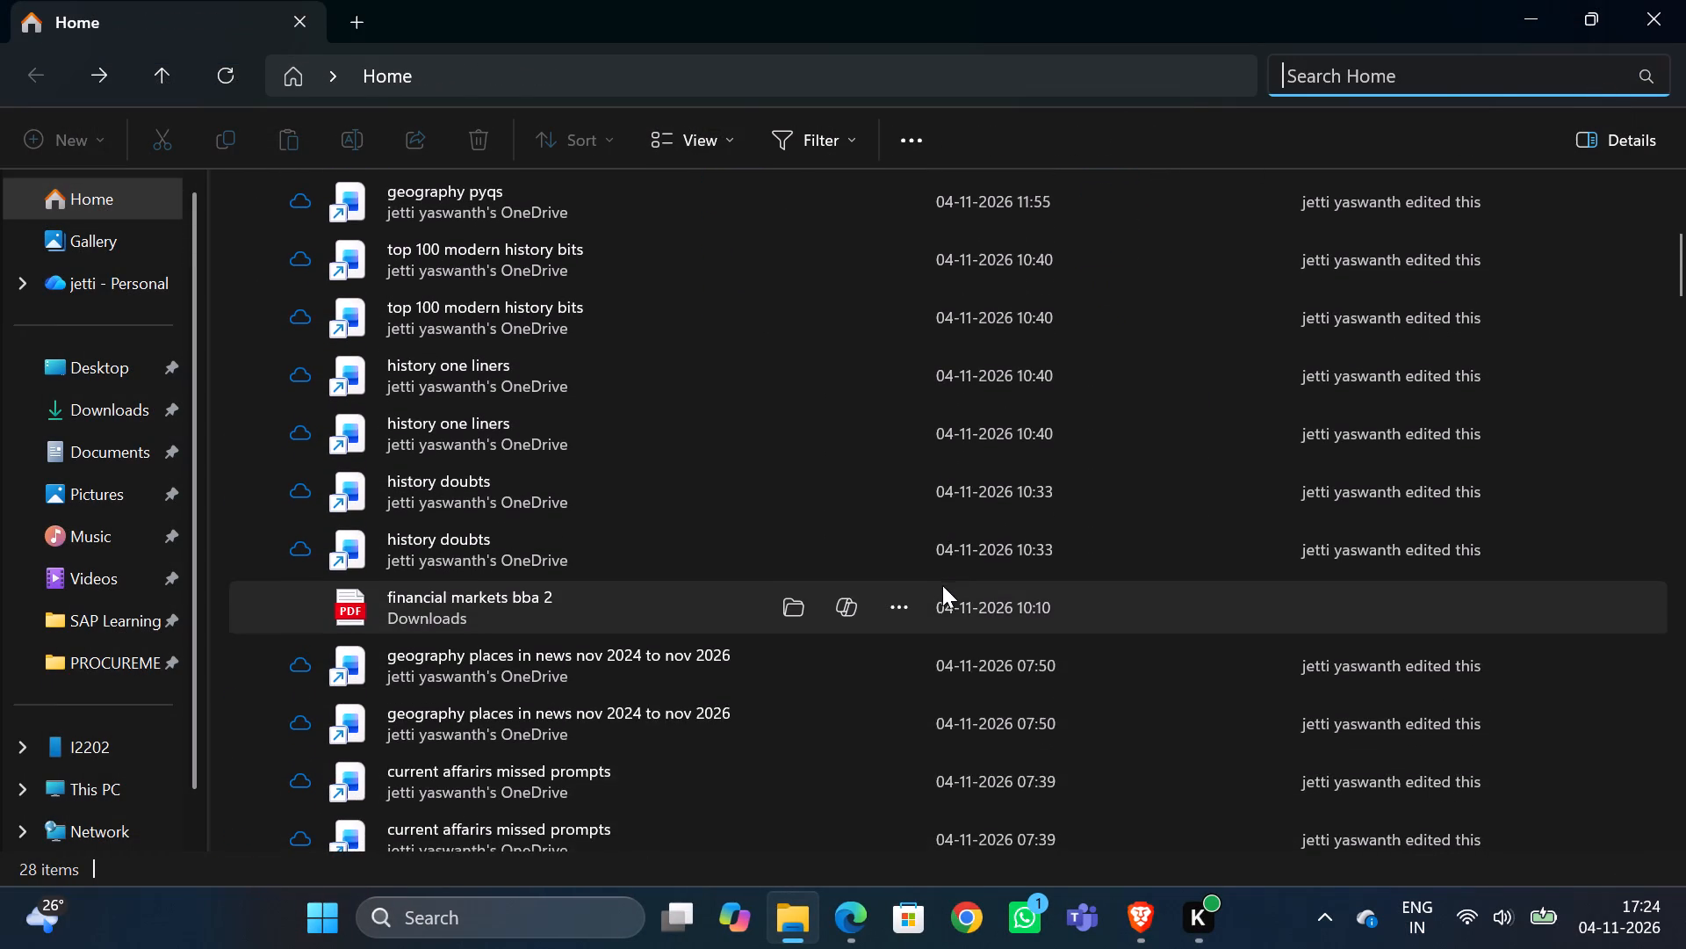
pyautogui.scroll(-2, 942, 585)
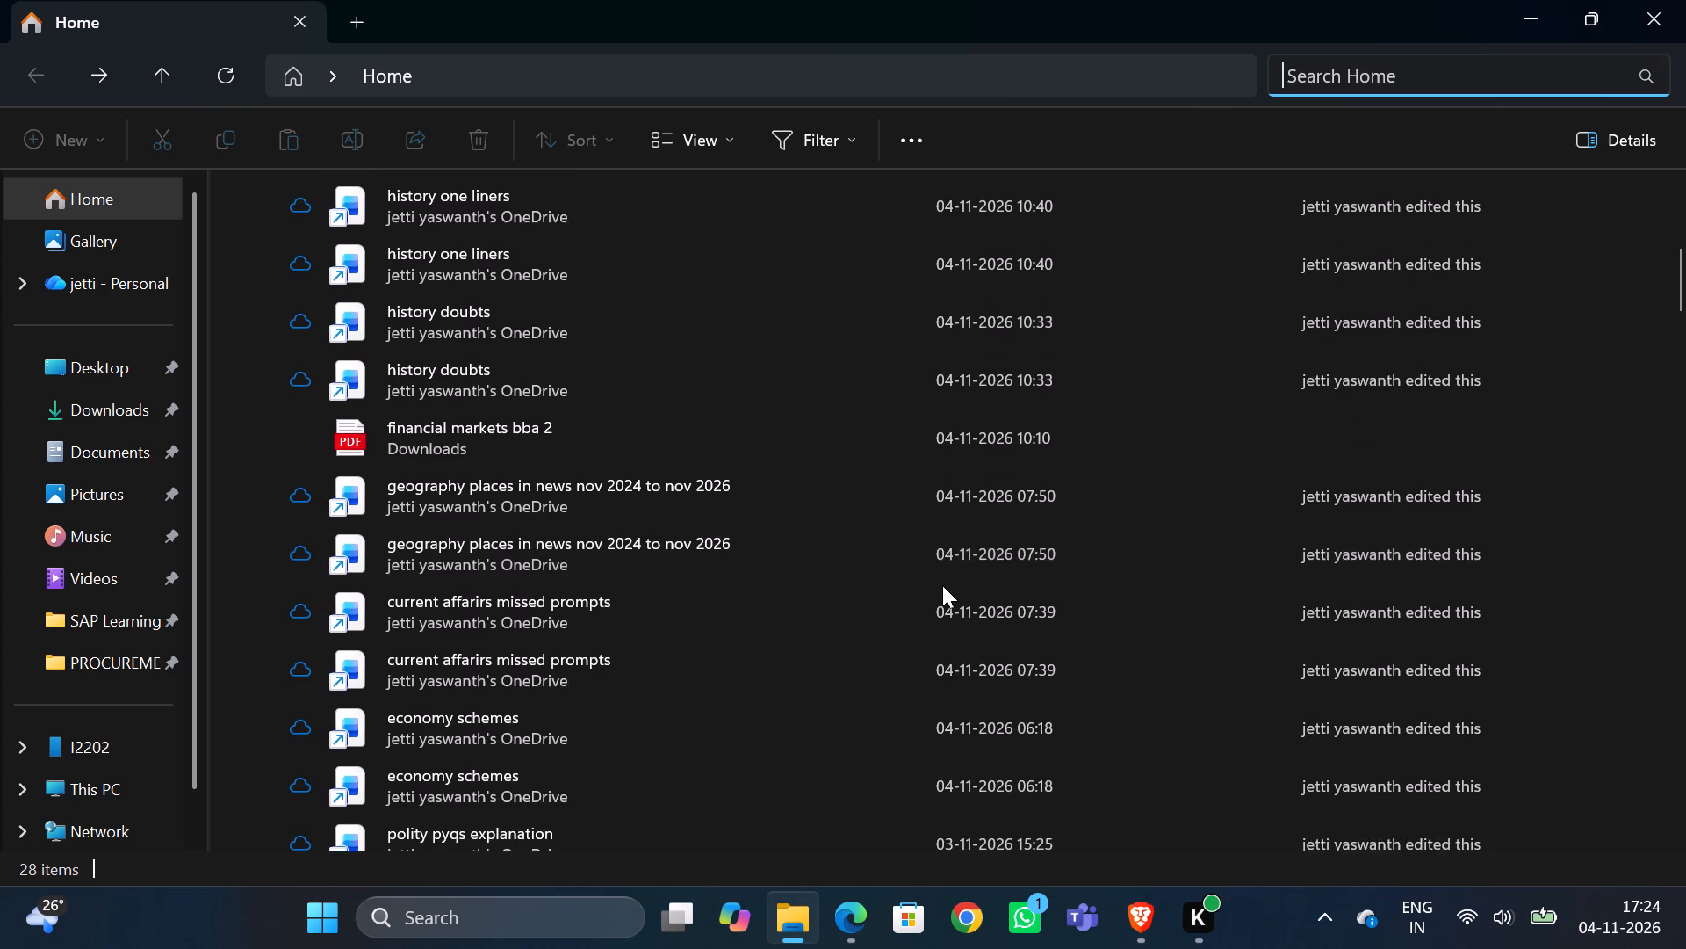
pyautogui.scroll(-4, 942, 585)
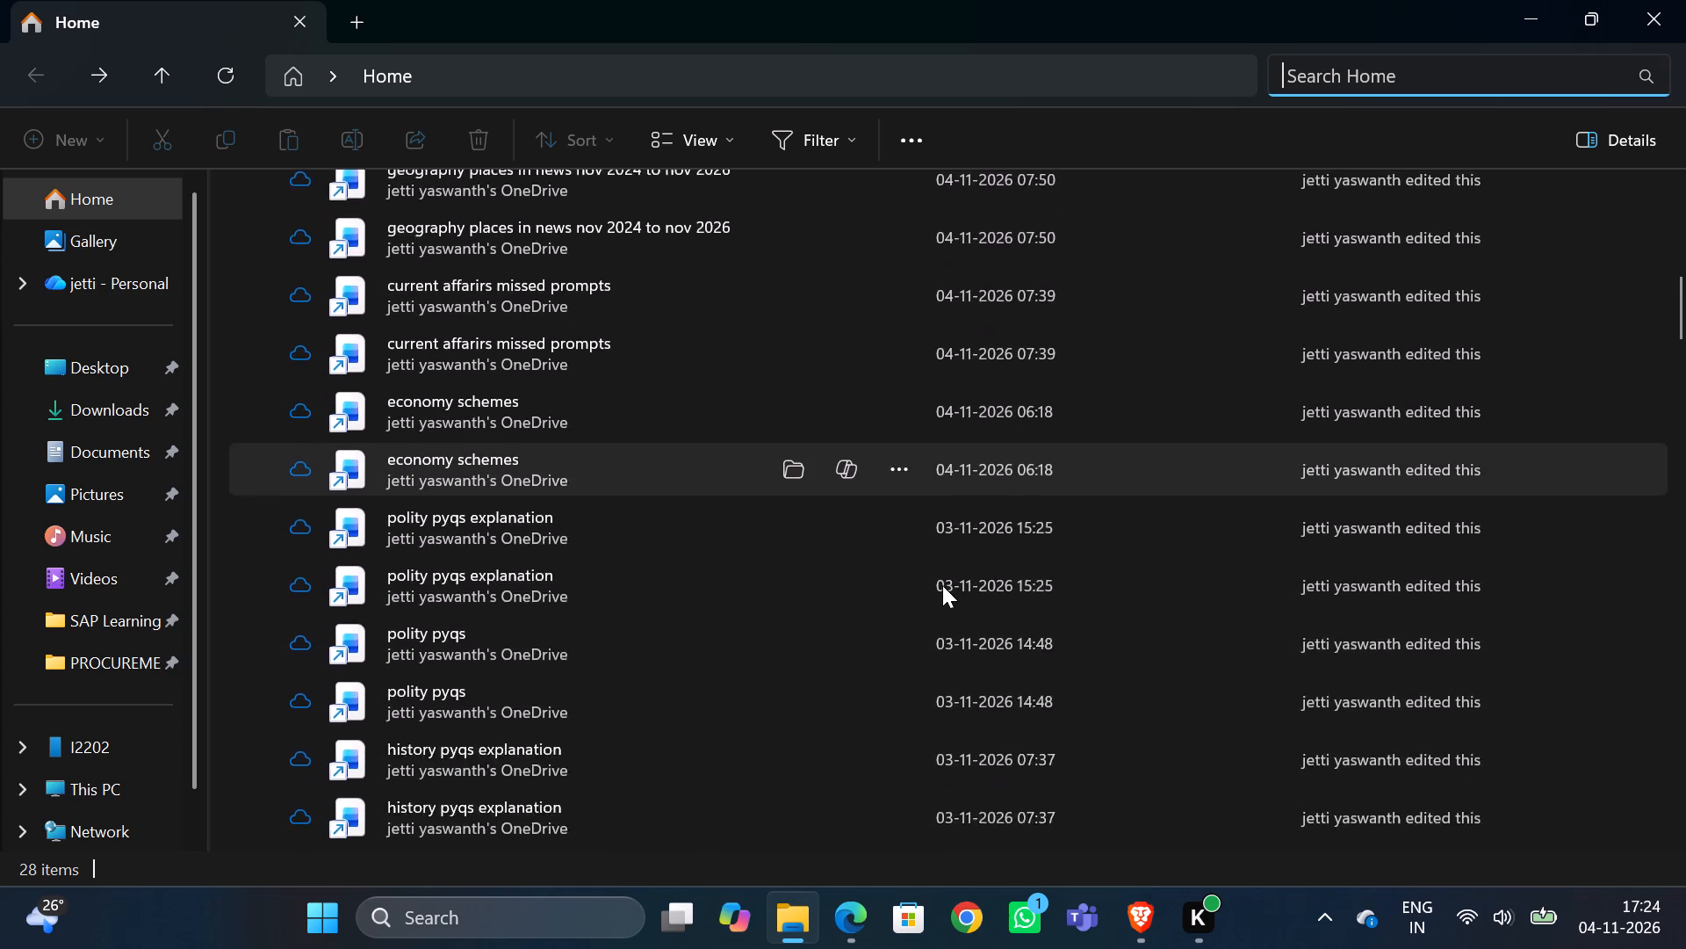
pyautogui.scroll(-3, 942, 585)
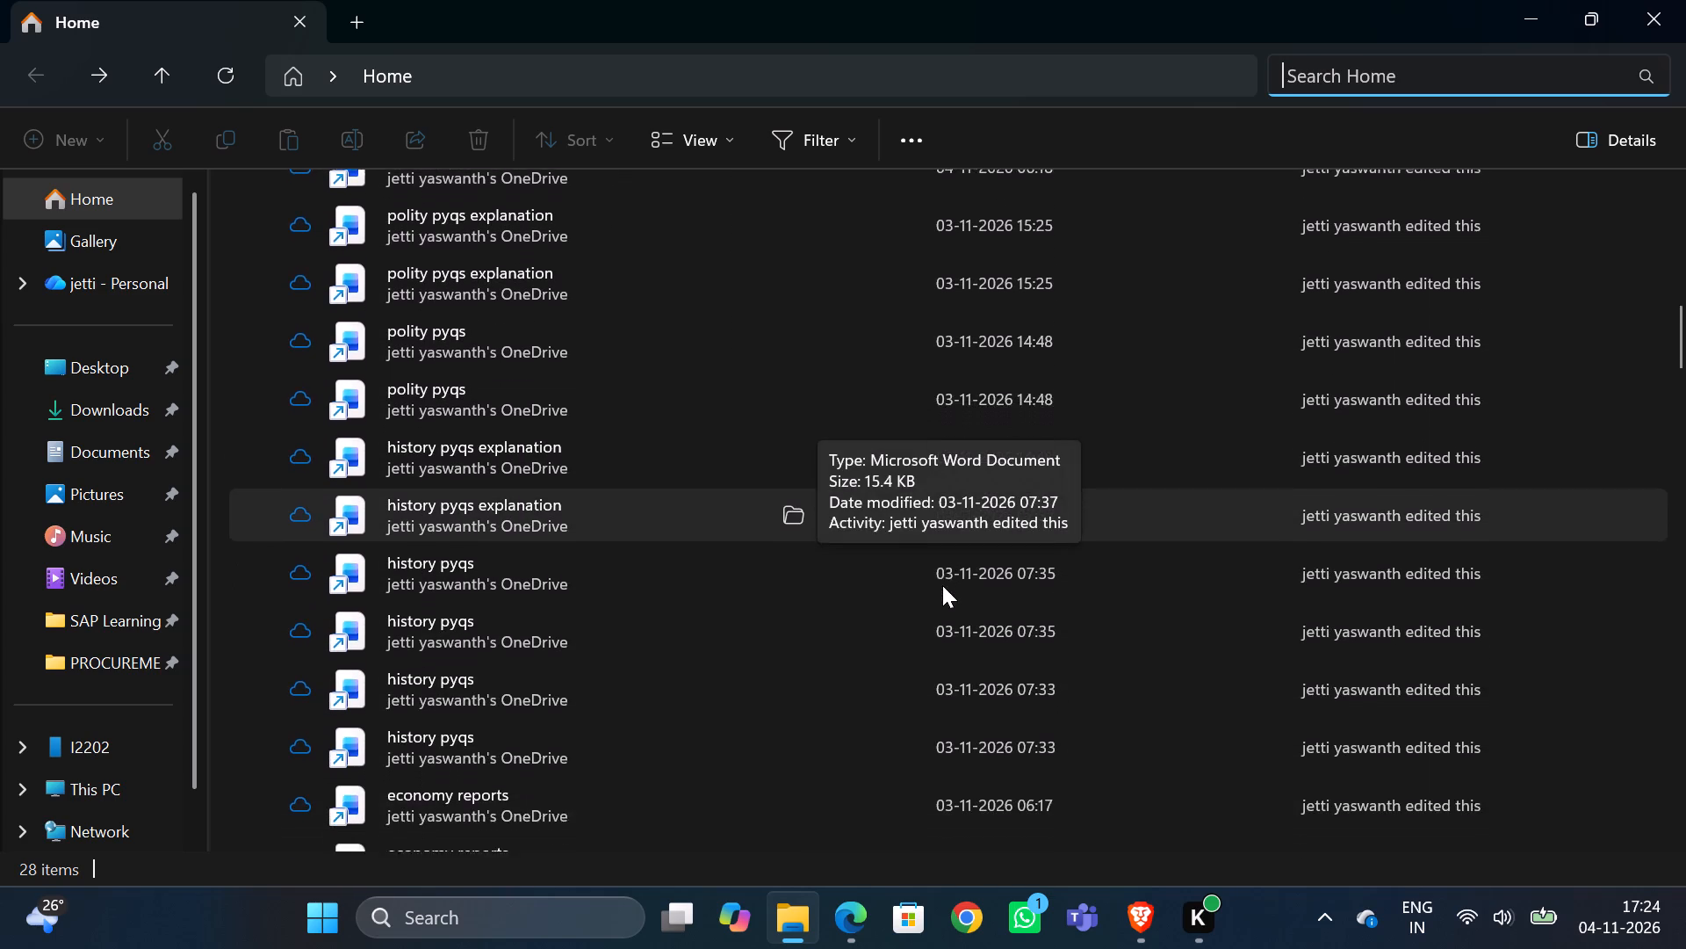
pyautogui.scroll(-5, 942, 585)
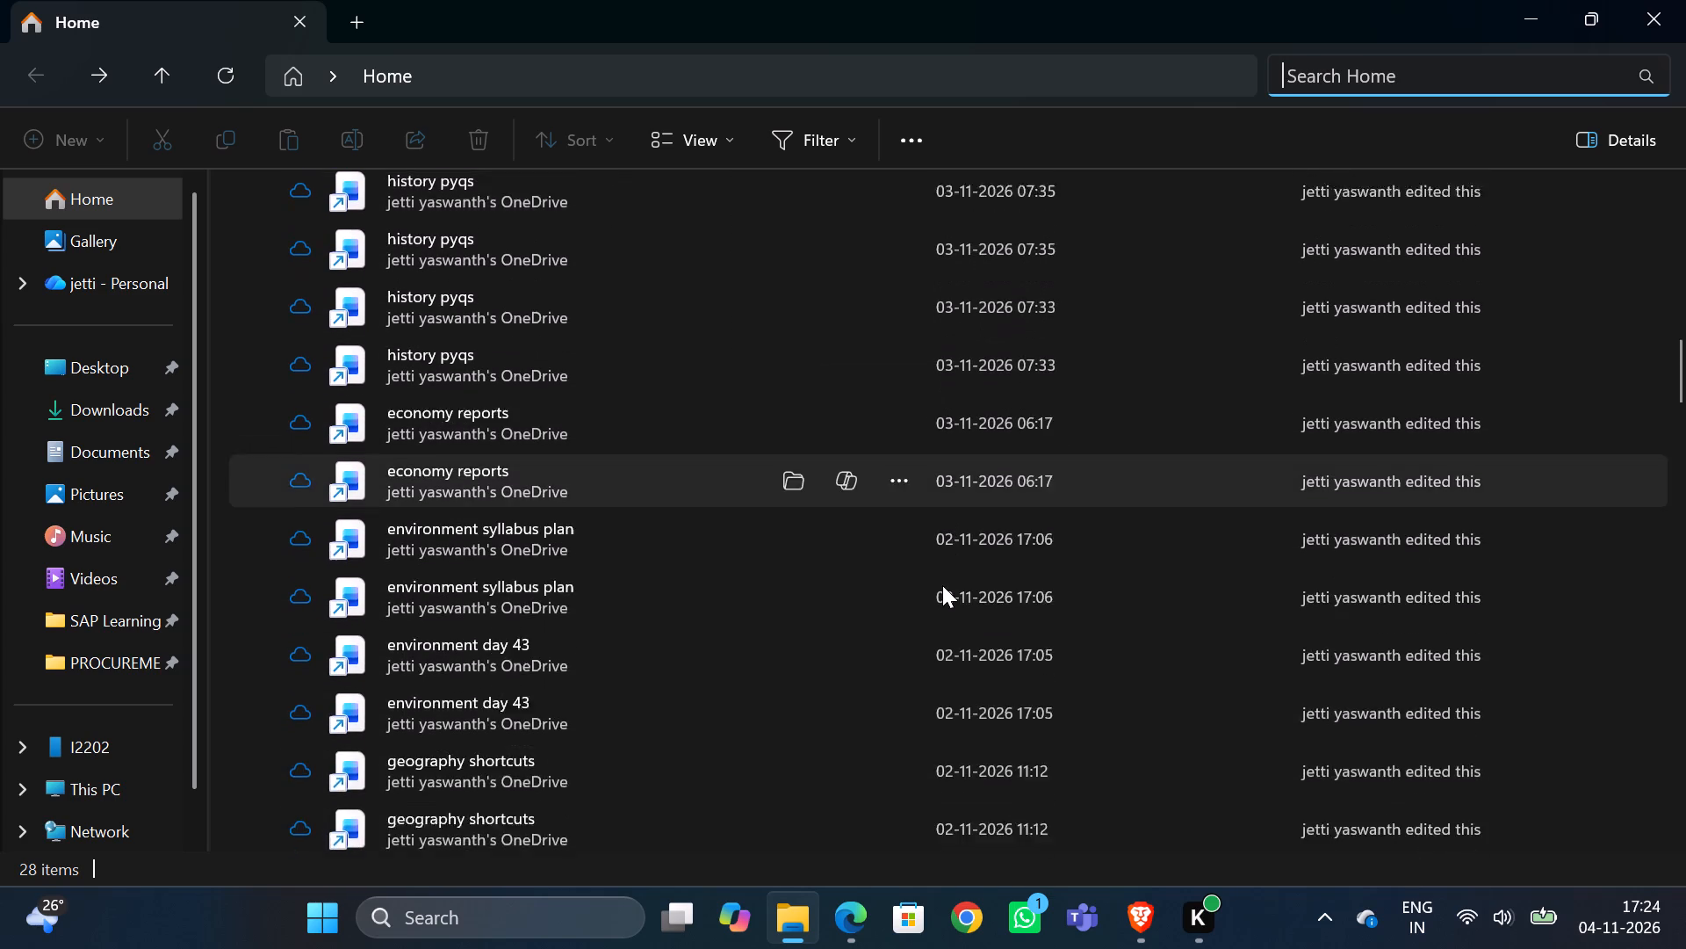
pyautogui.scroll(-4, 942, 585)
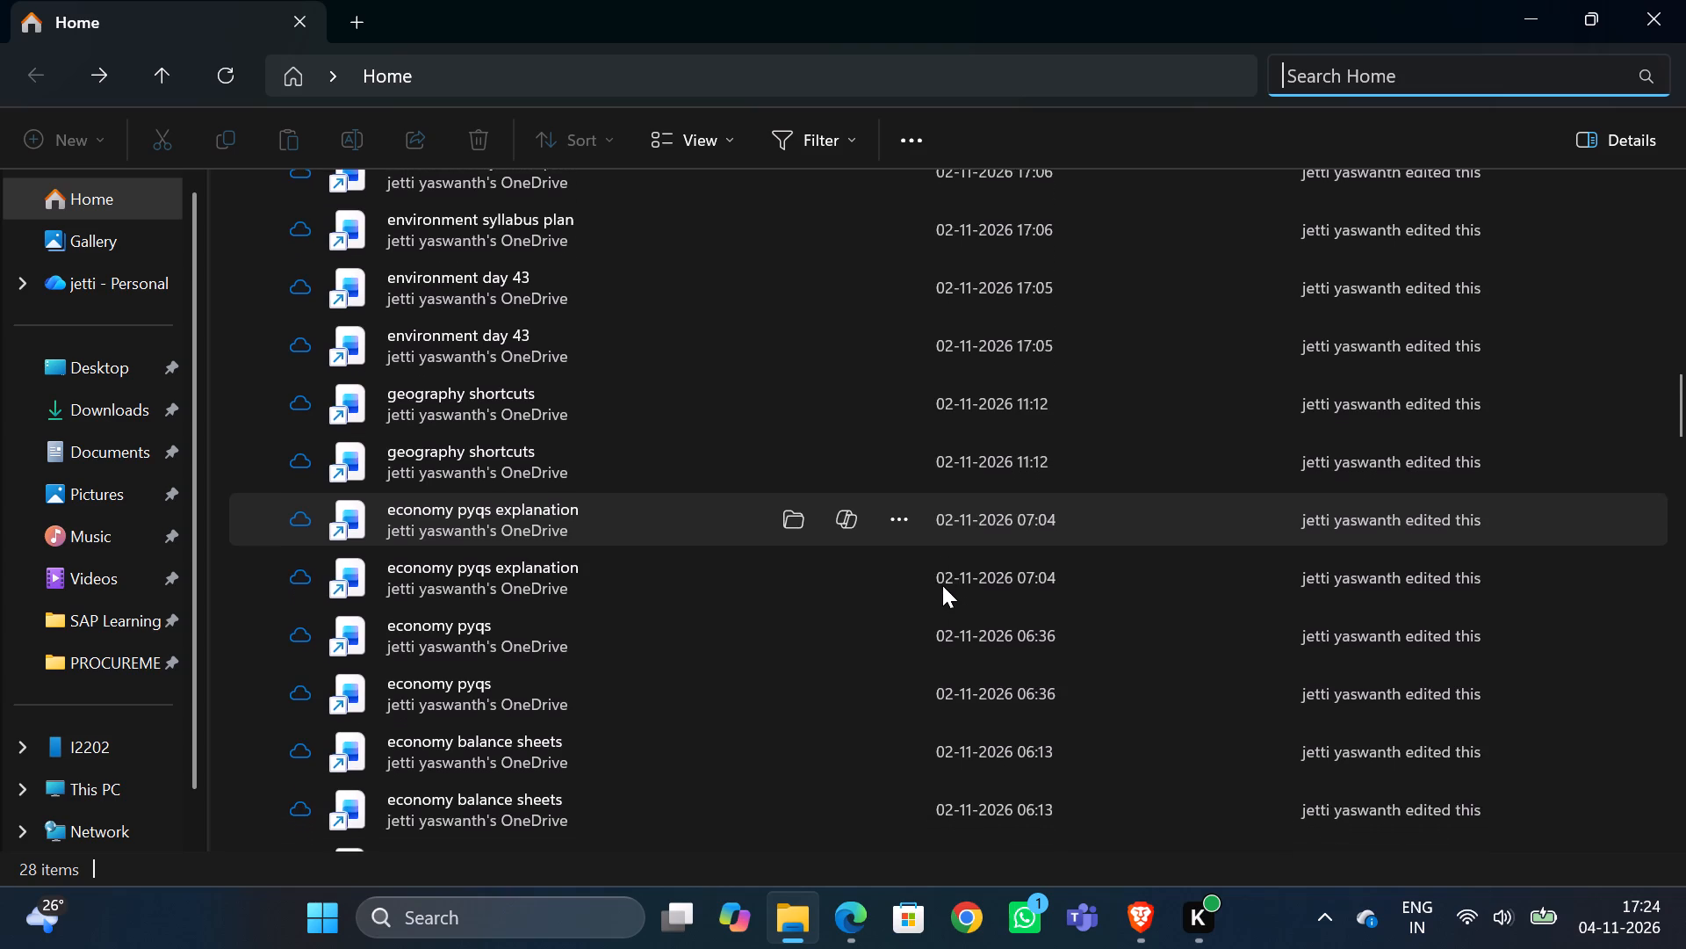
pyautogui.scroll(-4, 942, 585)
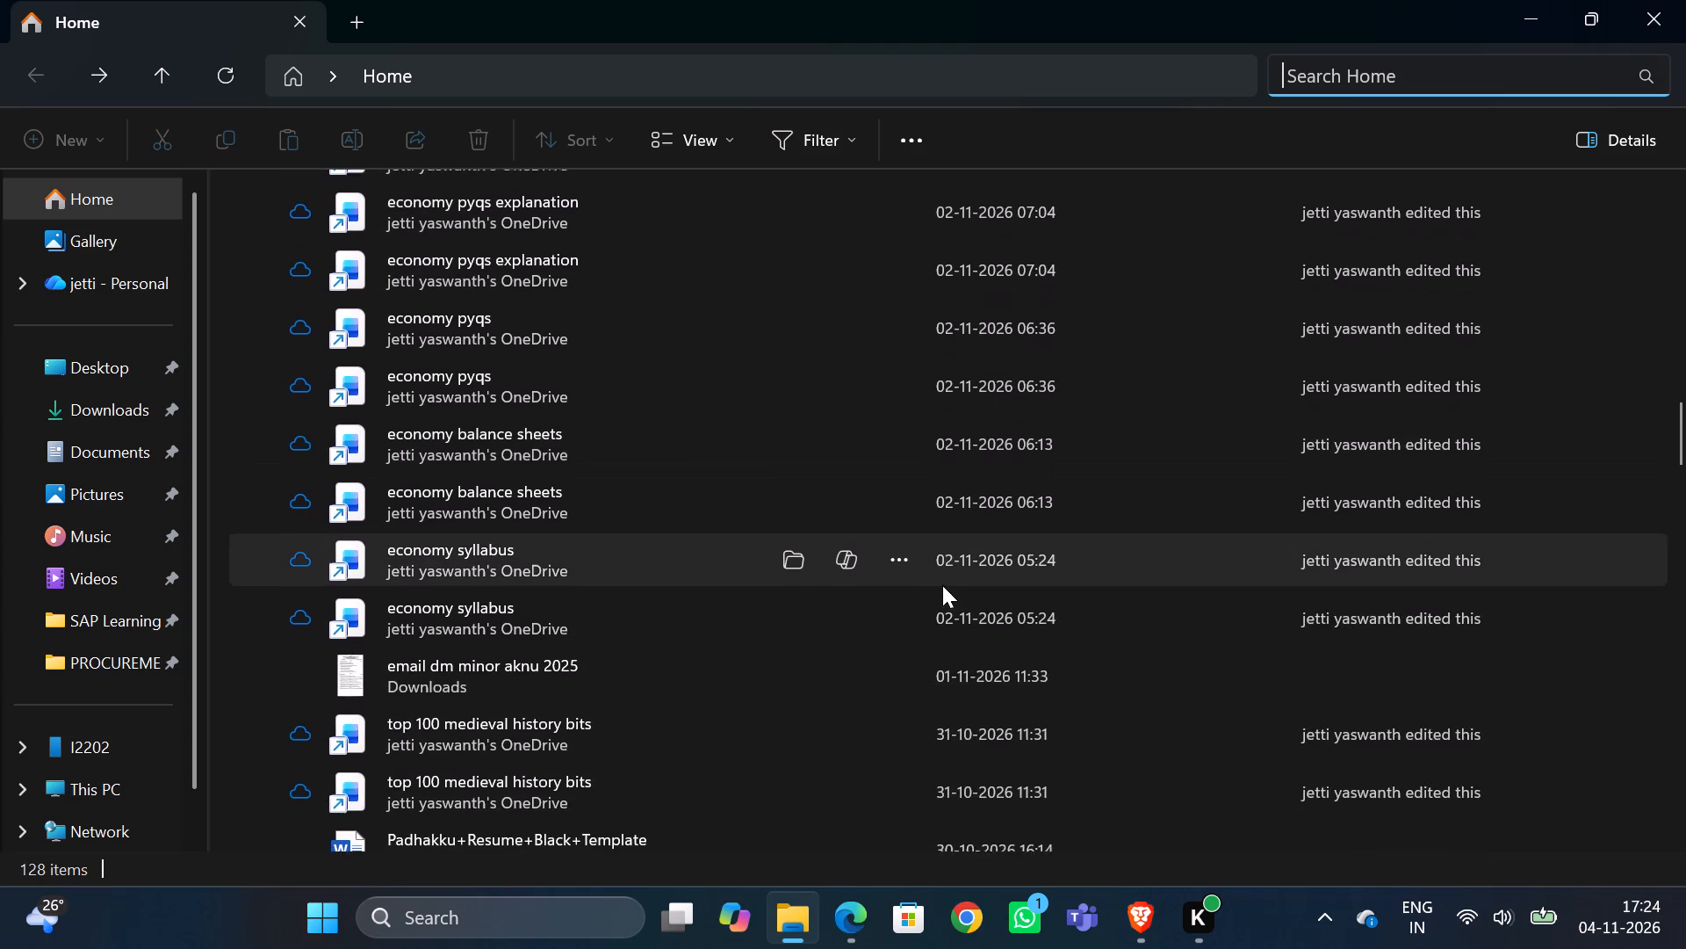
pyautogui.scroll(-3, 942, 585)
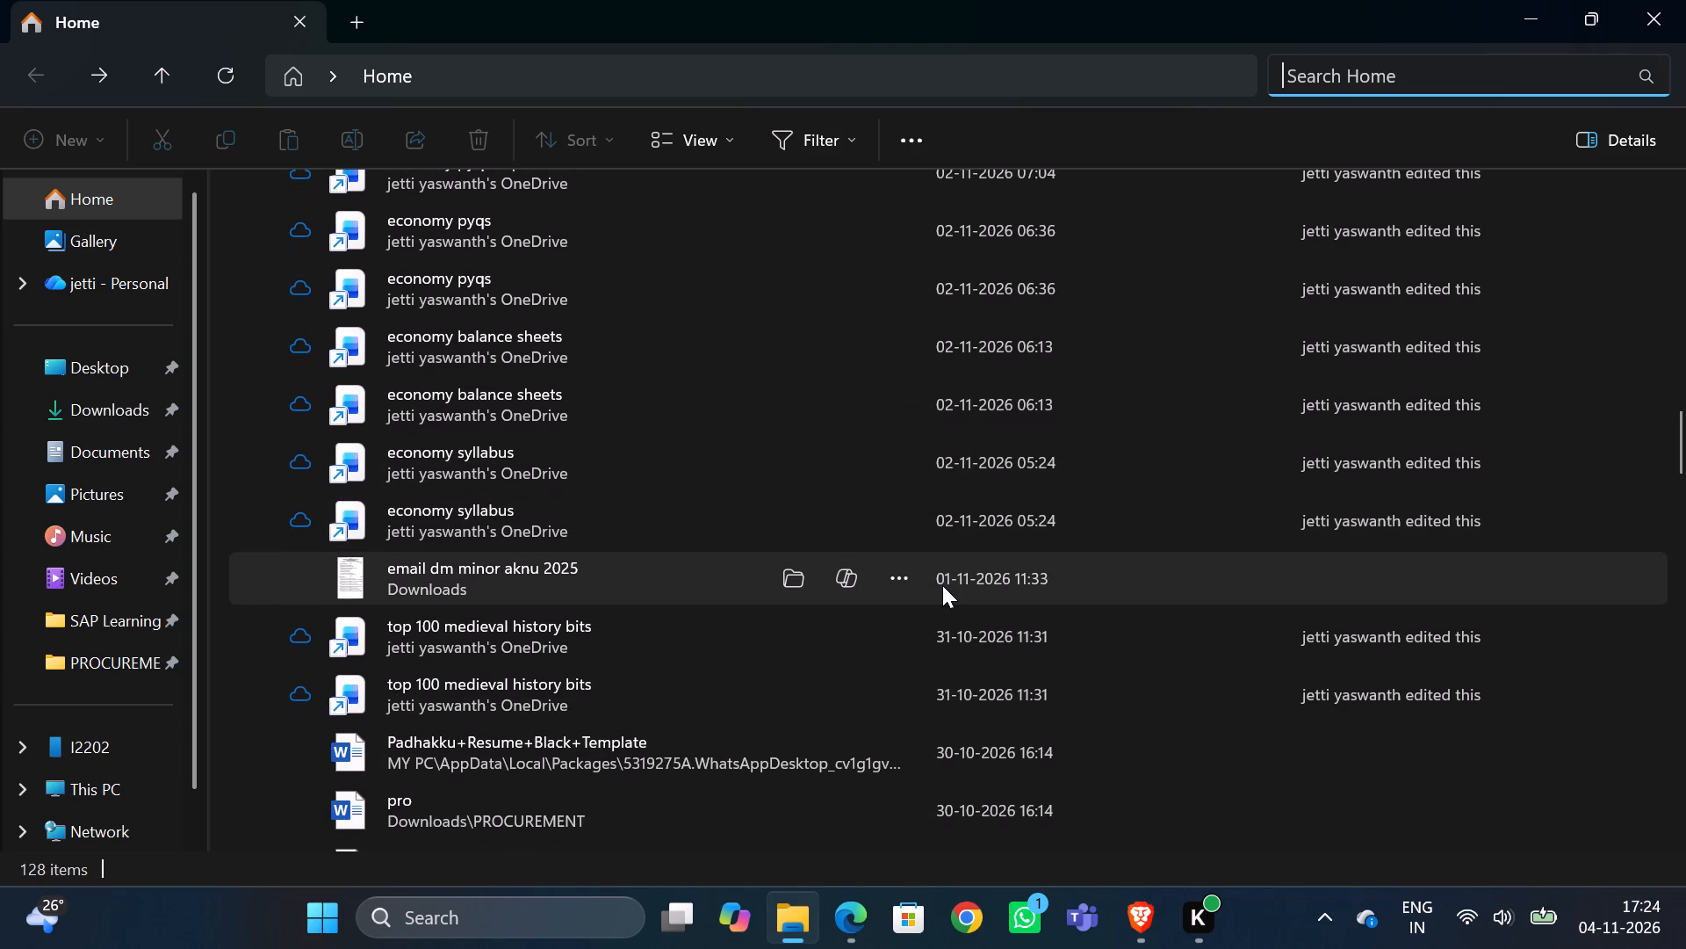
pyautogui.scroll(-1, 942, 585)
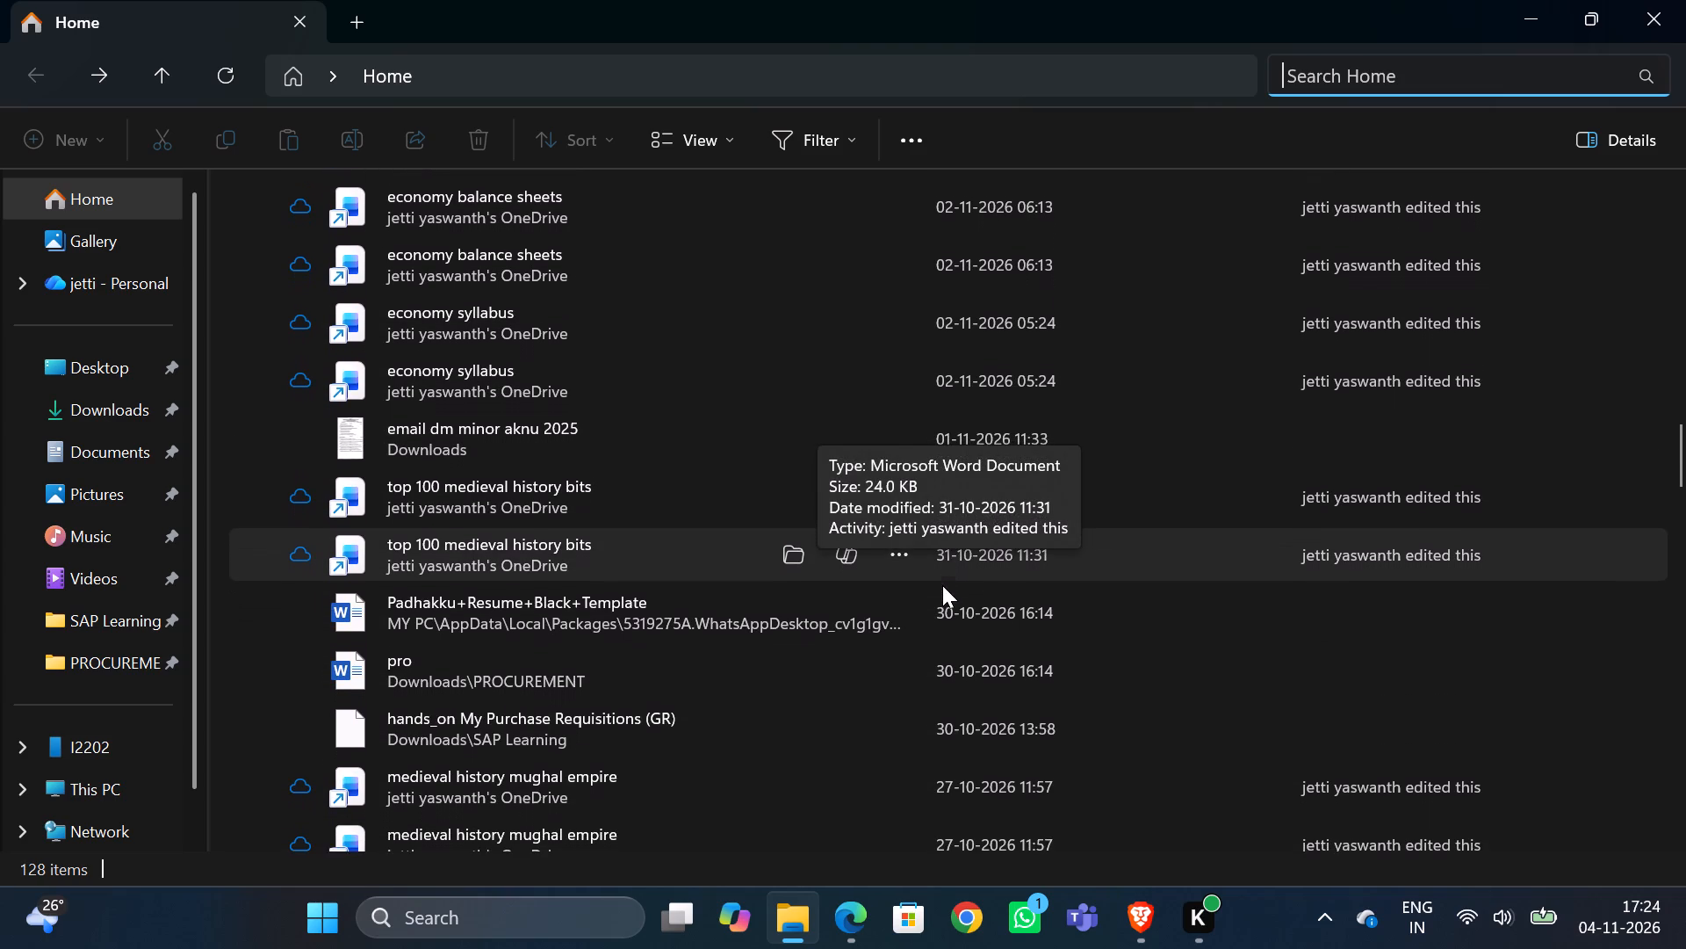
pyautogui.scroll(-1, 942, 585)
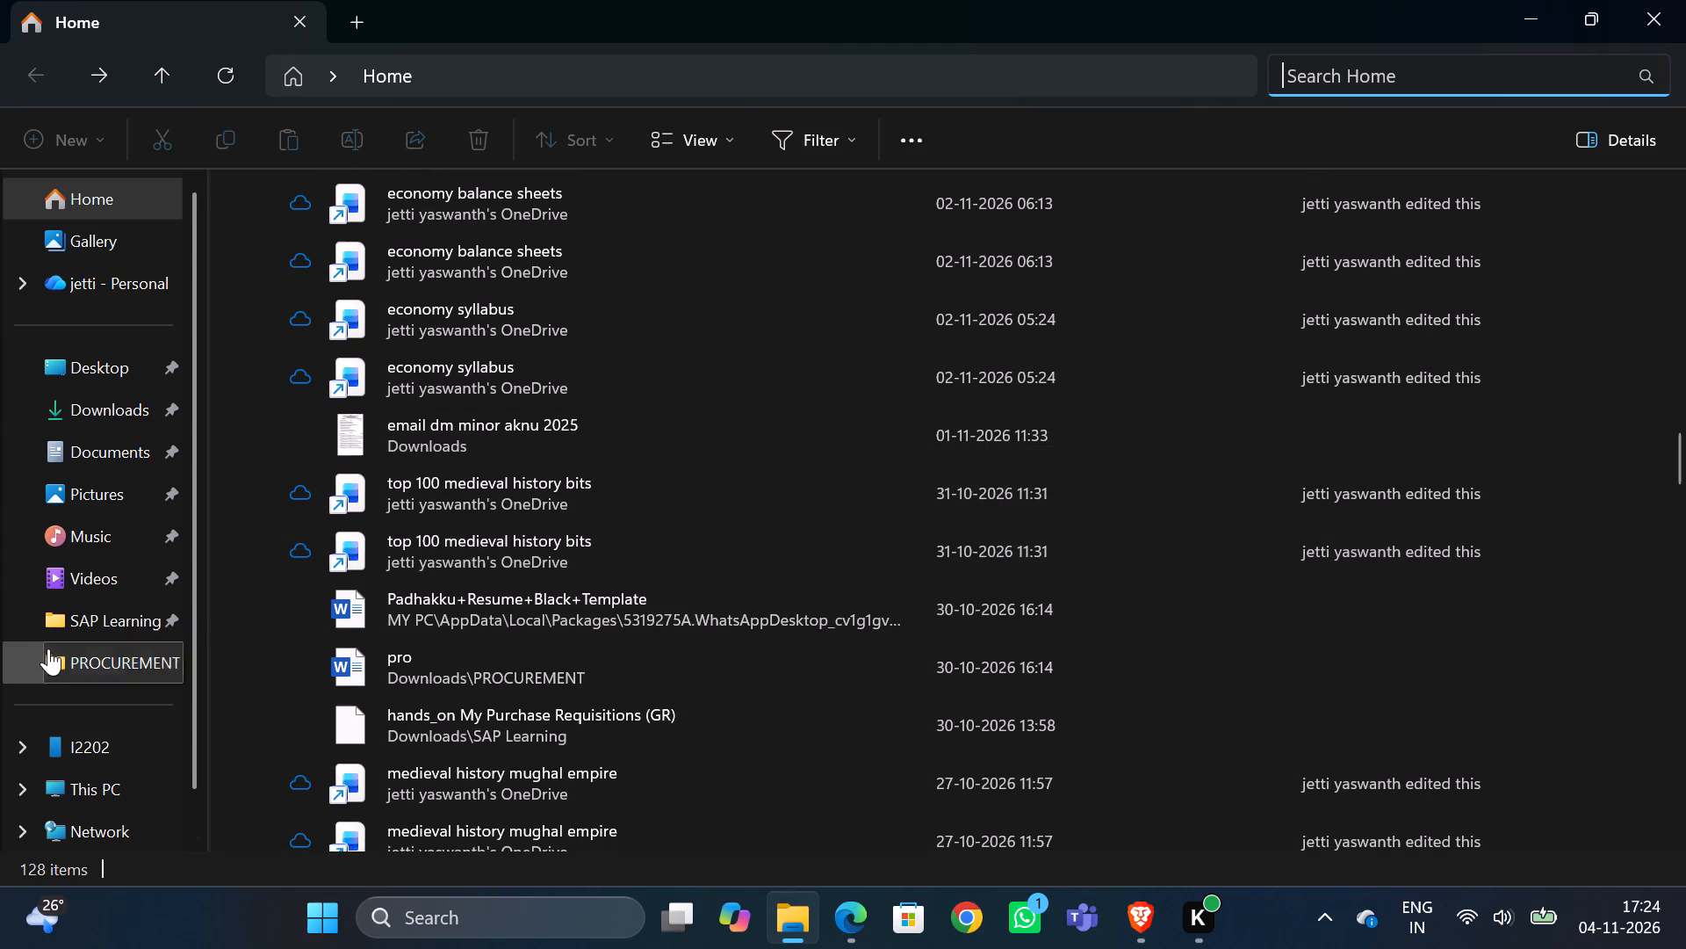
# Open the Word document "pro" from the PROCUREMENT folder.
pyautogui.doubleClick(48, 648)
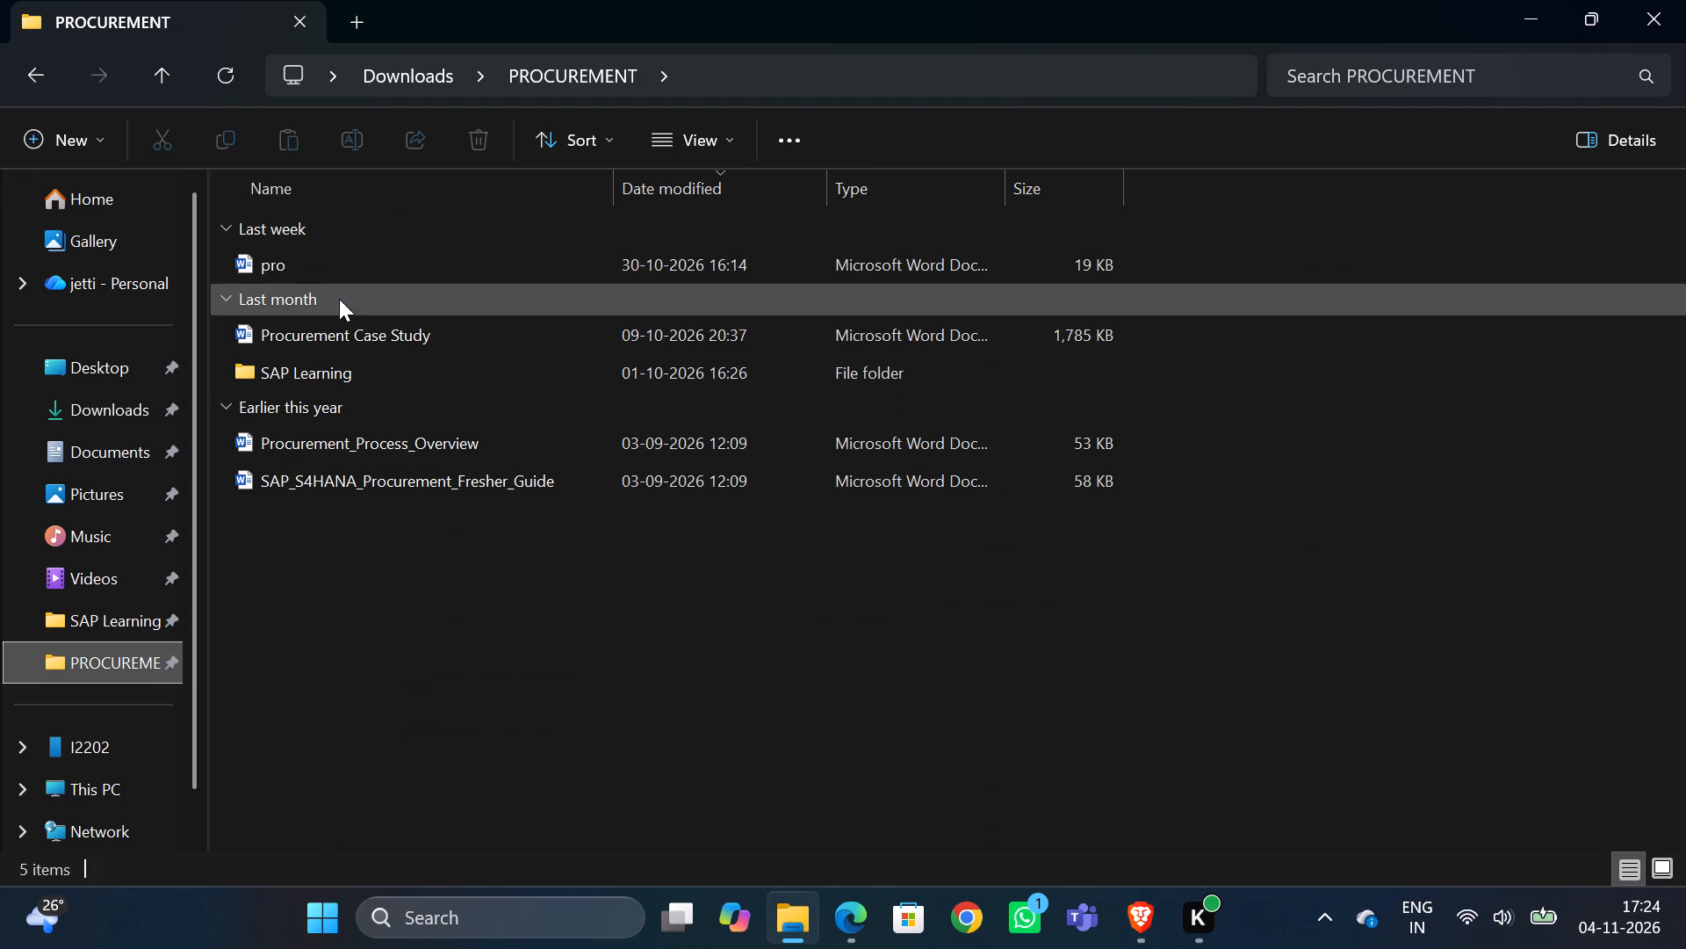
pyautogui.doubleClick(383, 272)
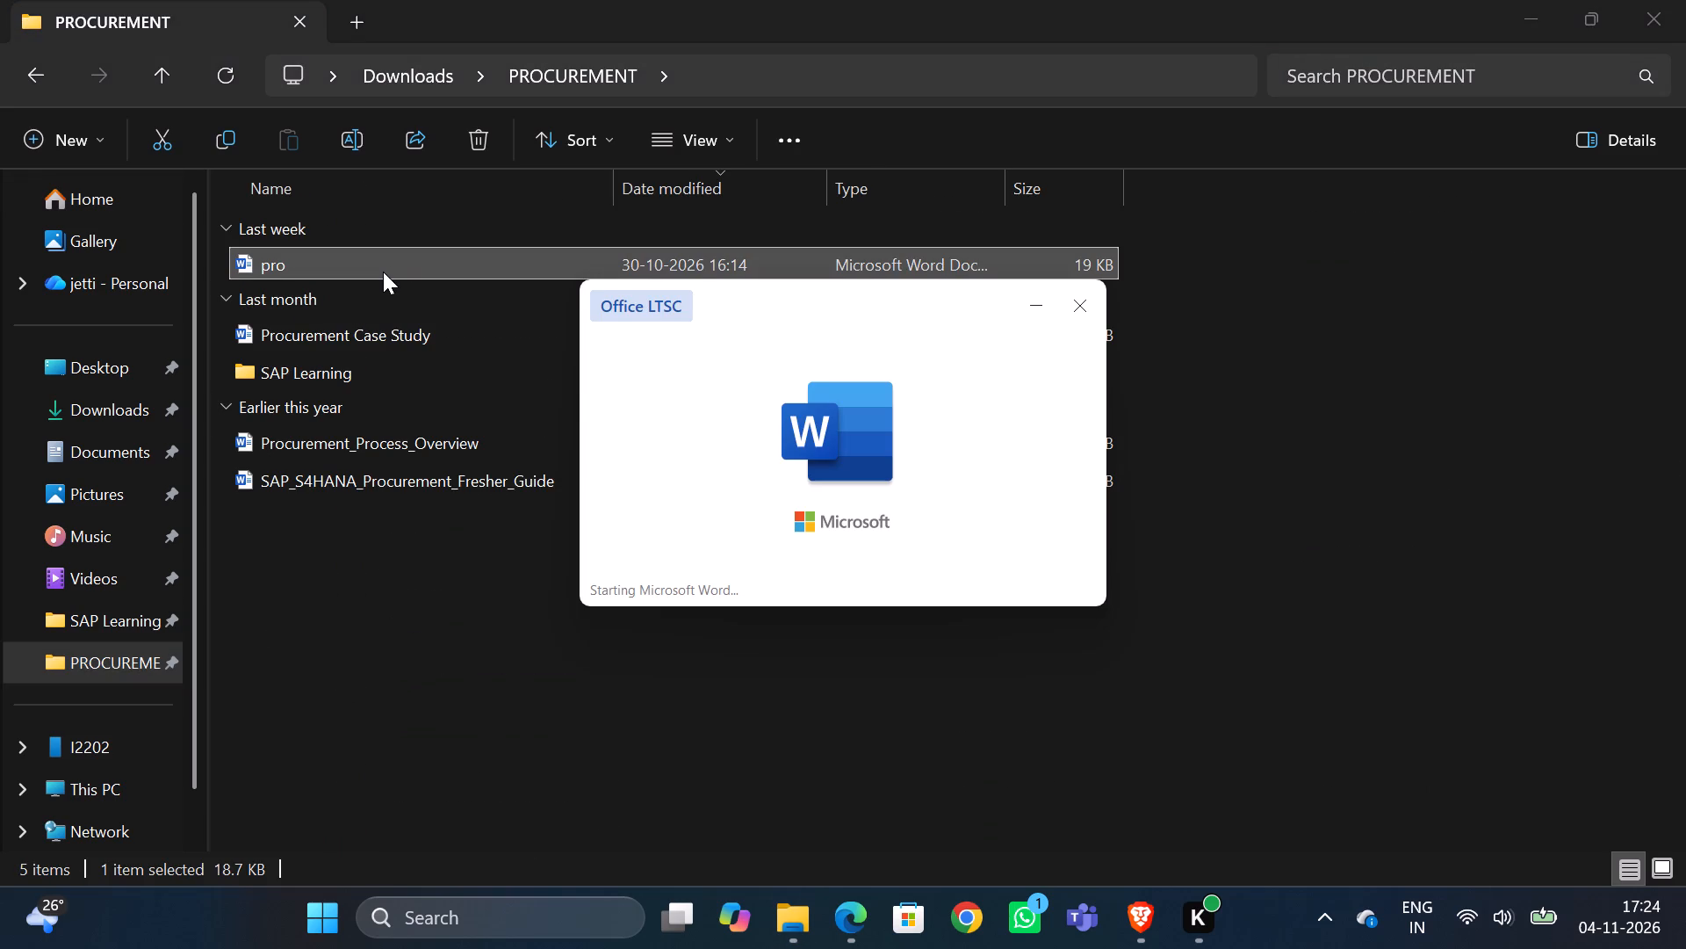
# Review the résumé from the summary to the awards, checking which sections still hold placeholder text, especially Skills.
pyautogui.scroll(-1, 775, 497)
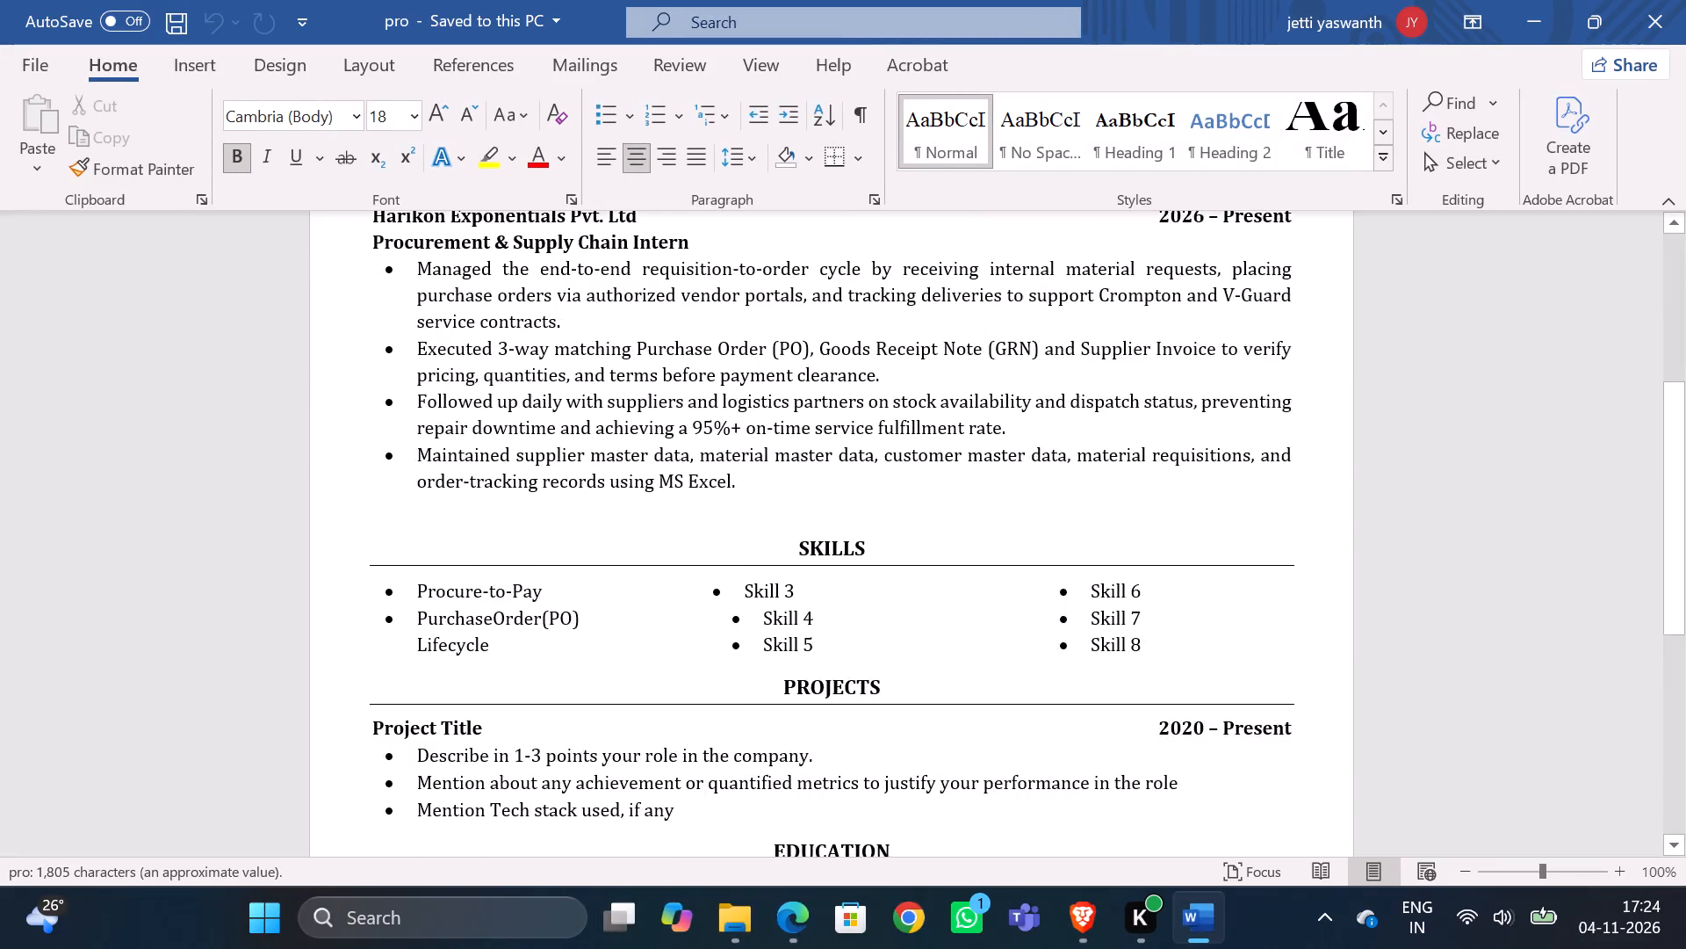
pyautogui.scroll(-4, 775, 497)
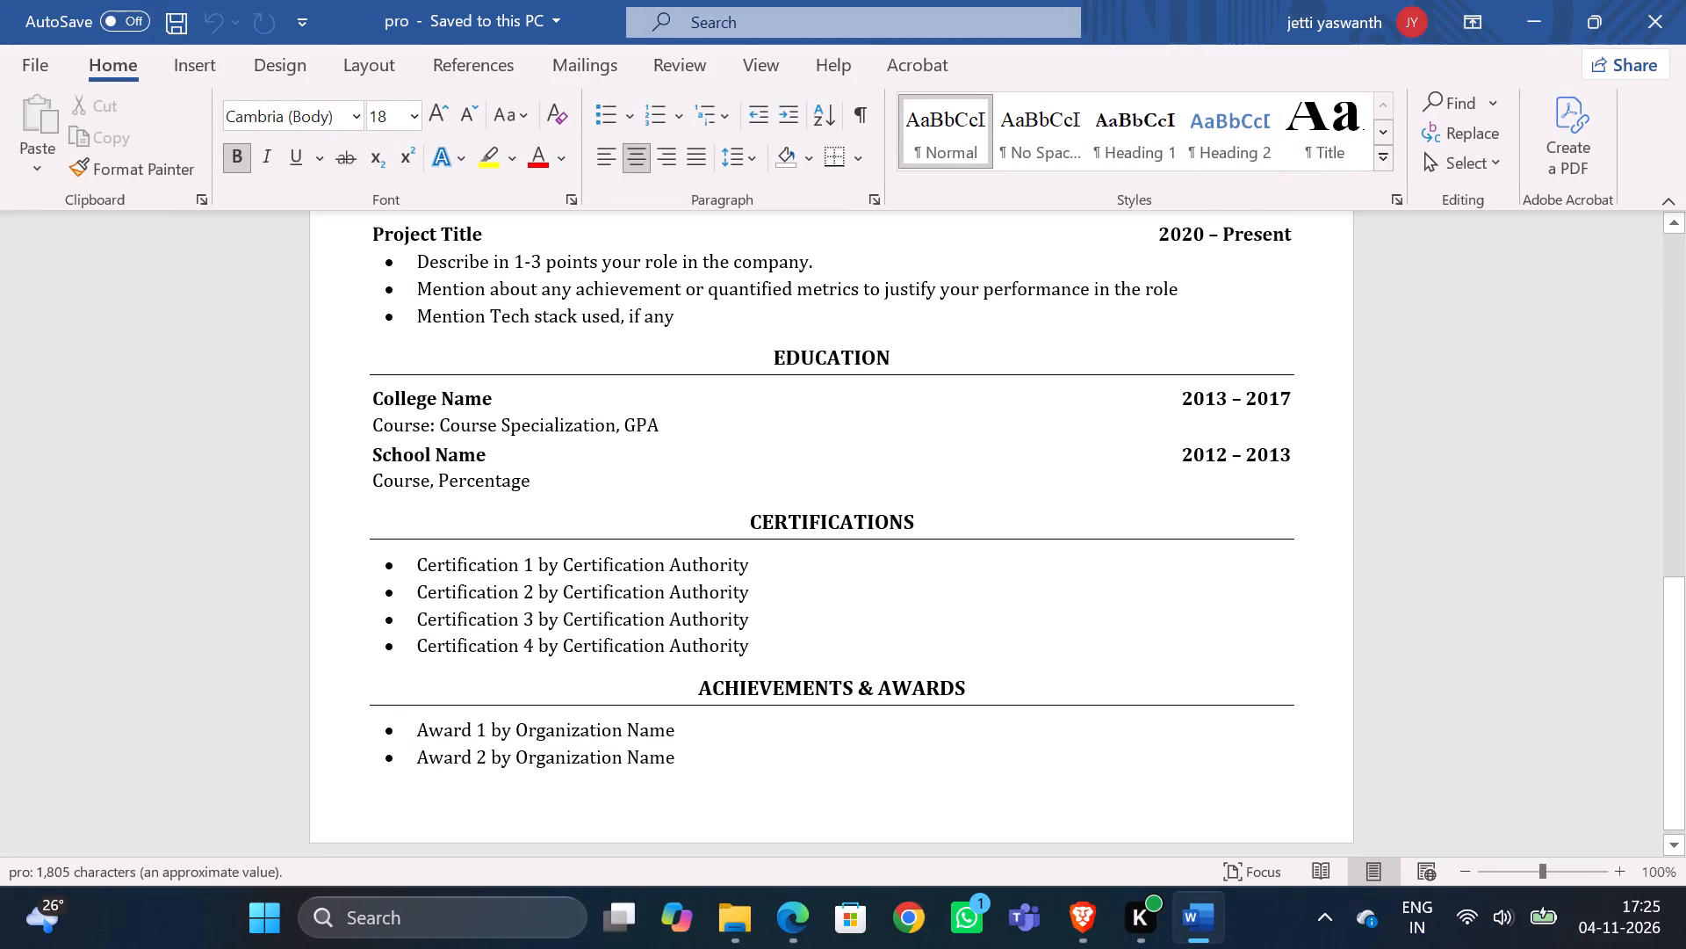
pyautogui.scroll(4, 775, 497)
pyautogui.scroll(-1, 775, 497)
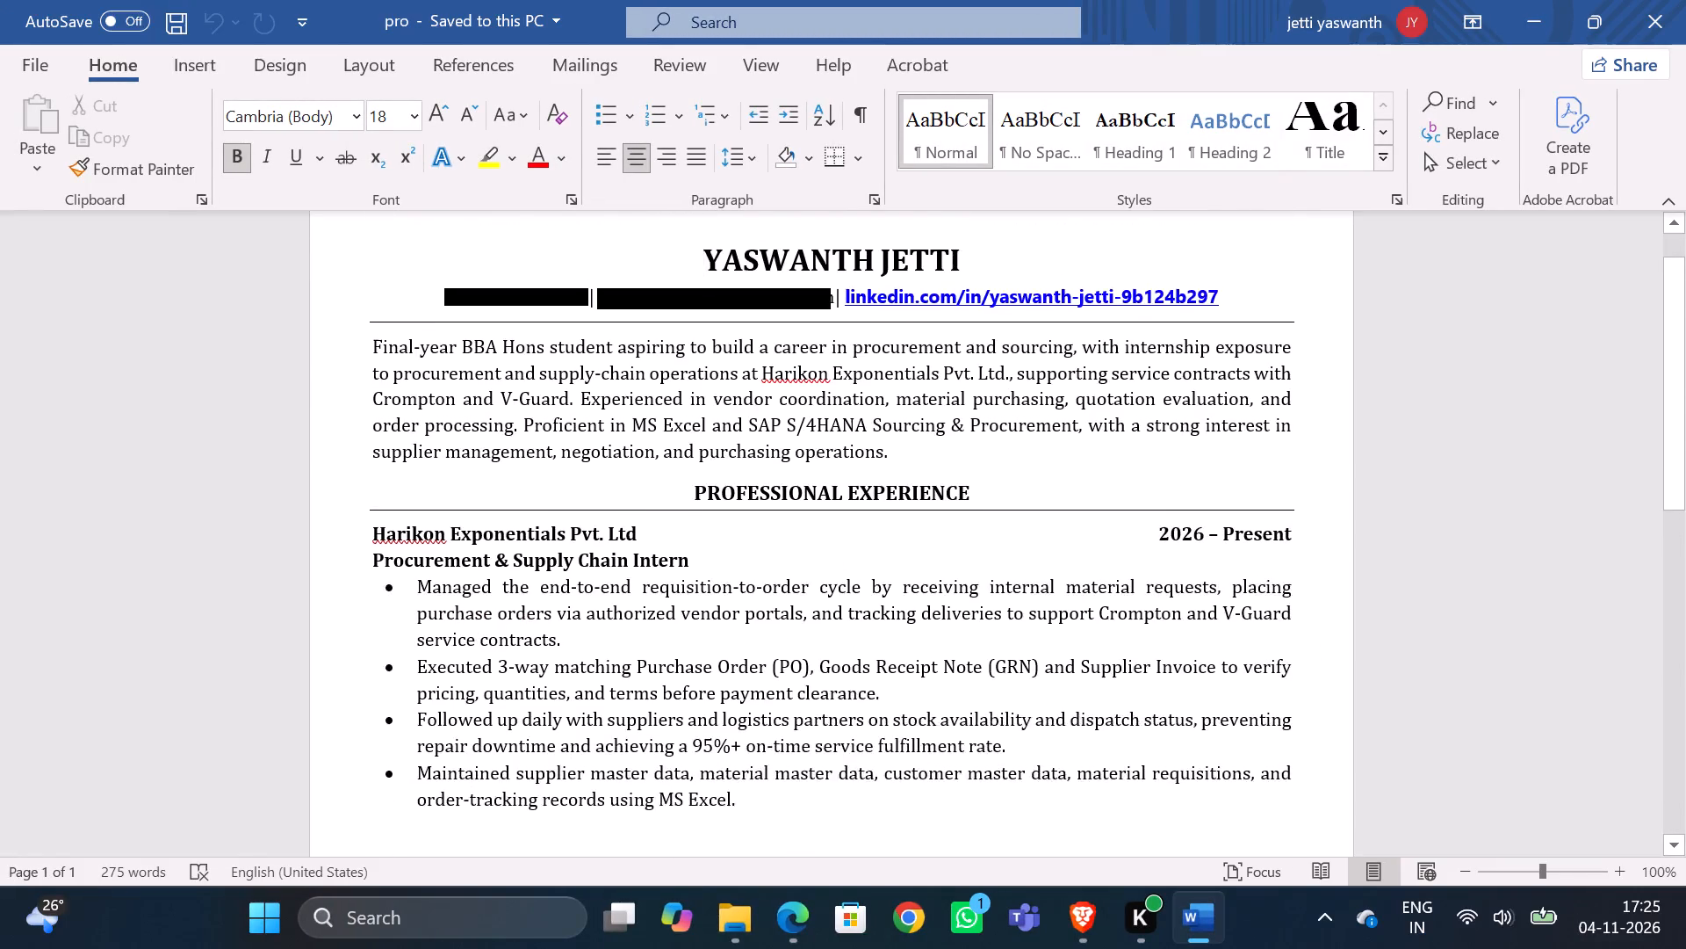
pyautogui.scroll(-2, 775, 497)
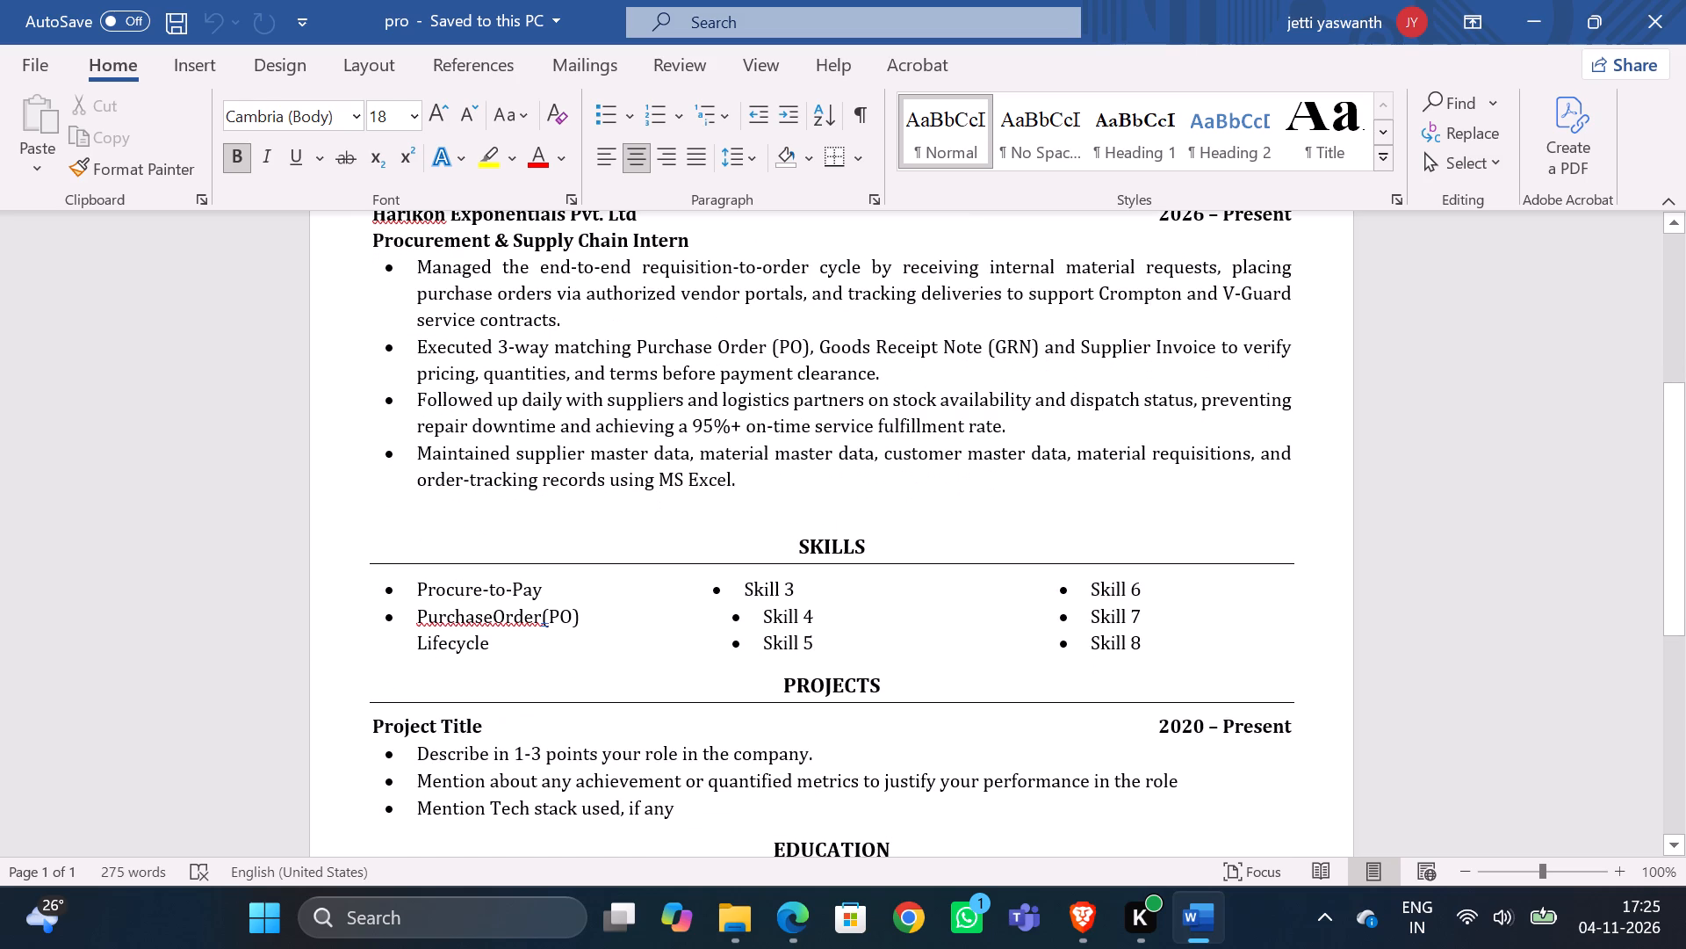
pyautogui.scroll(-1, 775, 497)
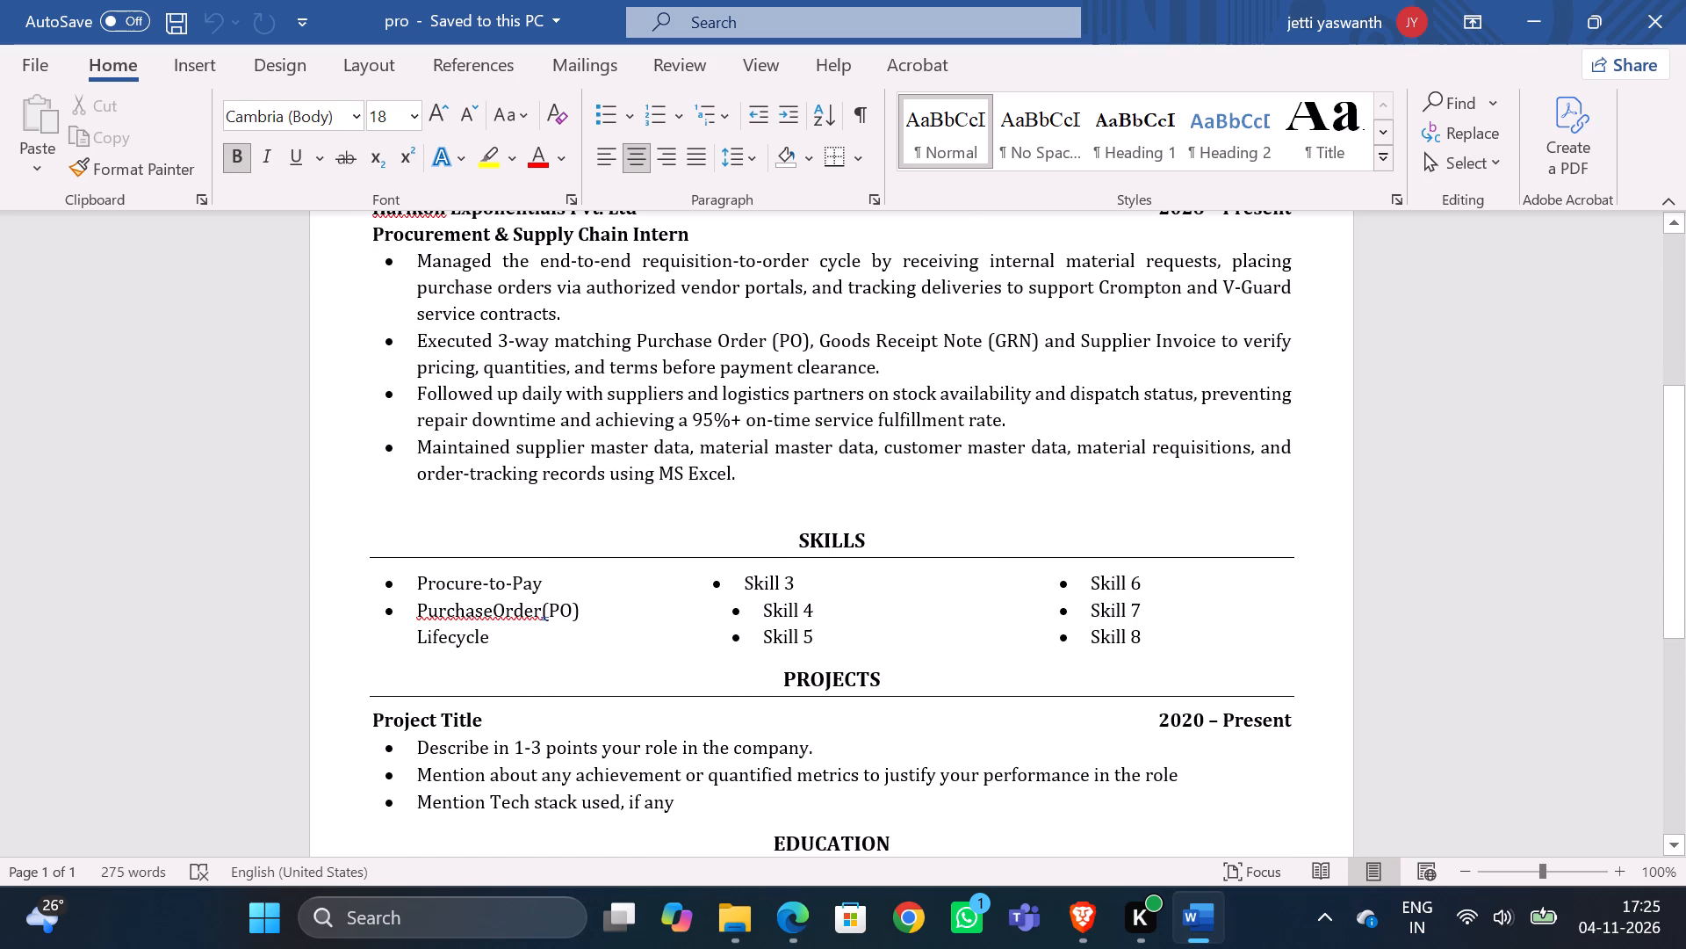
# Correct the second Skills bullet to "Purchase Order Lifecycle", removing "(PO)" and separating "Purchase" and "Order" with a space.
pyautogui.click(554, 606)
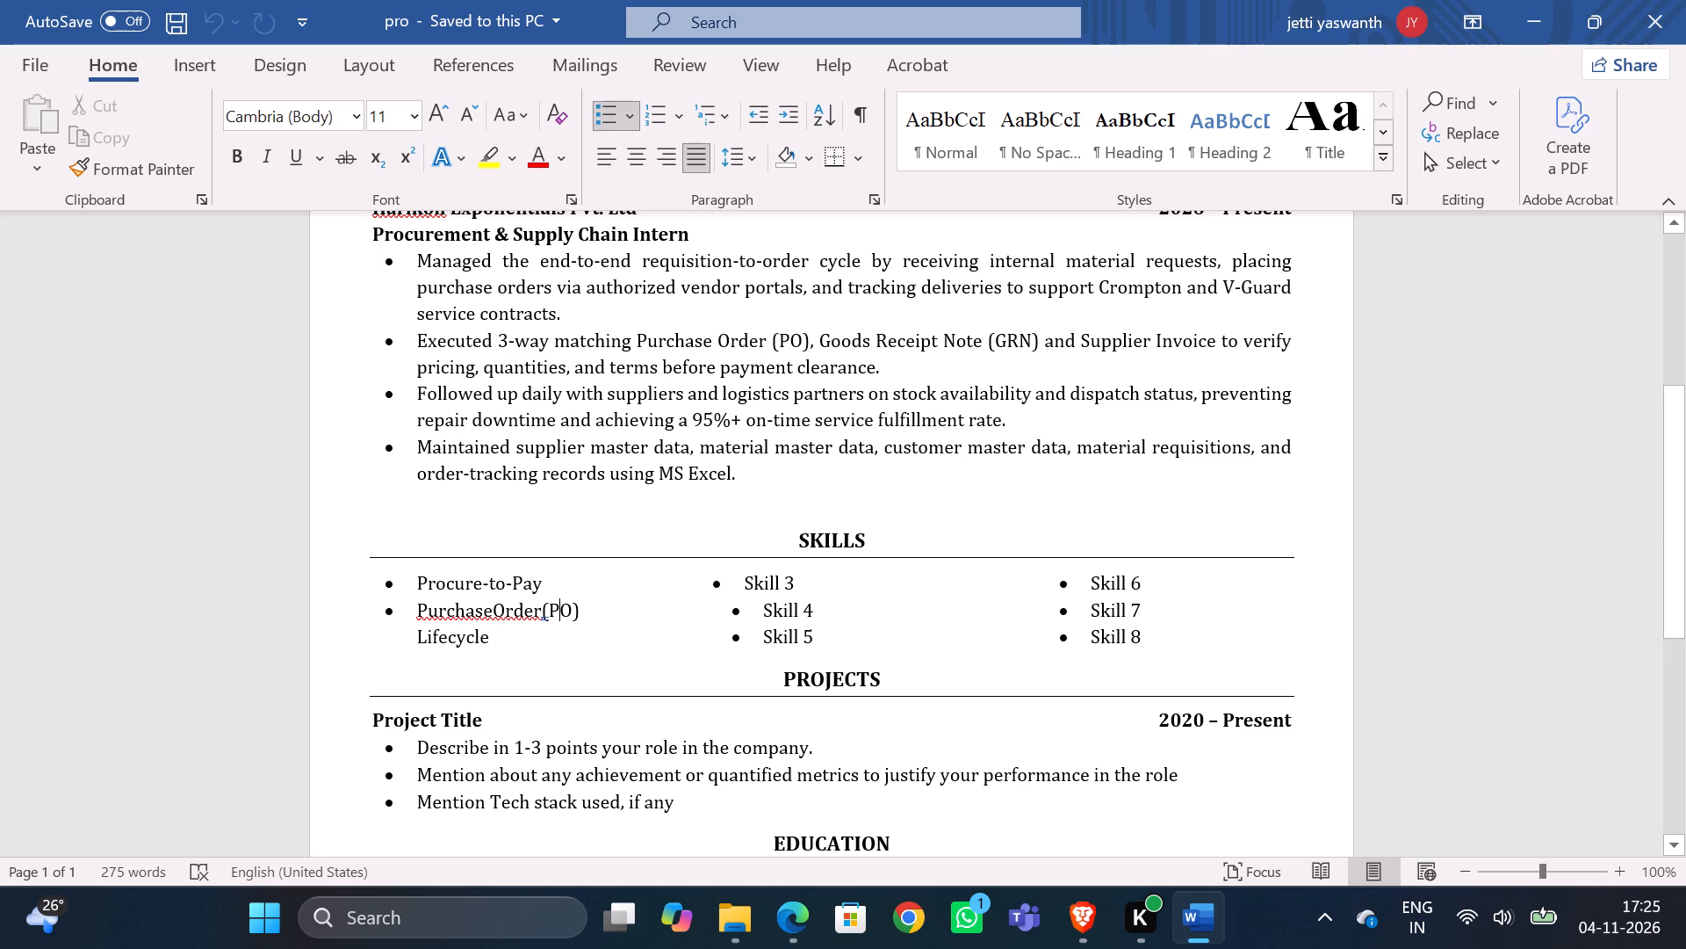
pyautogui.click(548, 606)
pyautogui.click(576, 611)
pyautogui.press('BackSpace')
pyautogui.press('BackSpace')
pyautogui.press('BackSpace')
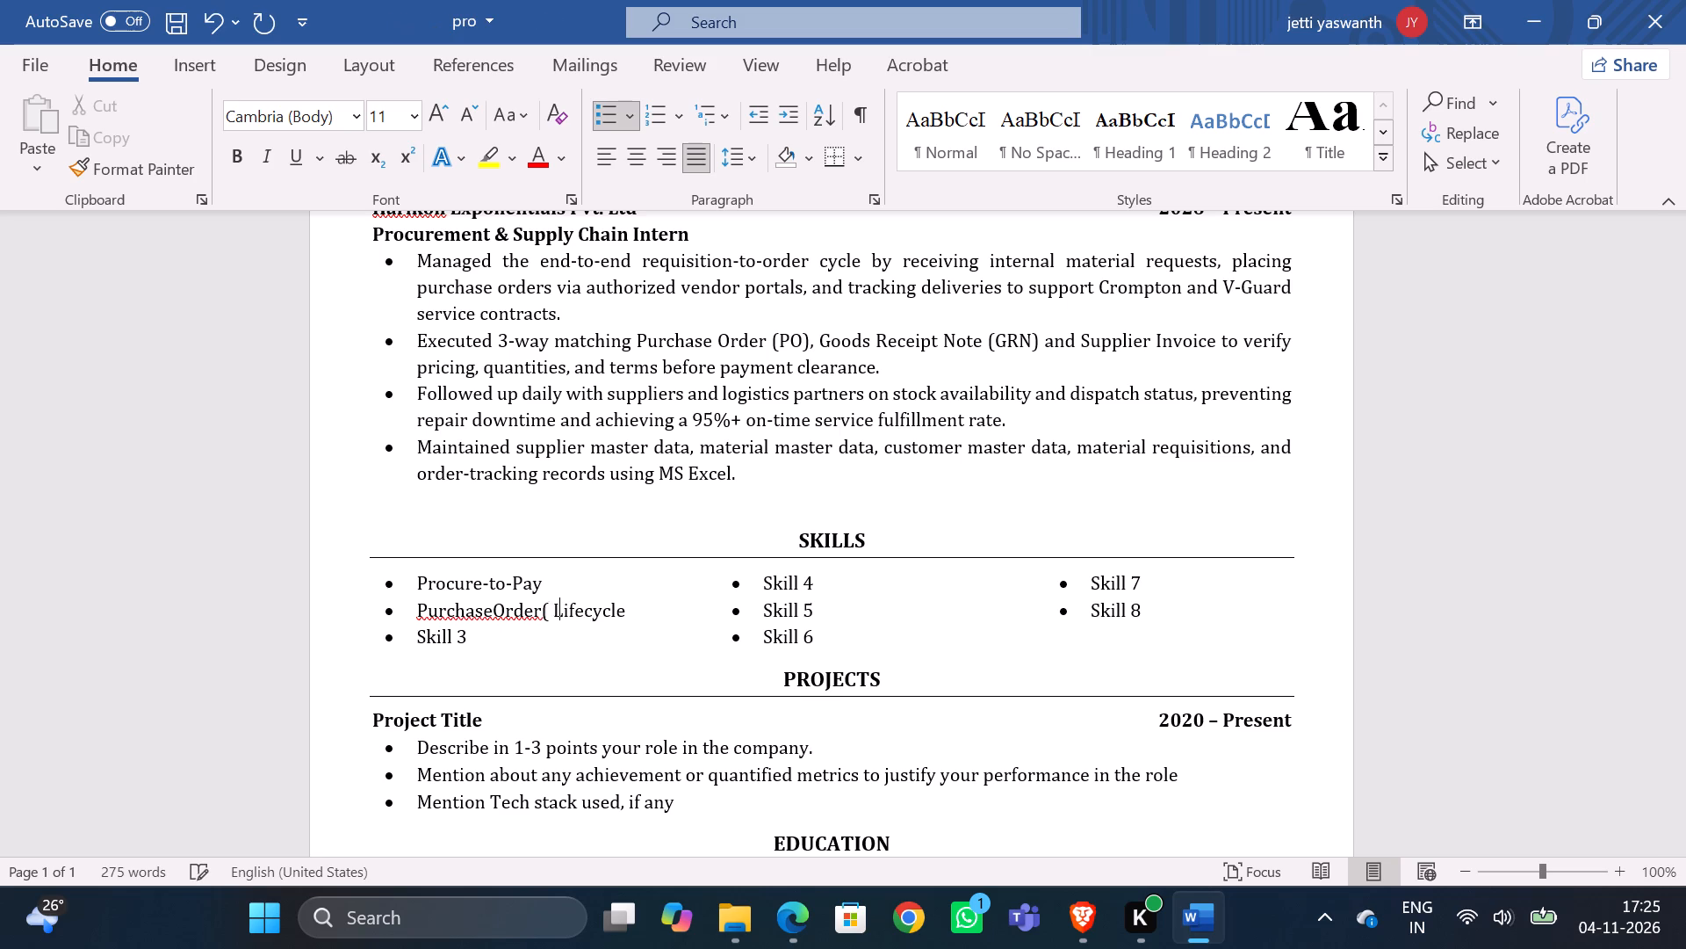
pyautogui.press('BackSpace')
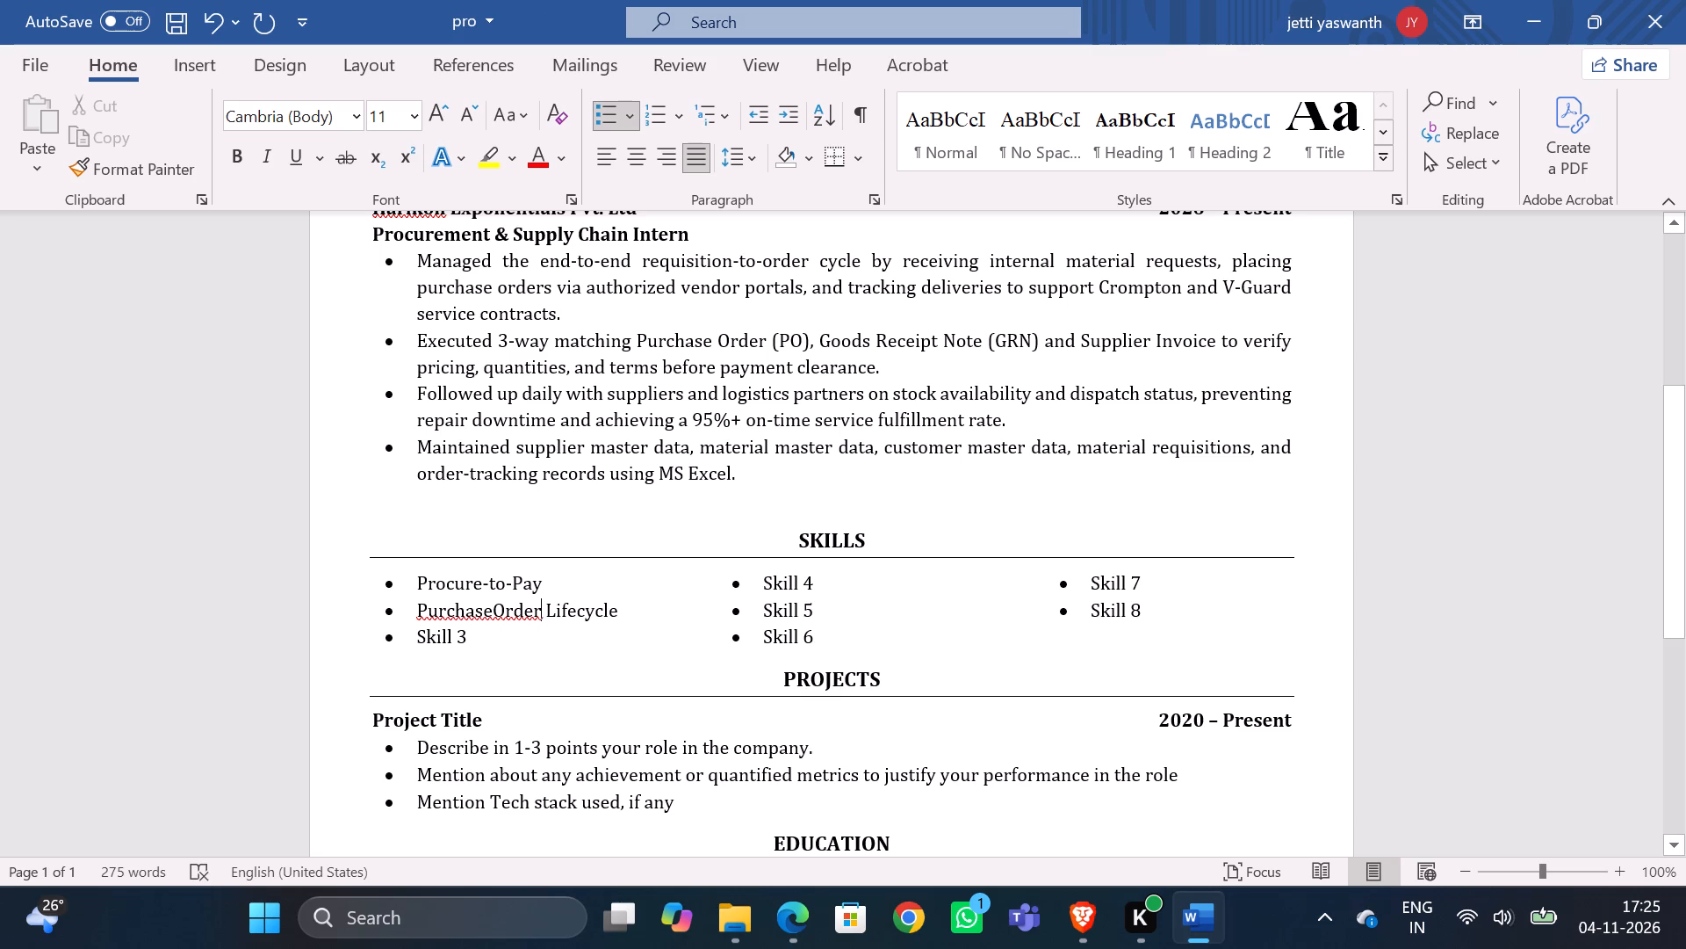
pyautogui.click(489, 607)
pyautogui.press('space')
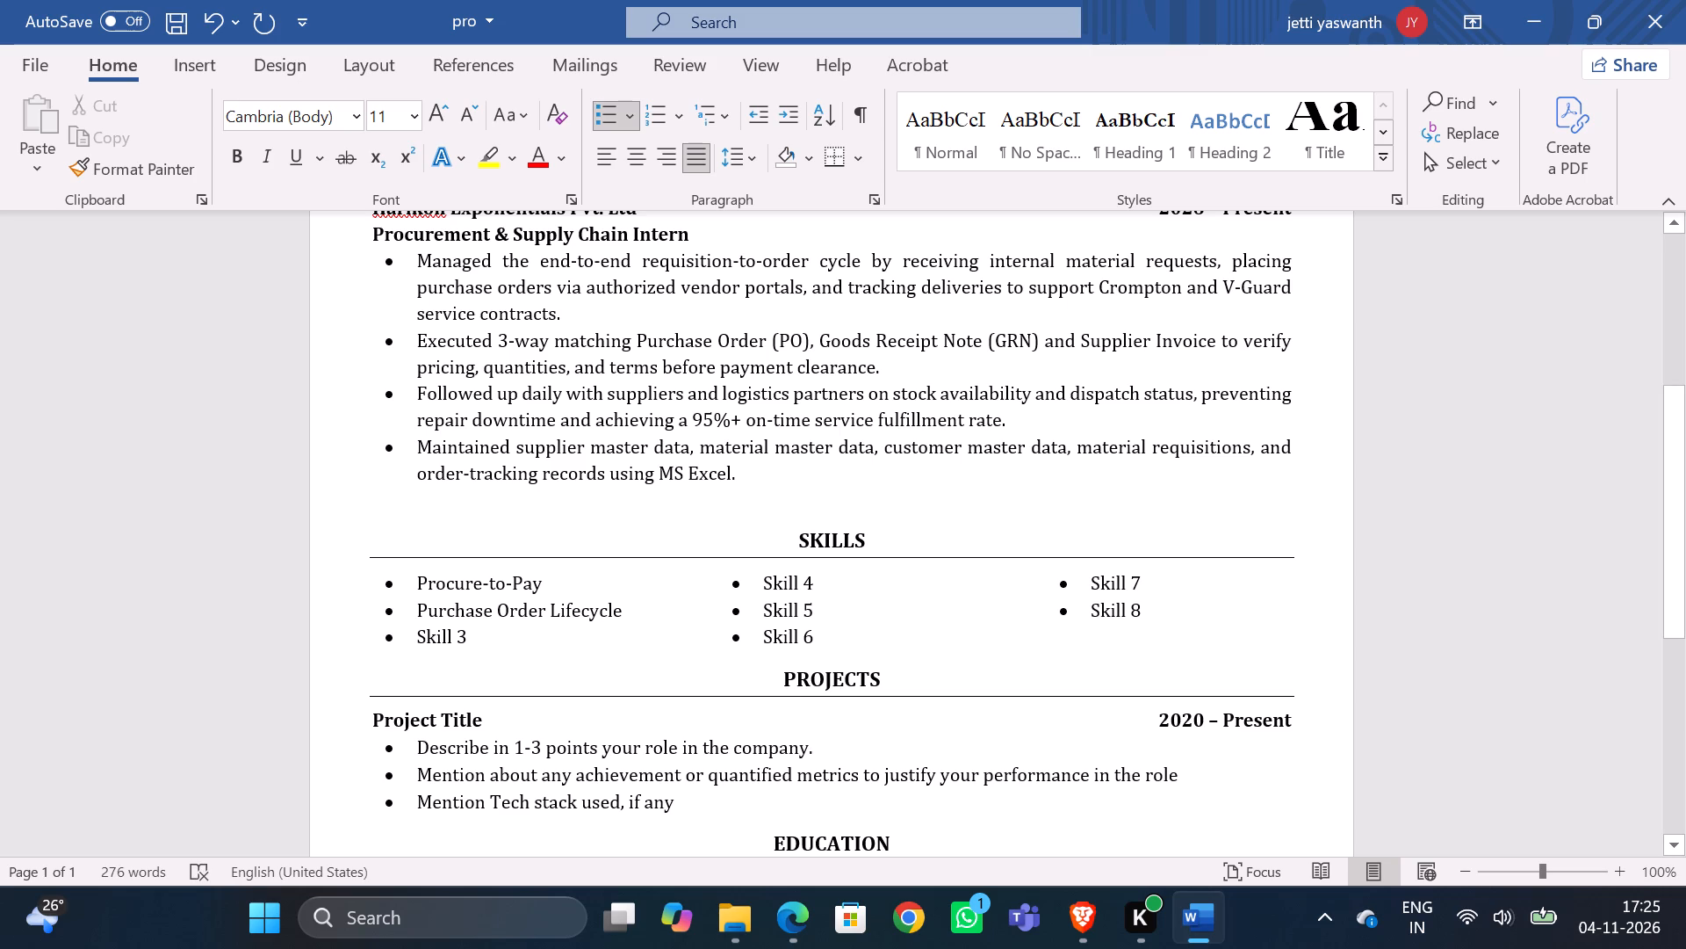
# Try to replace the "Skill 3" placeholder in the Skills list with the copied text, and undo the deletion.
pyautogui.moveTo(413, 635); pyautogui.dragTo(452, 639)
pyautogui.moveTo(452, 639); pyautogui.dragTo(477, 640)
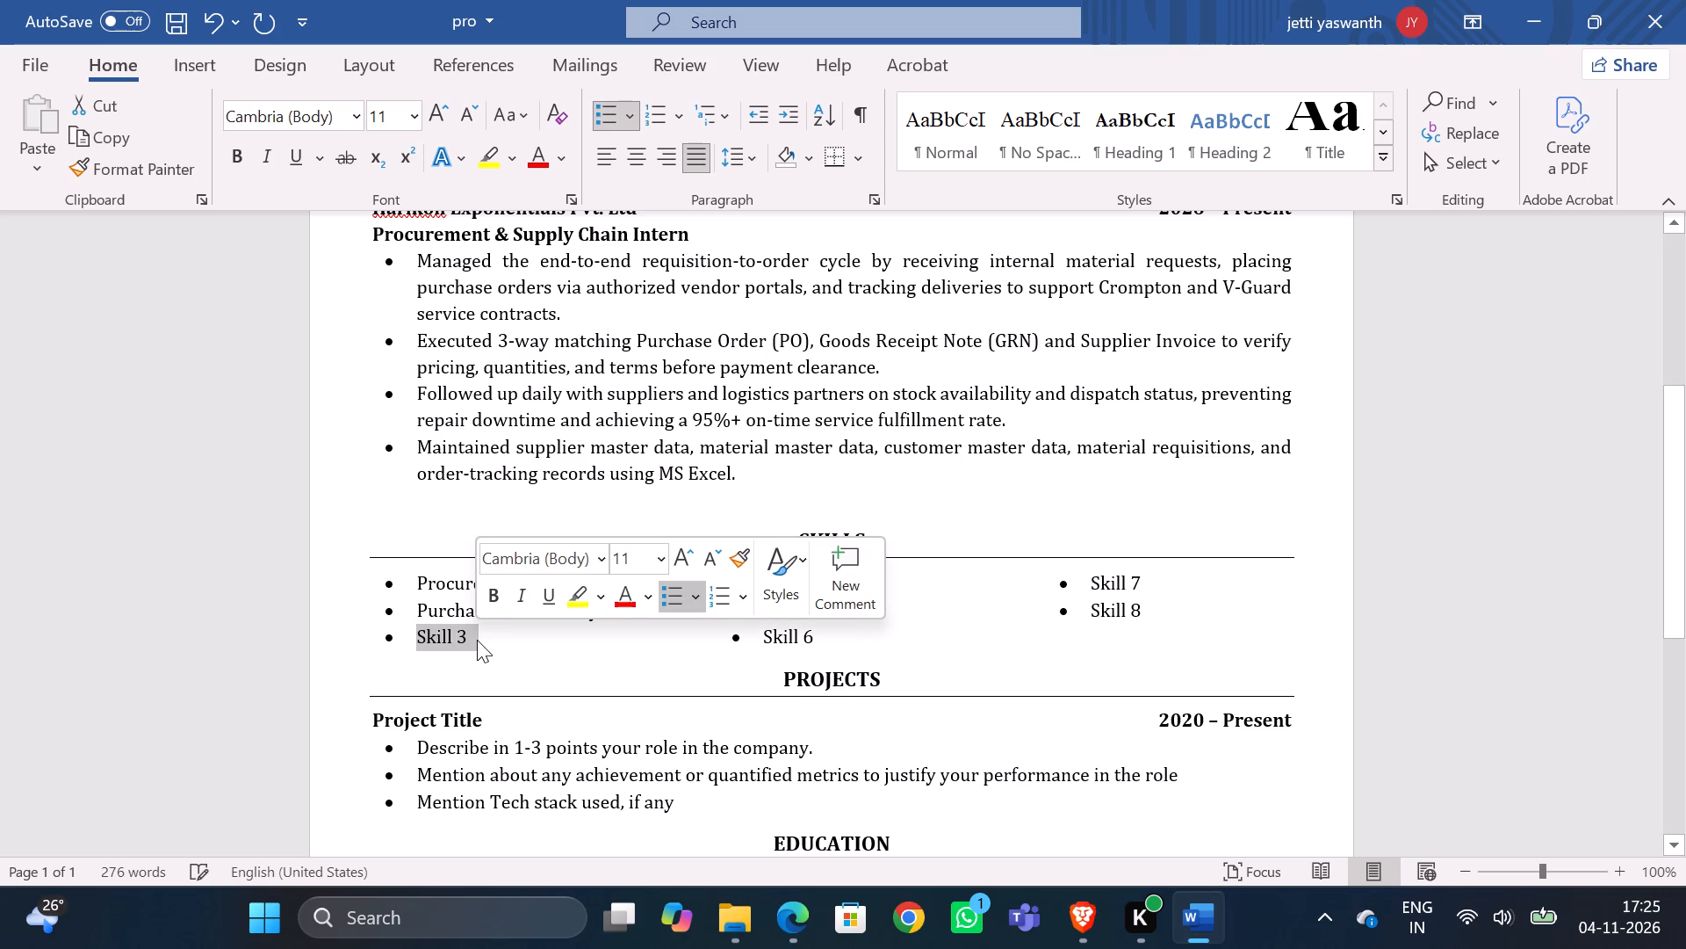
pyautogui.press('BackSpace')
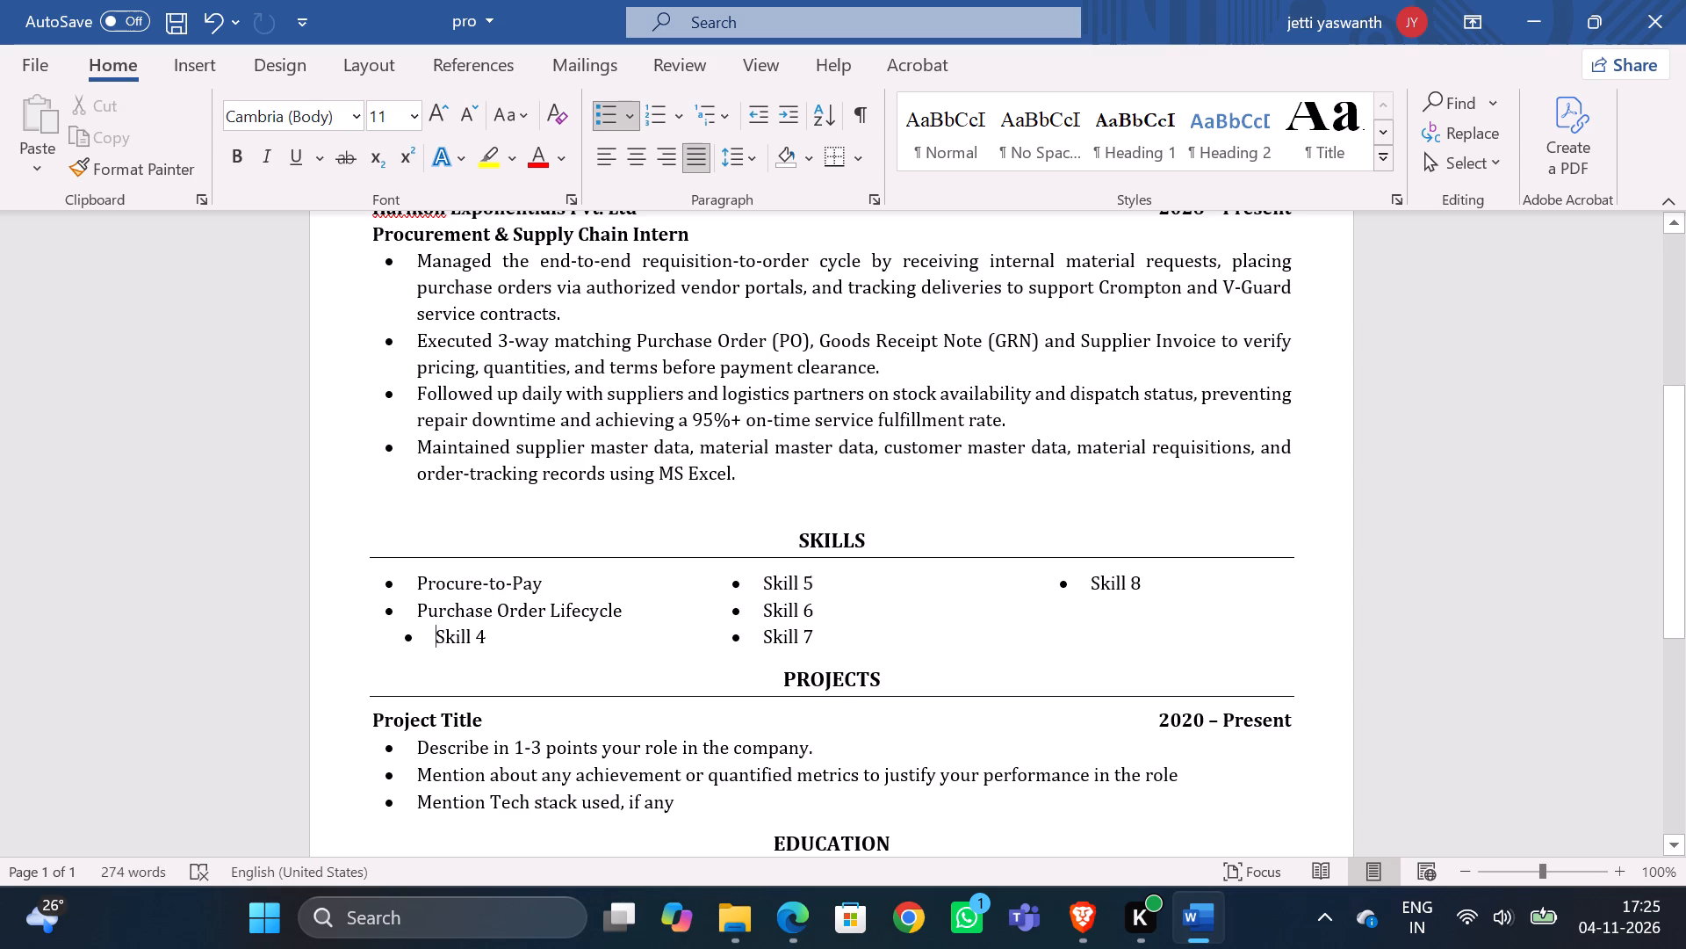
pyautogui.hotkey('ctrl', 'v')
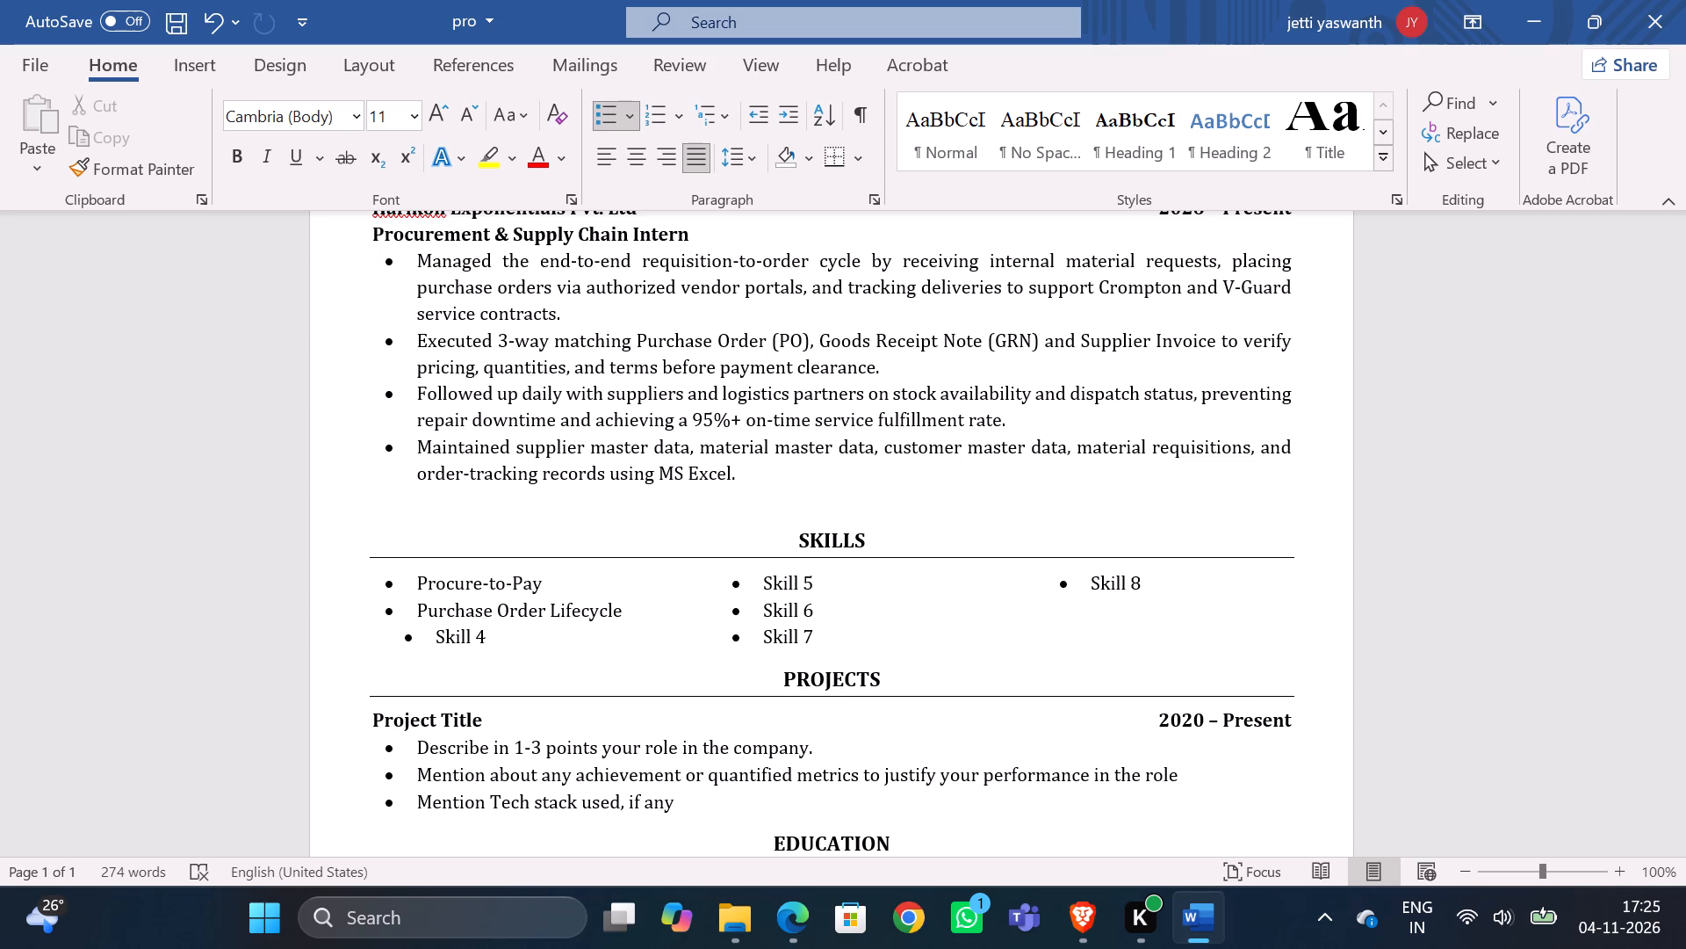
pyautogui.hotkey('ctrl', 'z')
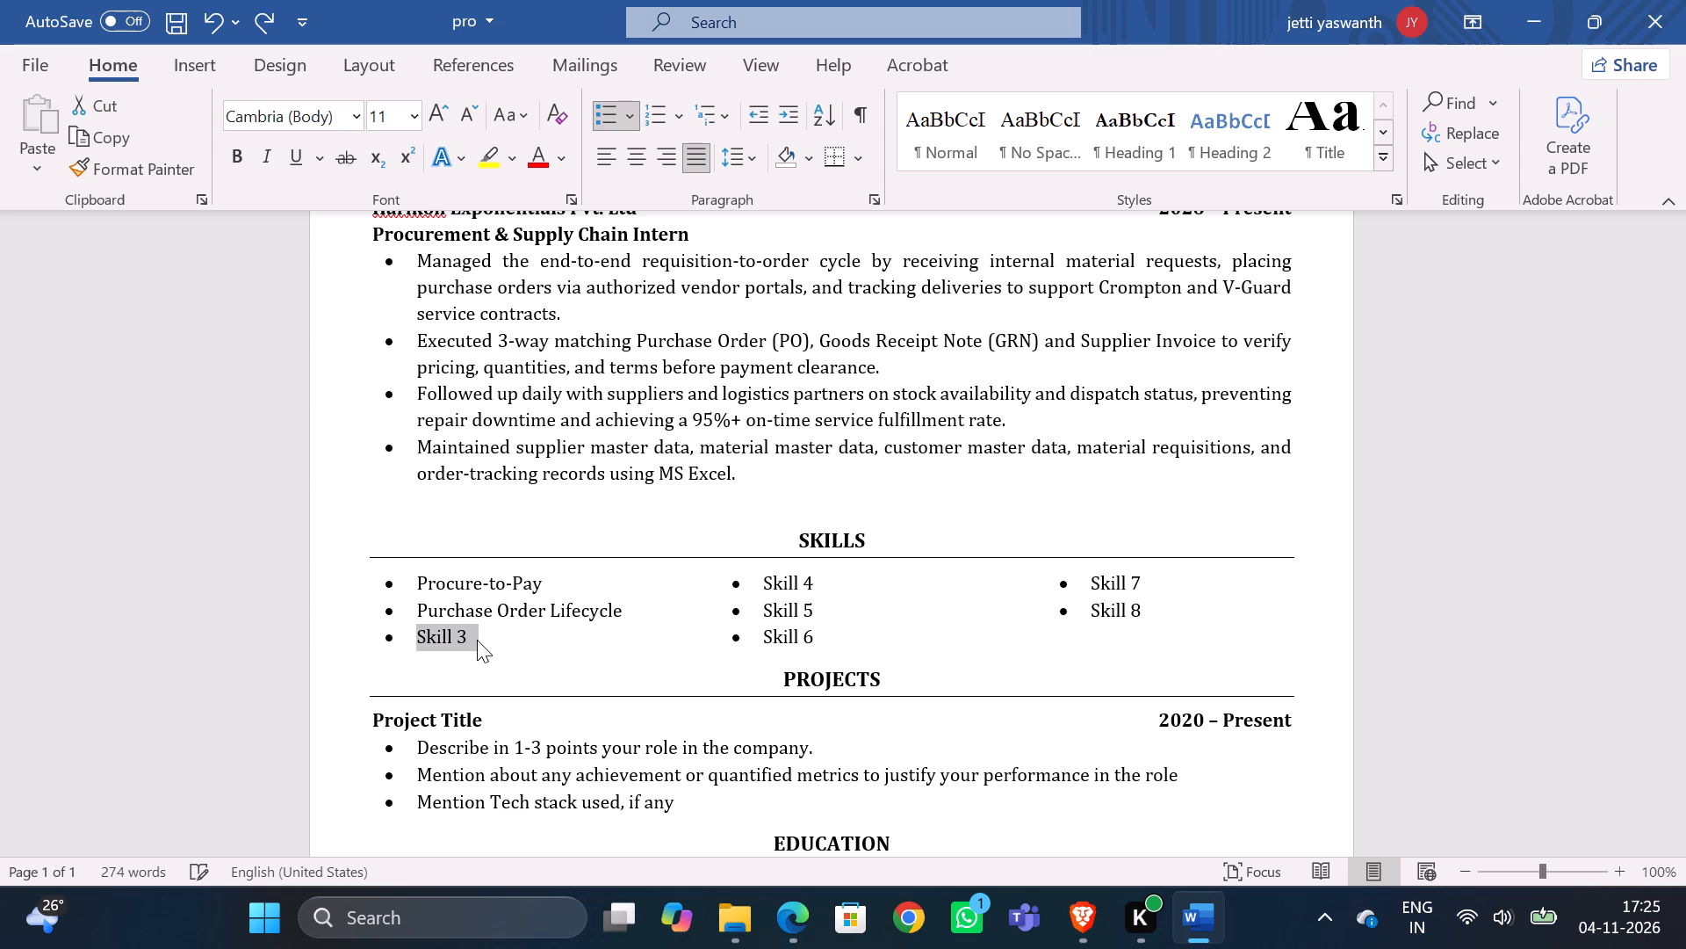
# Clear the placeholder text "Skill 3" from the third Skills entry, keeping its bullet in place.
pyautogui.click(467, 640)
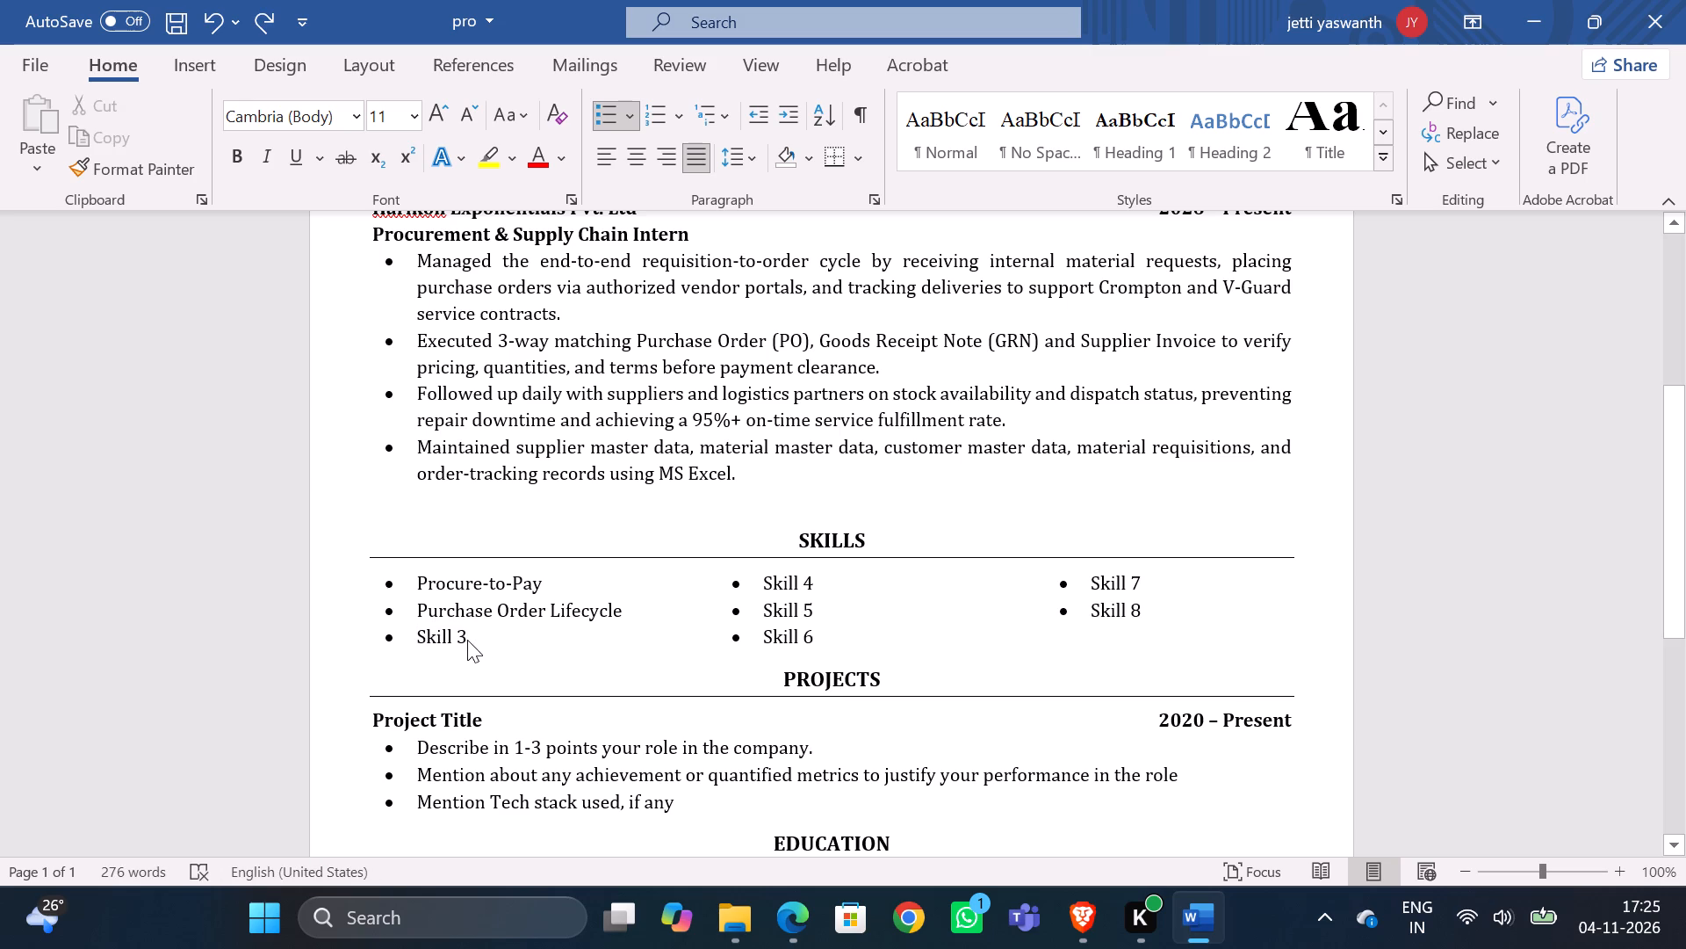
pyautogui.click(461, 638)
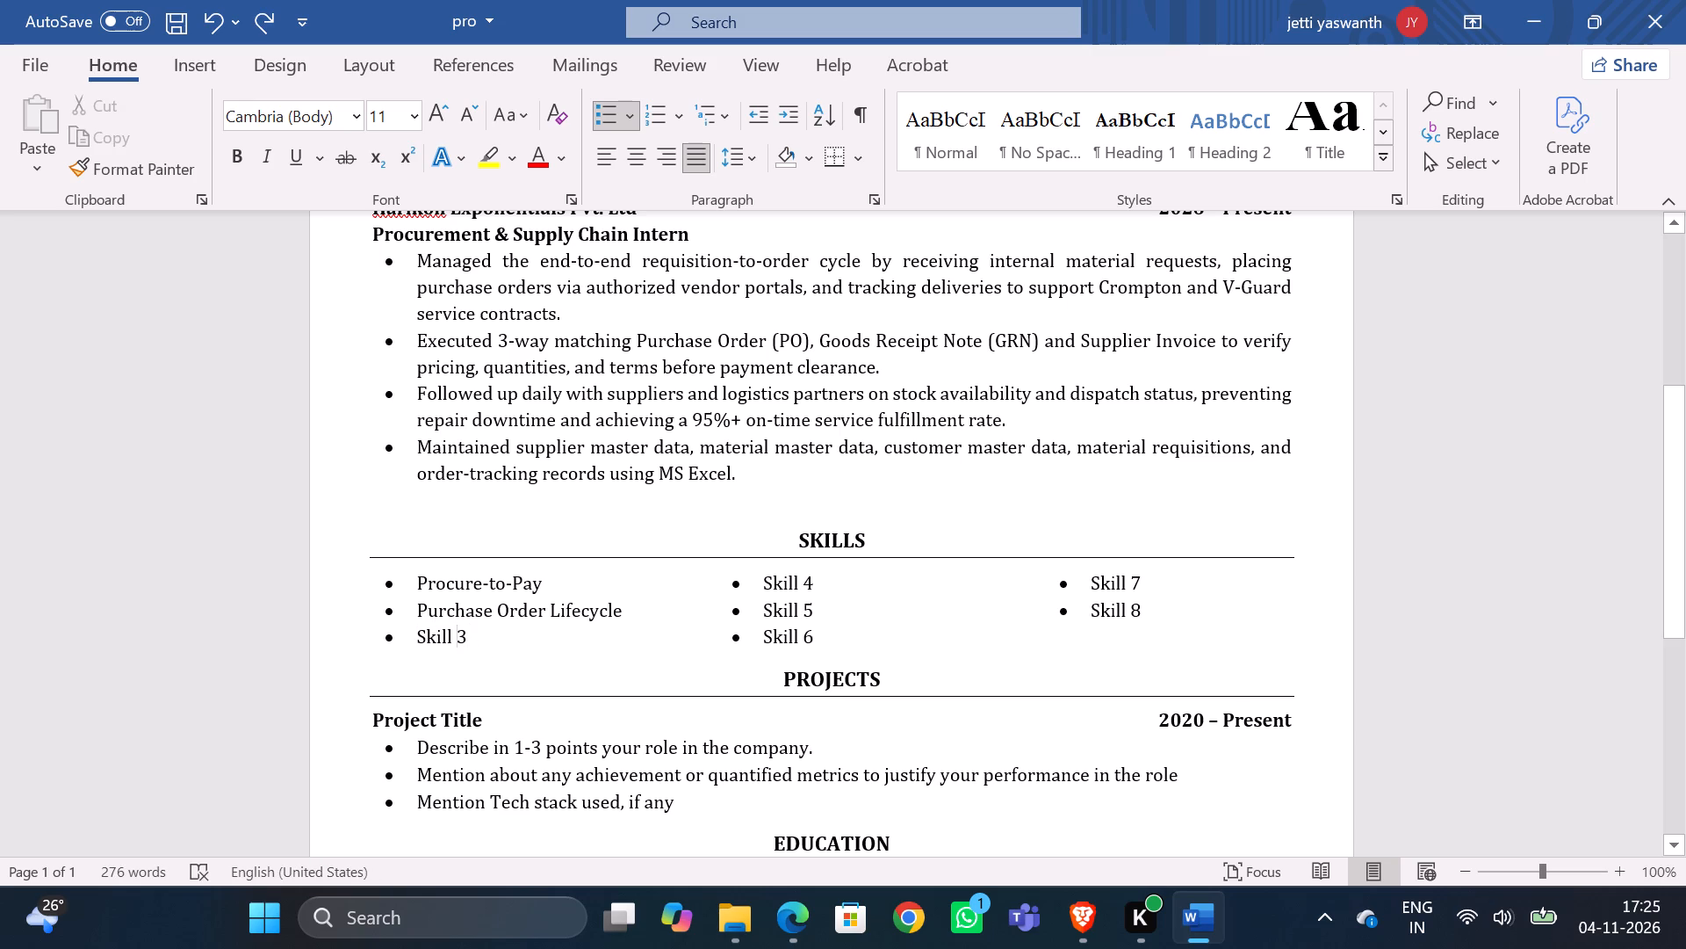
pyautogui.click(461, 638)
pyautogui.click(466, 639)
pyautogui.press('BackSpace')
pyautogui.press('BackSpace')
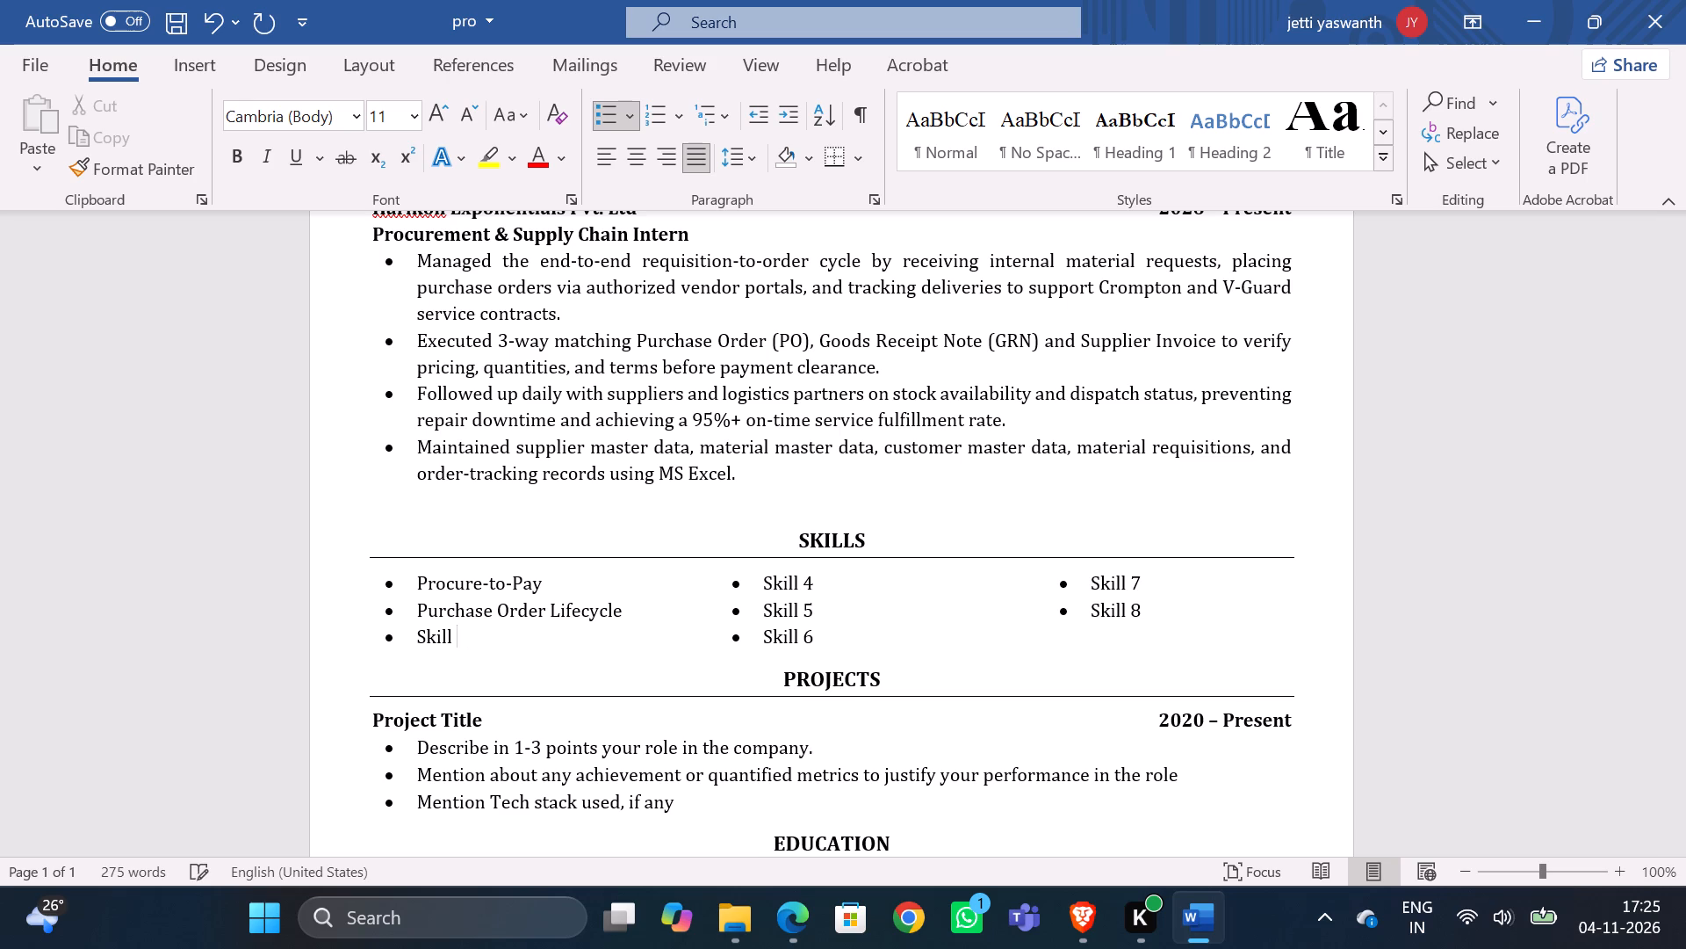
pyautogui.press('BackSpace')
pyautogui.press('BackSpace')
pyautogui.press('BackSpace')
pyautogui.press('BackSpace')
pyautogui.press('BackSpace')
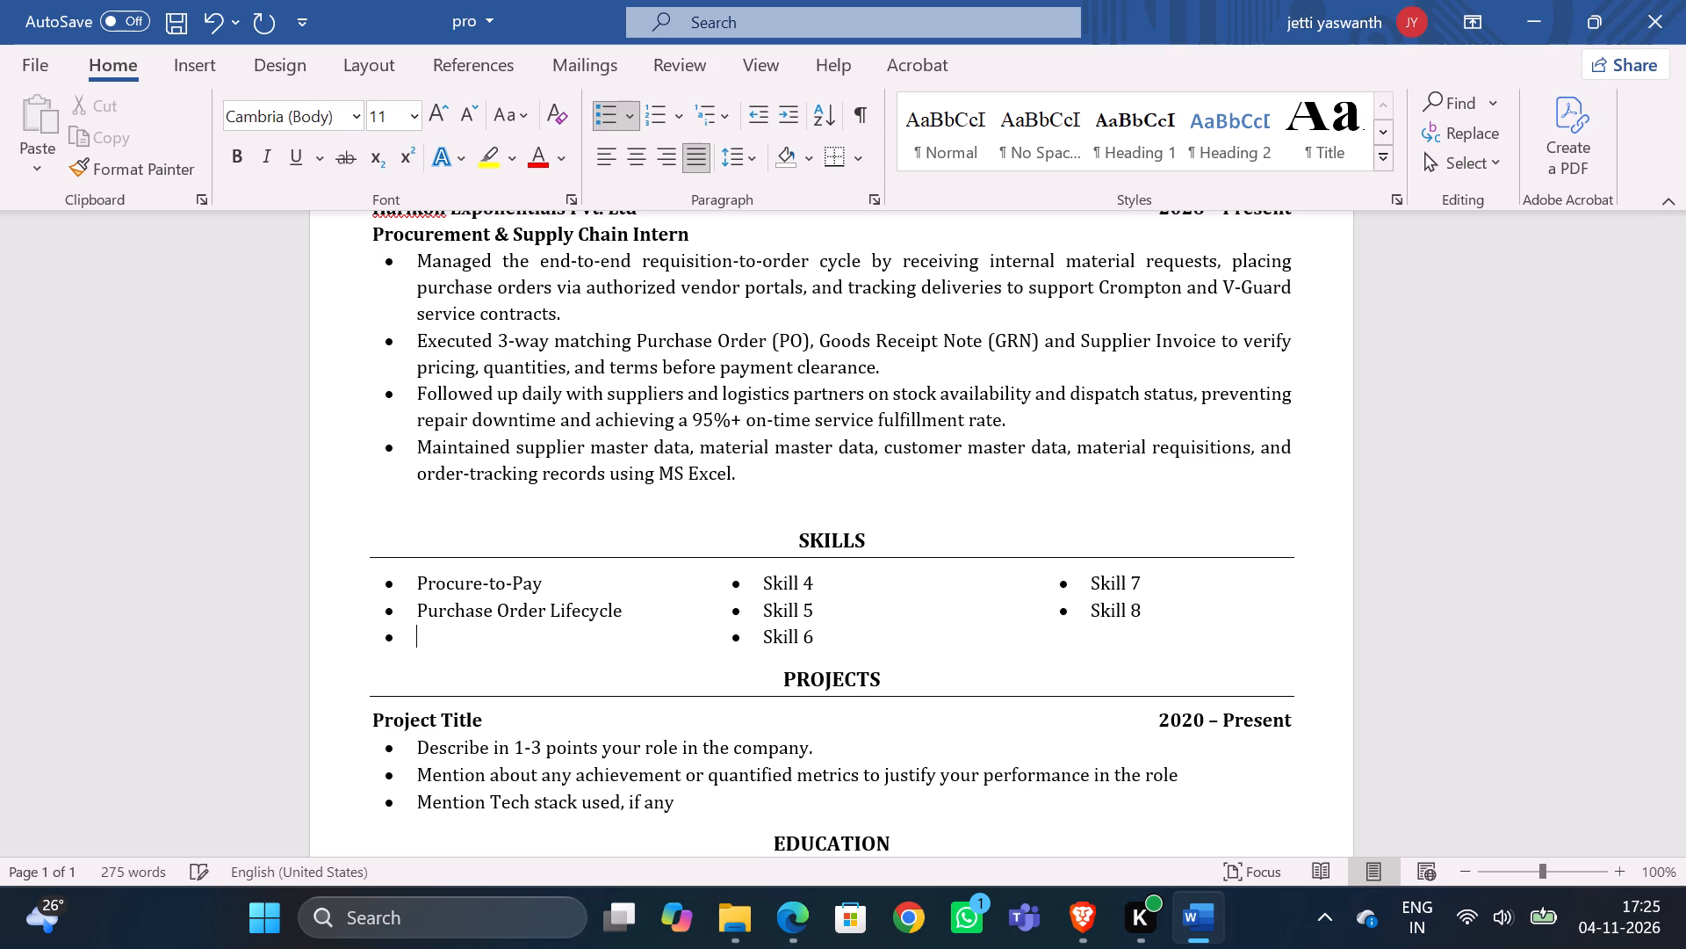
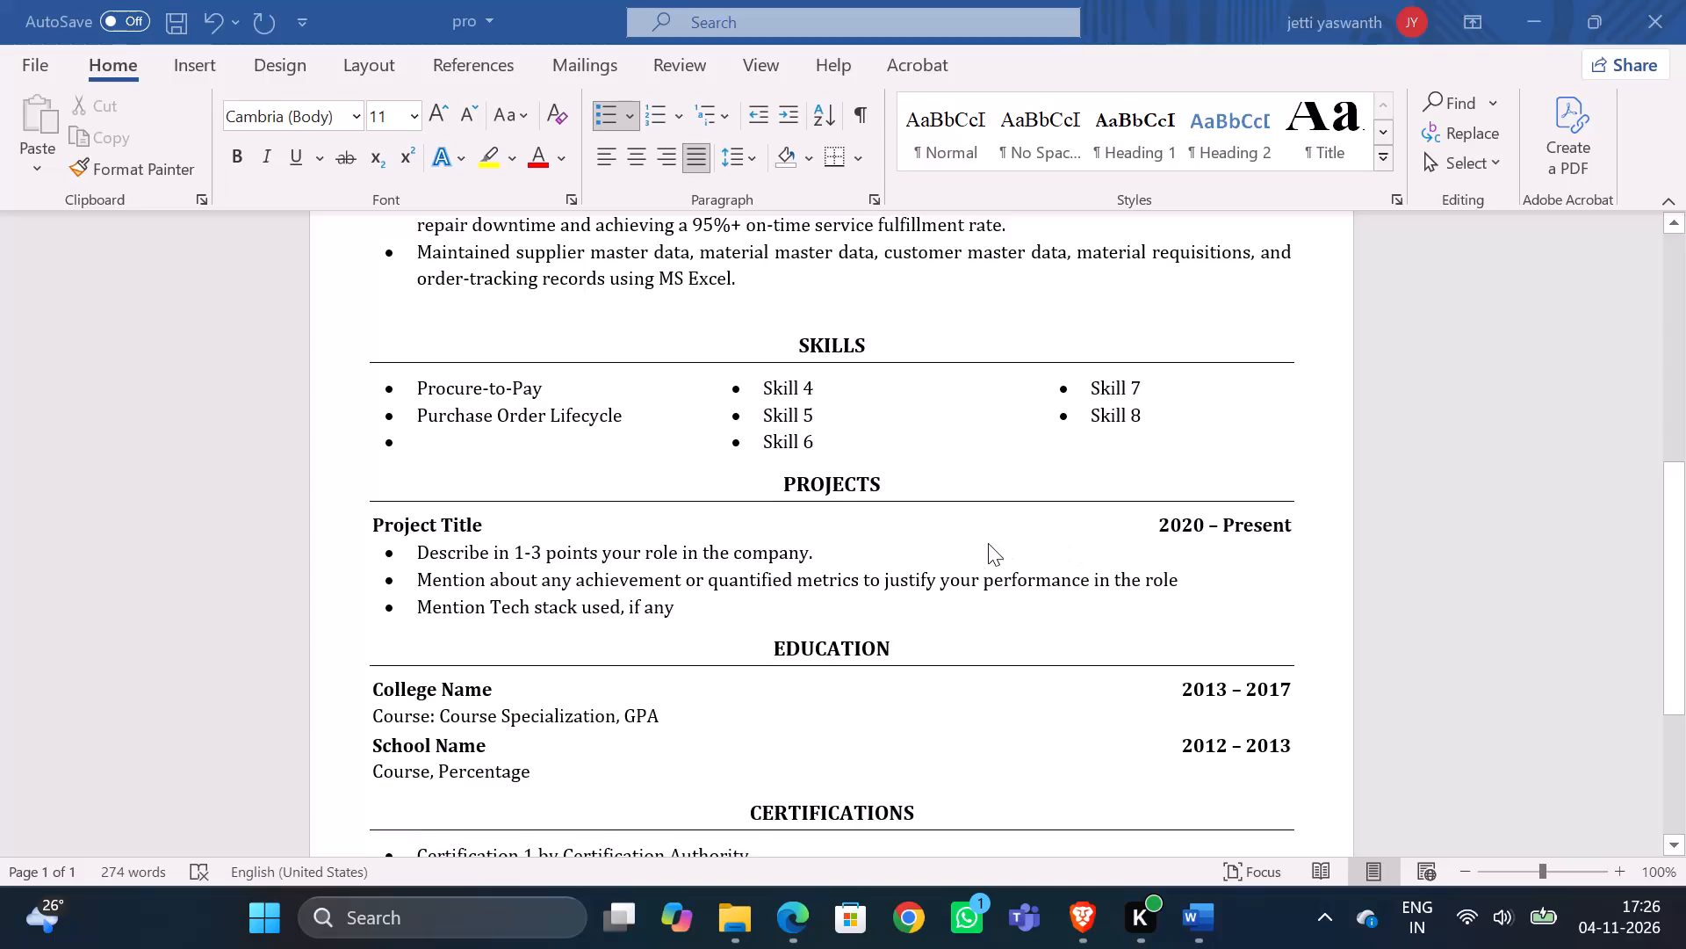
# Resume editing the résumé's Skills list at the empty third bullet below "Purchase Order Lifecycle".
pyautogui.scroll(-1, 988, 543)
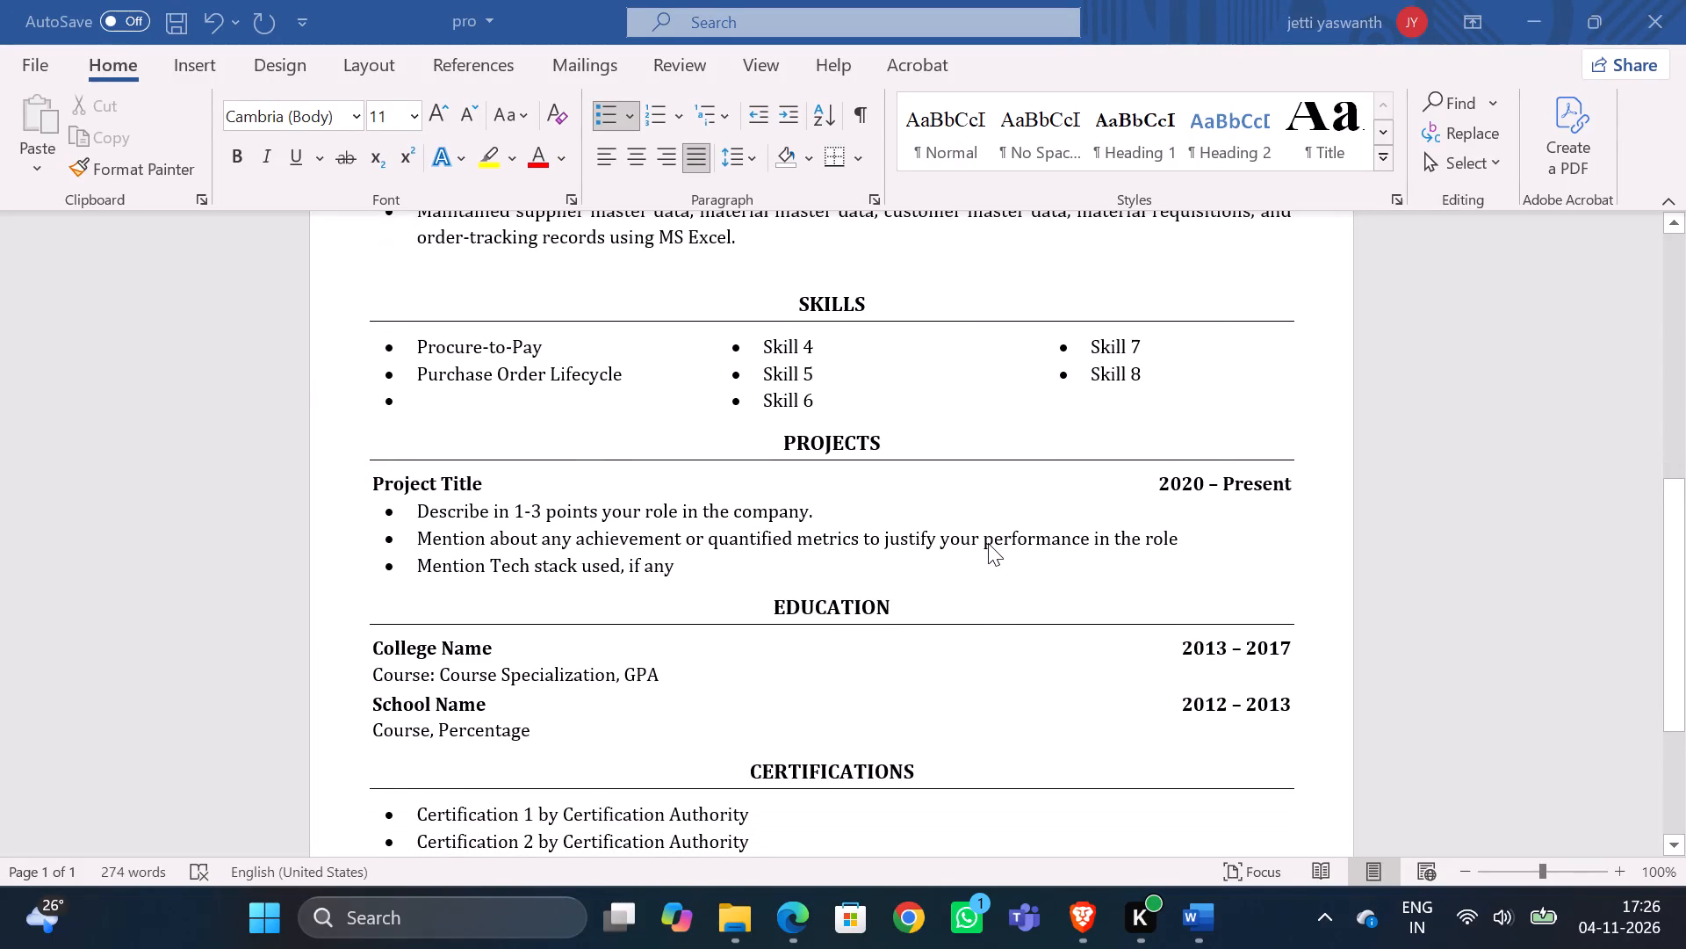
pyautogui.scroll(-1, 988, 543)
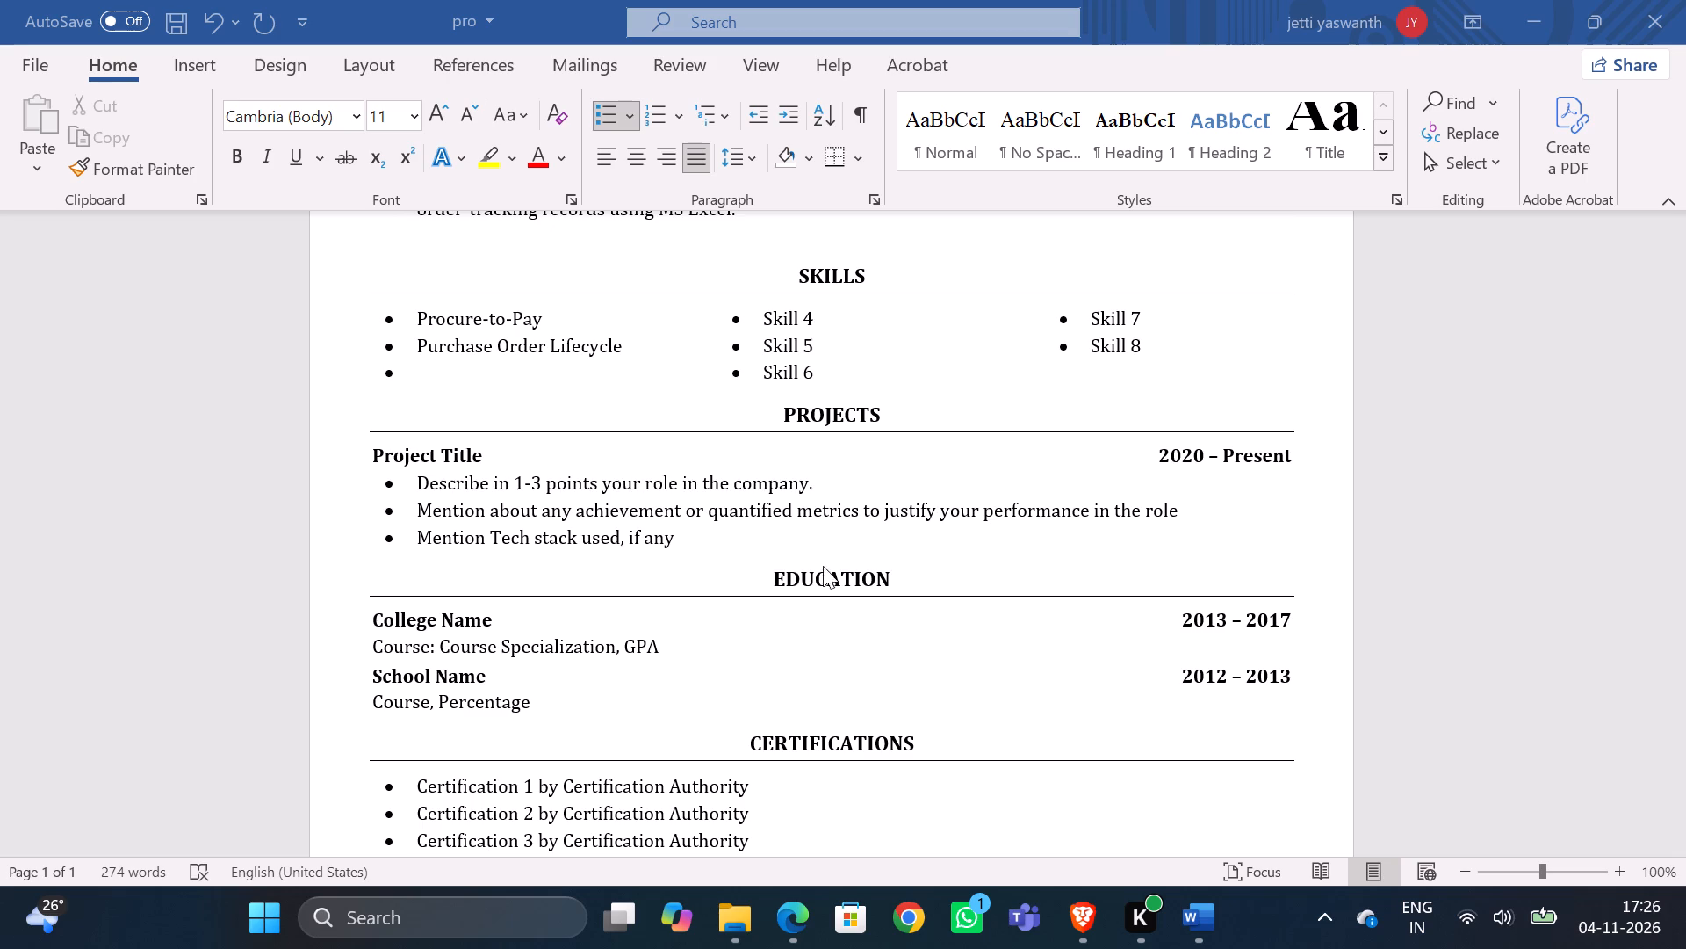
pyautogui.click(830, 344)
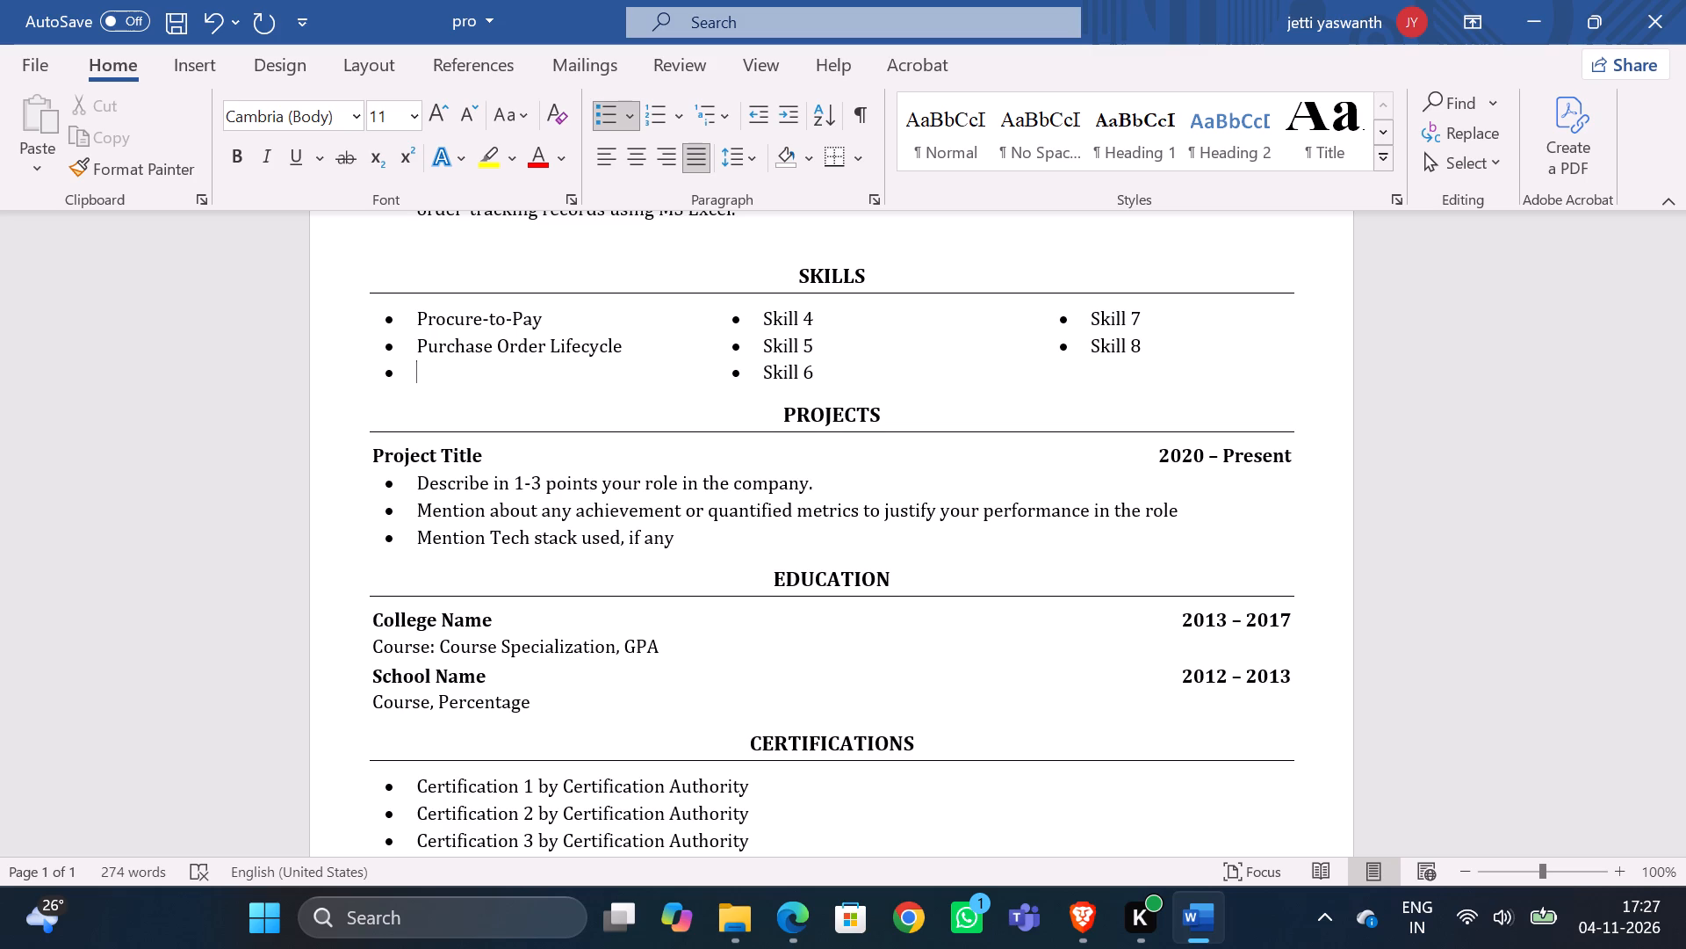
# Clear the "Skill 4" placeholder text in the middle column of the Skills section, keeping its empty bullet.
pyautogui.scroll(1, 911, 498)
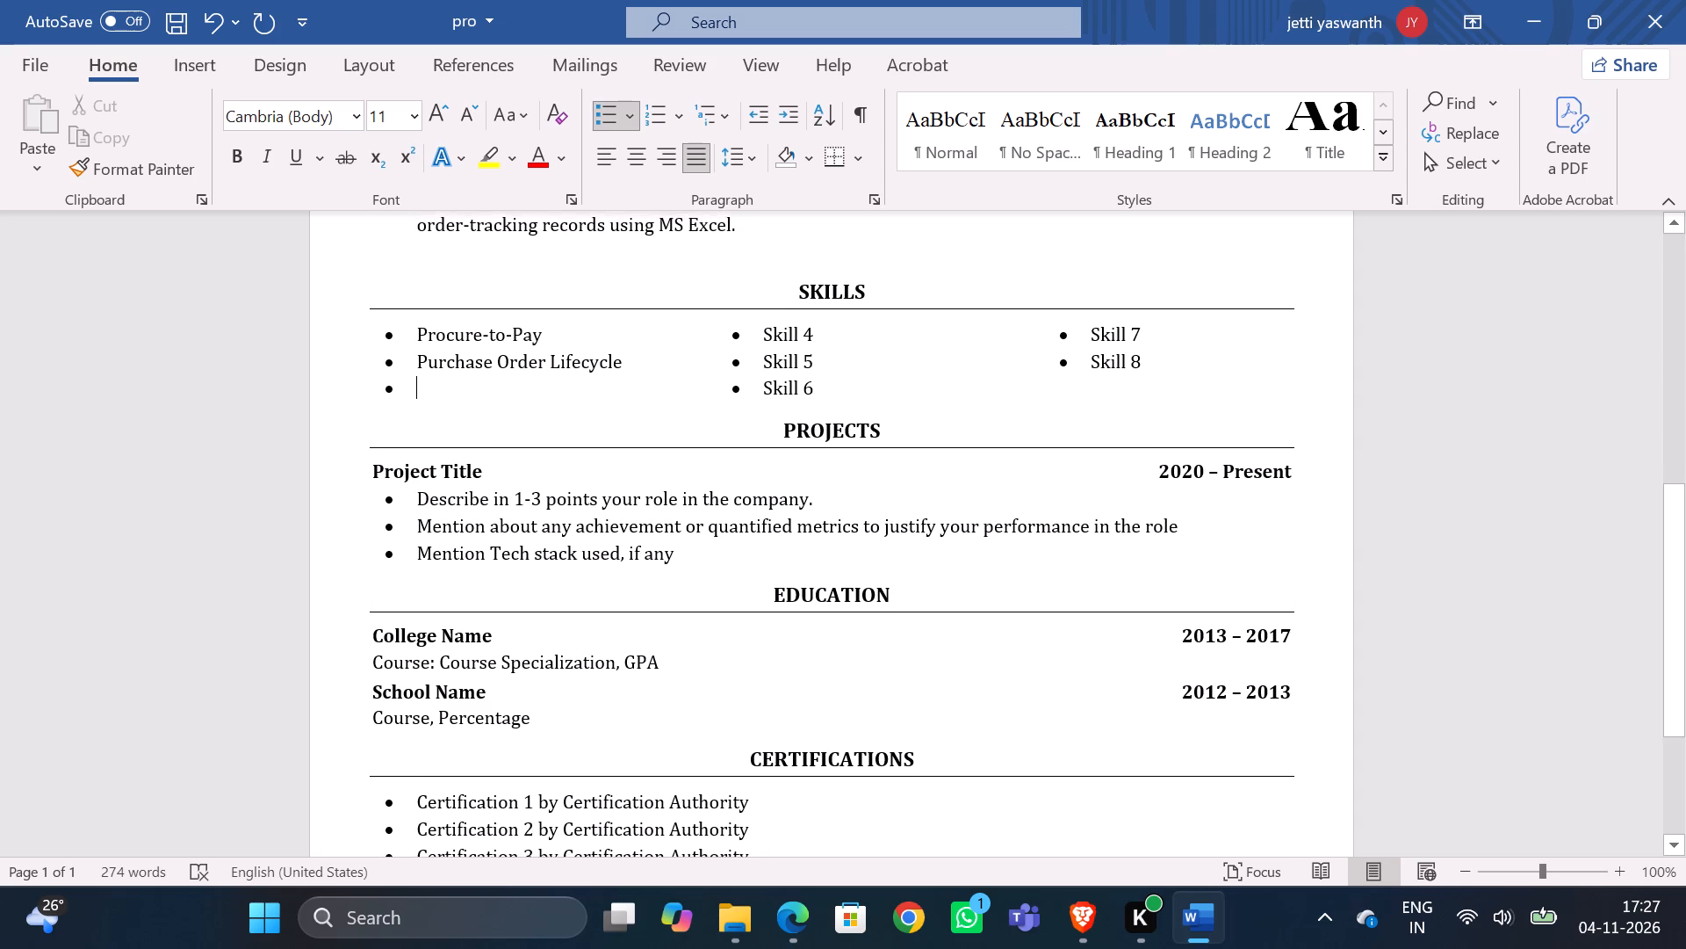
pyautogui.click(823, 314)
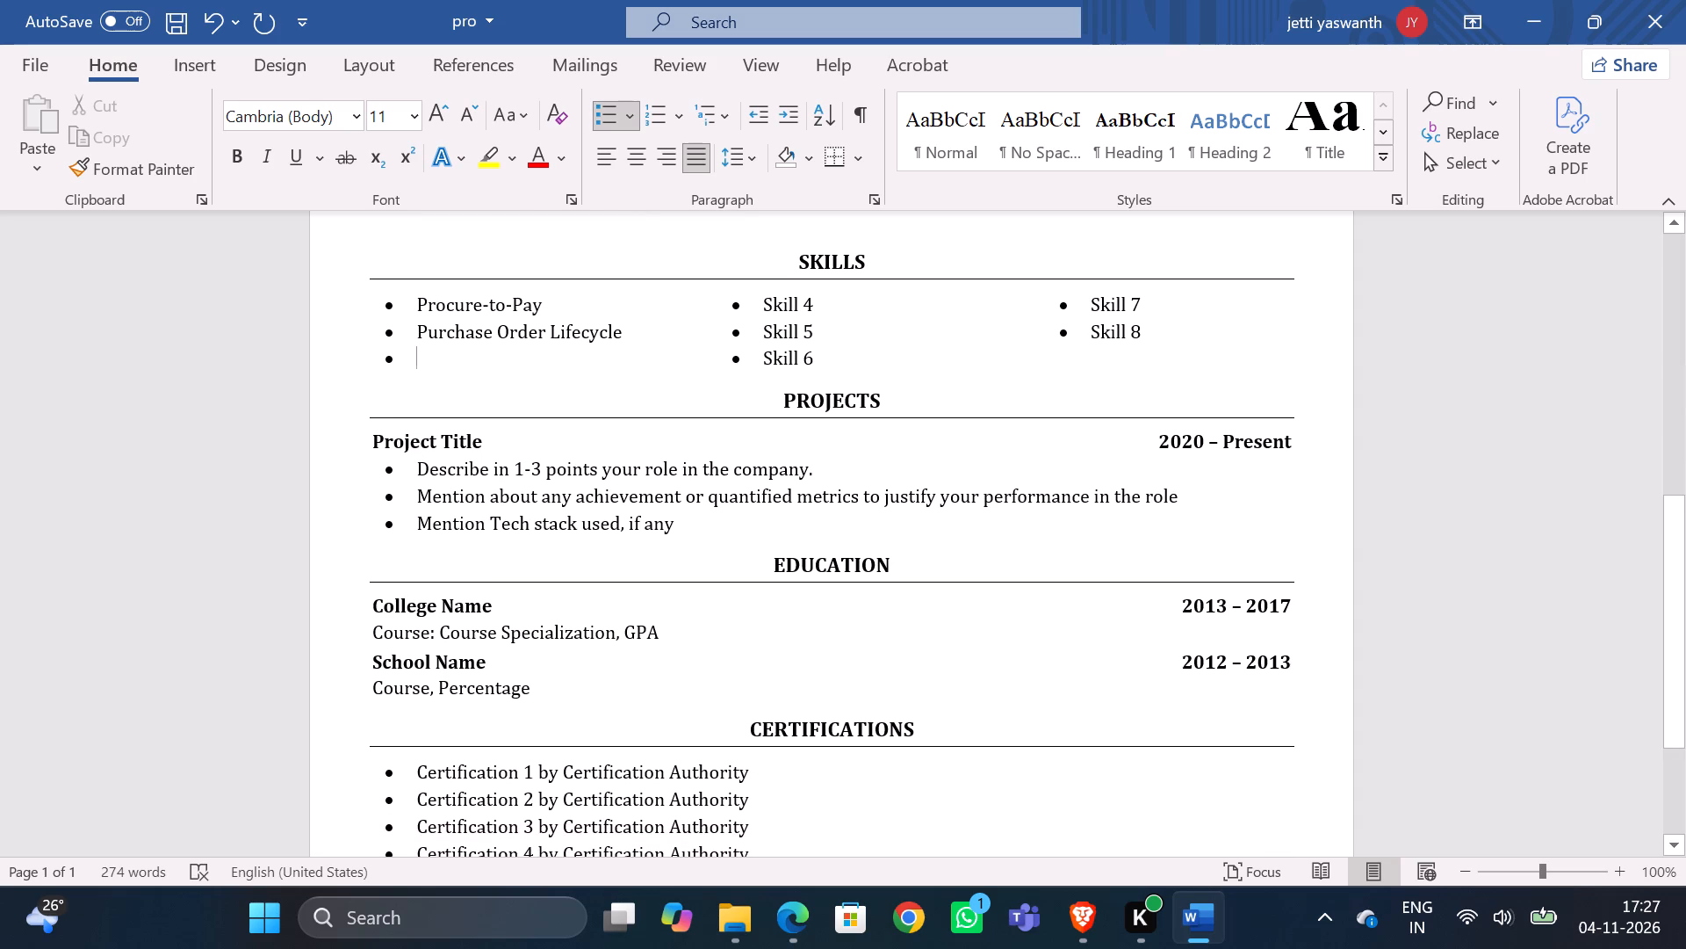
pyautogui.press('BackSpace')
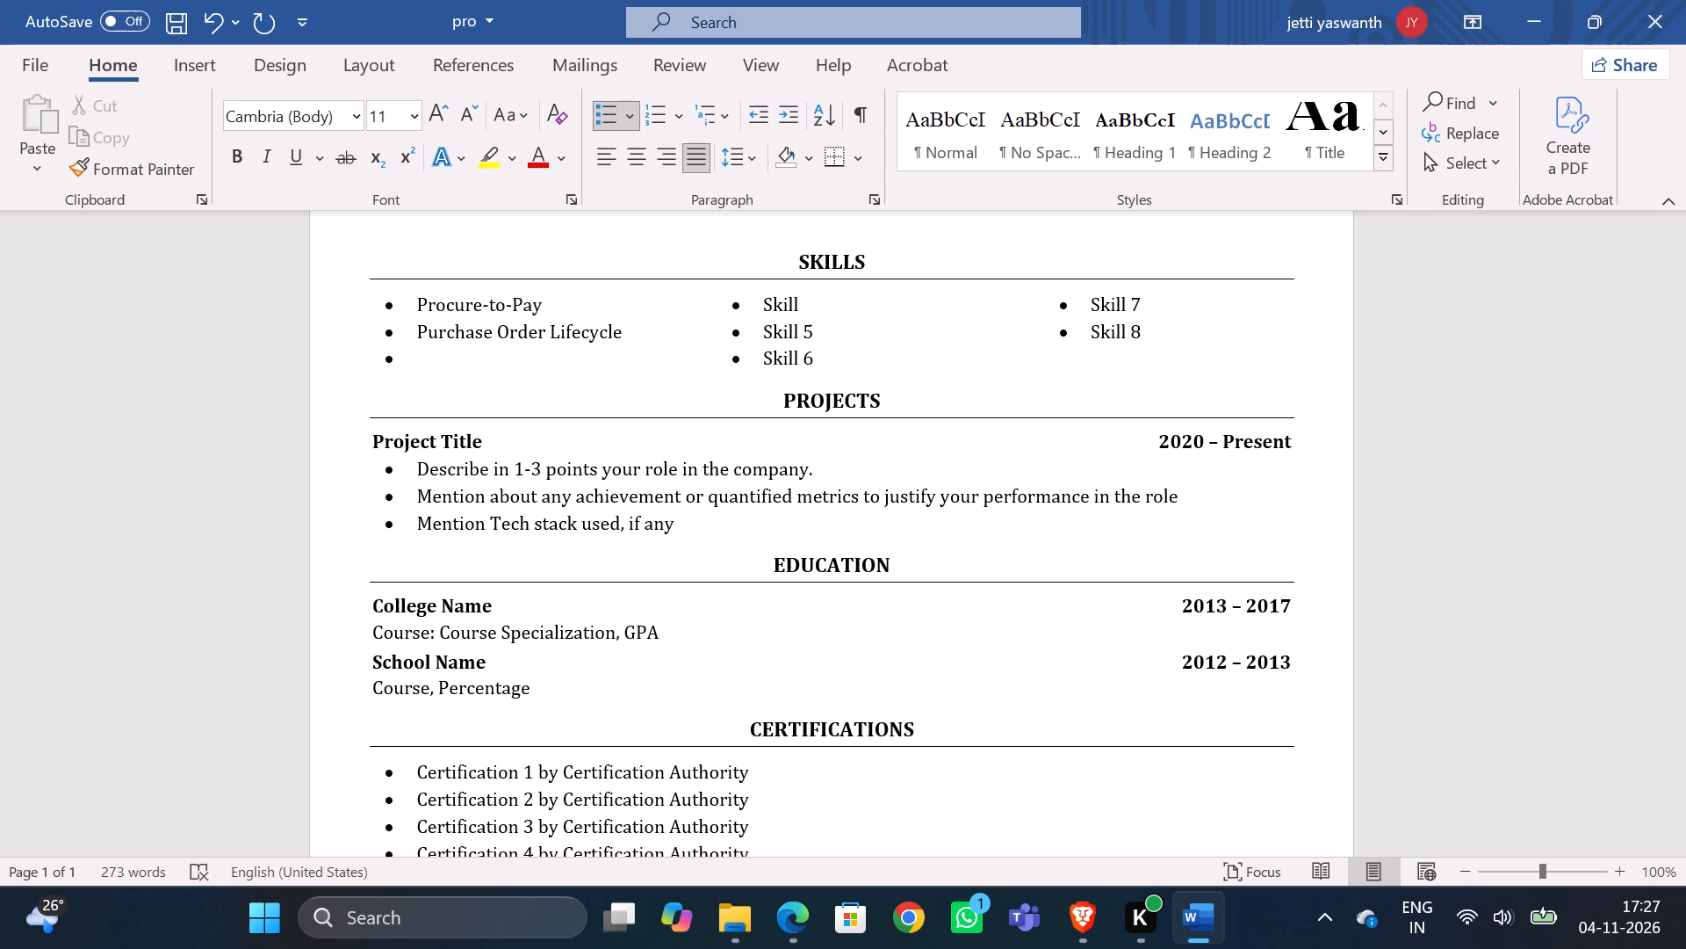
pyautogui.press('BackSpace')
pyautogui.press('BackSpace')
pyautogui.press('BackSpace')
pyautogui.press('BackSpace')
pyautogui.press('BackSpace')
pyautogui.press('BackSpace')
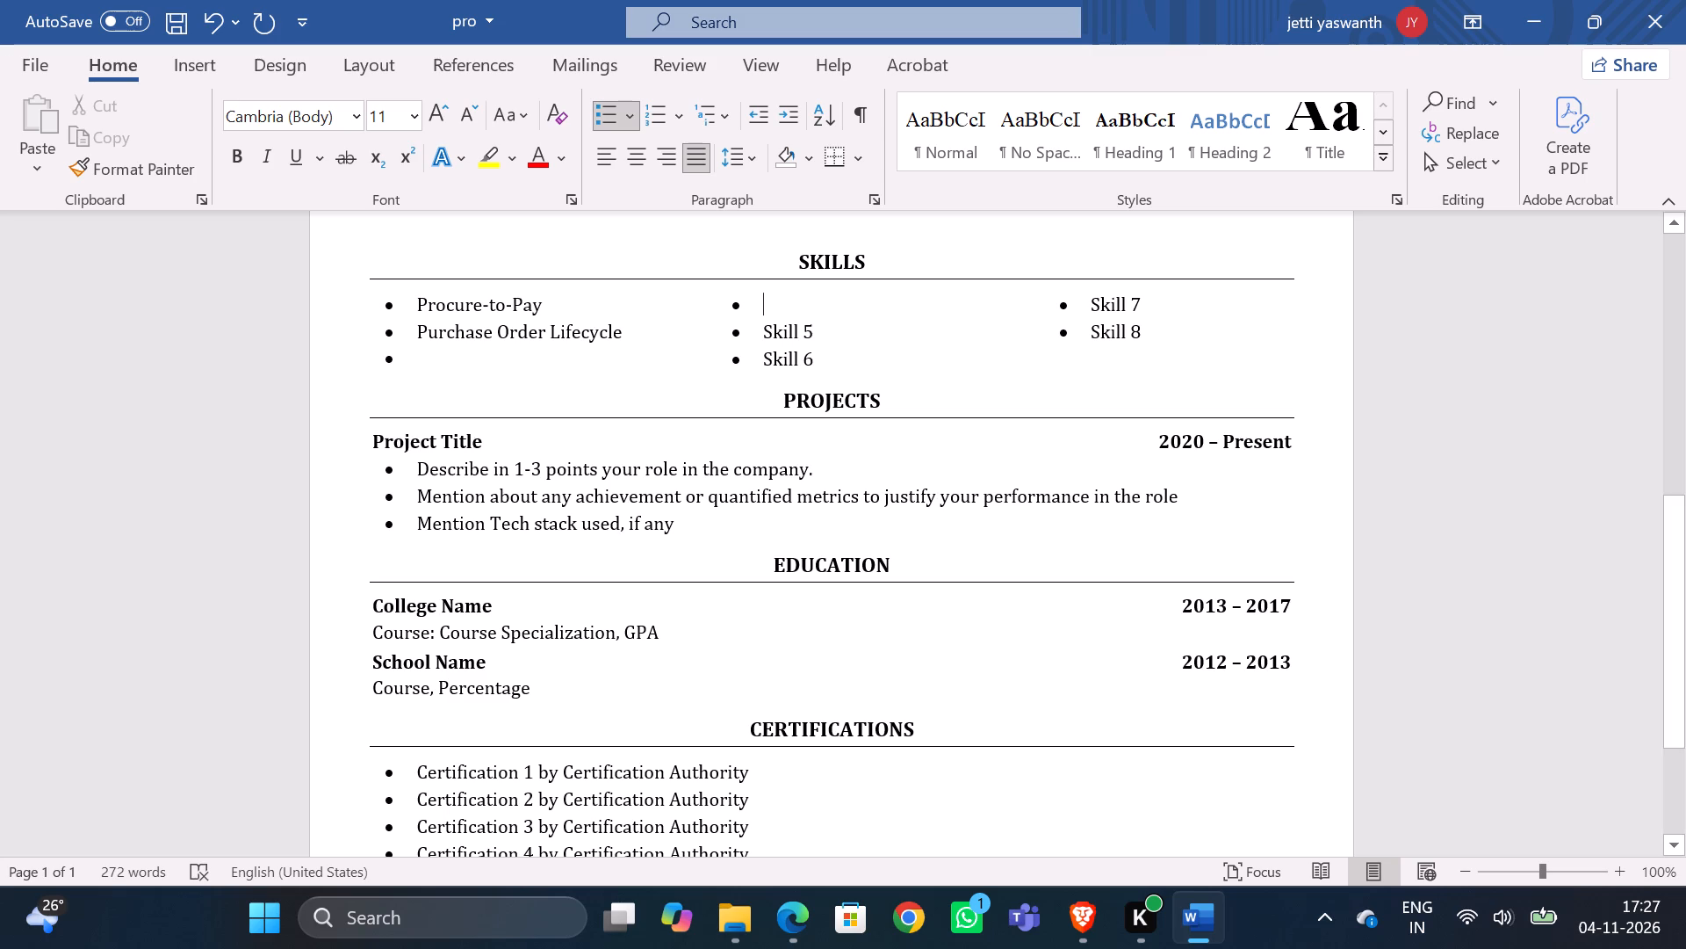
# Clear the "Skill 5" placeholder text in the middle Skills column, keeping its empty bullet.
pyautogui.click(761, 339)
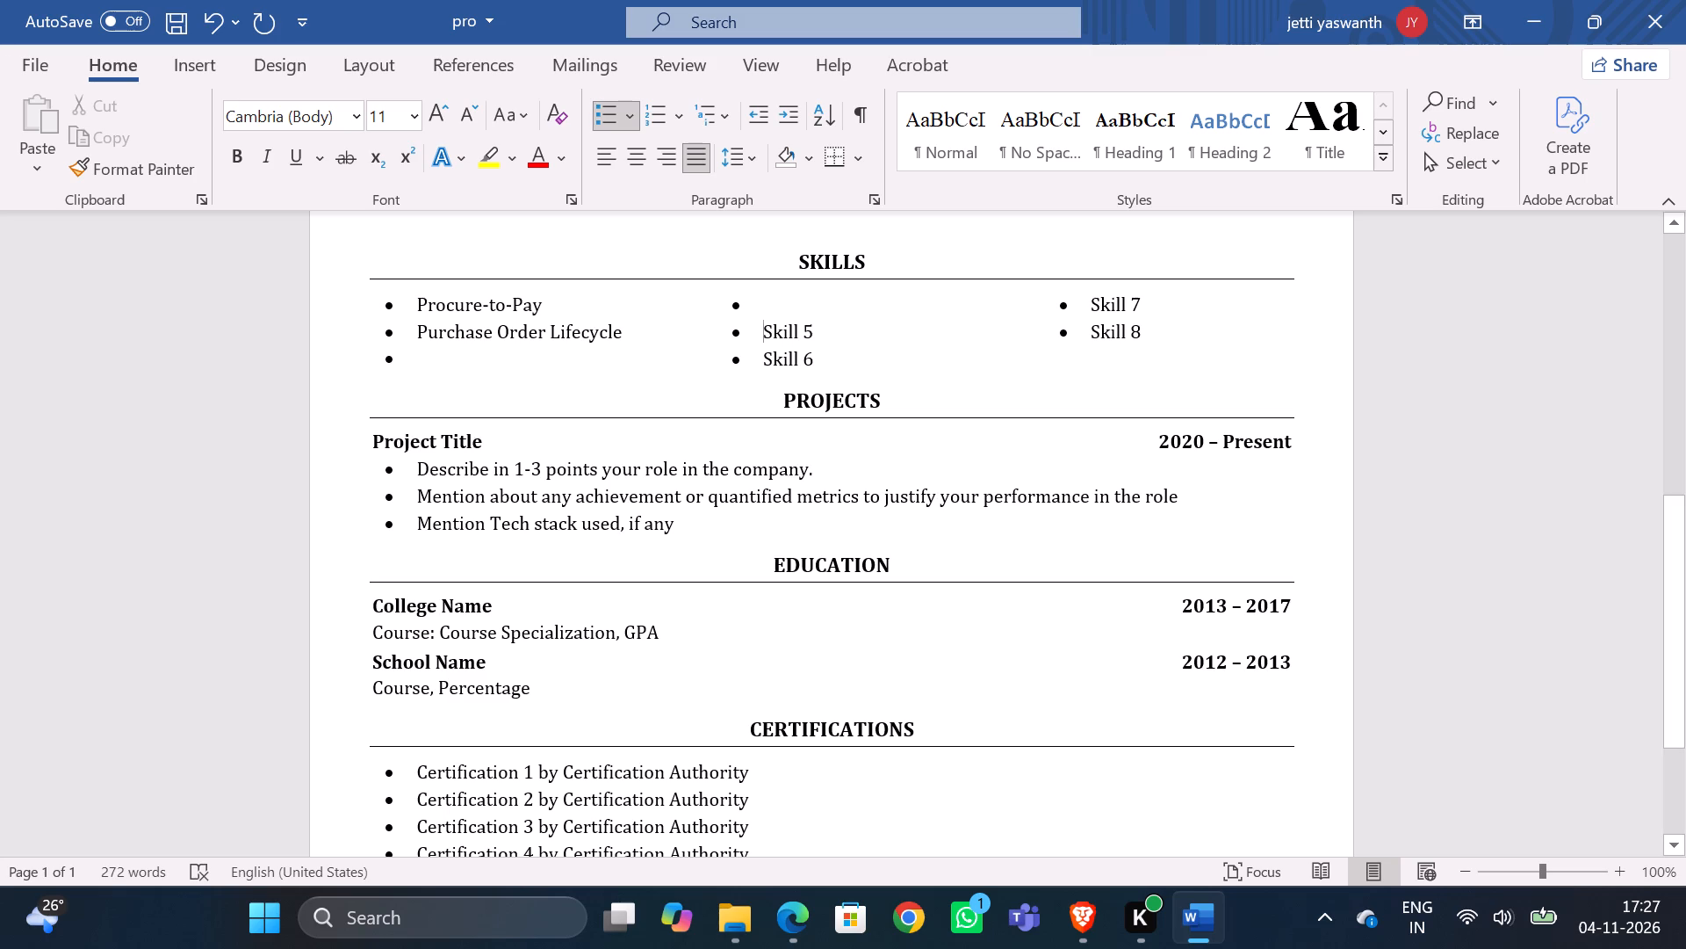
pyautogui.click(820, 337)
pyautogui.press('BackSpace')
pyautogui.press('BackSpace')
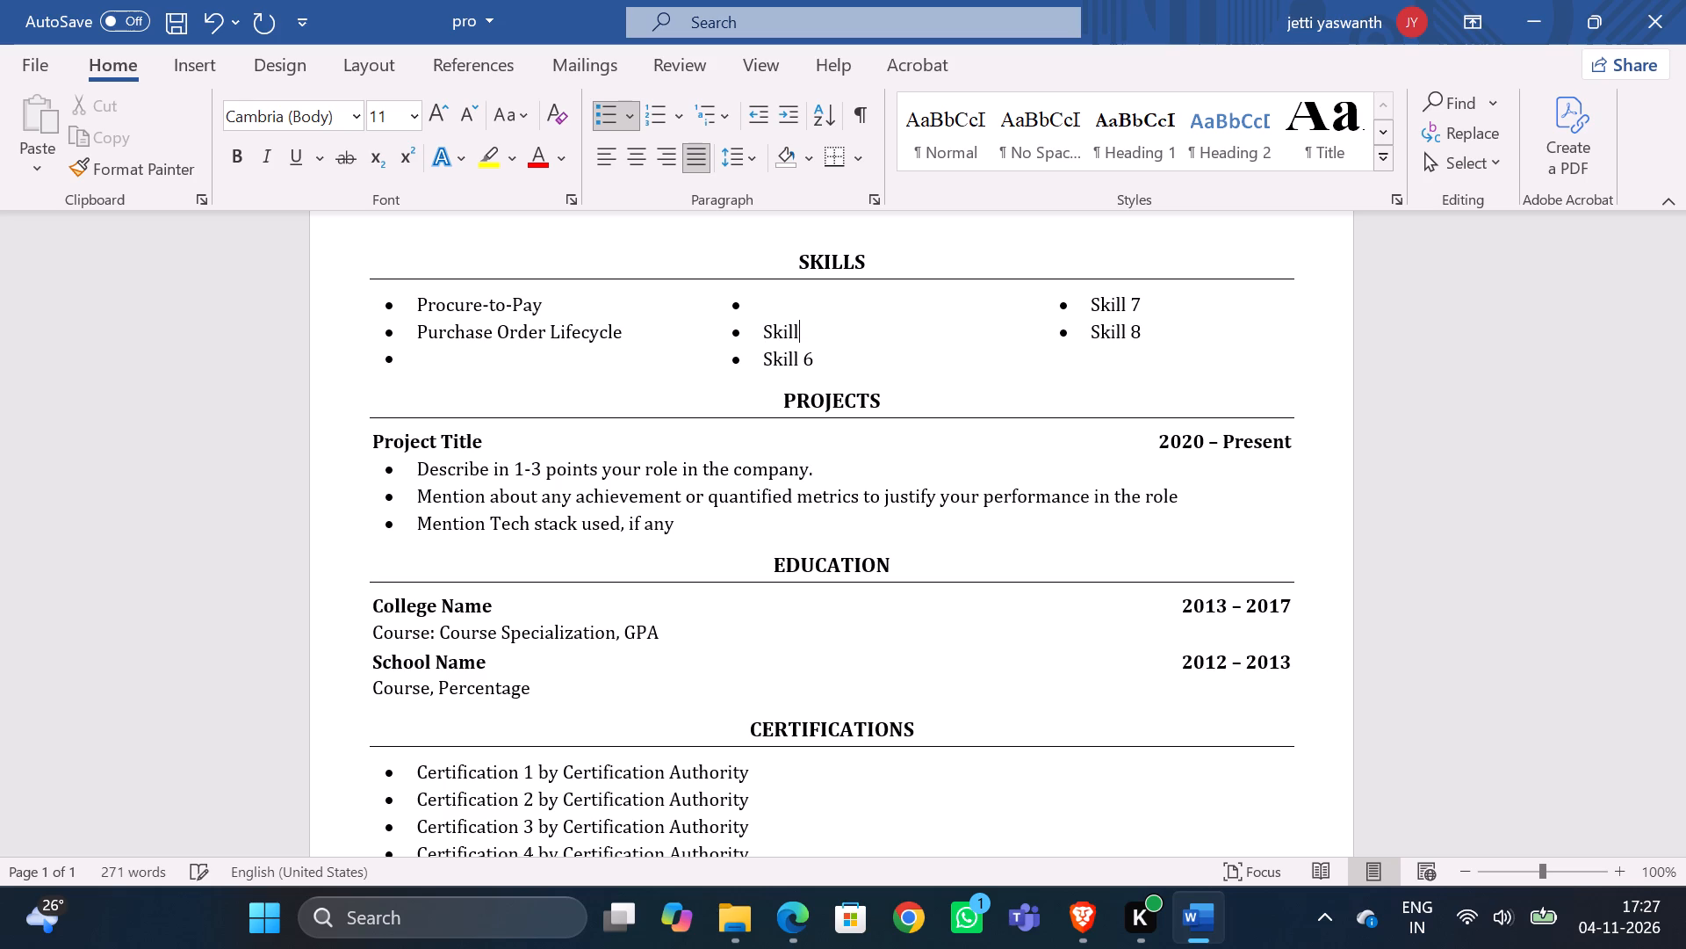
pyautogui.press('BackSpace')
pyautogui.press('BackSpace')
pyautogui.press('BackSpace')
pyautogui.press('BackSpace')
pyautogui.press('BackSpace')
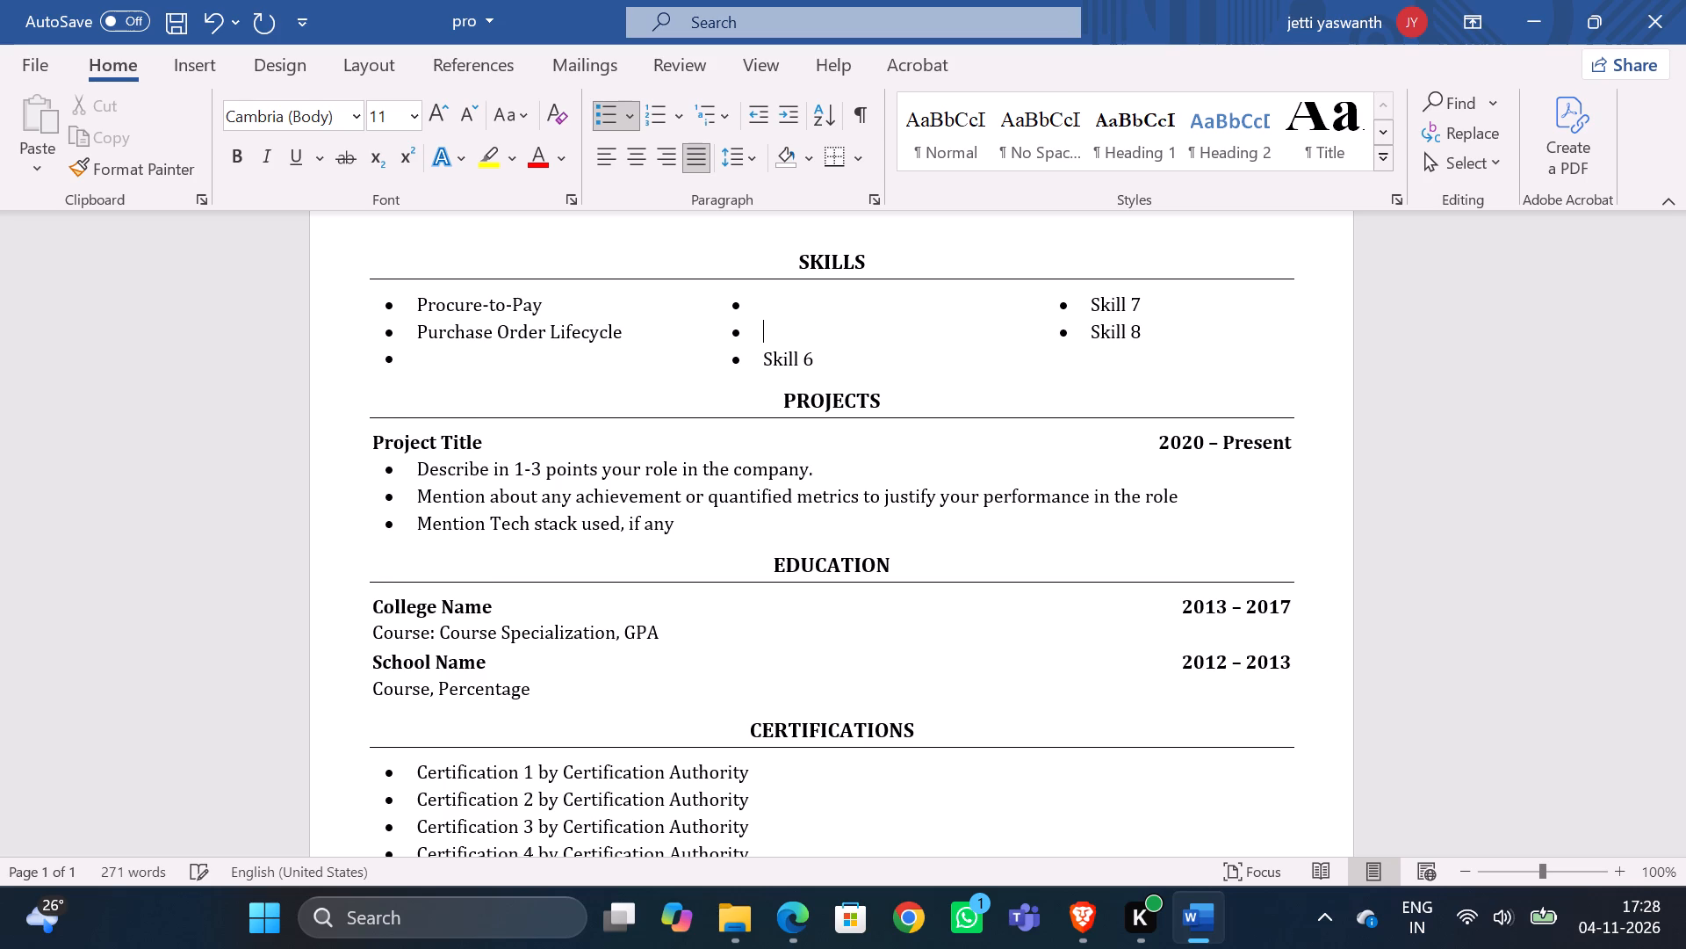
# Clear the "Skill 6" placeholder text in the middle Skills column, keeping its empty bullet.
pyautogui.click(811, 355)
pyautogui.press('BackSpace')
pyautogui.press('BackSpace')
pyautogui.press('BackSpace')
pyautogui.press('BackSpace')
pyautogui.press('BackSpace')
pyautogui.press('BackSpace')
pyautogui.press('BackSpace')
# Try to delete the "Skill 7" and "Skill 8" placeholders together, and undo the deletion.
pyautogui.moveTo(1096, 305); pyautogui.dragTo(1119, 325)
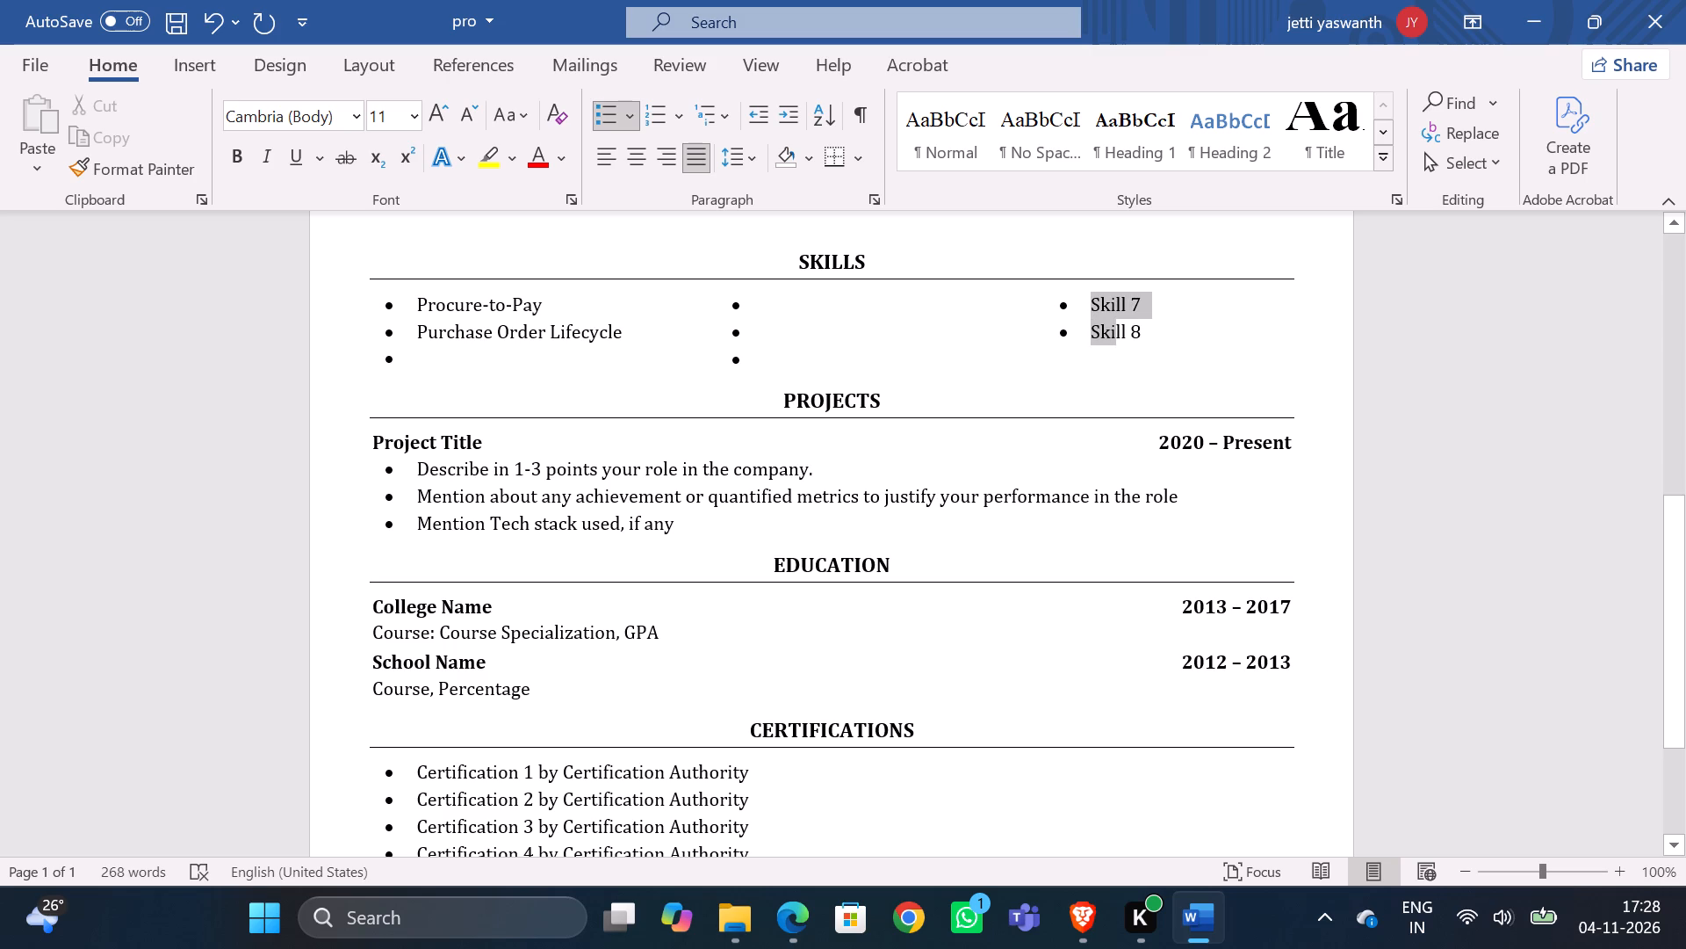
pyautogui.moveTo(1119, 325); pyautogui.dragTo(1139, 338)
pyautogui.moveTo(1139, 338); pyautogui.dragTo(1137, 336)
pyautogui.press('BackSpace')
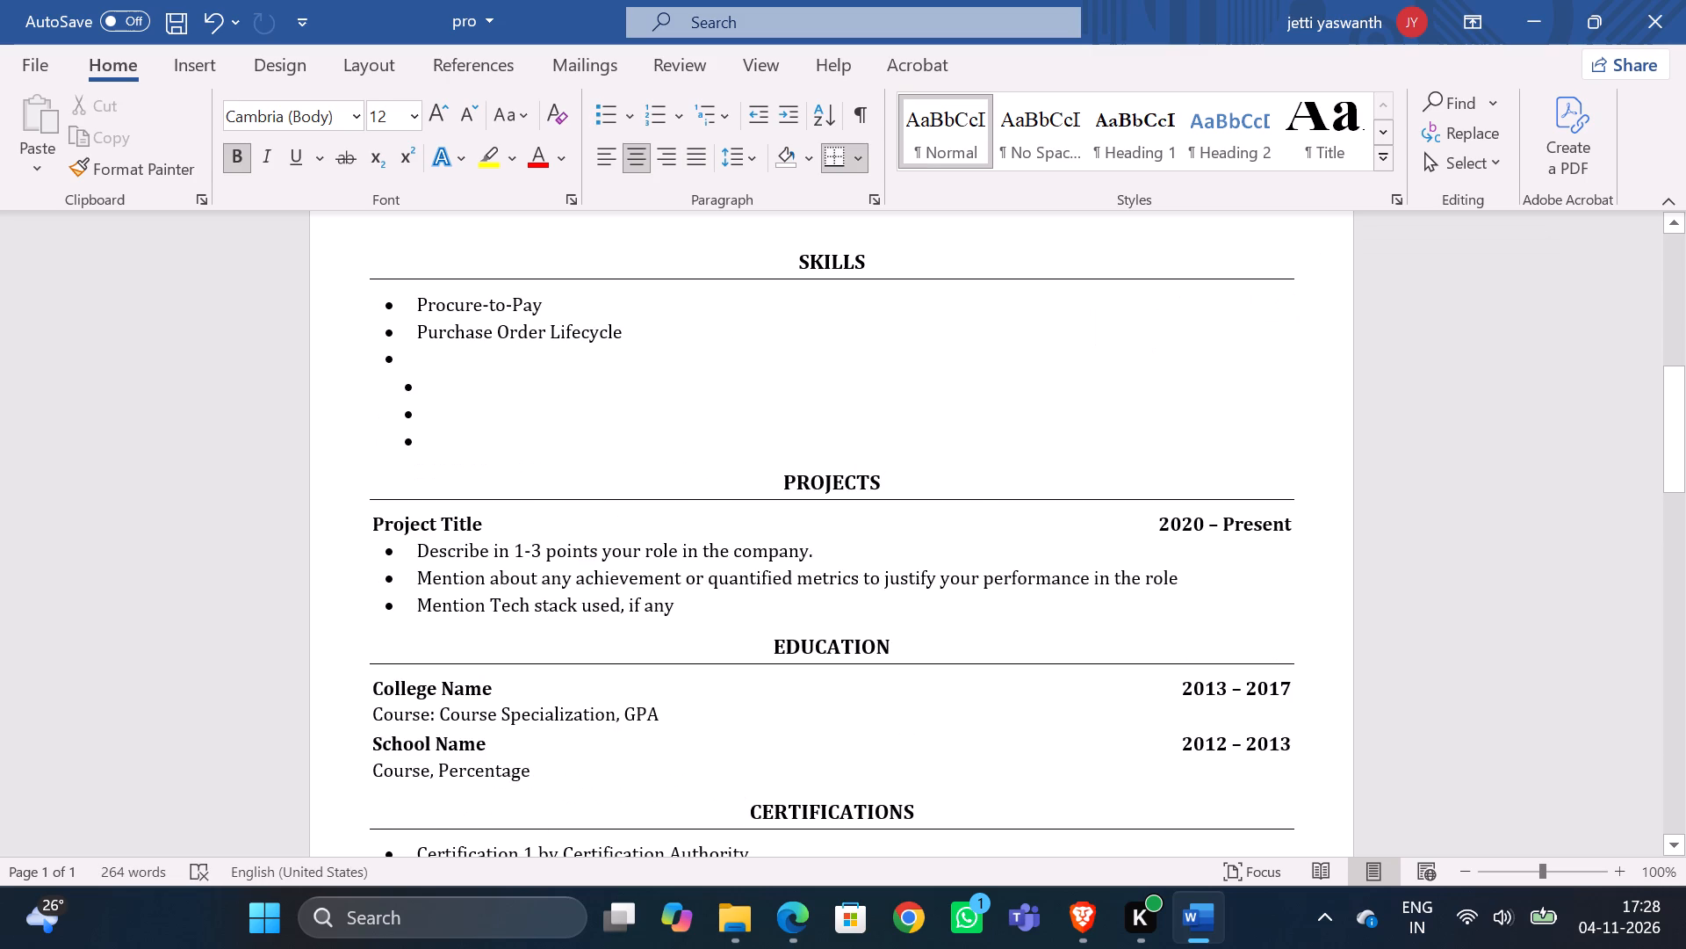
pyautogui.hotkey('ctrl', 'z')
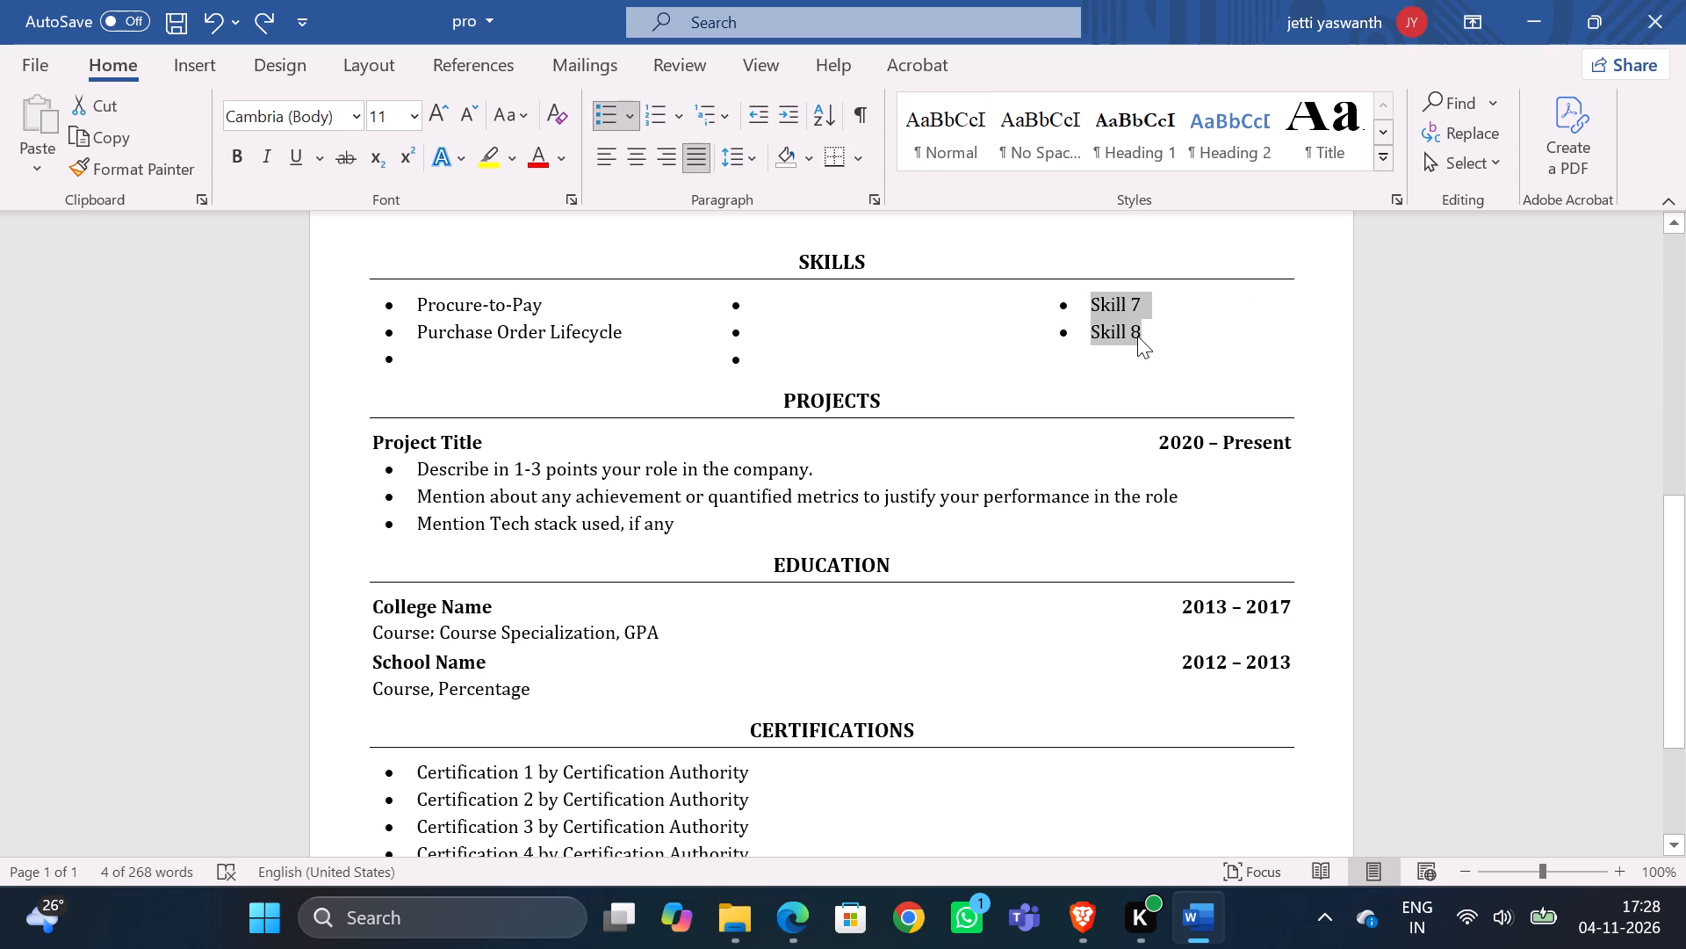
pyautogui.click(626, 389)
pyautogui.click(903, 916)
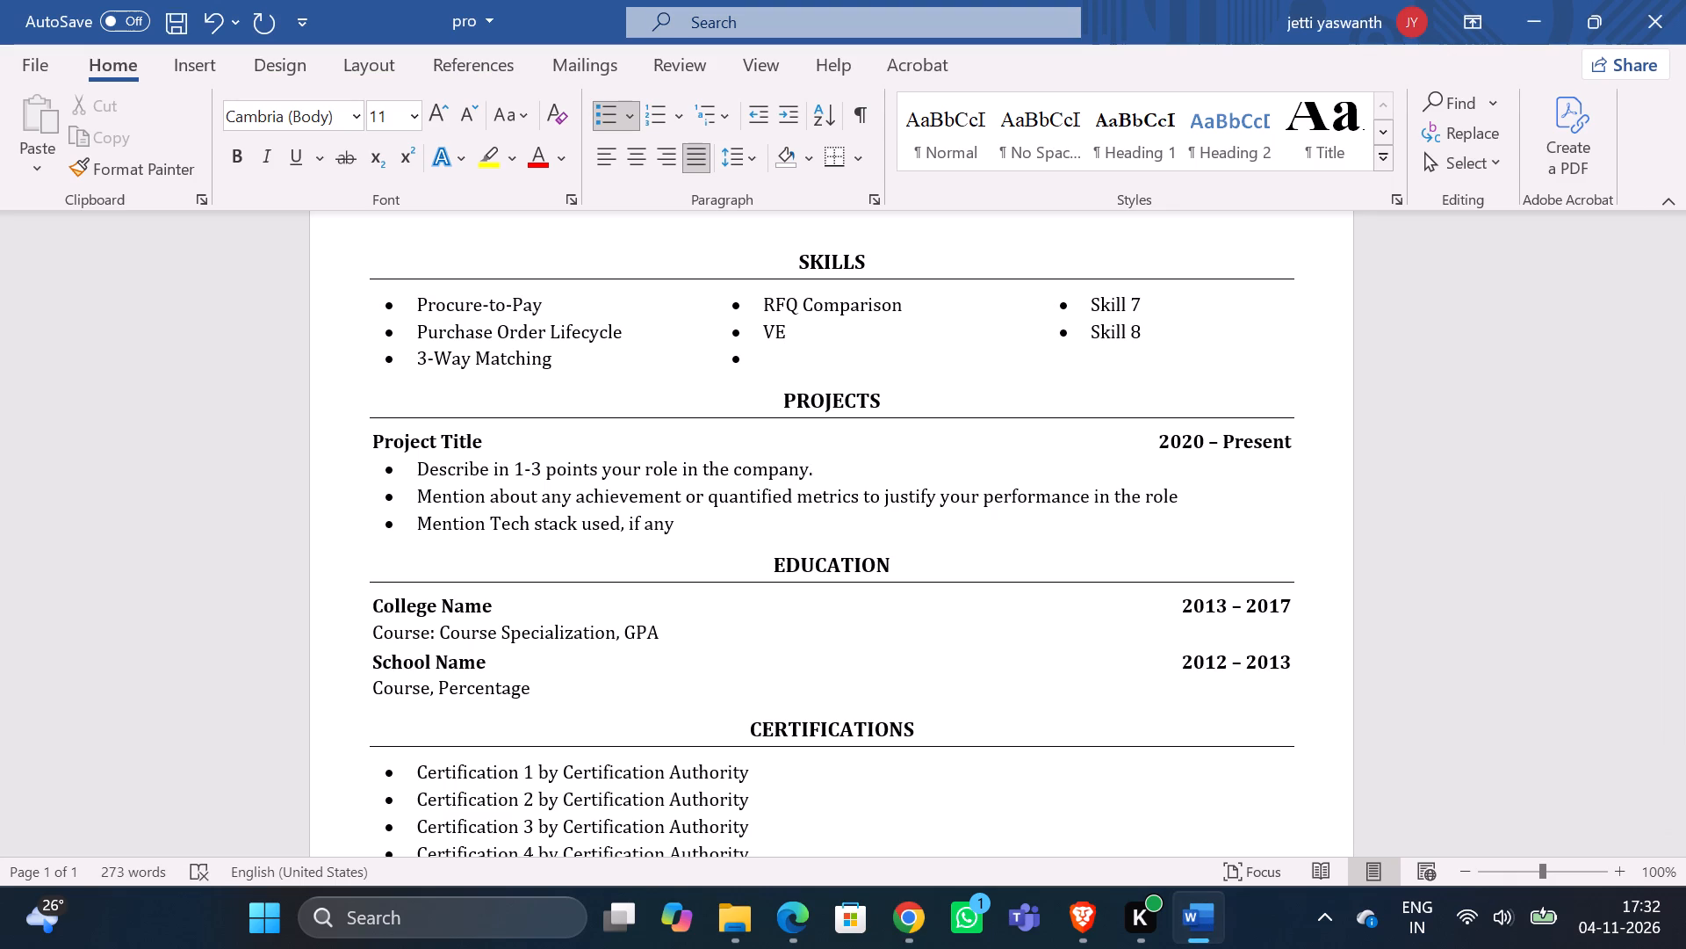
pyautogui.press('BackSpace')
pyautogui.press('e')
pyautogui.write('do')
pyautogui.press('r')
pyautogui.press('BackSpace')
pyautogui.press('BackSpace')
pyautogui.press('BackSpace')
pyautogui.write('ndo')
pyautogui.press('r')
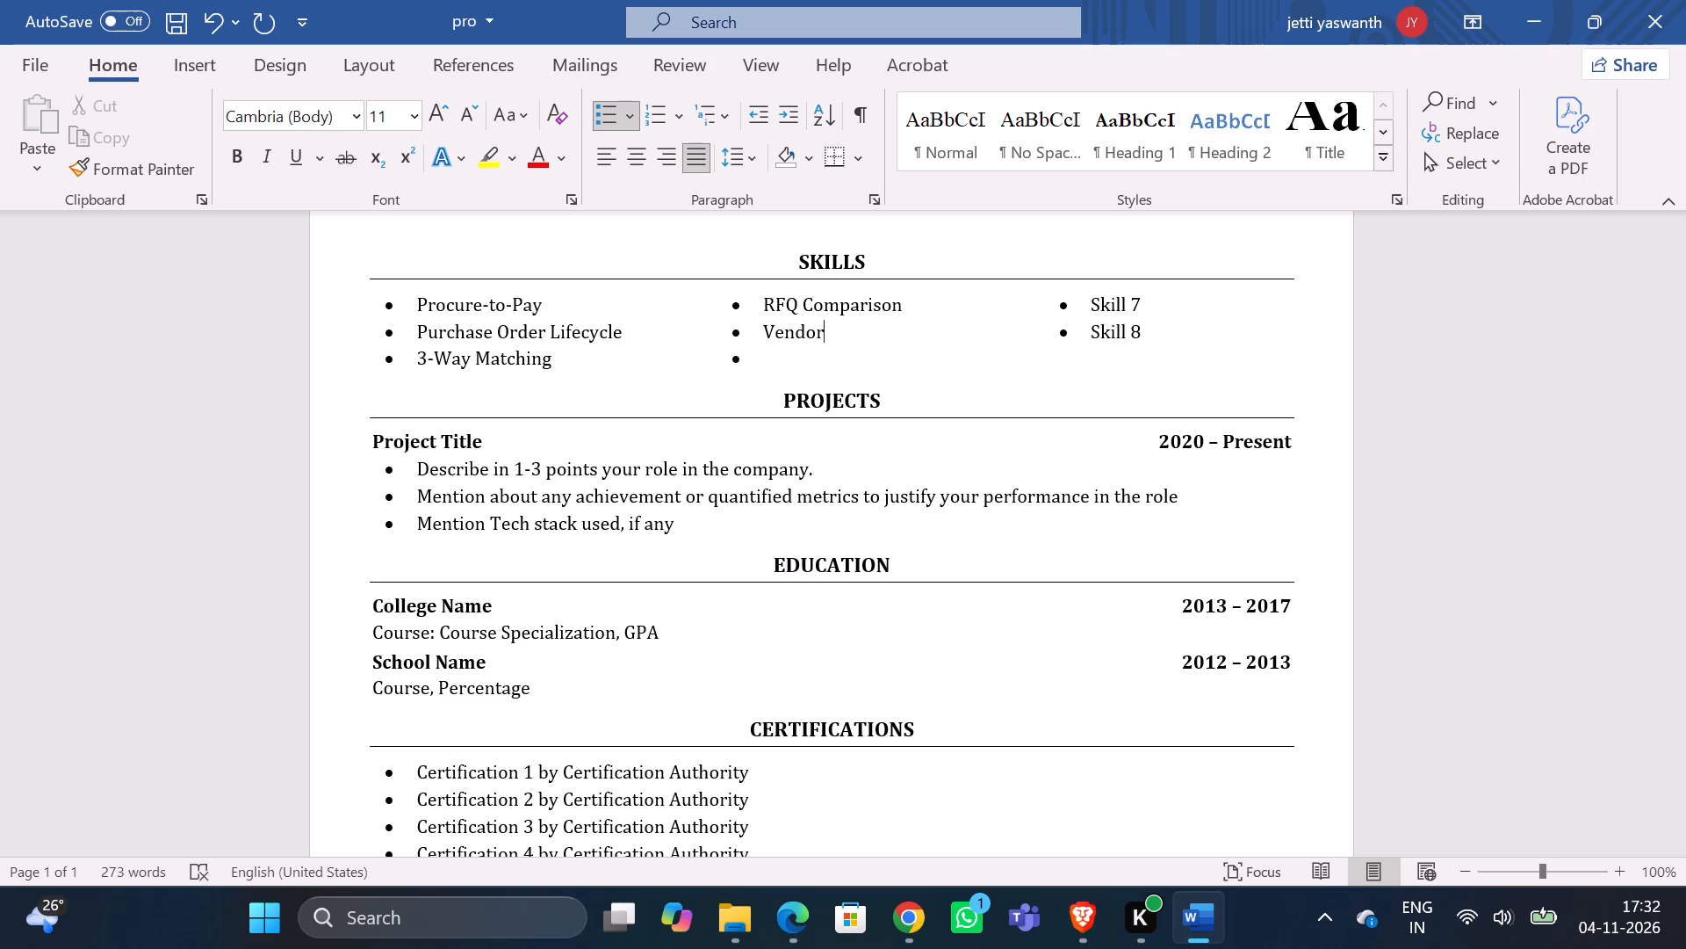
pyautogui.press('space')
pyautogui.press('r')
pyautogui.press('e')
pyautogui.write('la')
pyautogui.write('tio')
pyautogui.write('nship')
pyautogui.press('space')
pyautogui.write('man')
pyautogui.press('a')
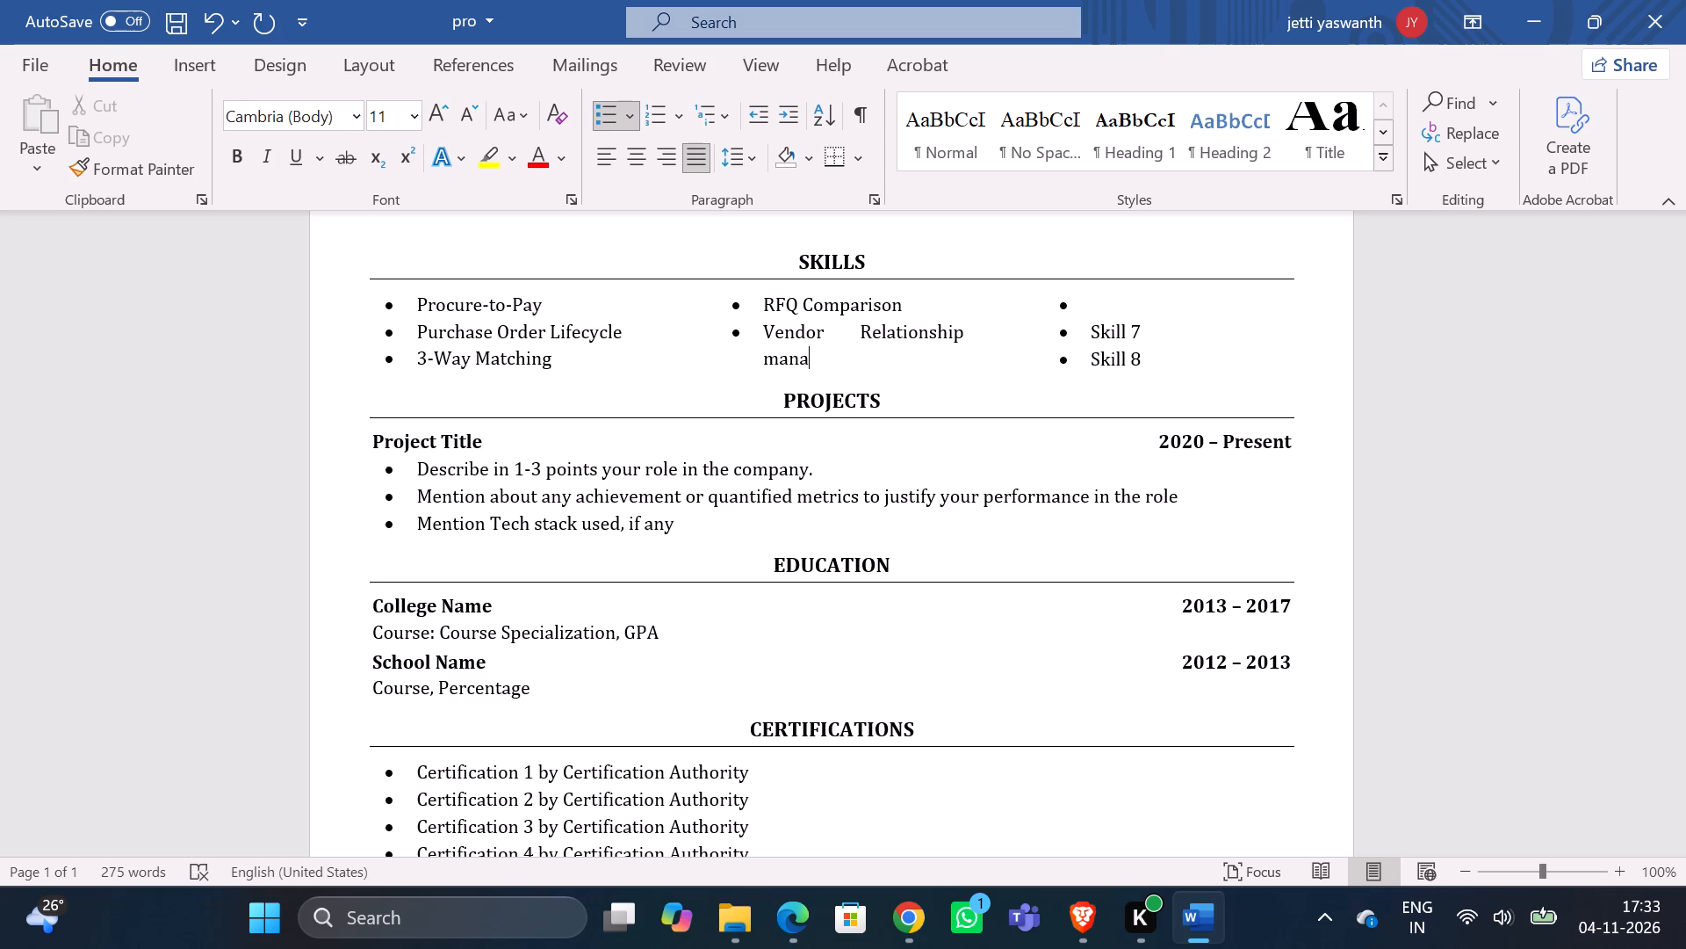
pyautogui.write('gement')
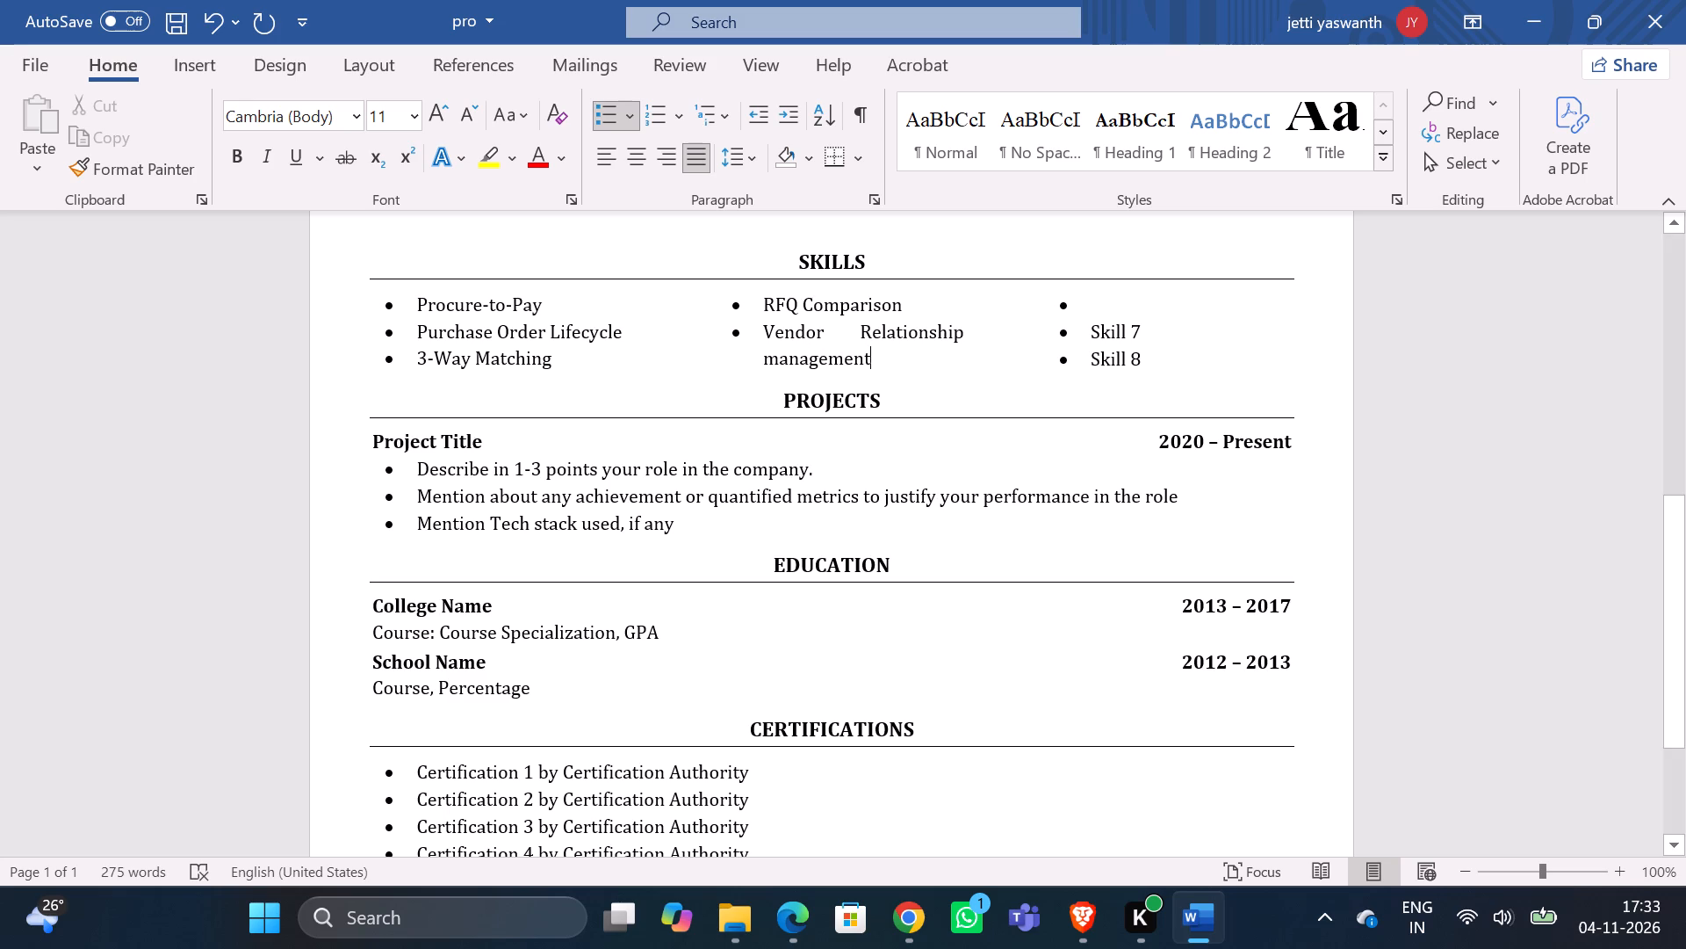
# Indent the middle Skills column's text with leading spaces: six before "Vendor Relationship management" and five before "RFQ Comparison".
pyautogui.click(763, 327)
pyautogui.press('space')
pyautogui.press('space')
pyautogui.press('space')
pyautogui.press('space')
pyautogui.press('space')
pyautogui.press('space')
pyautogui.click(765, 305)
pyautogui.press('space')
pyautogui.press('space')
pyautogui.press('space')
pyautogui.press('space')
pyautogui.press('space')
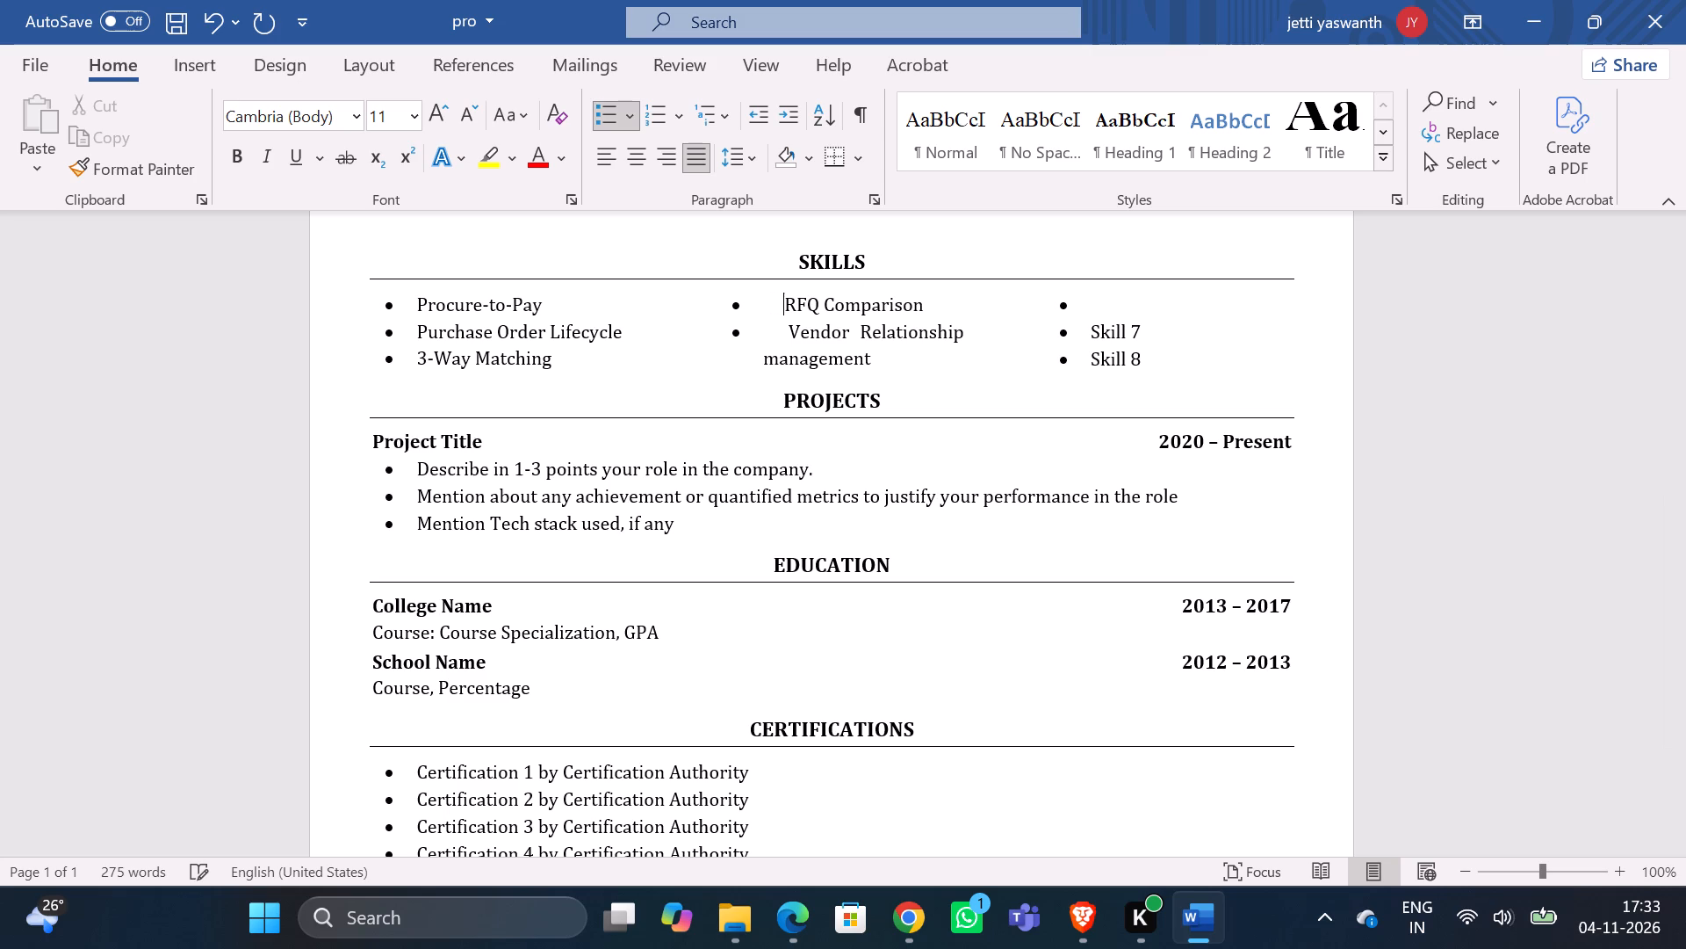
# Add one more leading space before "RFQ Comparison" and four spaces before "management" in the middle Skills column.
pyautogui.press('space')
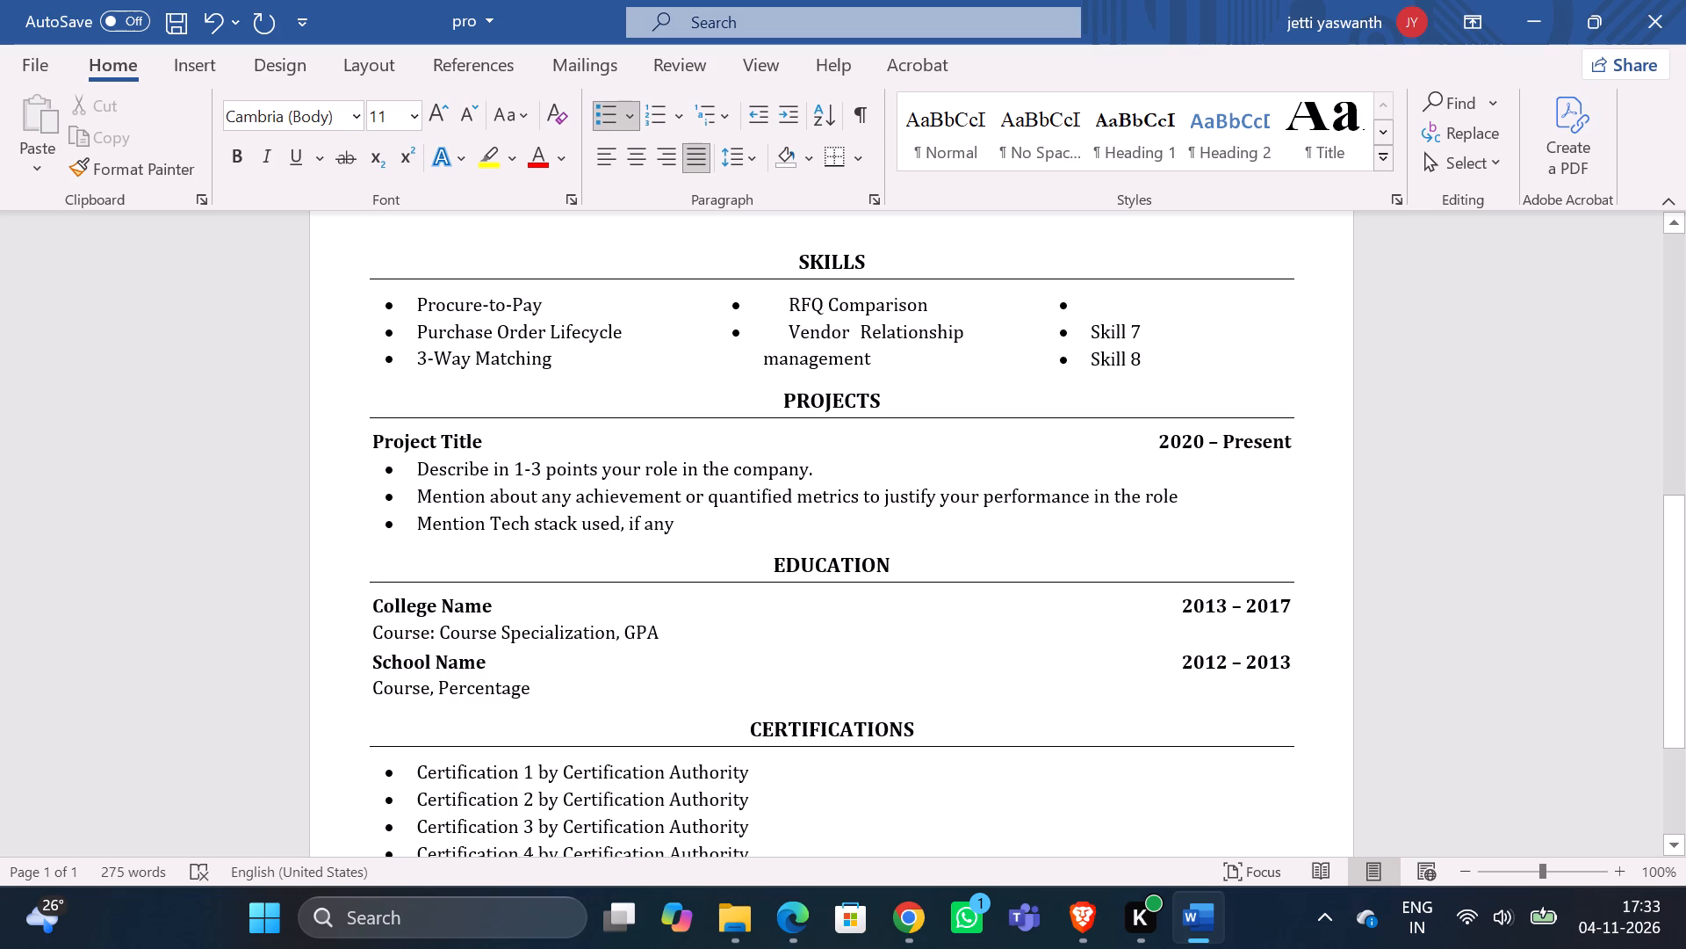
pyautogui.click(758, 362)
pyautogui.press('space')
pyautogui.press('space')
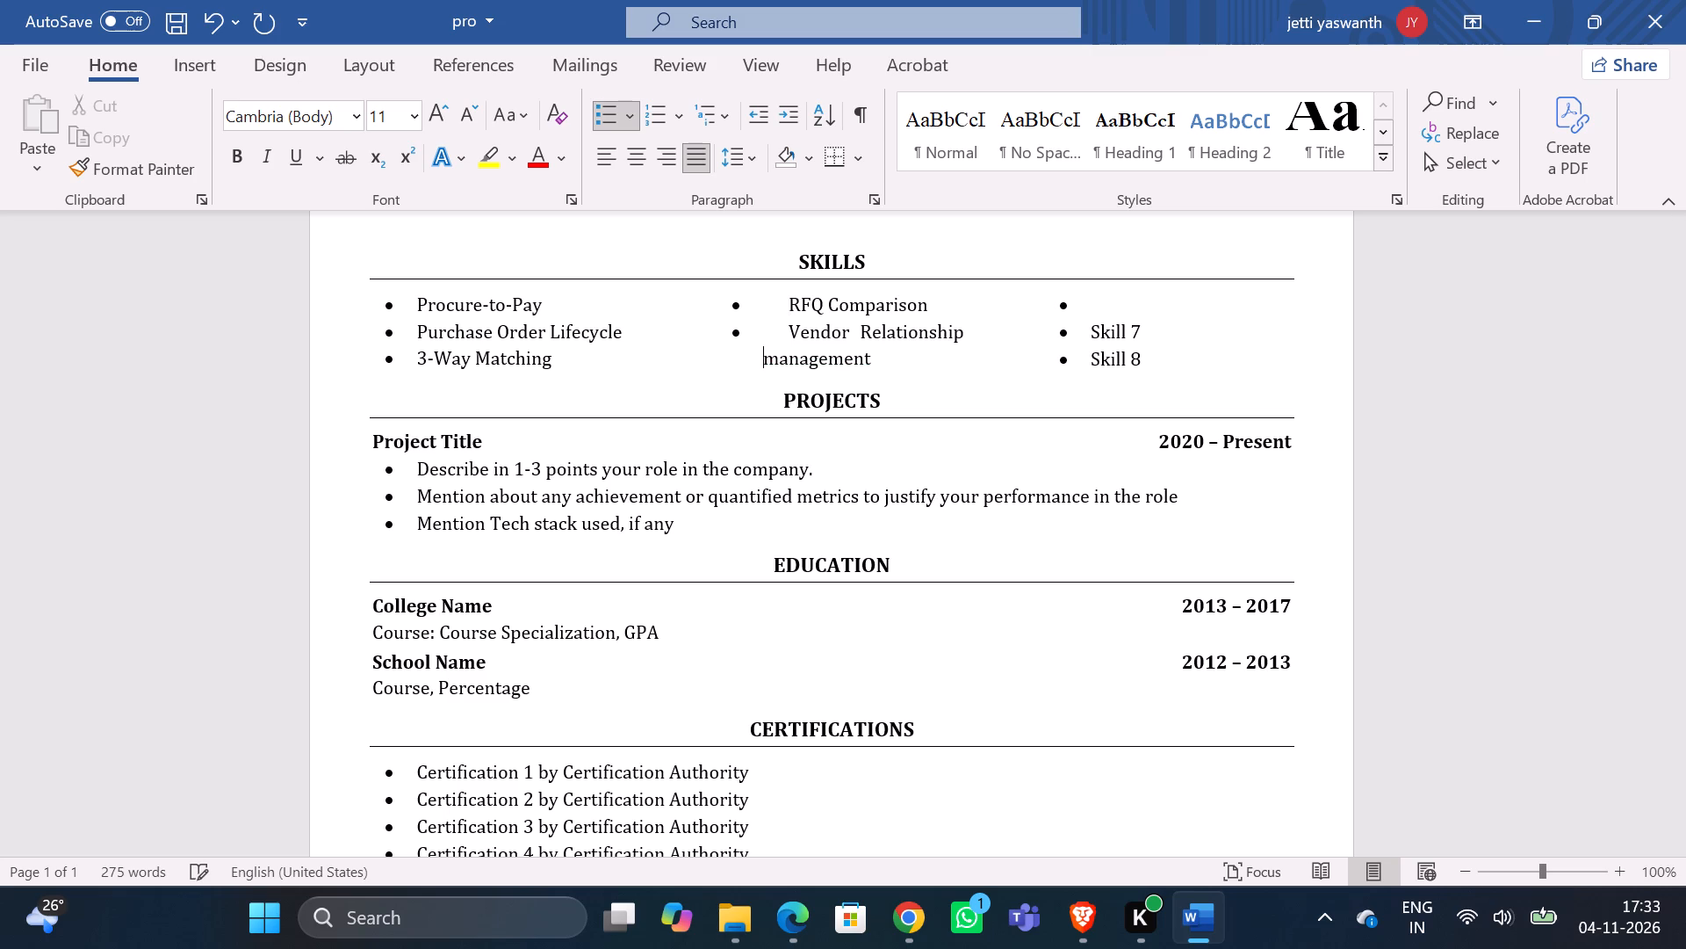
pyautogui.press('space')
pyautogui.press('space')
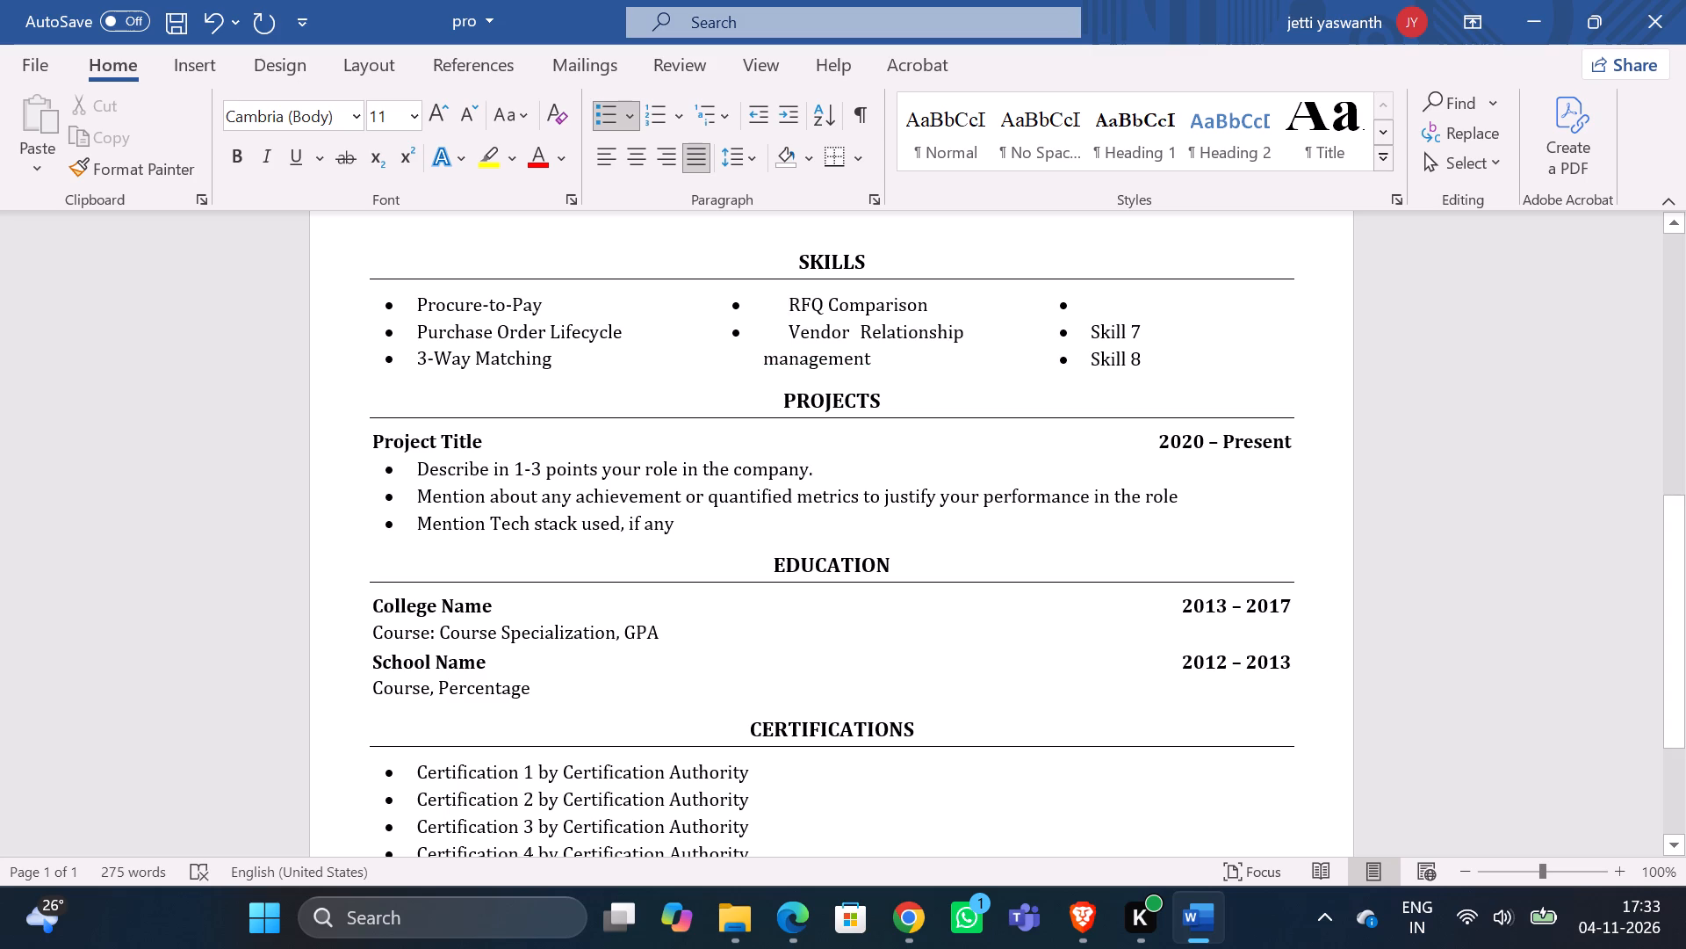
# Remove five leading spaces before "Vendor Relationship management" in the middle Skills column's second bullet.
pyautogui.click(783, 329)
pyautogui.press('BackSpace')
pyautogui.press('BackSpace')
pyautogui.press('BackSpace')
pyautogui.press('BackSpace')
pyautogui.press('BackSpace')
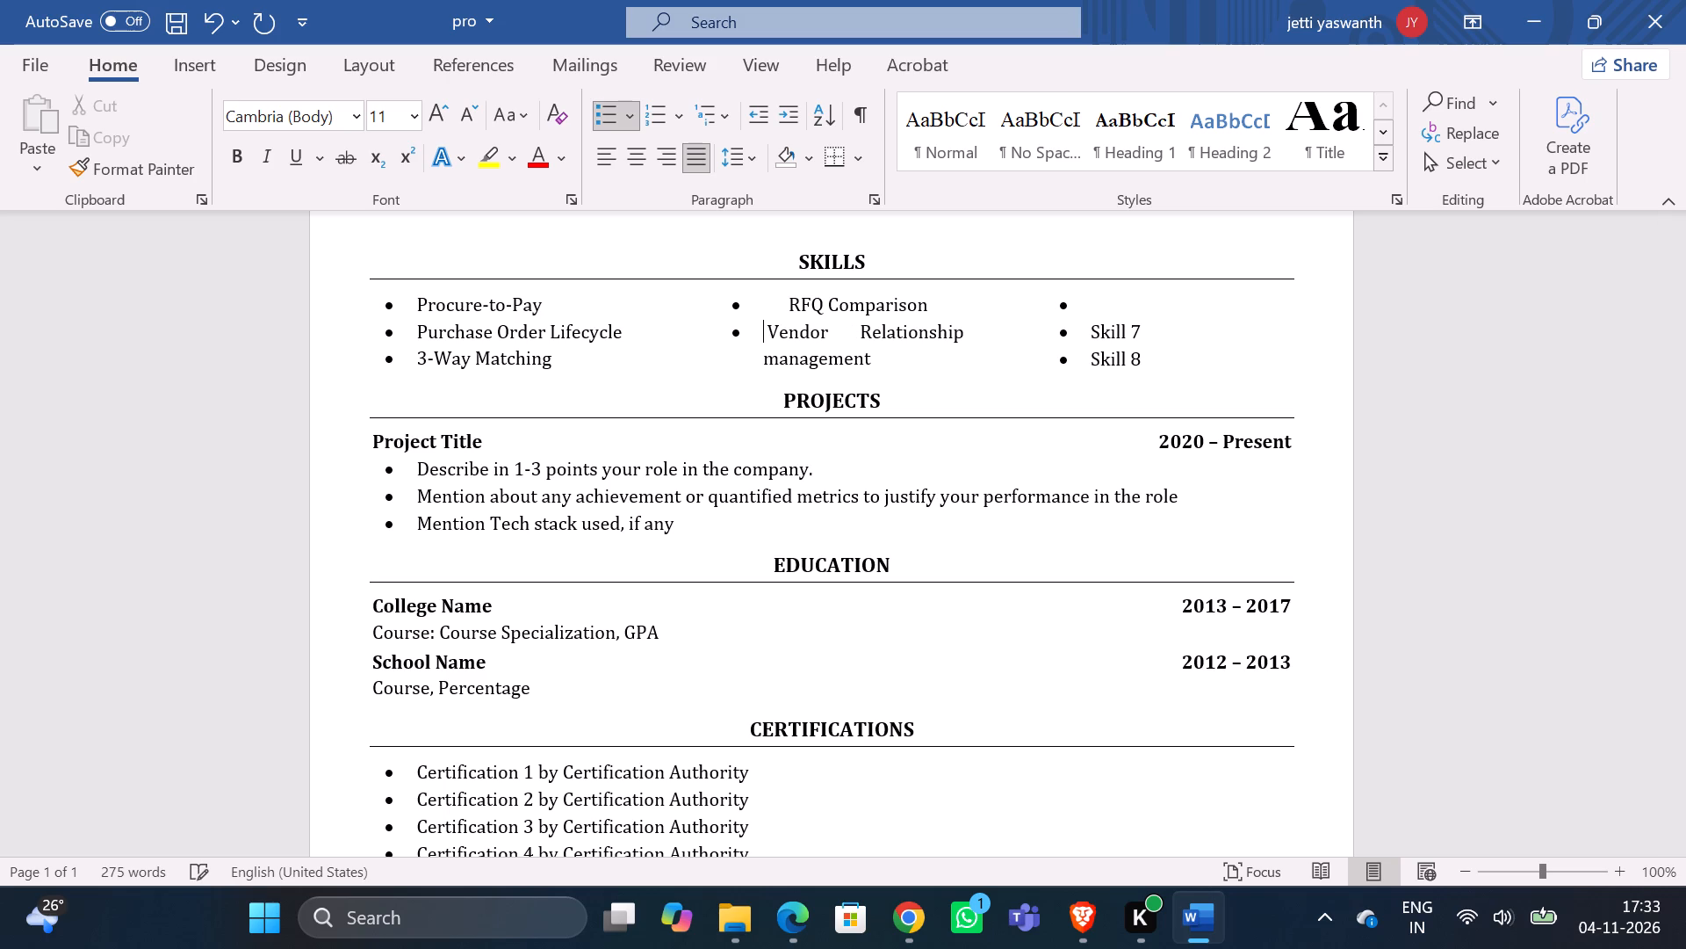
# Delete "Relationship" and the extra spaces after "Vendor" so the second middle-column bullet reads "Vendor management".
pyautogui.click(859, 331)
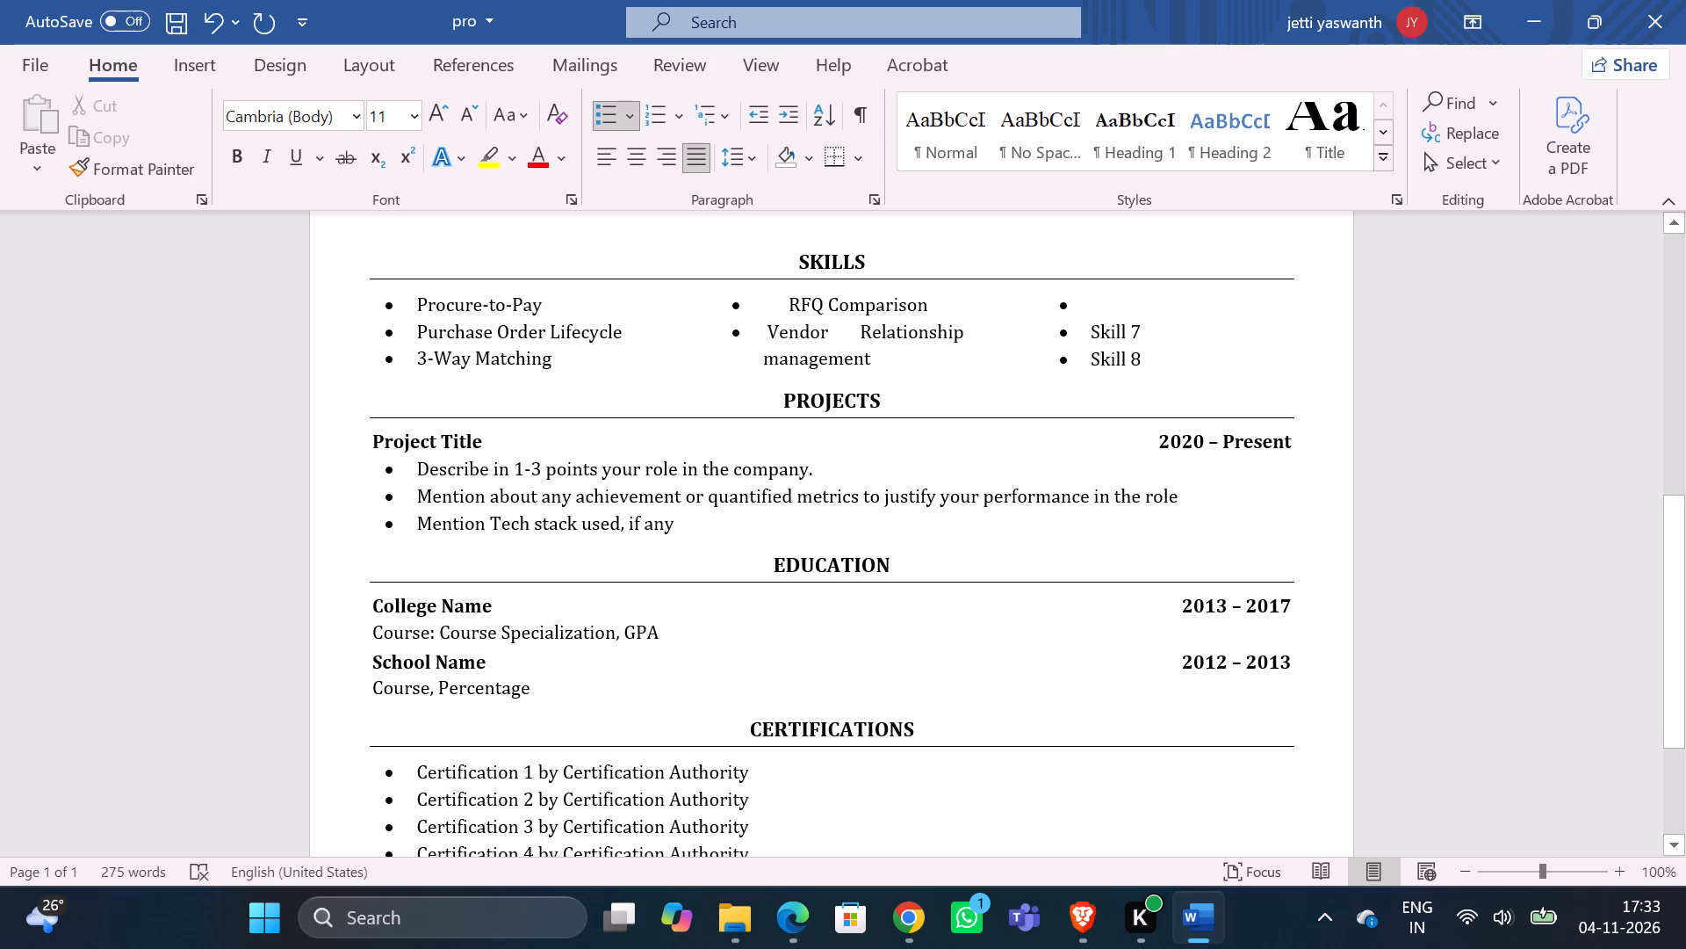
pyautogui.press('BackSpace')
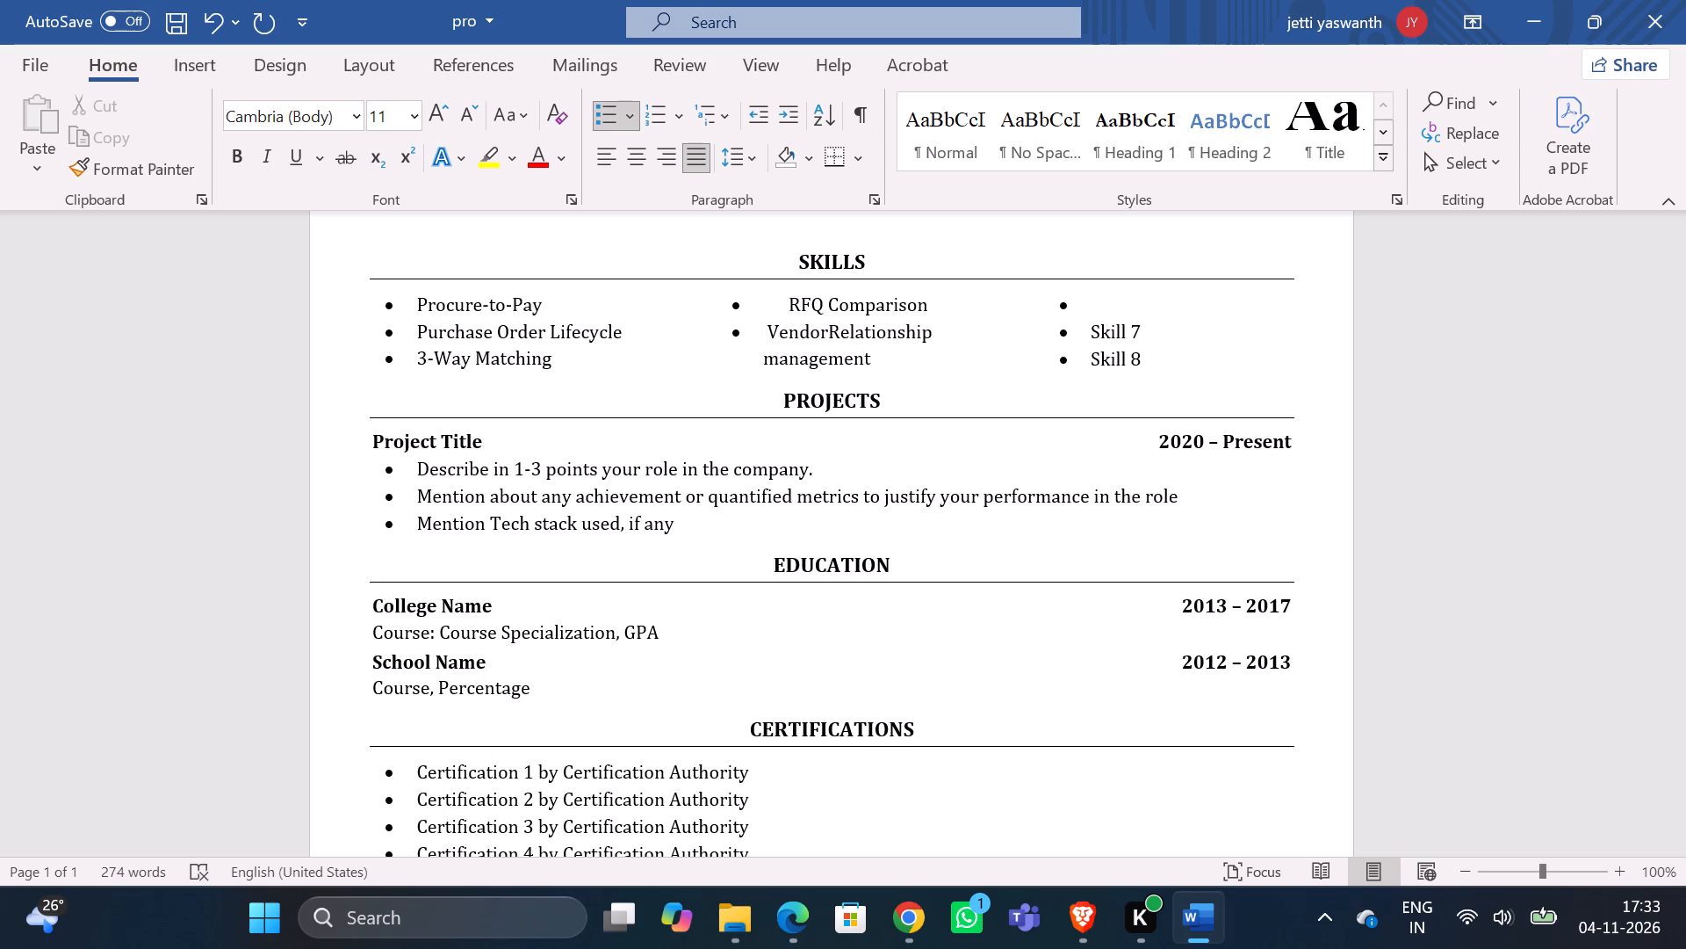
pyautogui.press('space')
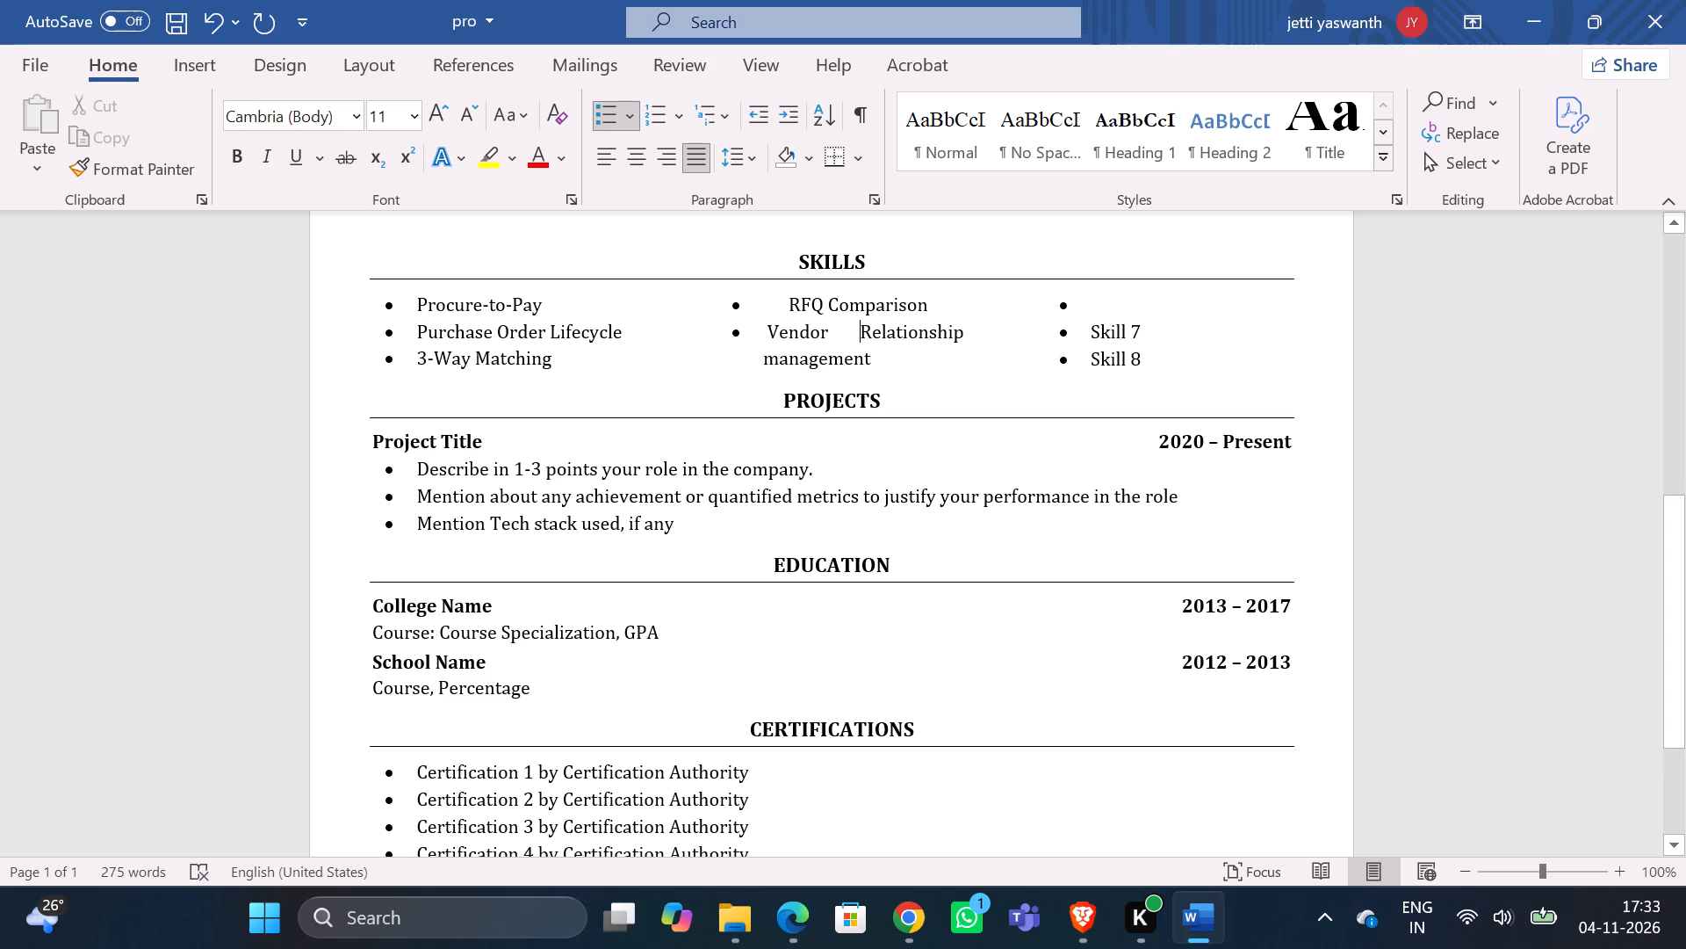
pyautogui.moveTo(839, 330); pyautogui.dragTo(893, 329)
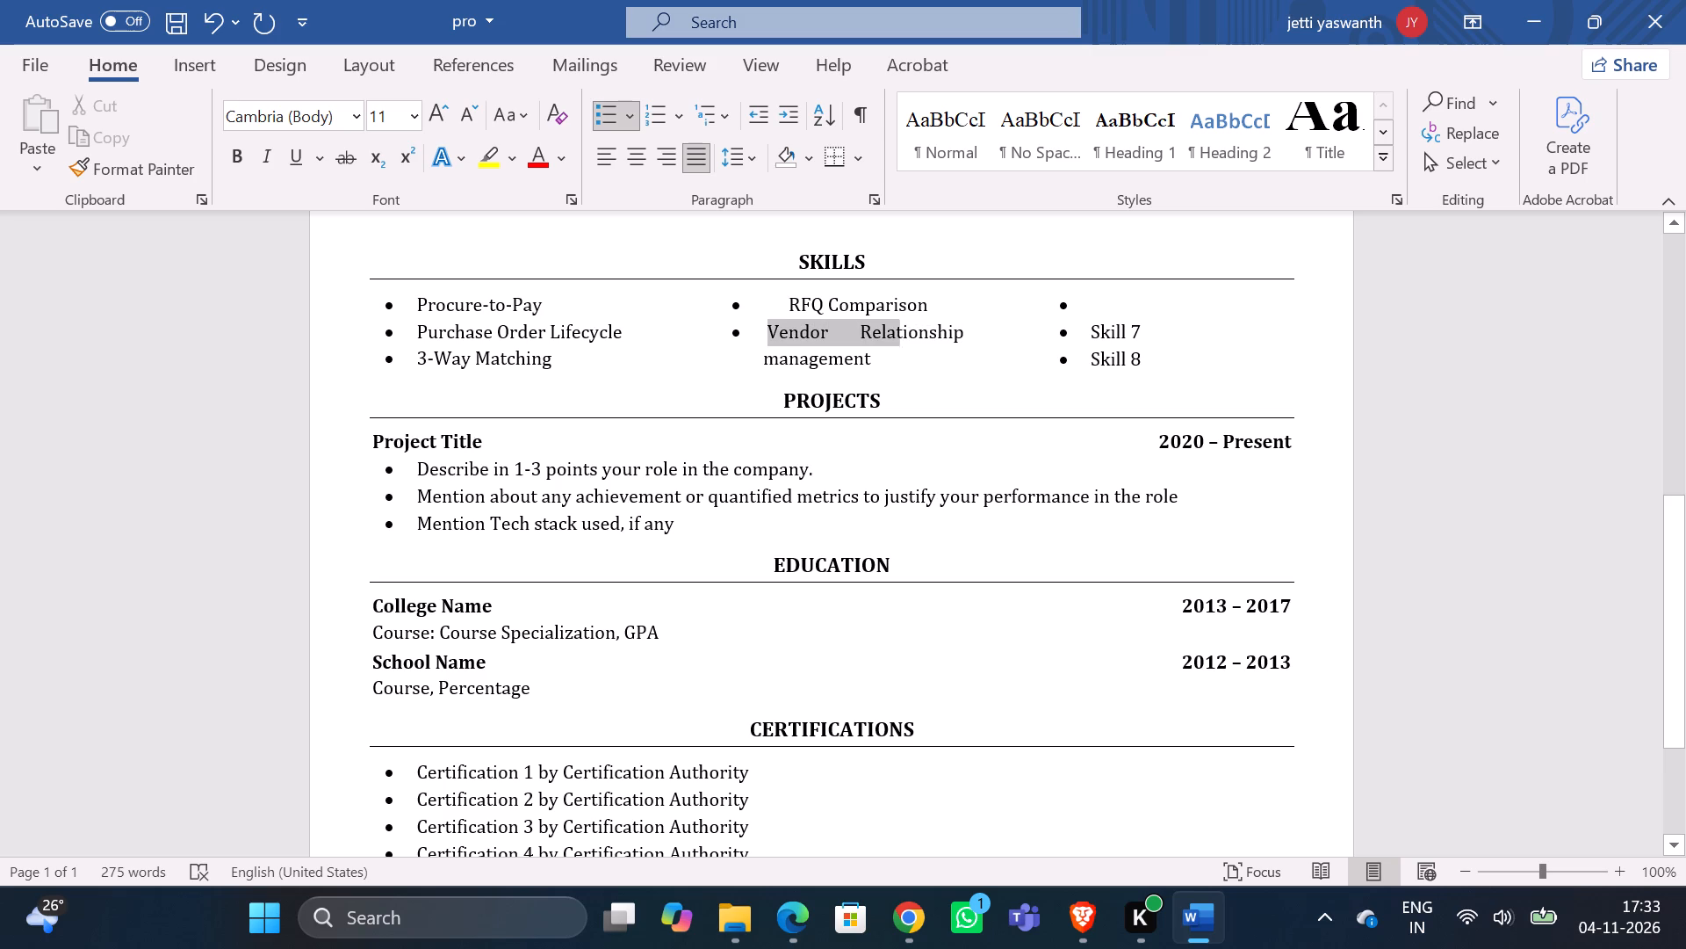
pyautogui.moveTo(893, 329); pyautogui.dragTo(850, 331)
pyautogui.click(850, 331)
pyautogui.moveTo(850, 331); pyautogui.dragTo(955, 337)
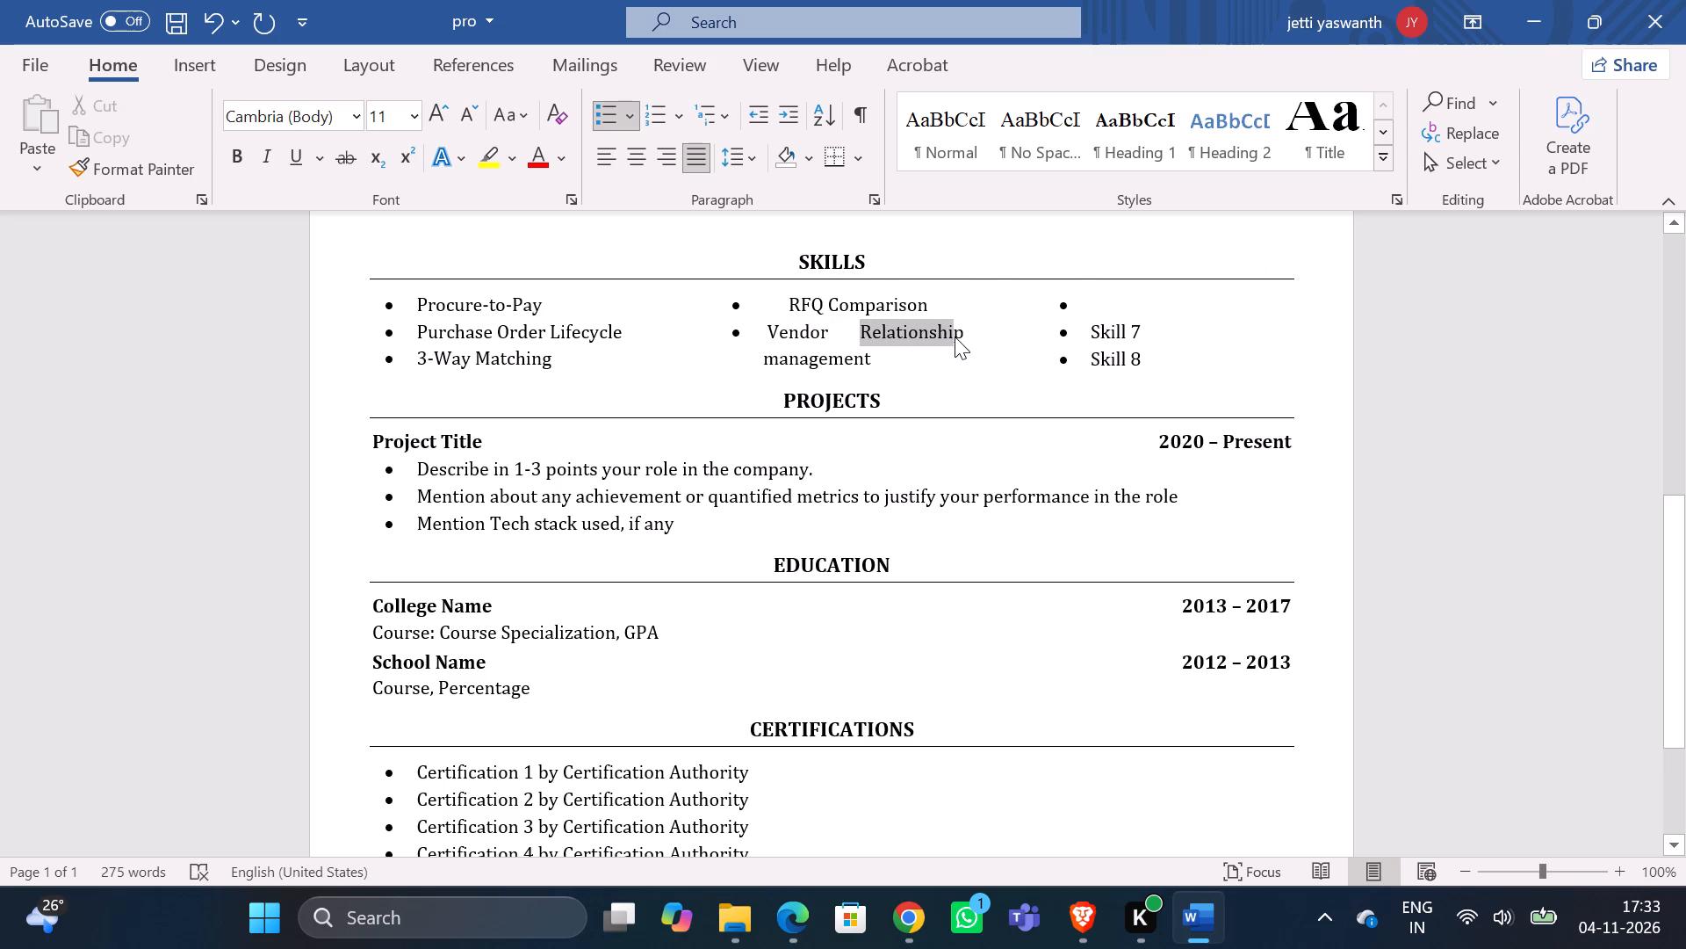
pyautogui.moveTo(955, 337); pyautogui.dragTo(961, 339)
pyautogui.press('BackSpace')
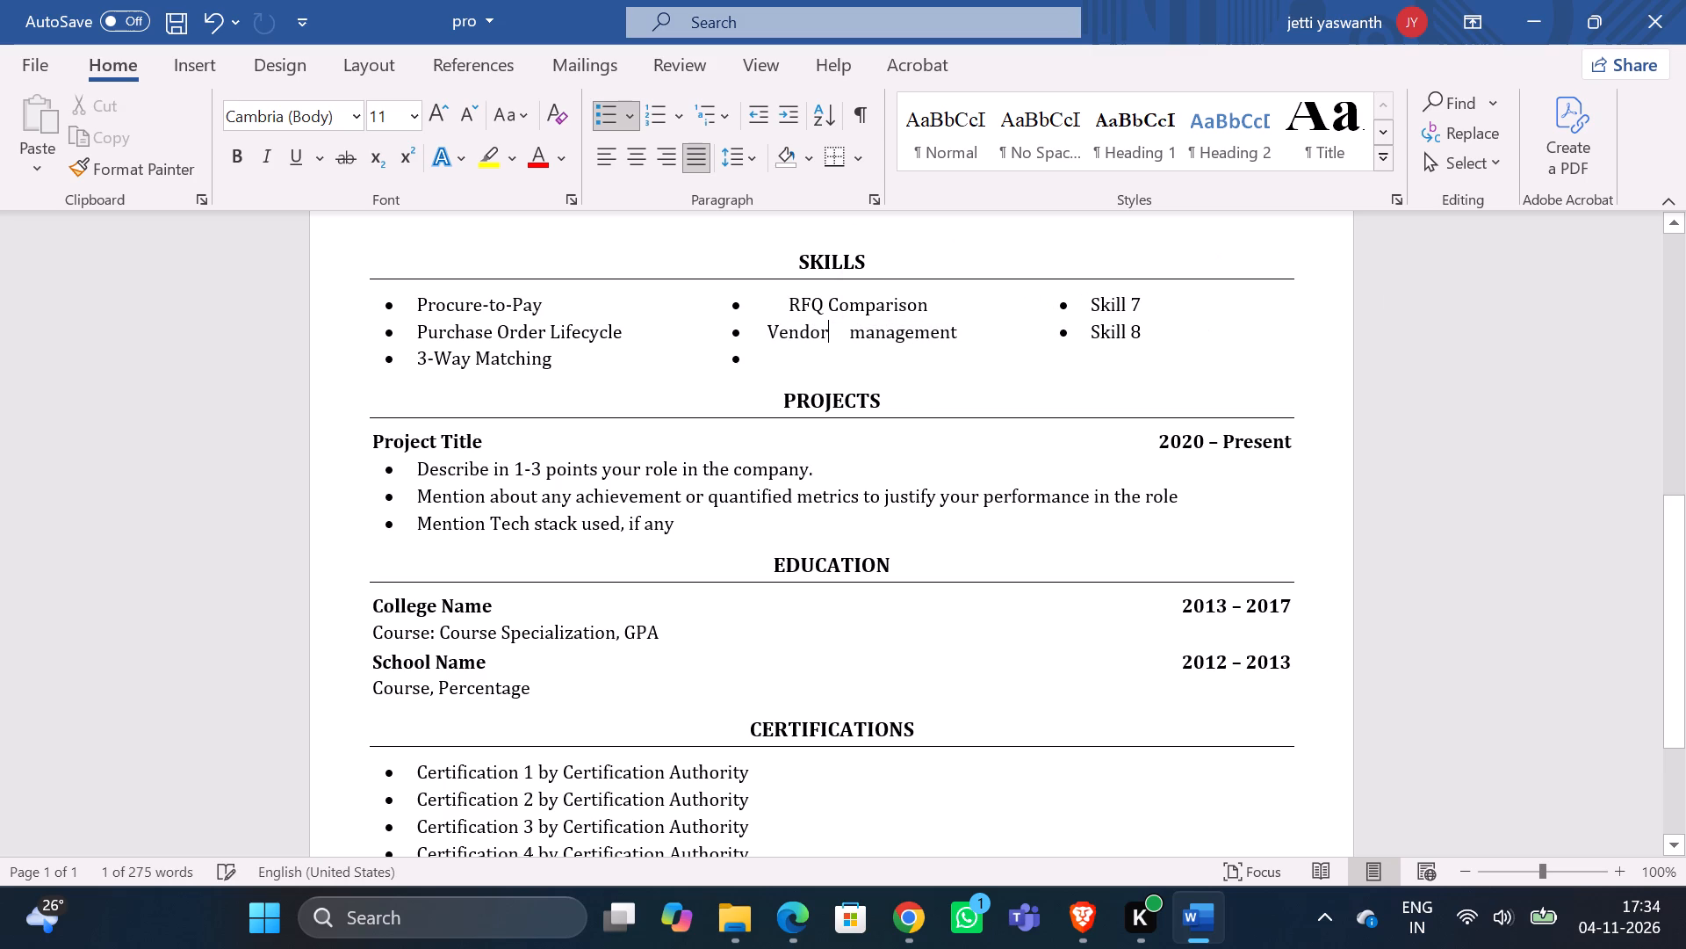
pyautogui.click(848, 331)
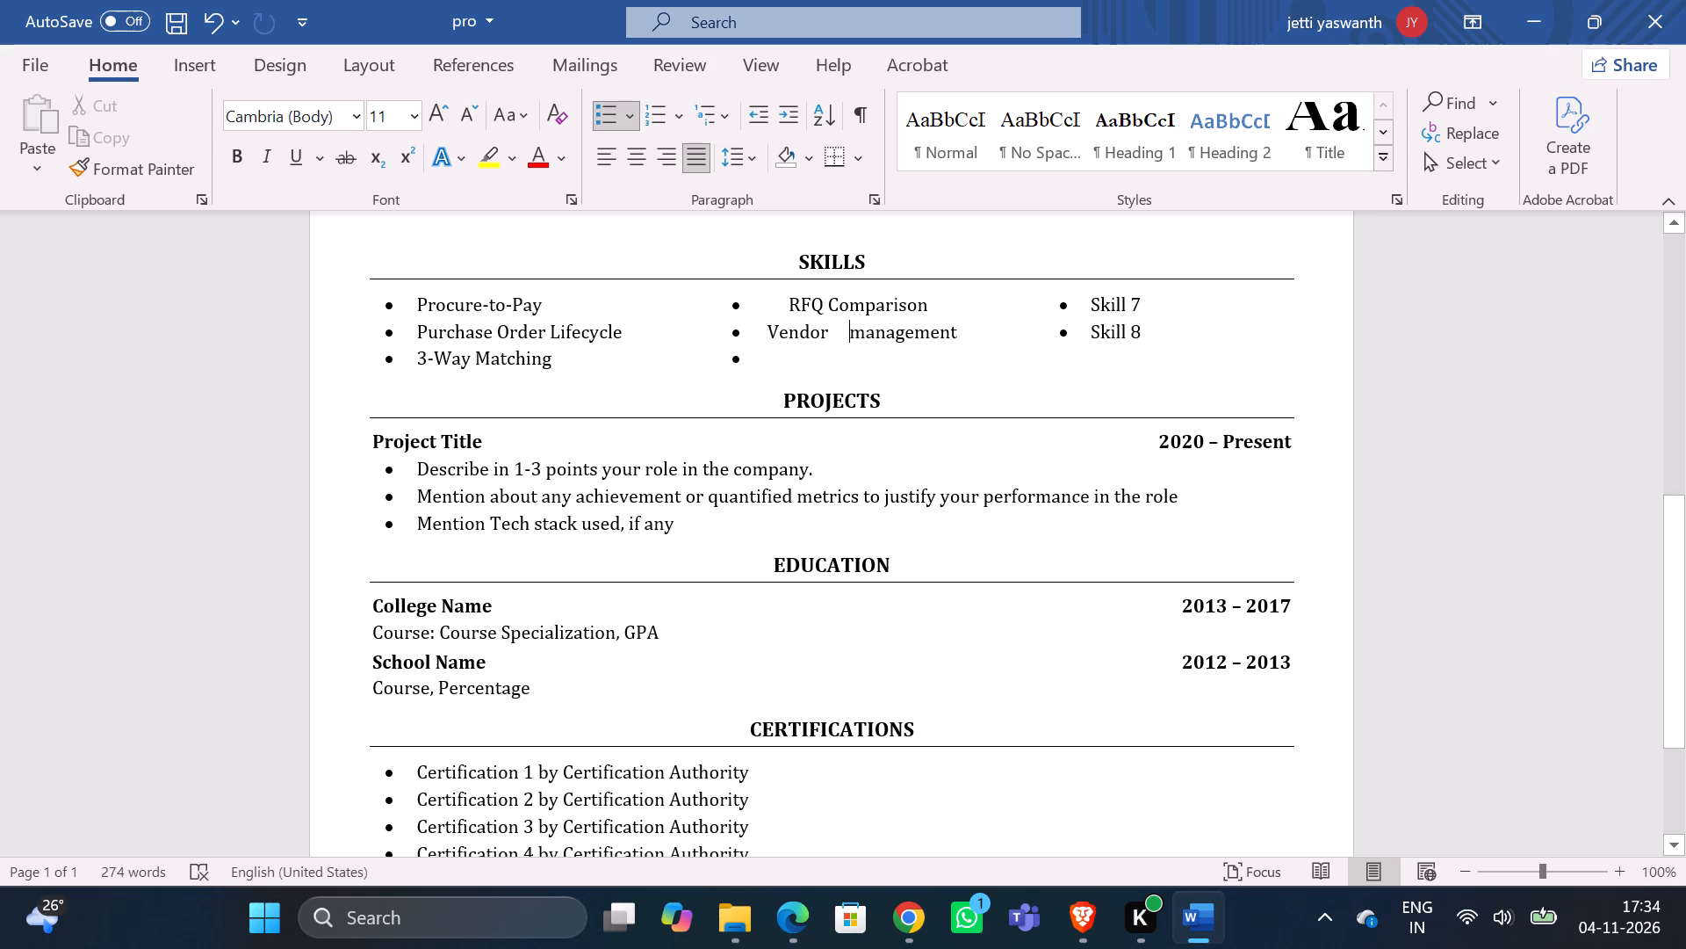
pyautogui.press('BackSpace')
pyautogui.press('BackSpace')
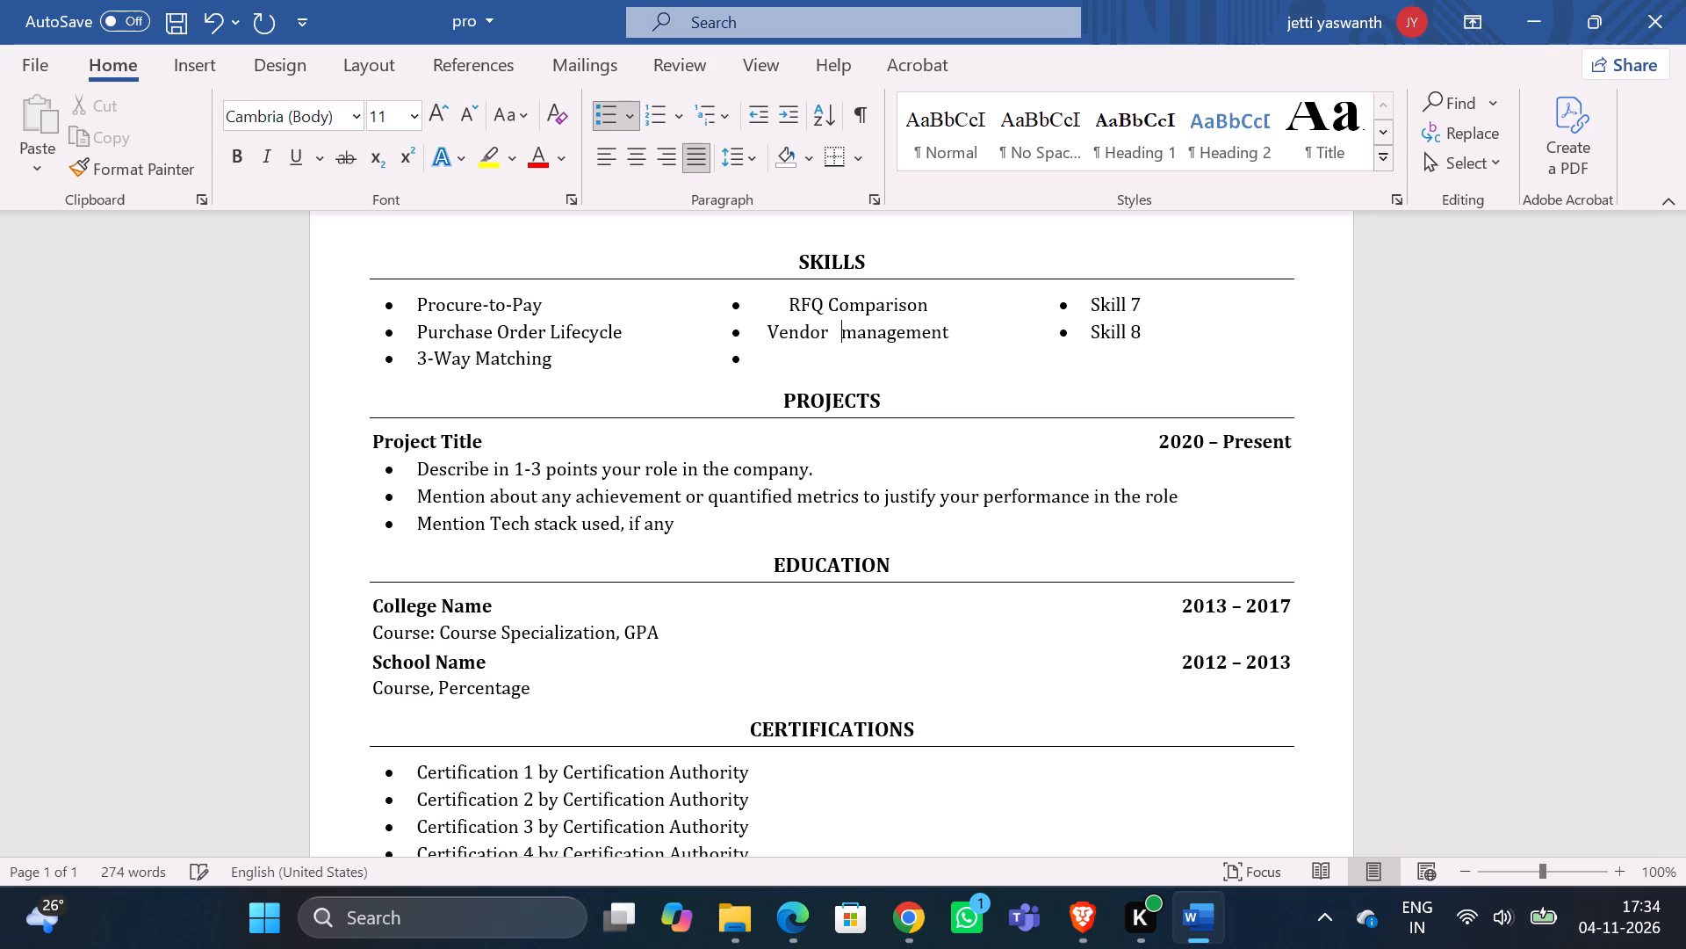
pyautogui.press('BackSpace')
# Remove the extra leading spaces before "RFQ Comparison" in the middle Skills column while keeping its bullet.
pyautogui.click(781, 310)
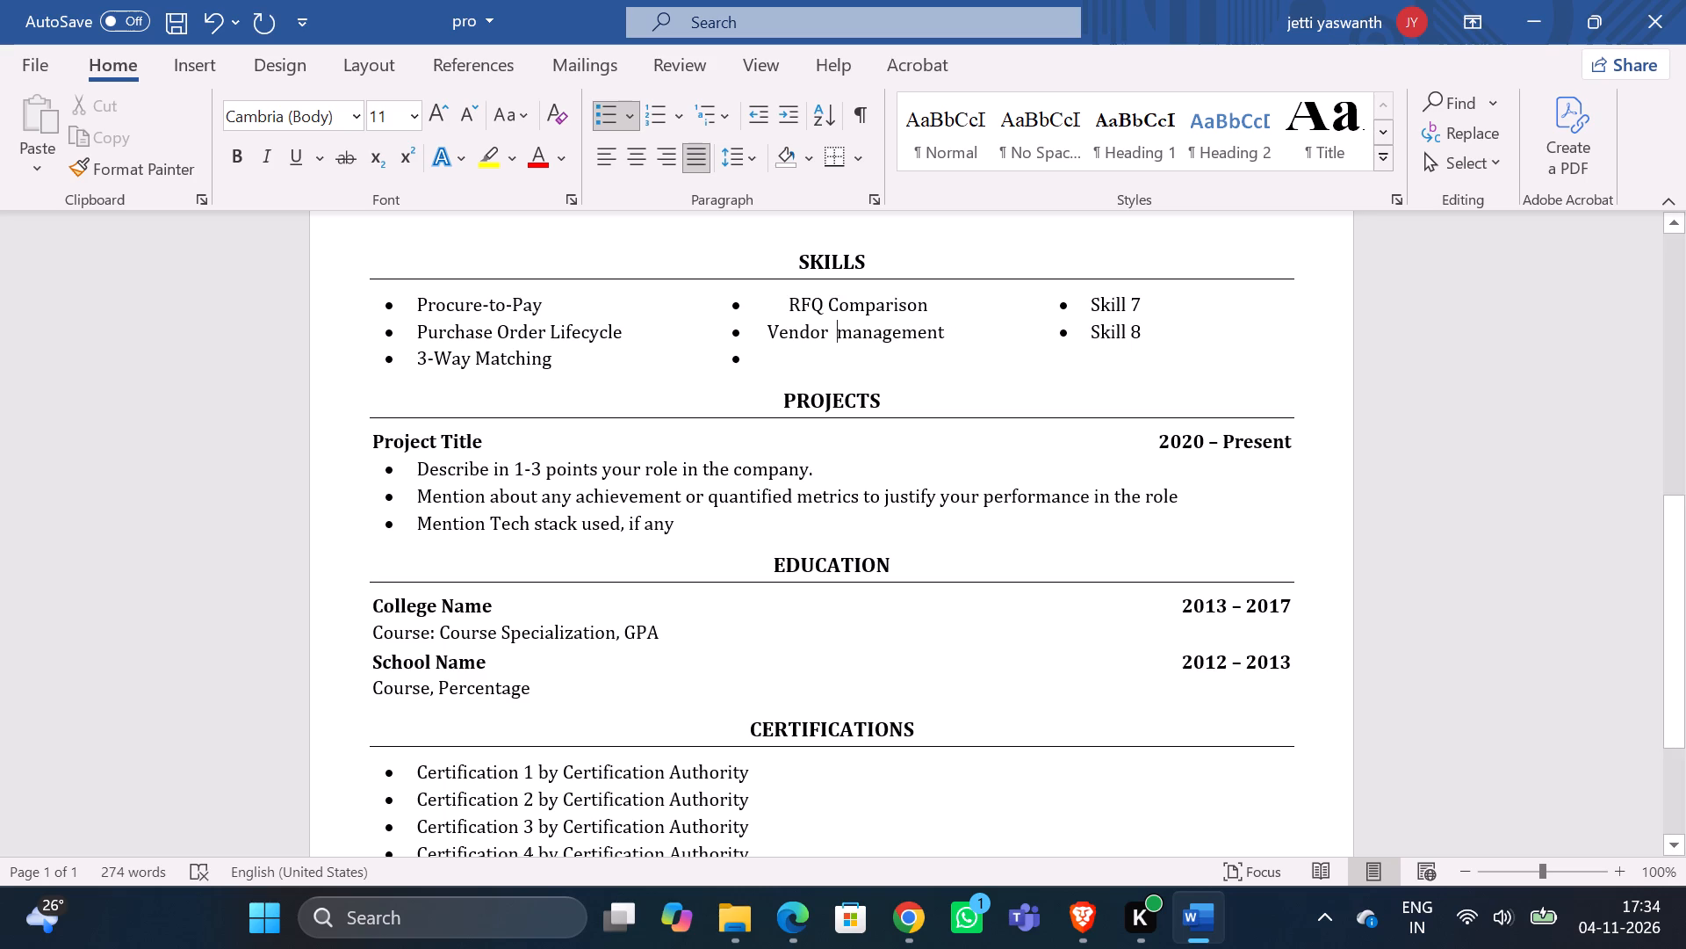
pyautogui.press('BackSpace')
pyautogui.press('BackSpace')
pyautogui.press('BackSpace')
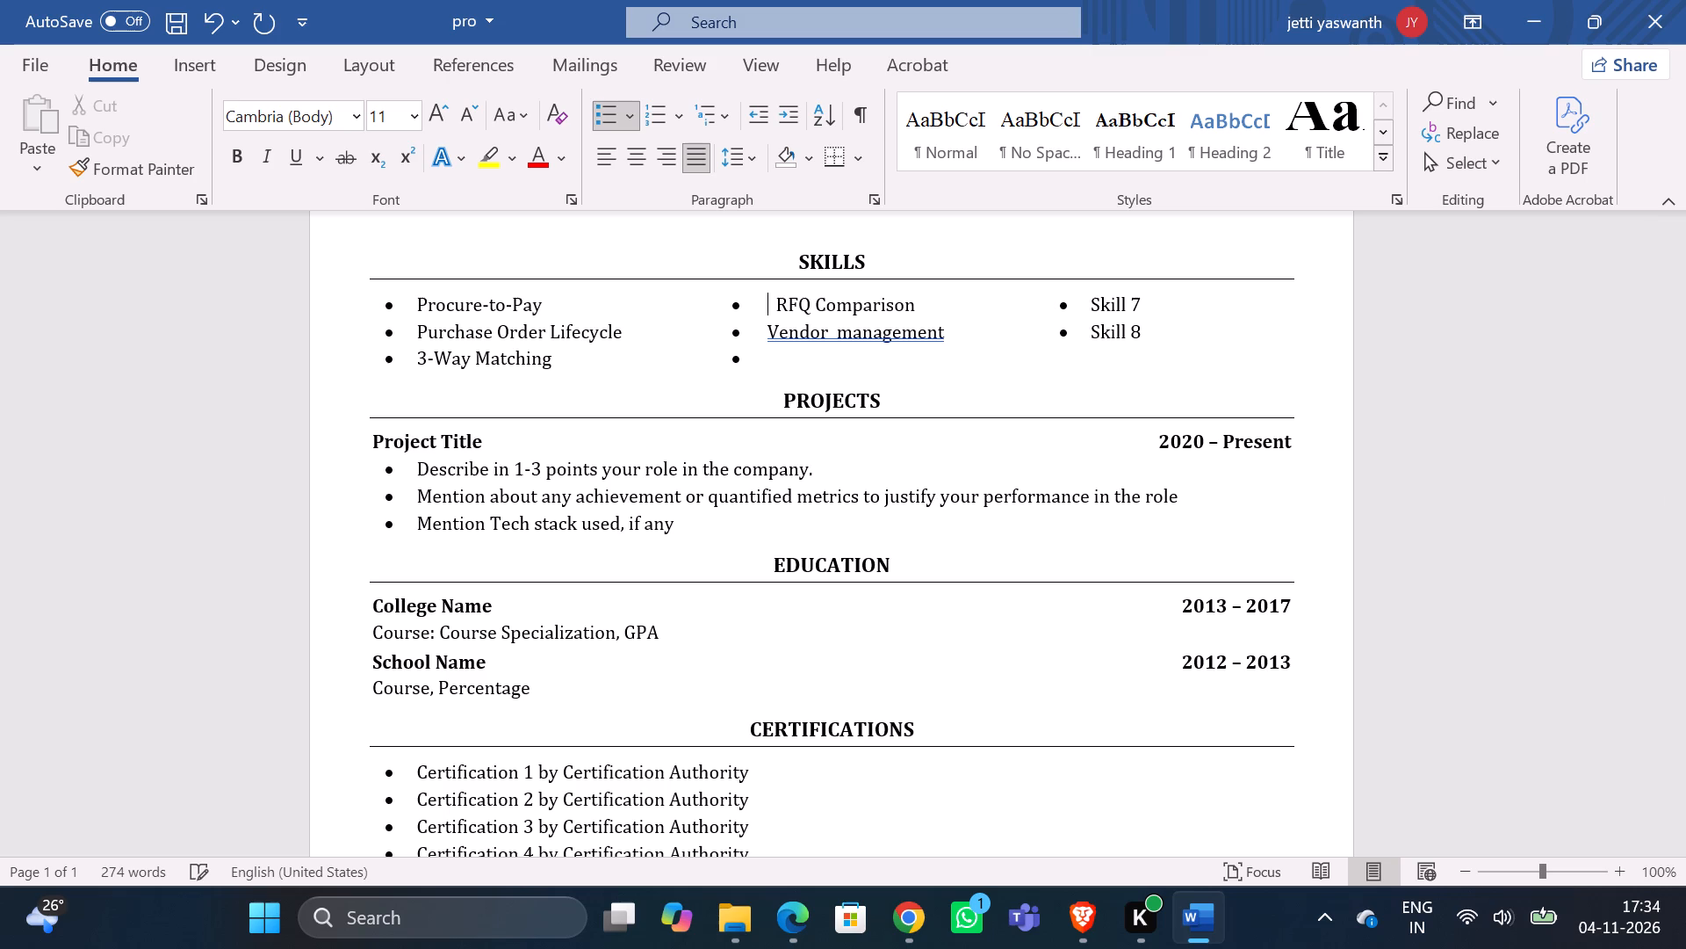
pyautogui.press('BackSpace')
pyautogui.press('BackSpace')
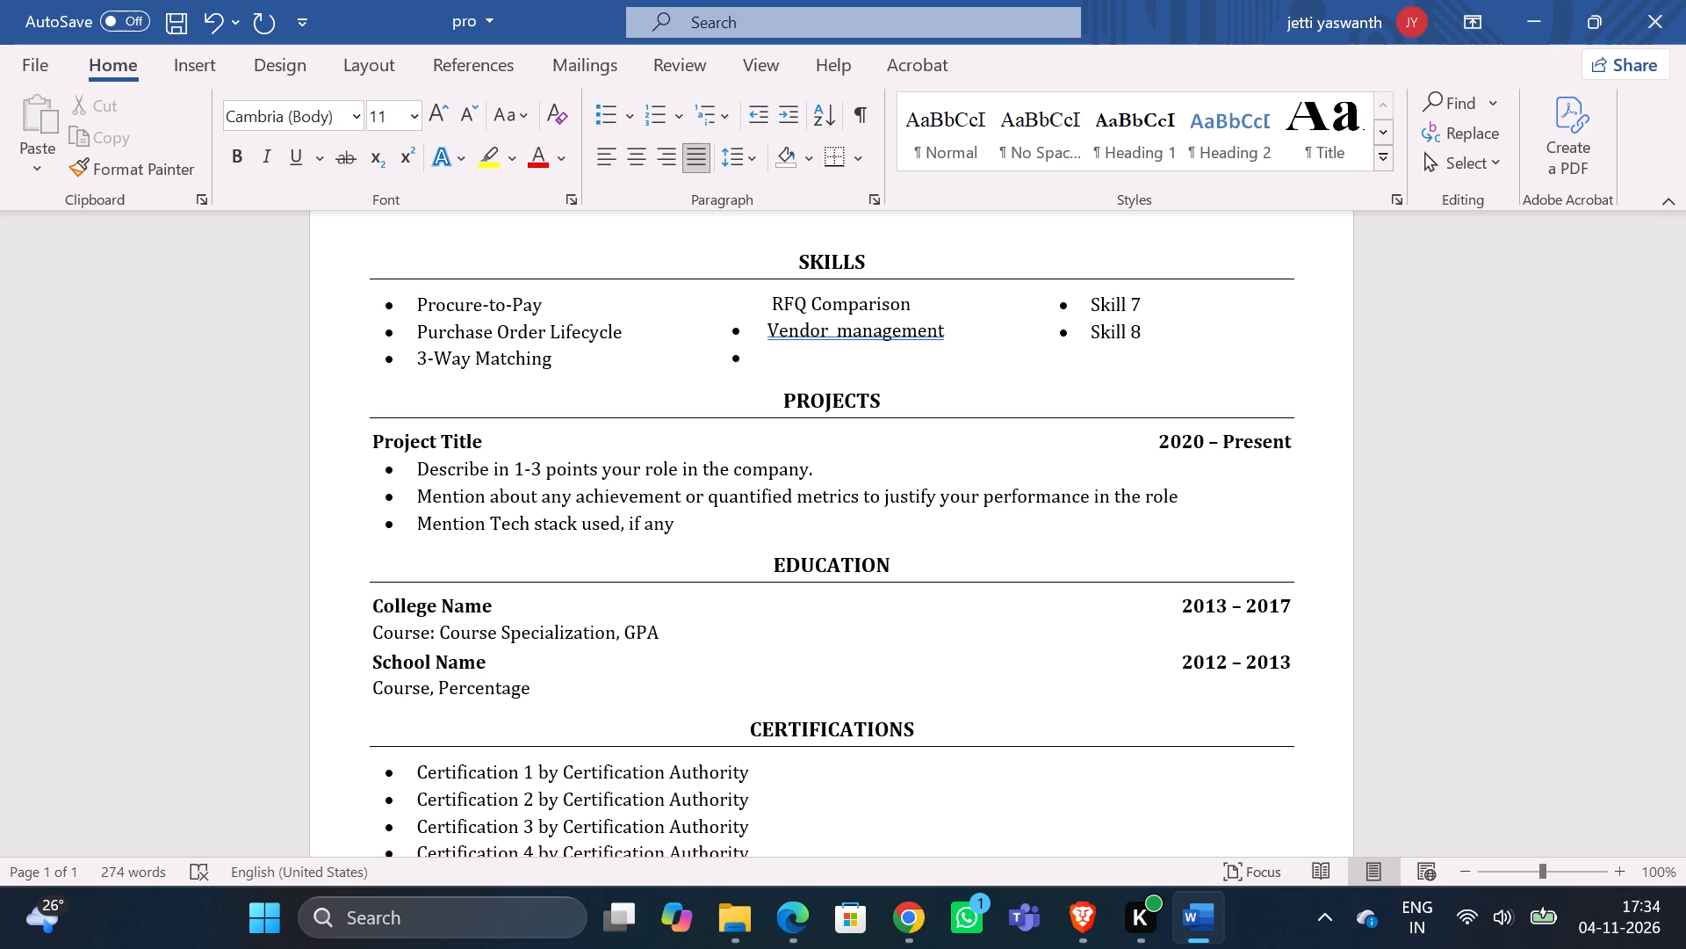
pyautogui.hotkey('ctrl', 'z')
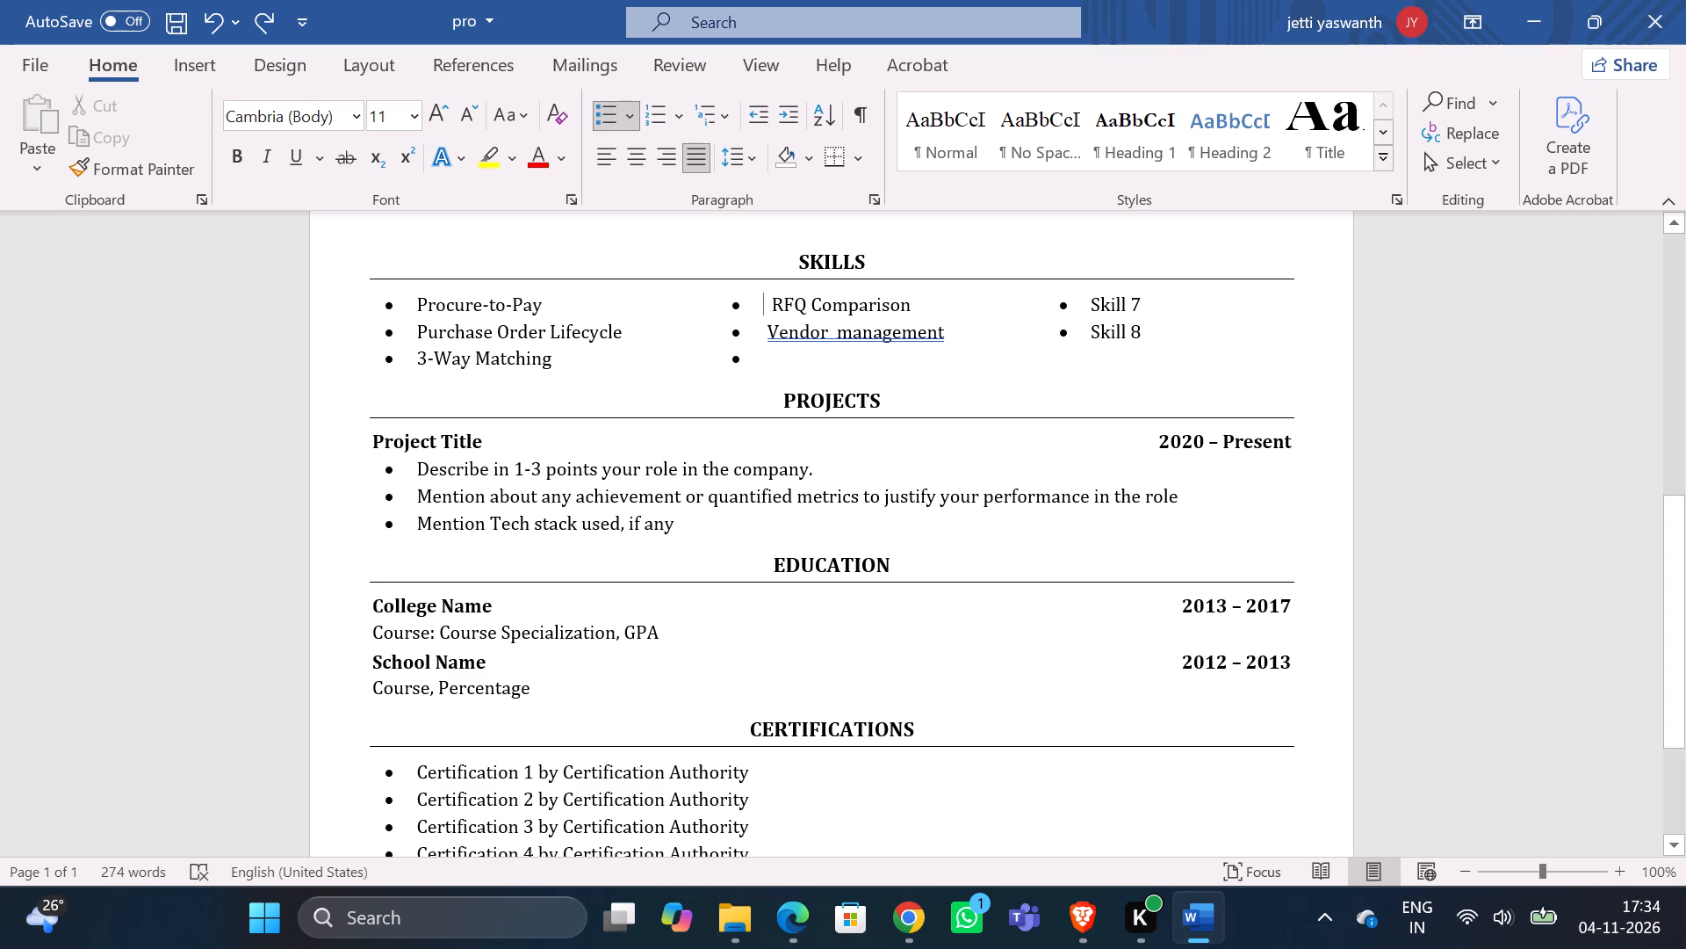
# Add a new empty bullet below "Vendor management" in the middle Skills column.
pyautogui.click(842, 339)
pyautogui.click(965, 335)
pyautogui.press('Return')
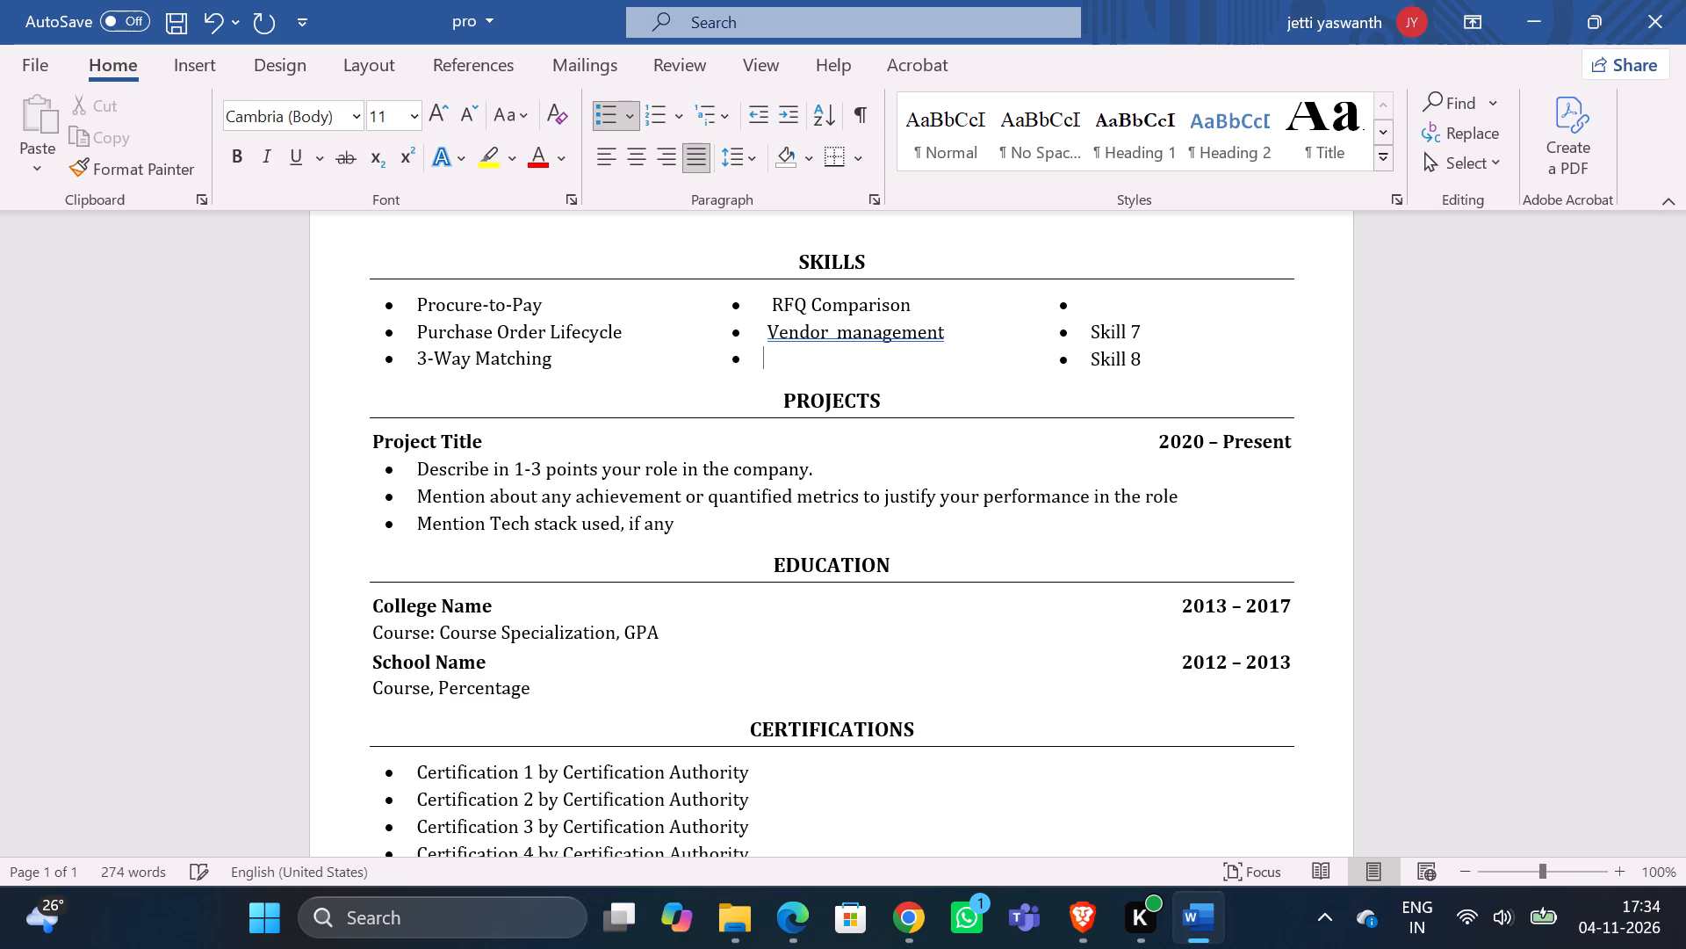
pyautogui.press('Return')
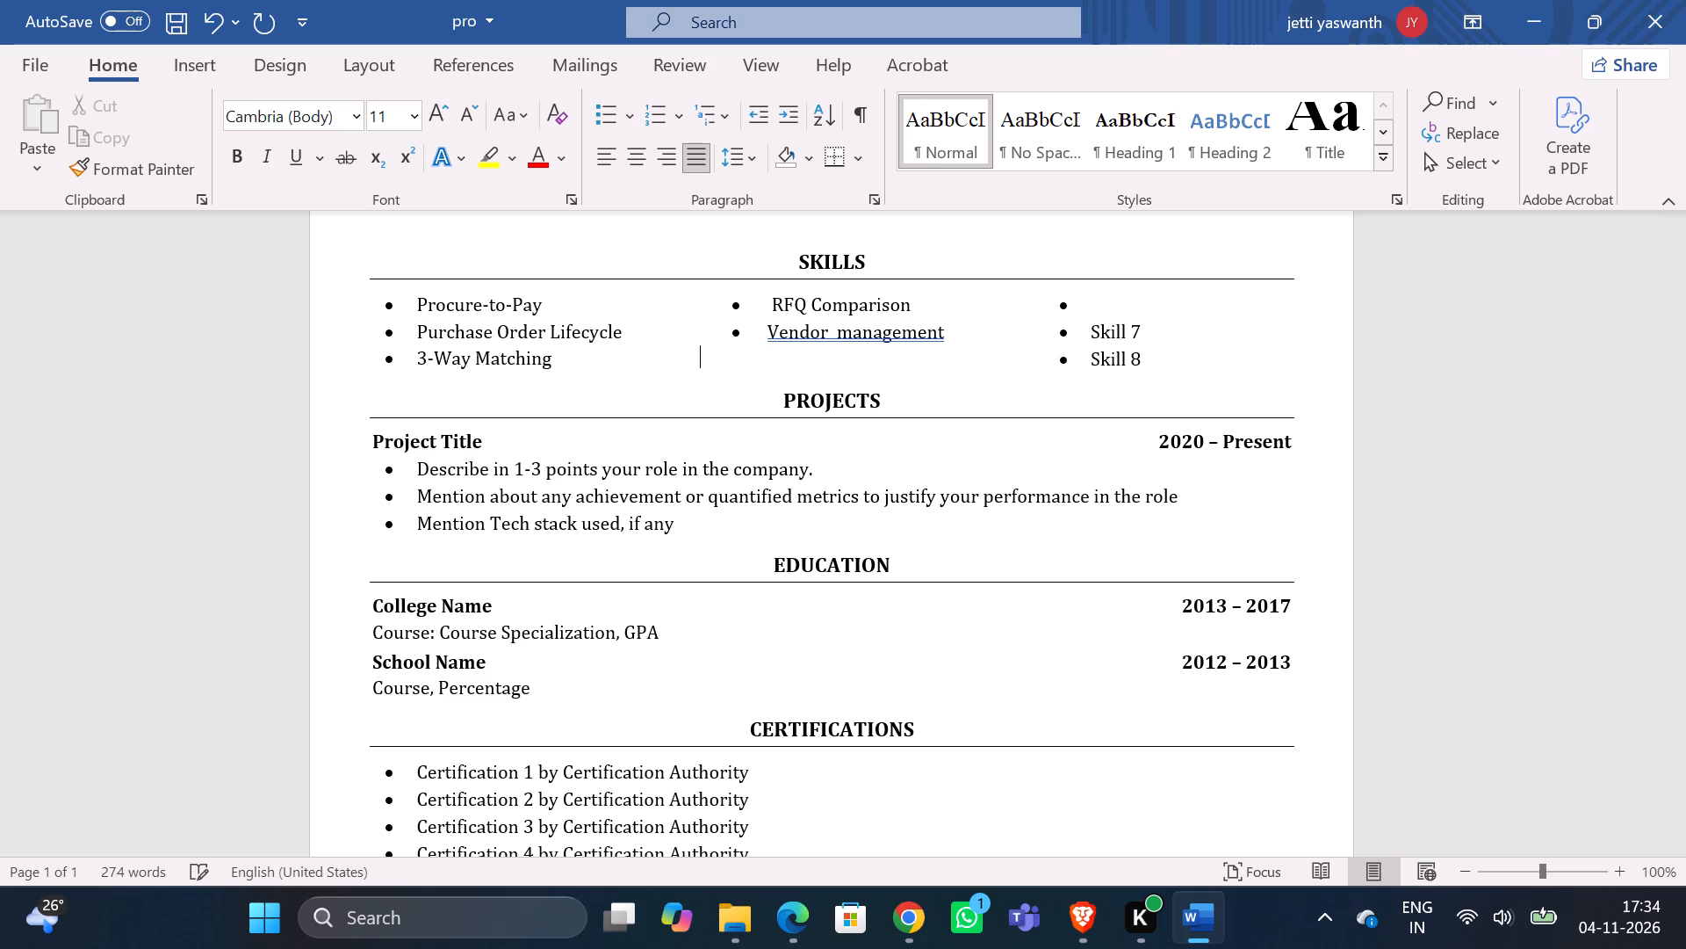
pyautogui.hotkey('ctrl', 'z')
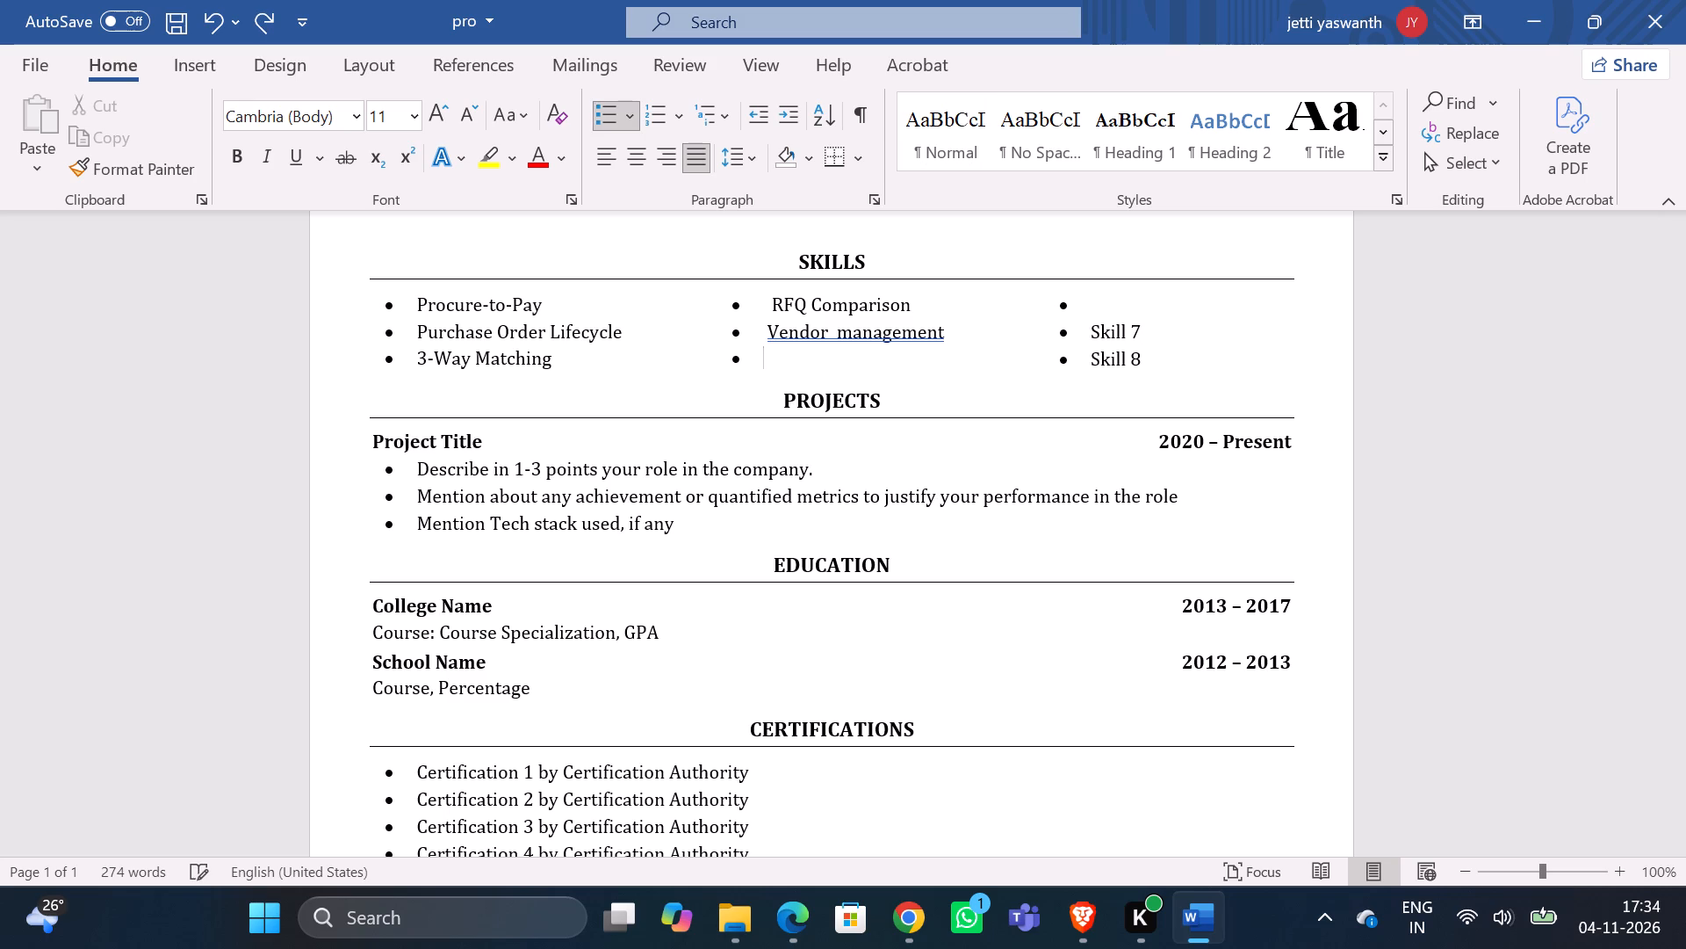
# Insert "Realtionship" between "Vendor" and "management" in the middle Skills column's second bullet.
pyautogui.click(832, 329)
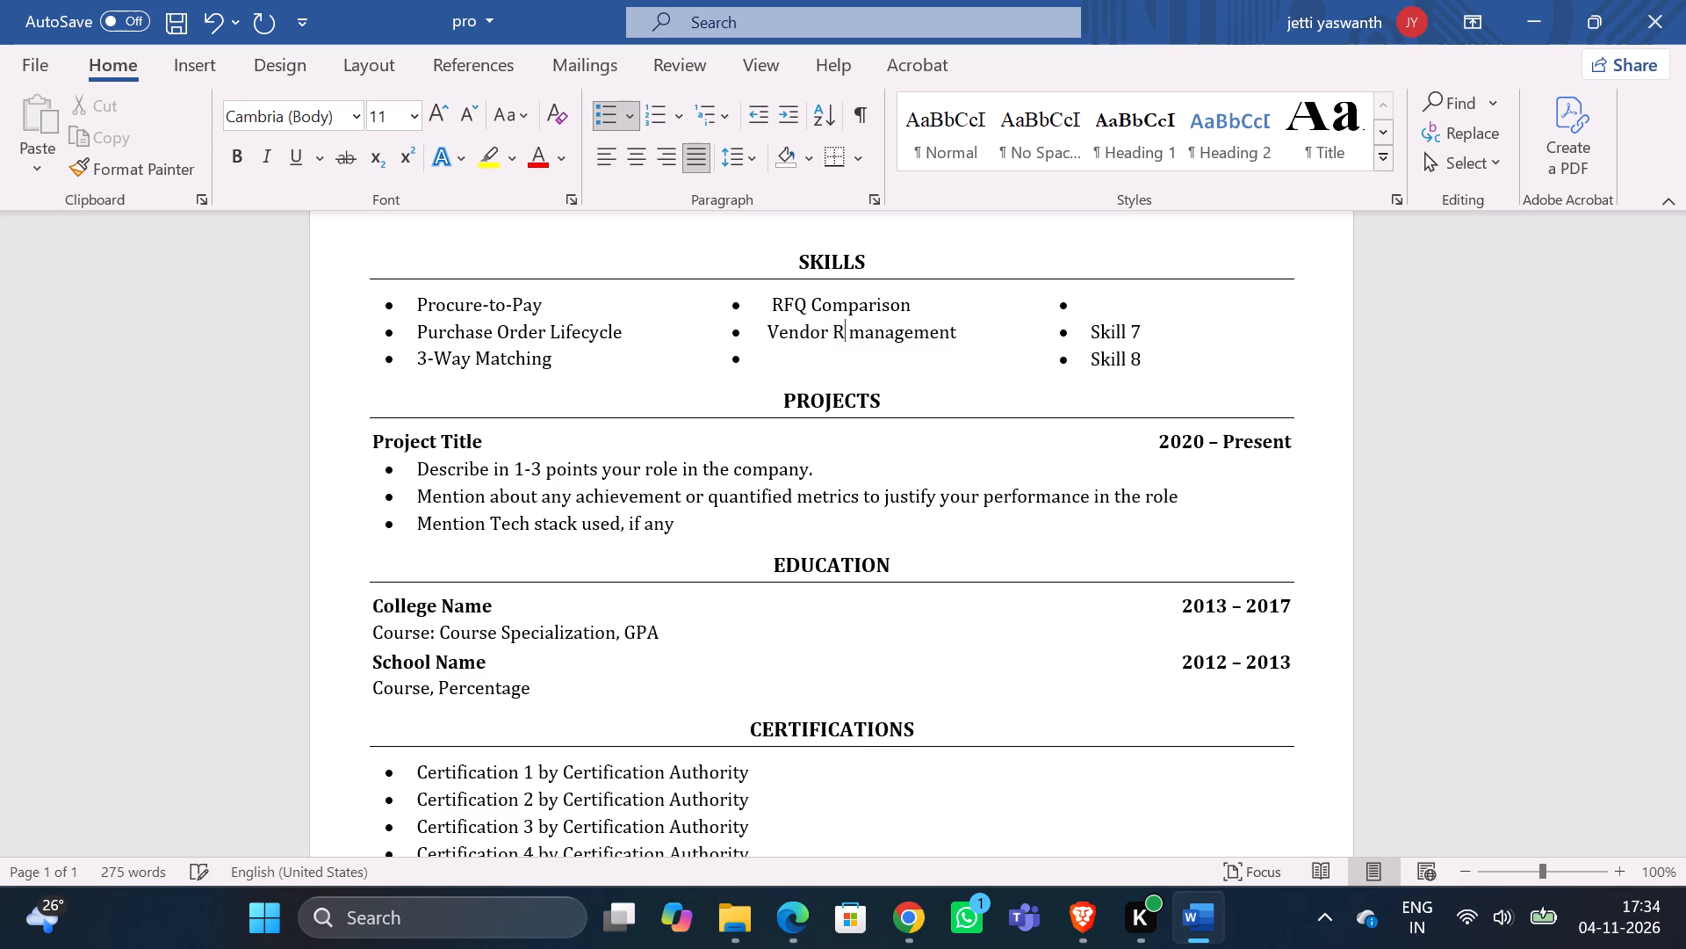
pyautogui.write('ea')
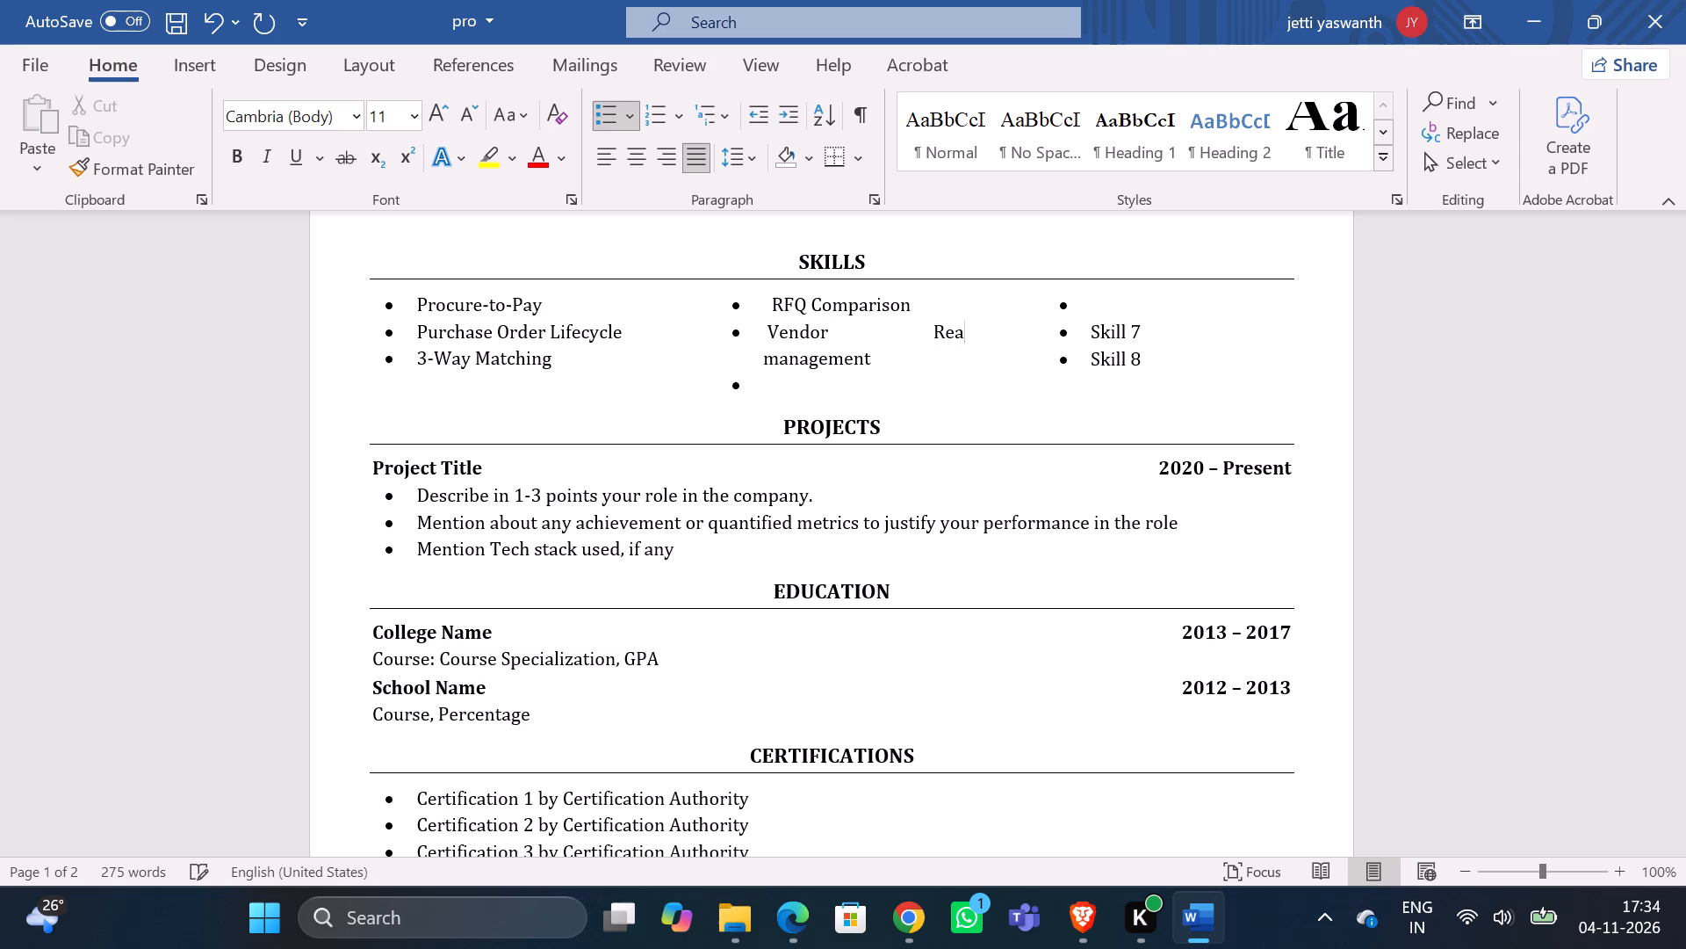
pyautogui.press('l')
pyautogui.write('tio')
pyautogui.write('nship')
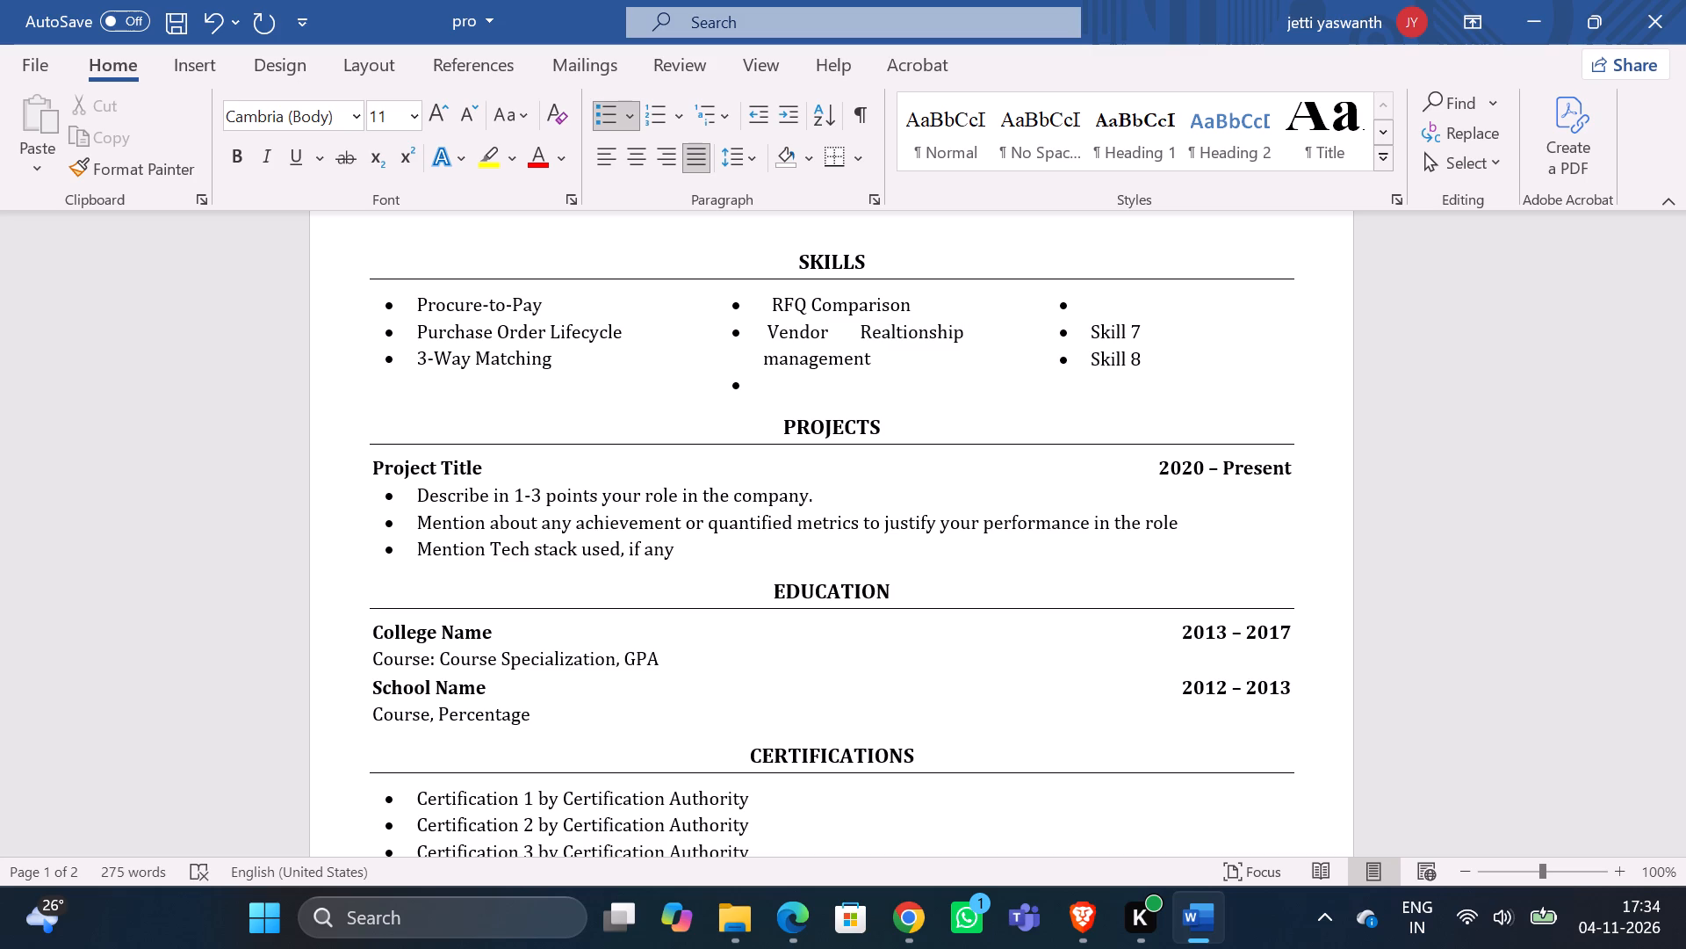
pyautogui.write('jdjj')
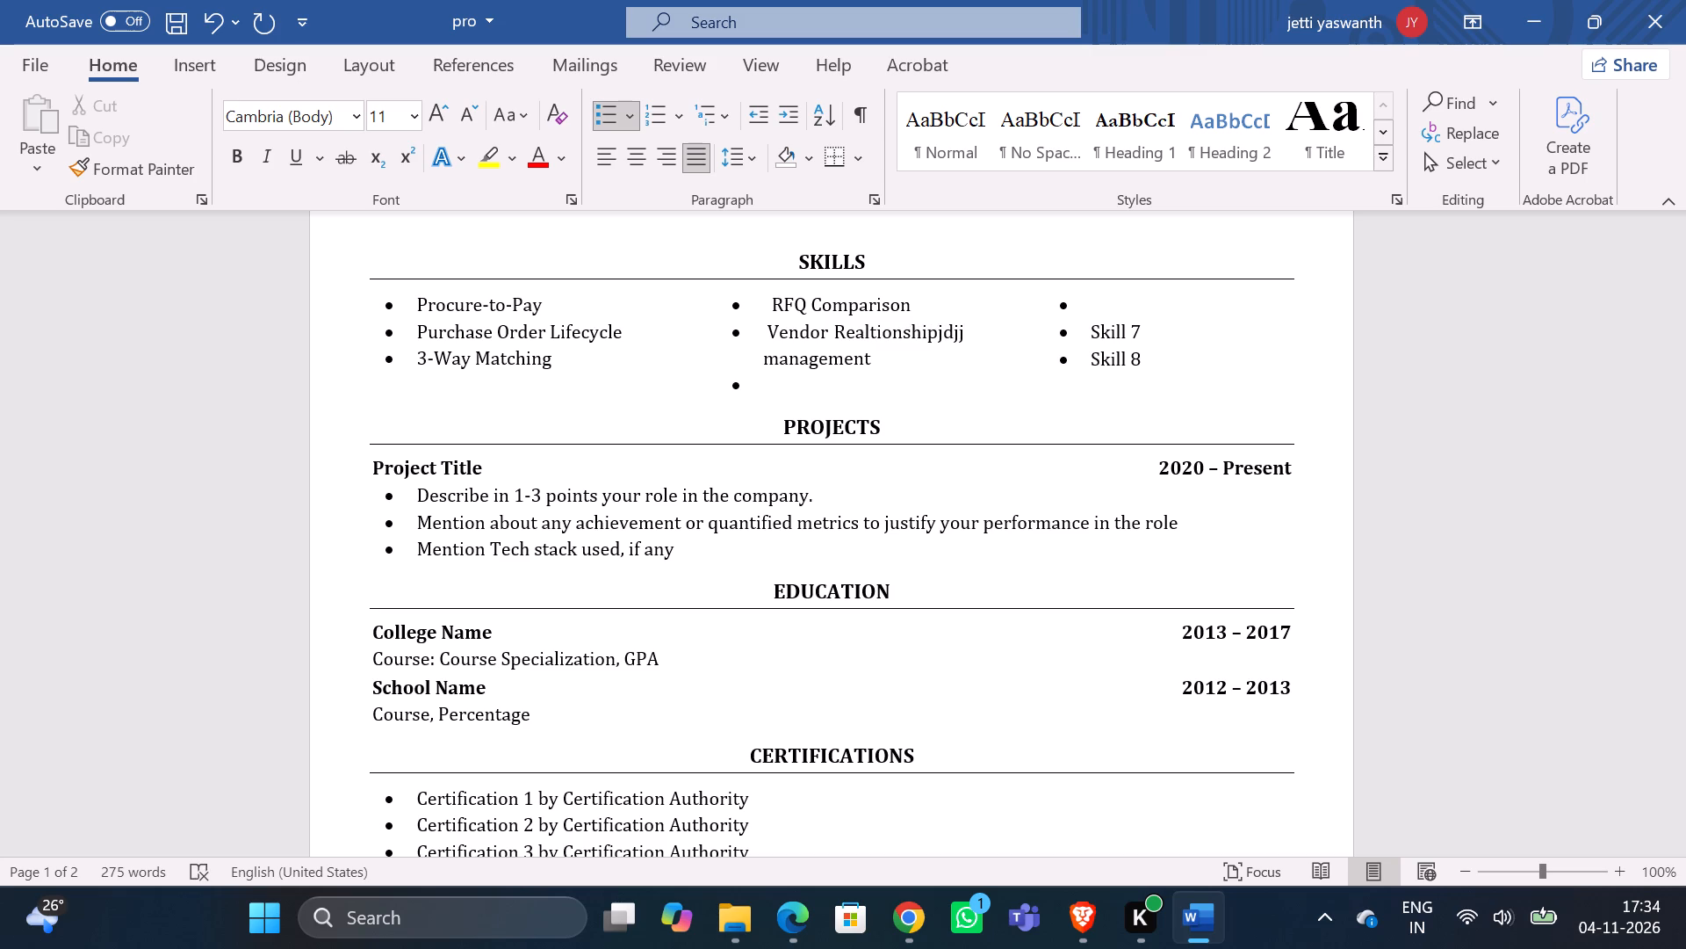
pyautogui.press('BackSpace')
pyautogui.press('BackSpace')
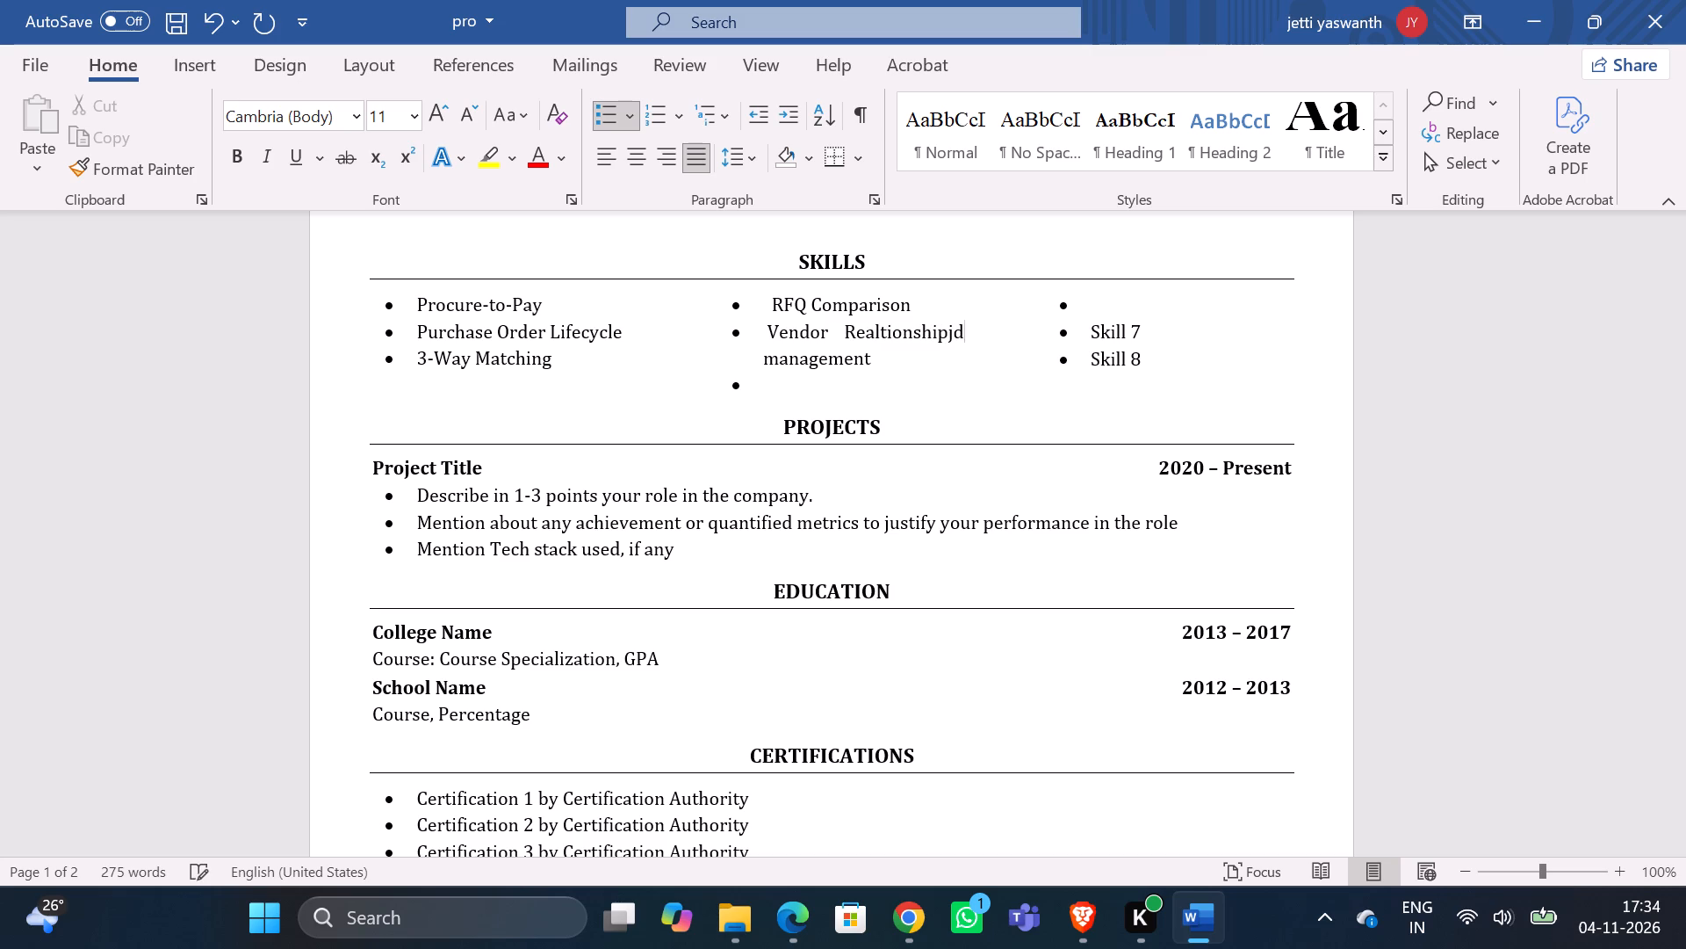
pyautogui.press('BackSpace')
pyautogui.press('BackSpace')
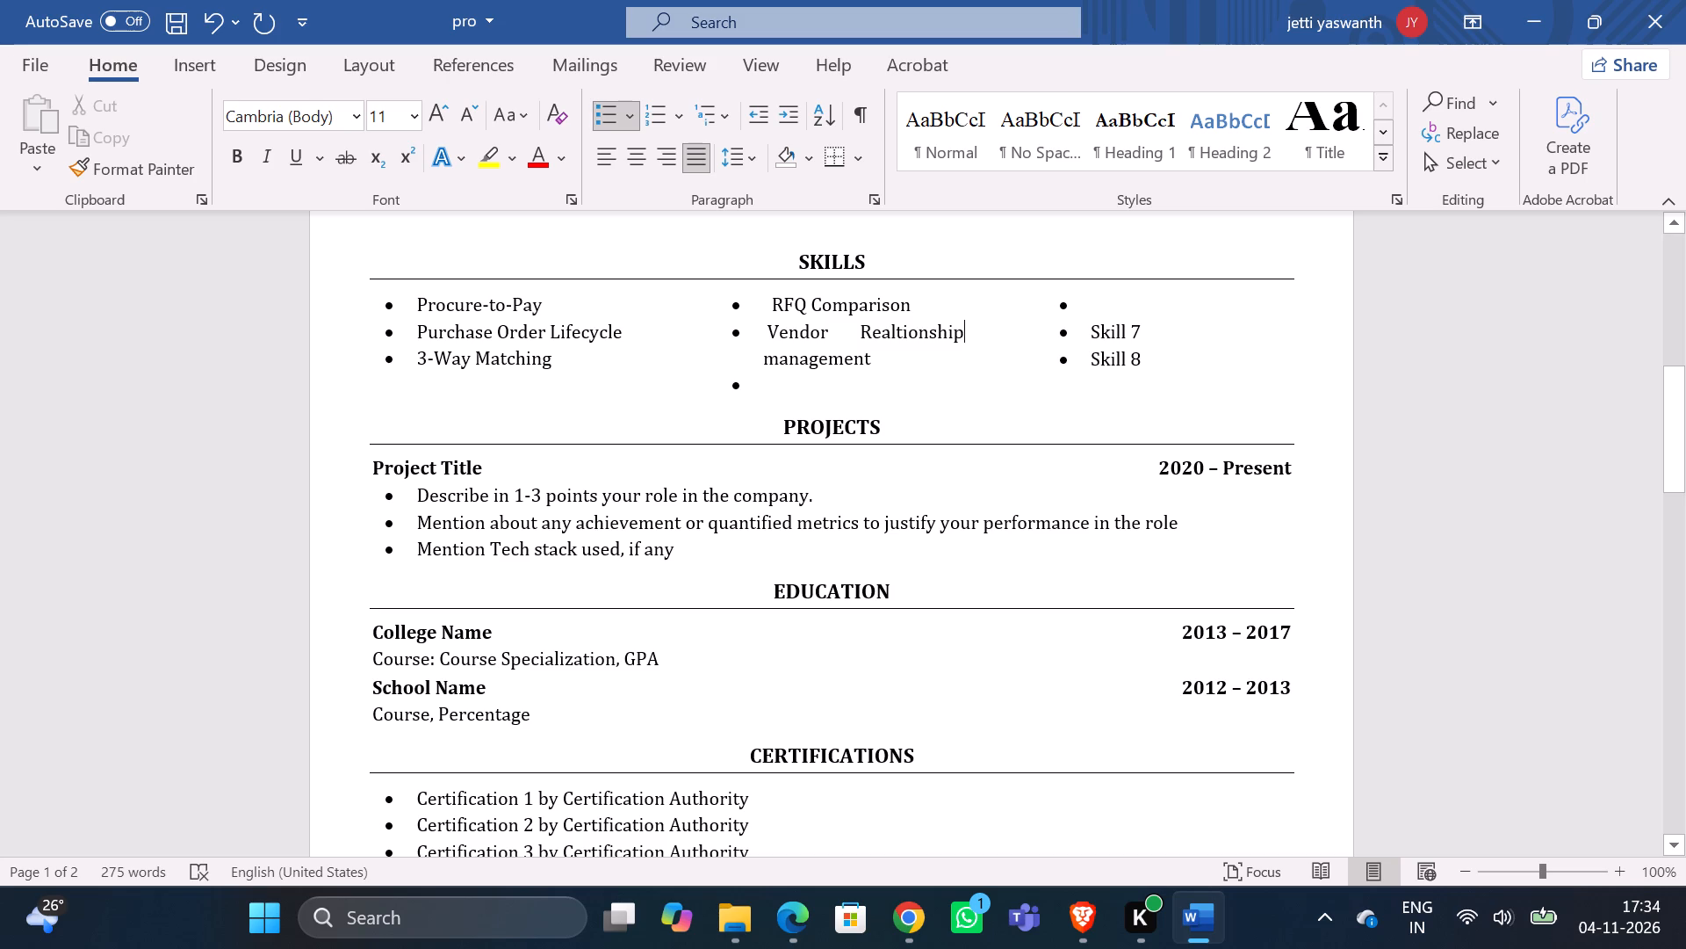
# Remove the bullet and its indent from the "Vendor Realtionship management" entry in the Skills section.
pyautogui.click(696, 336)
pyautogui.press('BackSpace')
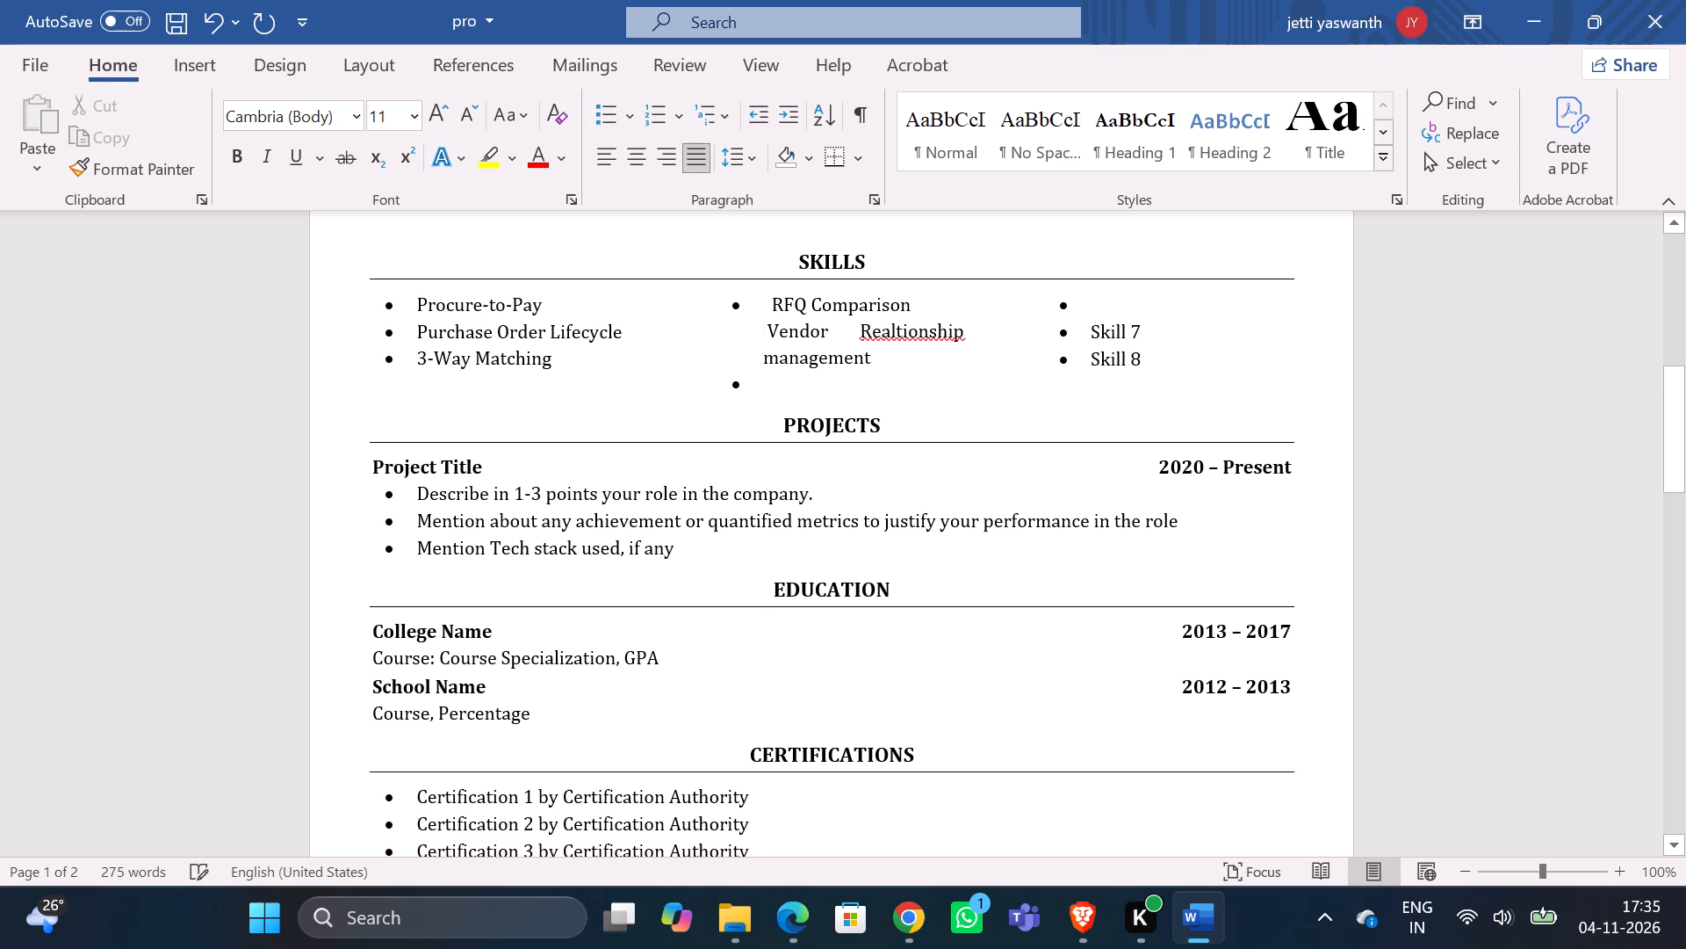
pyautogui.press('BackSpace')
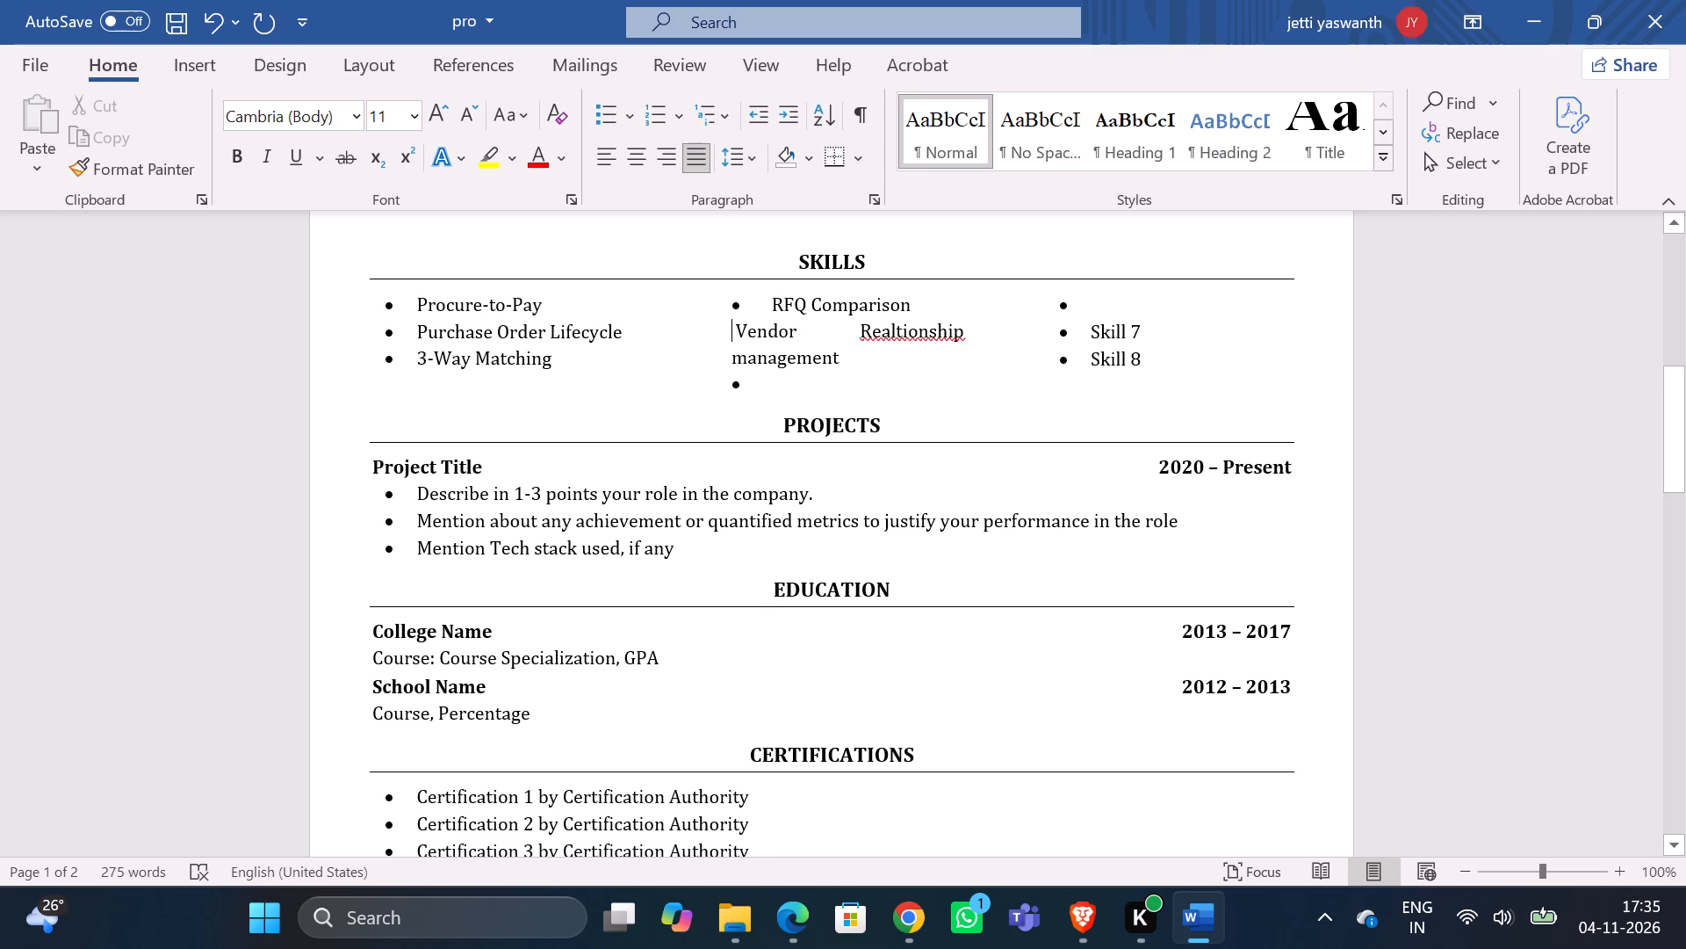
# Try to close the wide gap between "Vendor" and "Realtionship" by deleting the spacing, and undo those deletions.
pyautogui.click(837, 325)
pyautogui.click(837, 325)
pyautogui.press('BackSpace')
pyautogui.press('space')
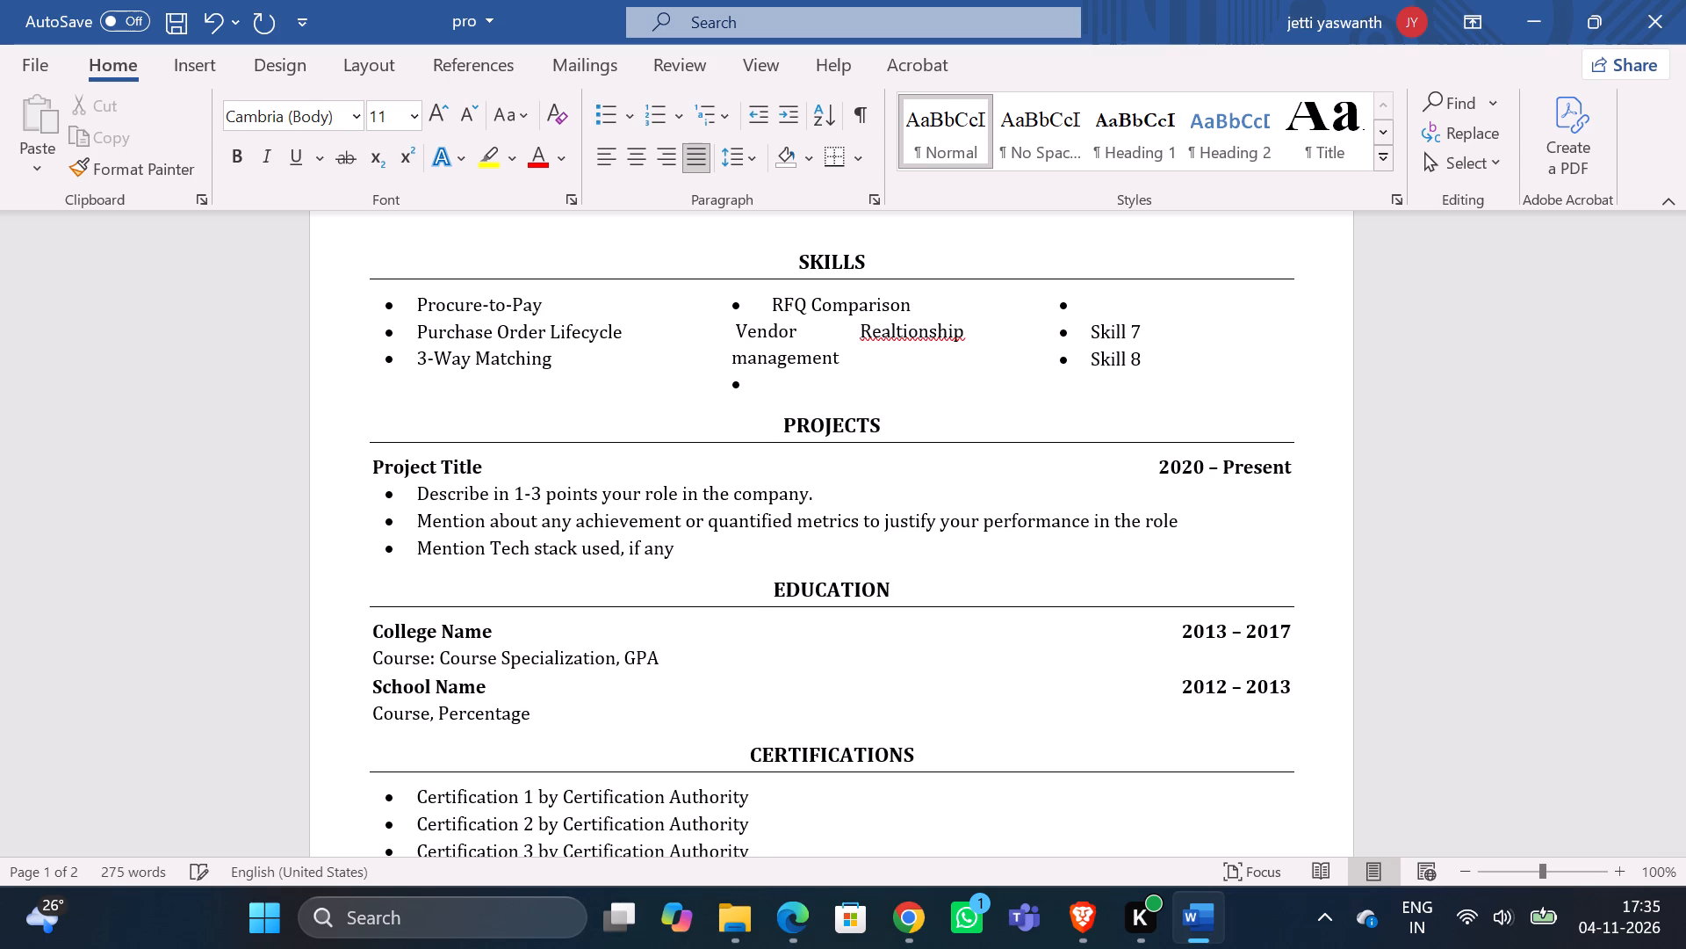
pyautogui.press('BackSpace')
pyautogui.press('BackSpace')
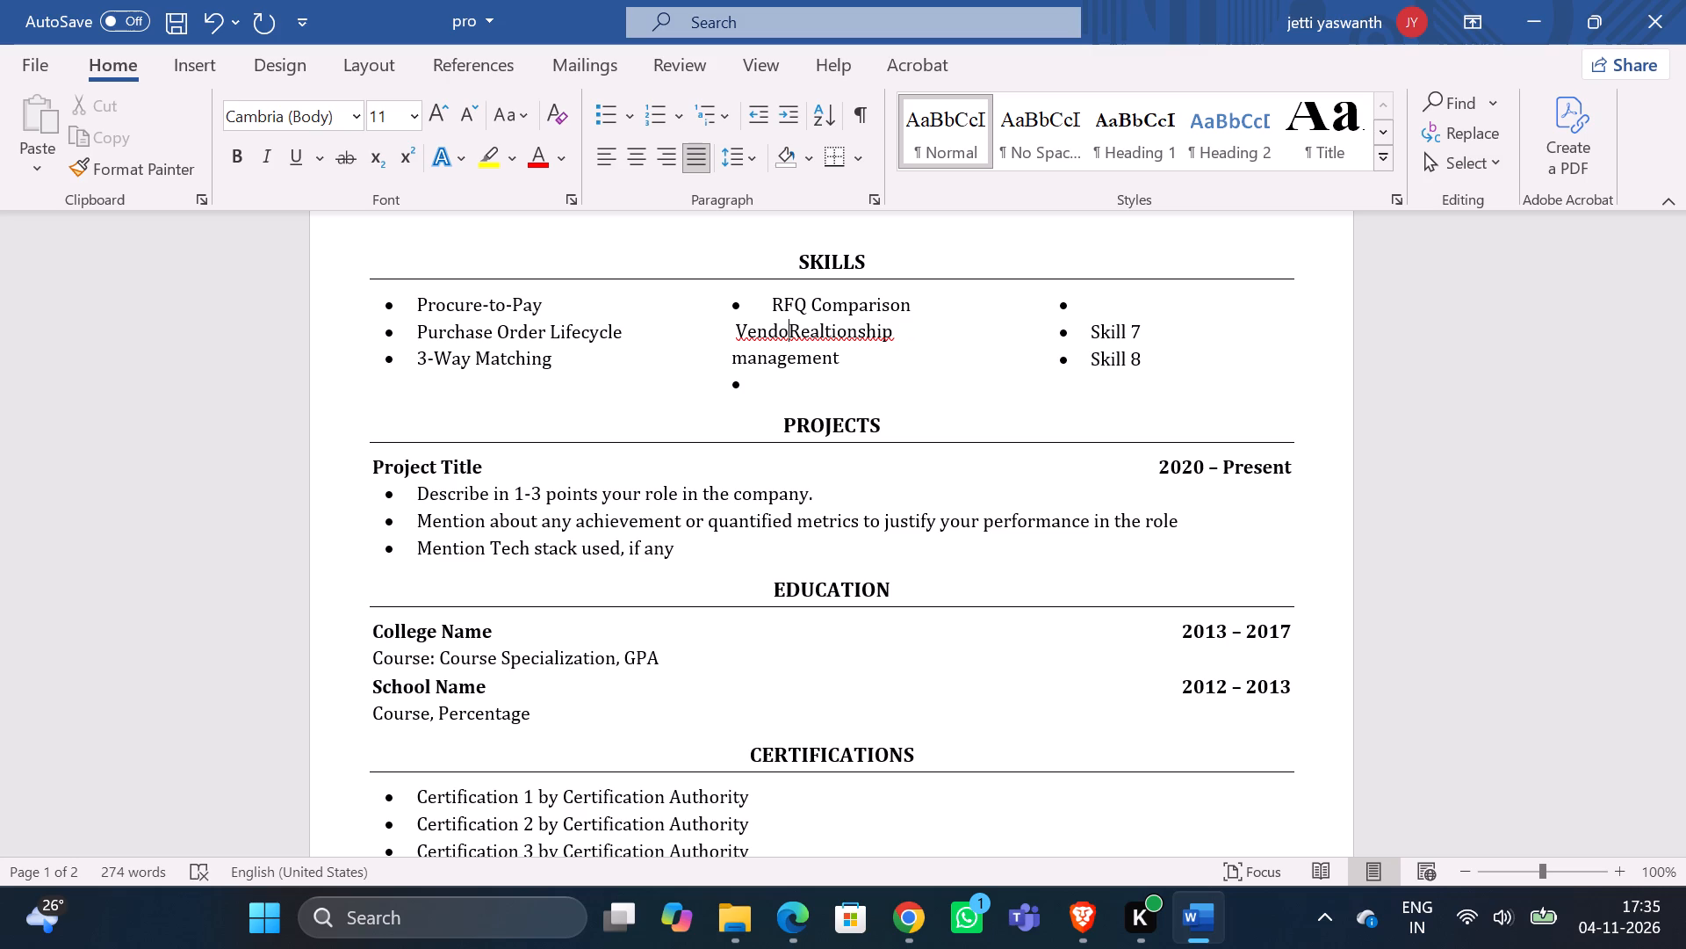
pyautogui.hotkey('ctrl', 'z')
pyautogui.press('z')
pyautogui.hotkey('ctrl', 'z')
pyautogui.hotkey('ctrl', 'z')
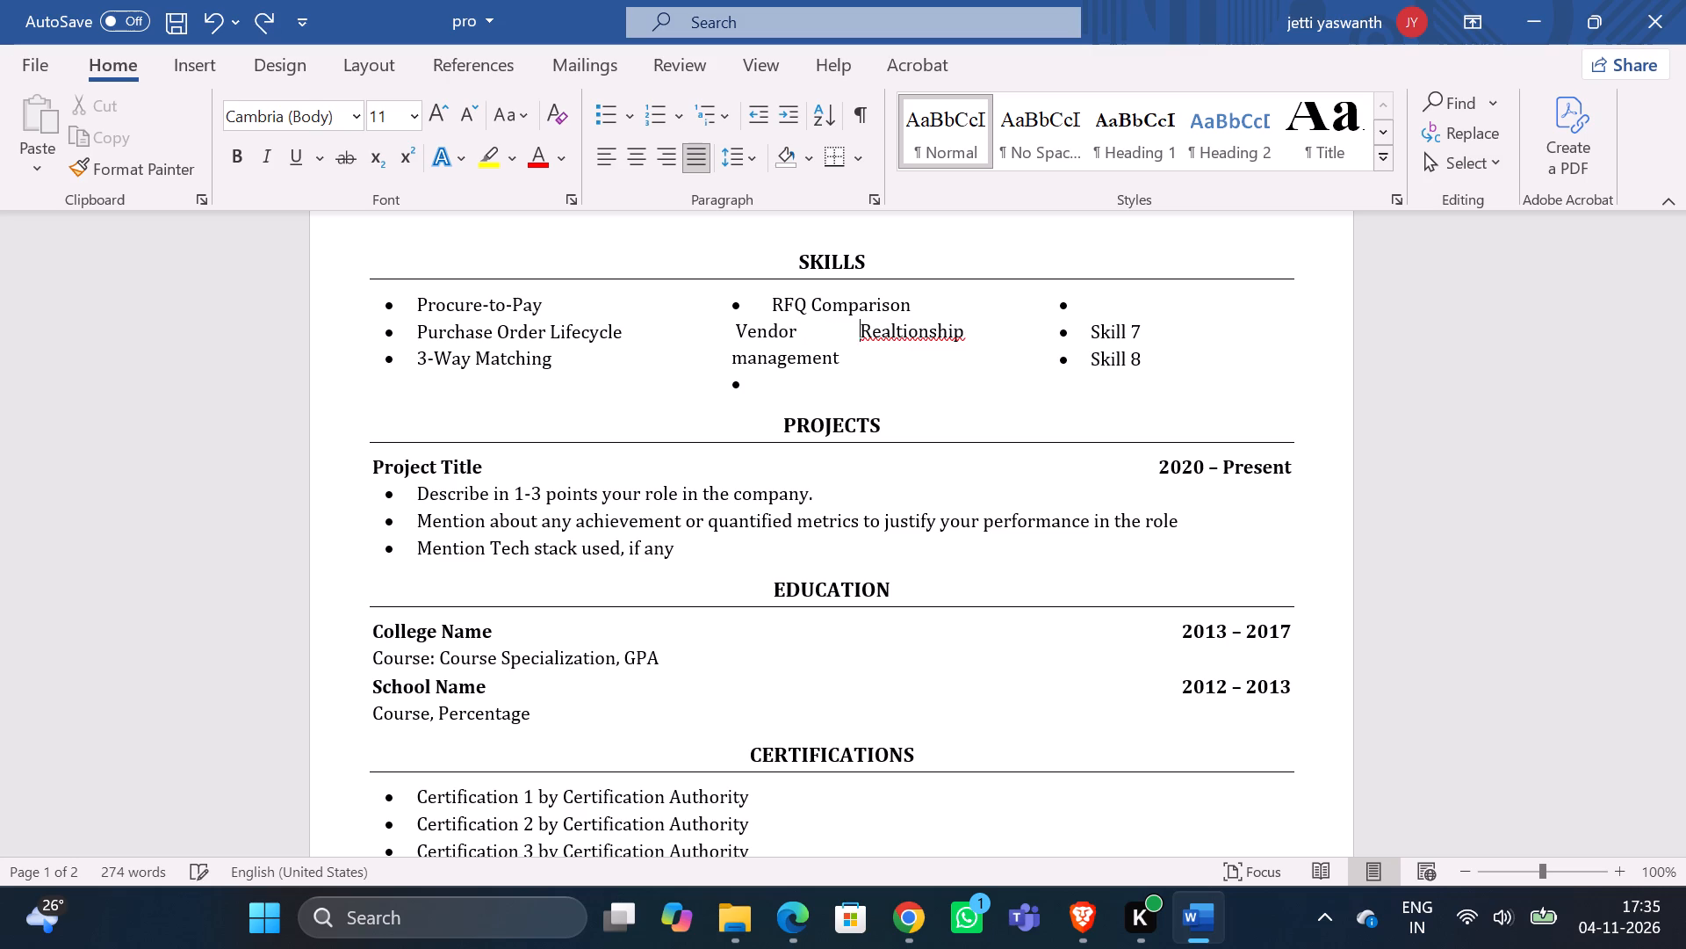
# Undo the recent spacing edits and the removal of the bullet and indent from the "Vendor Realtionship management" entry.
pyautogui.hotkey('ctrl', 'z')
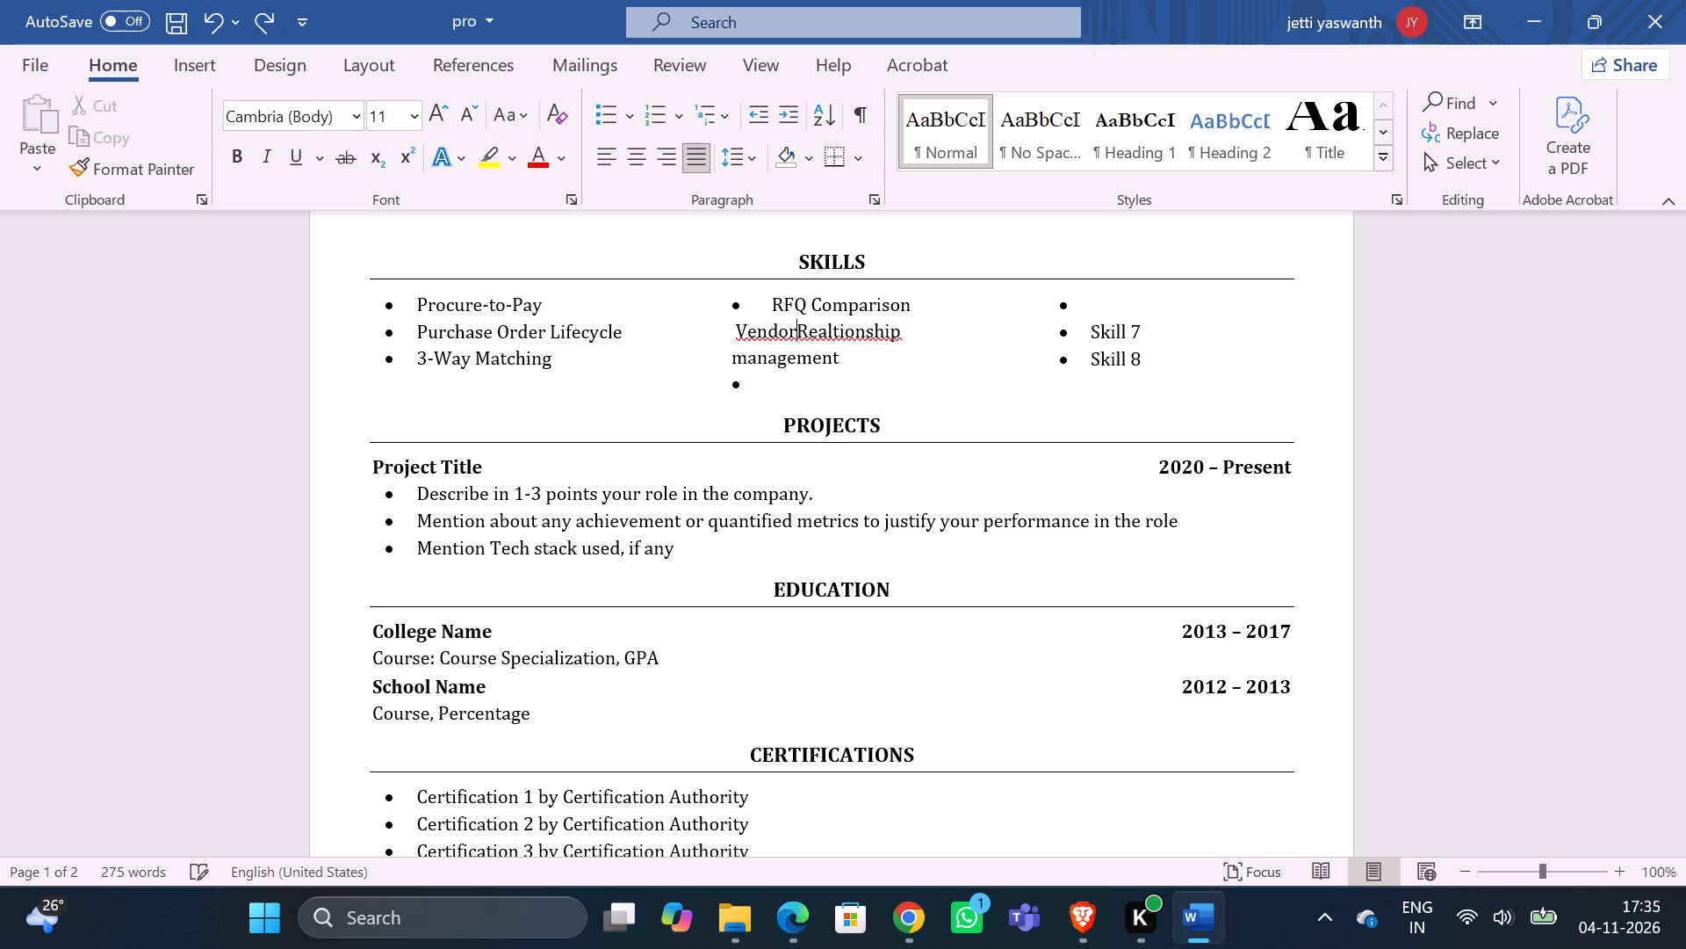
pyautogui.hotkey('ctrl', 'z')
pyautogui.hotkey('ctrl', 'z')
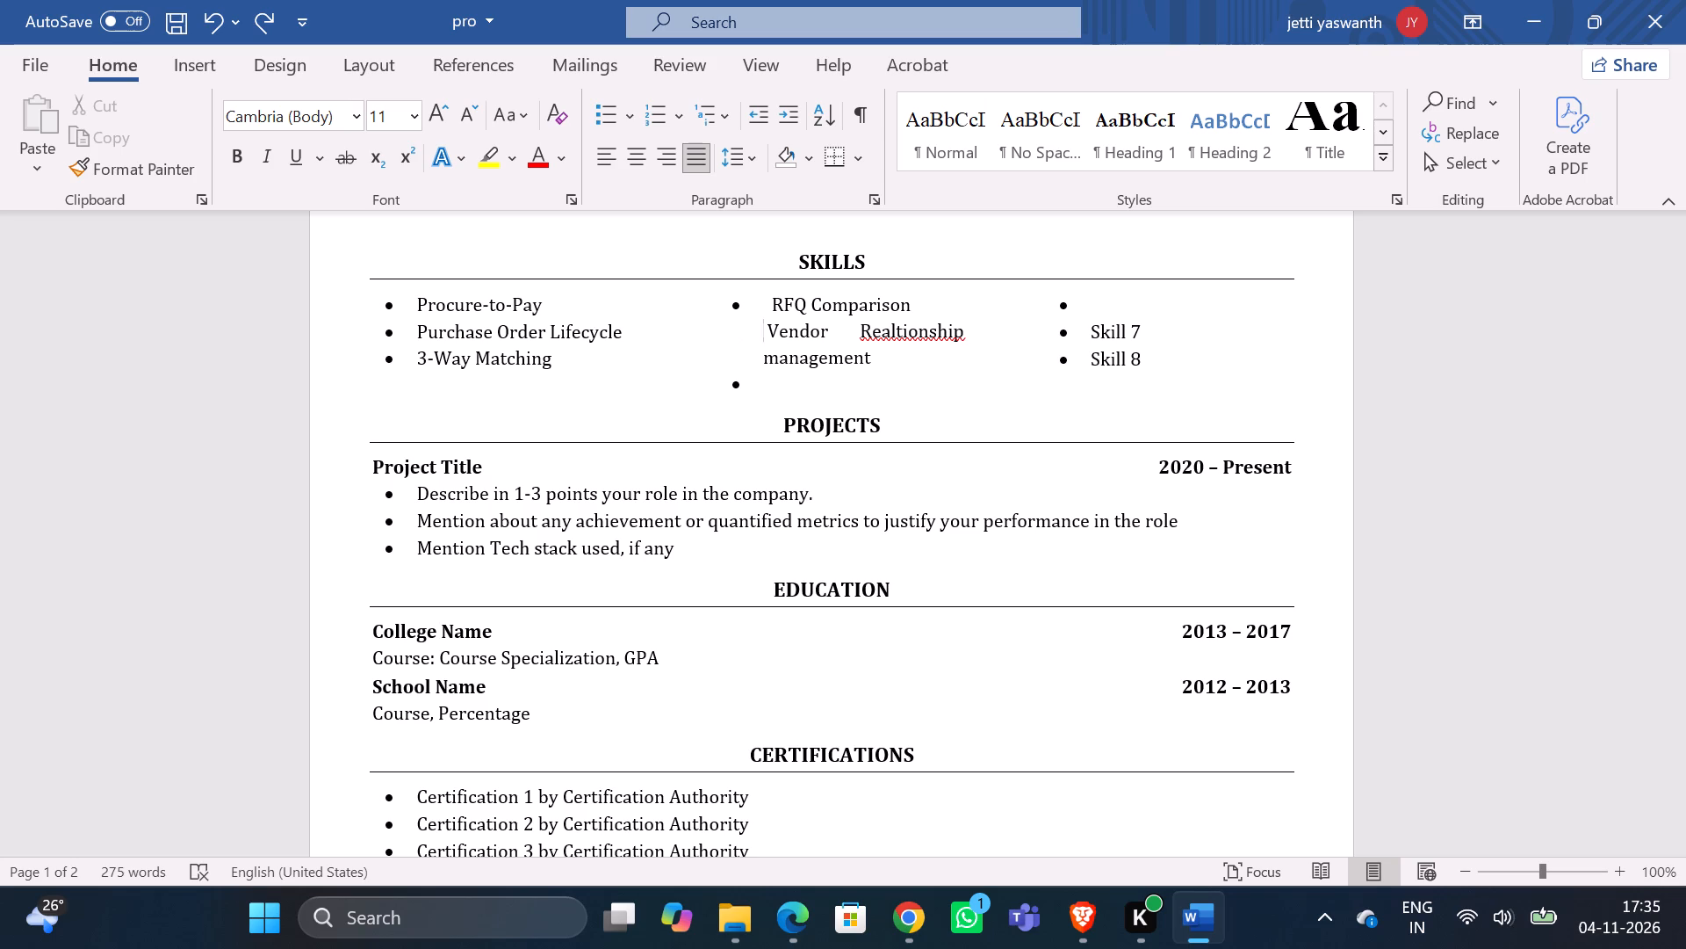
pyautogui.hotkey('ctrl', 'z')
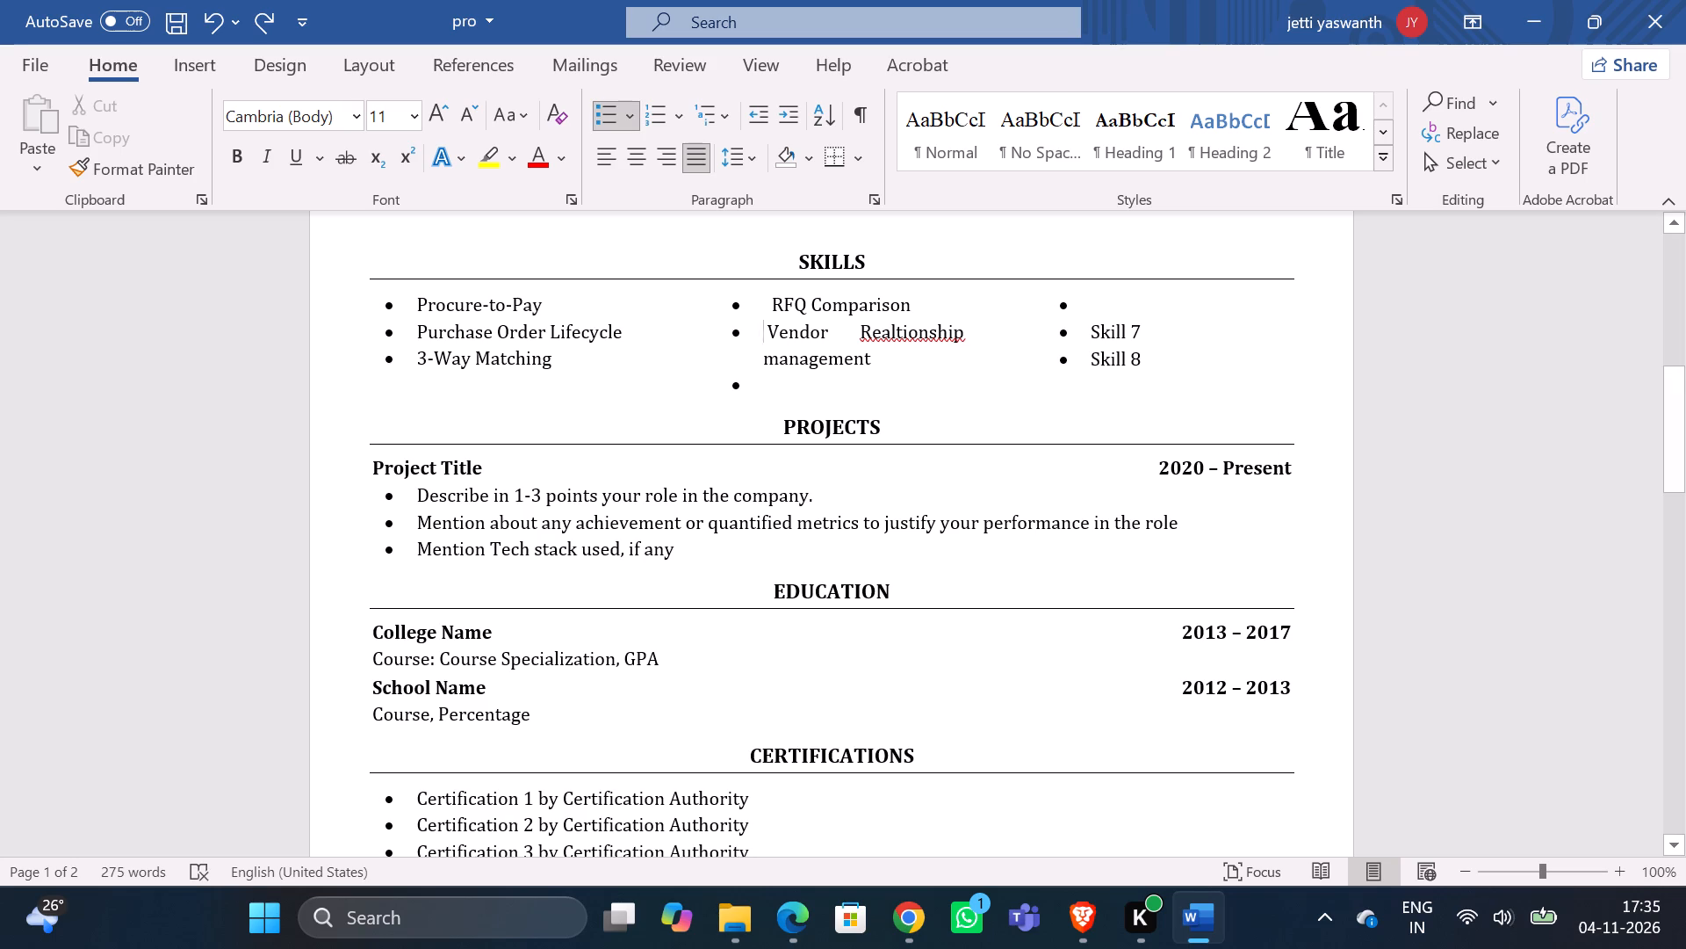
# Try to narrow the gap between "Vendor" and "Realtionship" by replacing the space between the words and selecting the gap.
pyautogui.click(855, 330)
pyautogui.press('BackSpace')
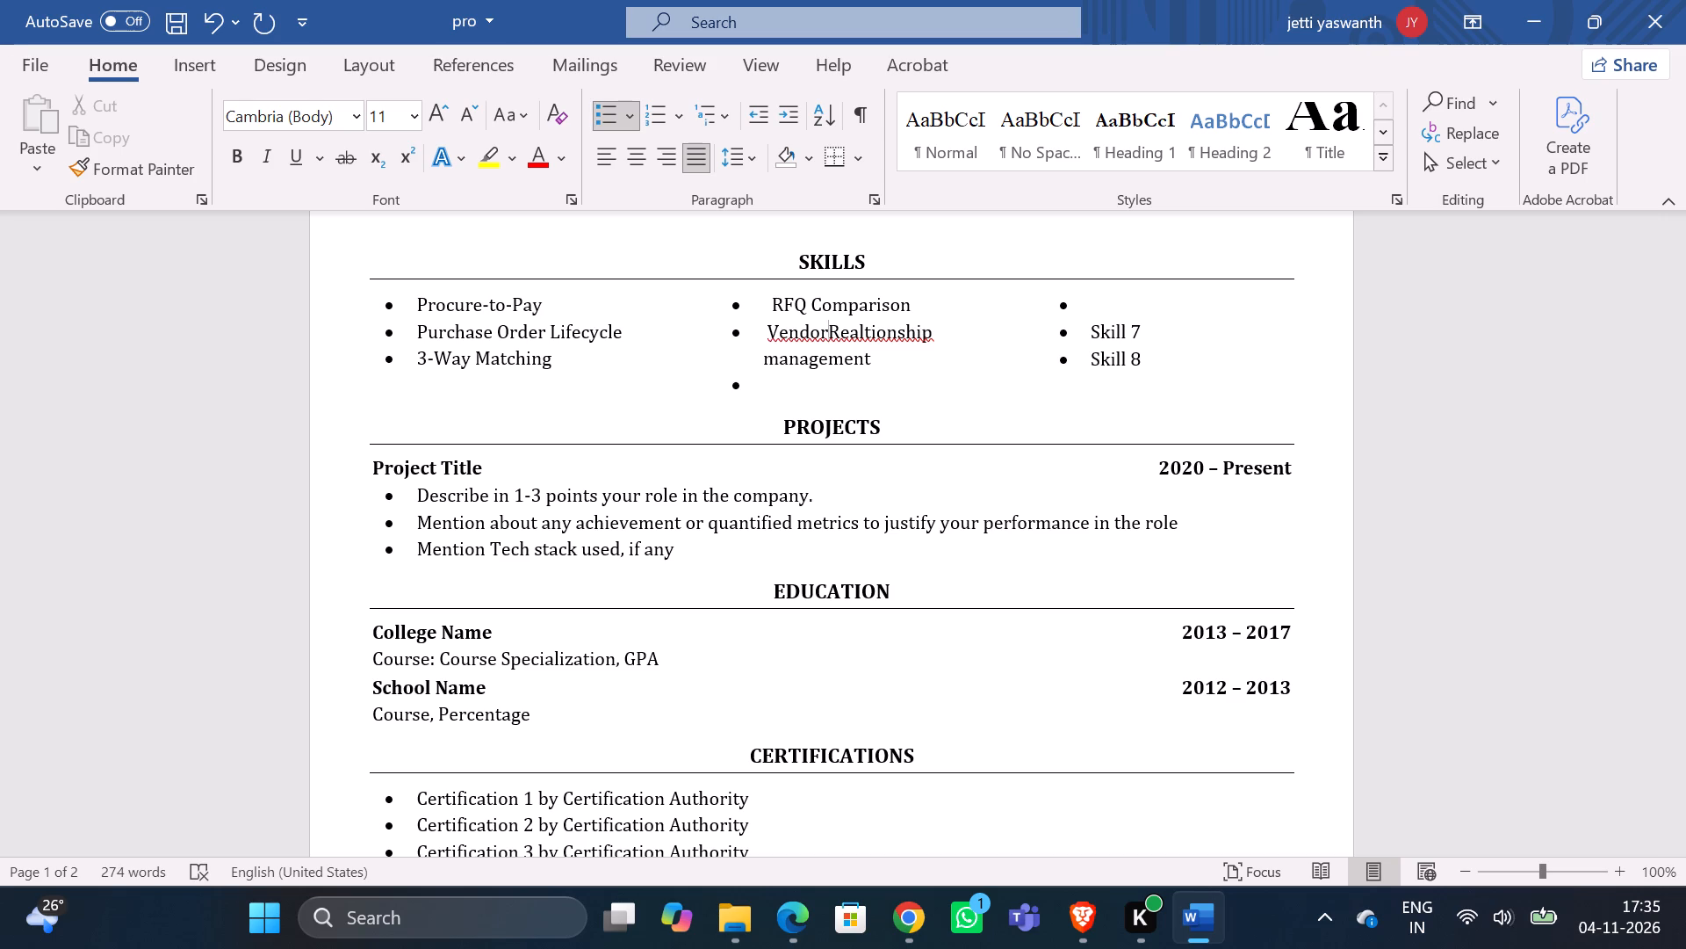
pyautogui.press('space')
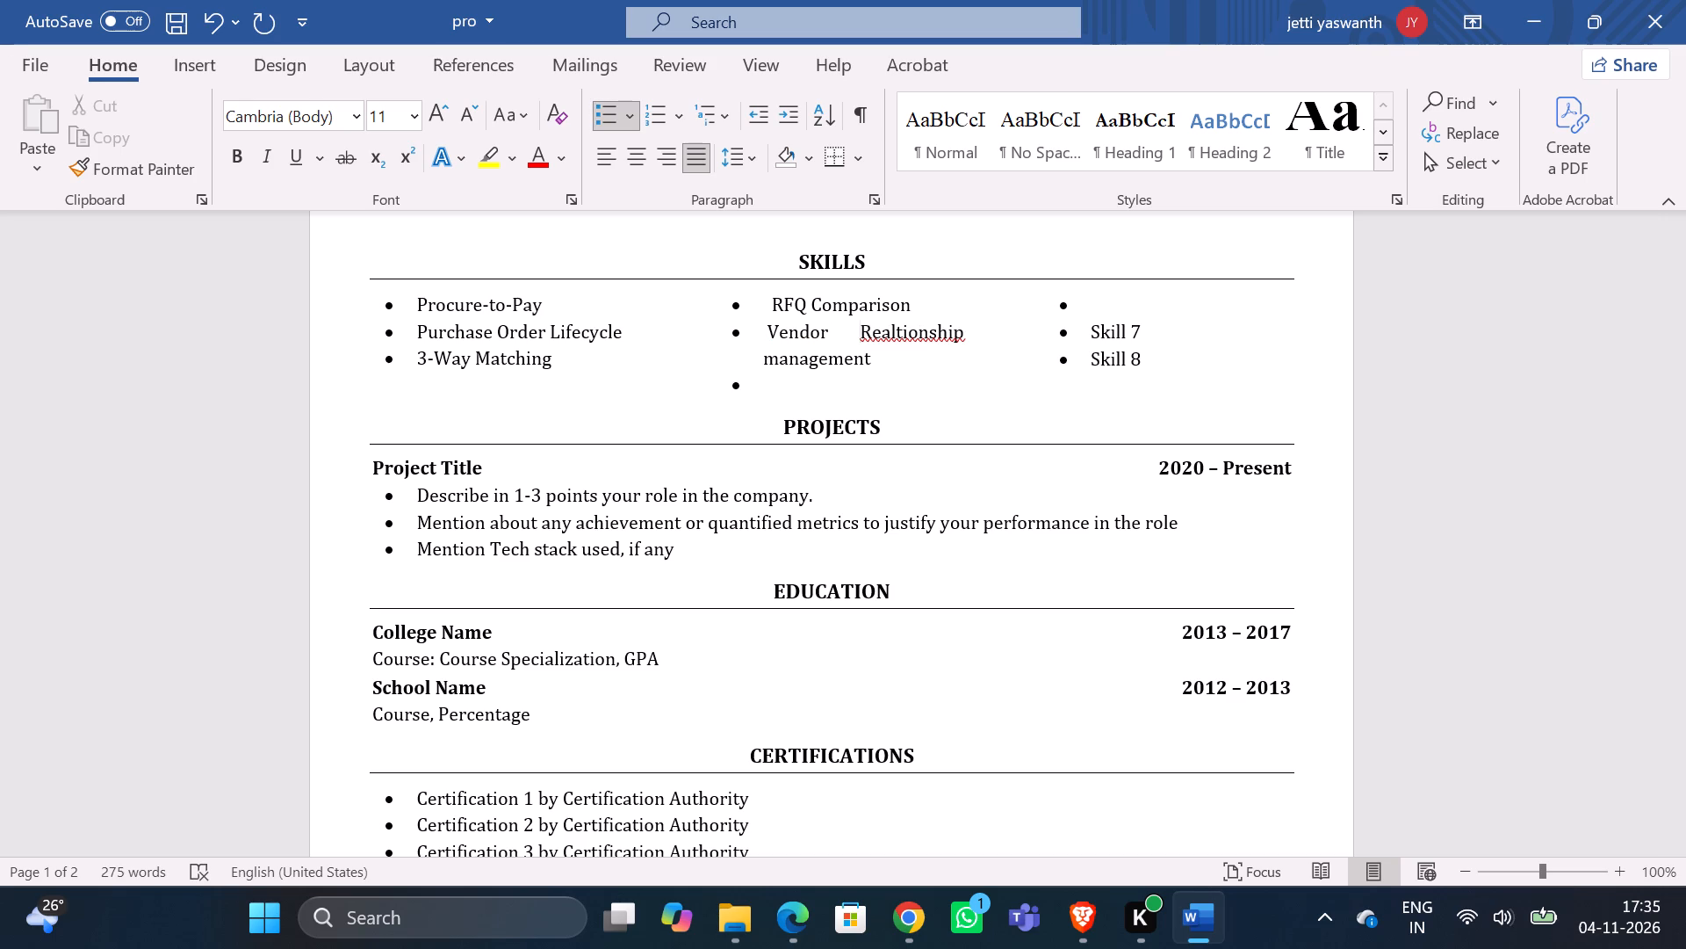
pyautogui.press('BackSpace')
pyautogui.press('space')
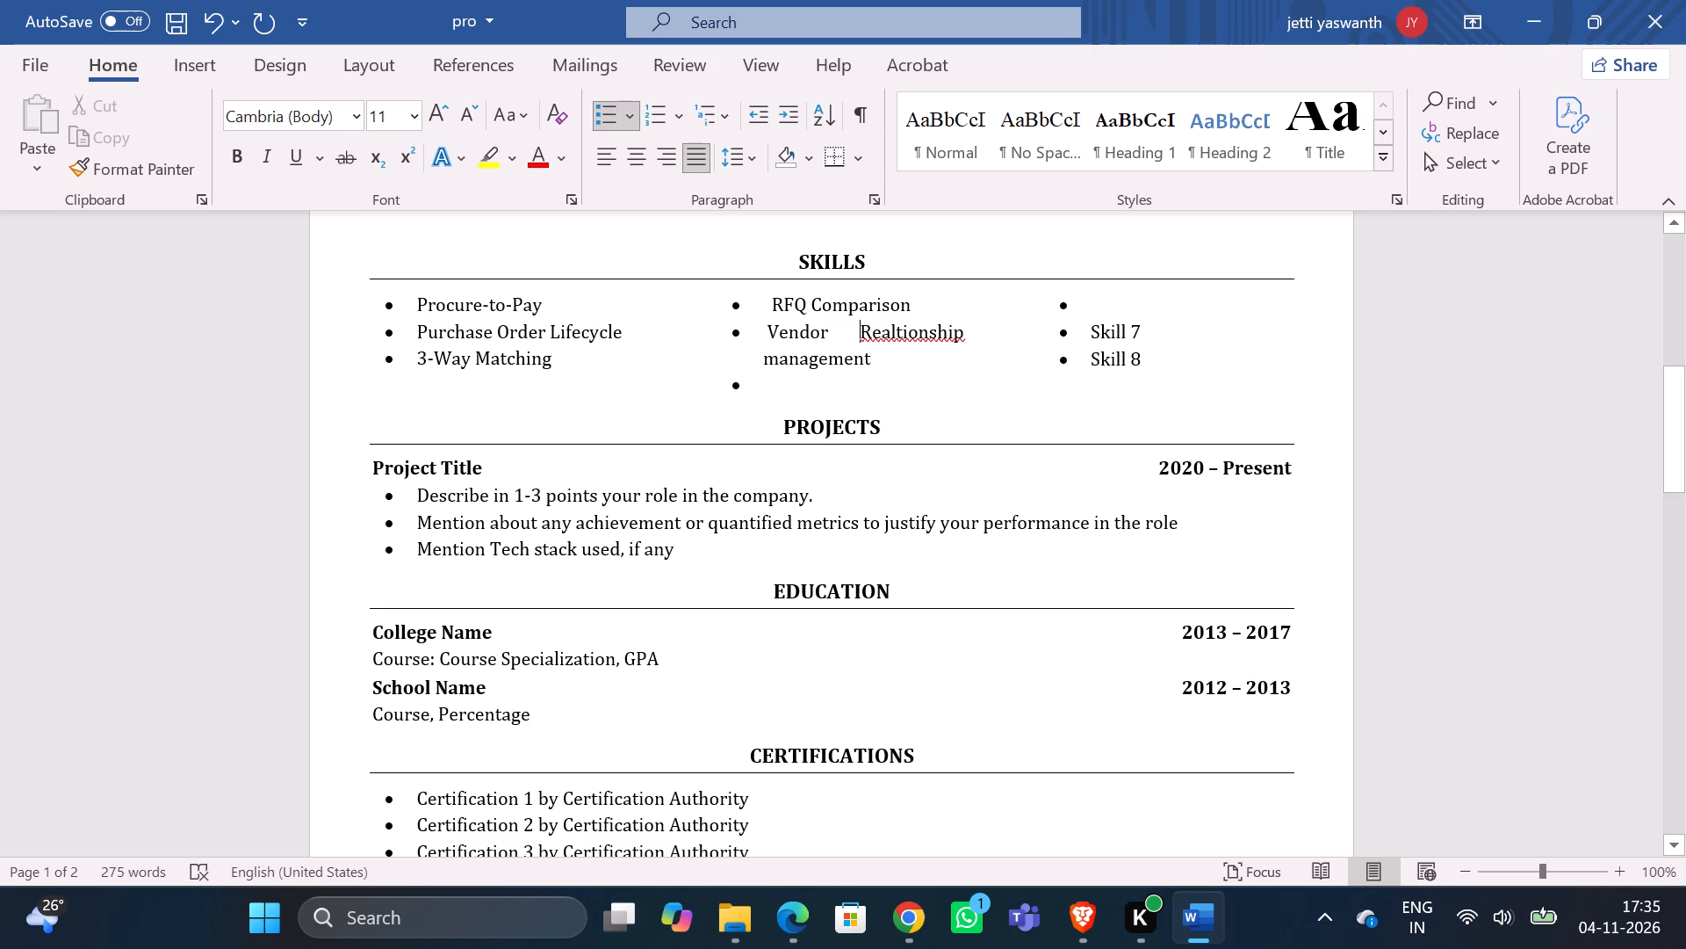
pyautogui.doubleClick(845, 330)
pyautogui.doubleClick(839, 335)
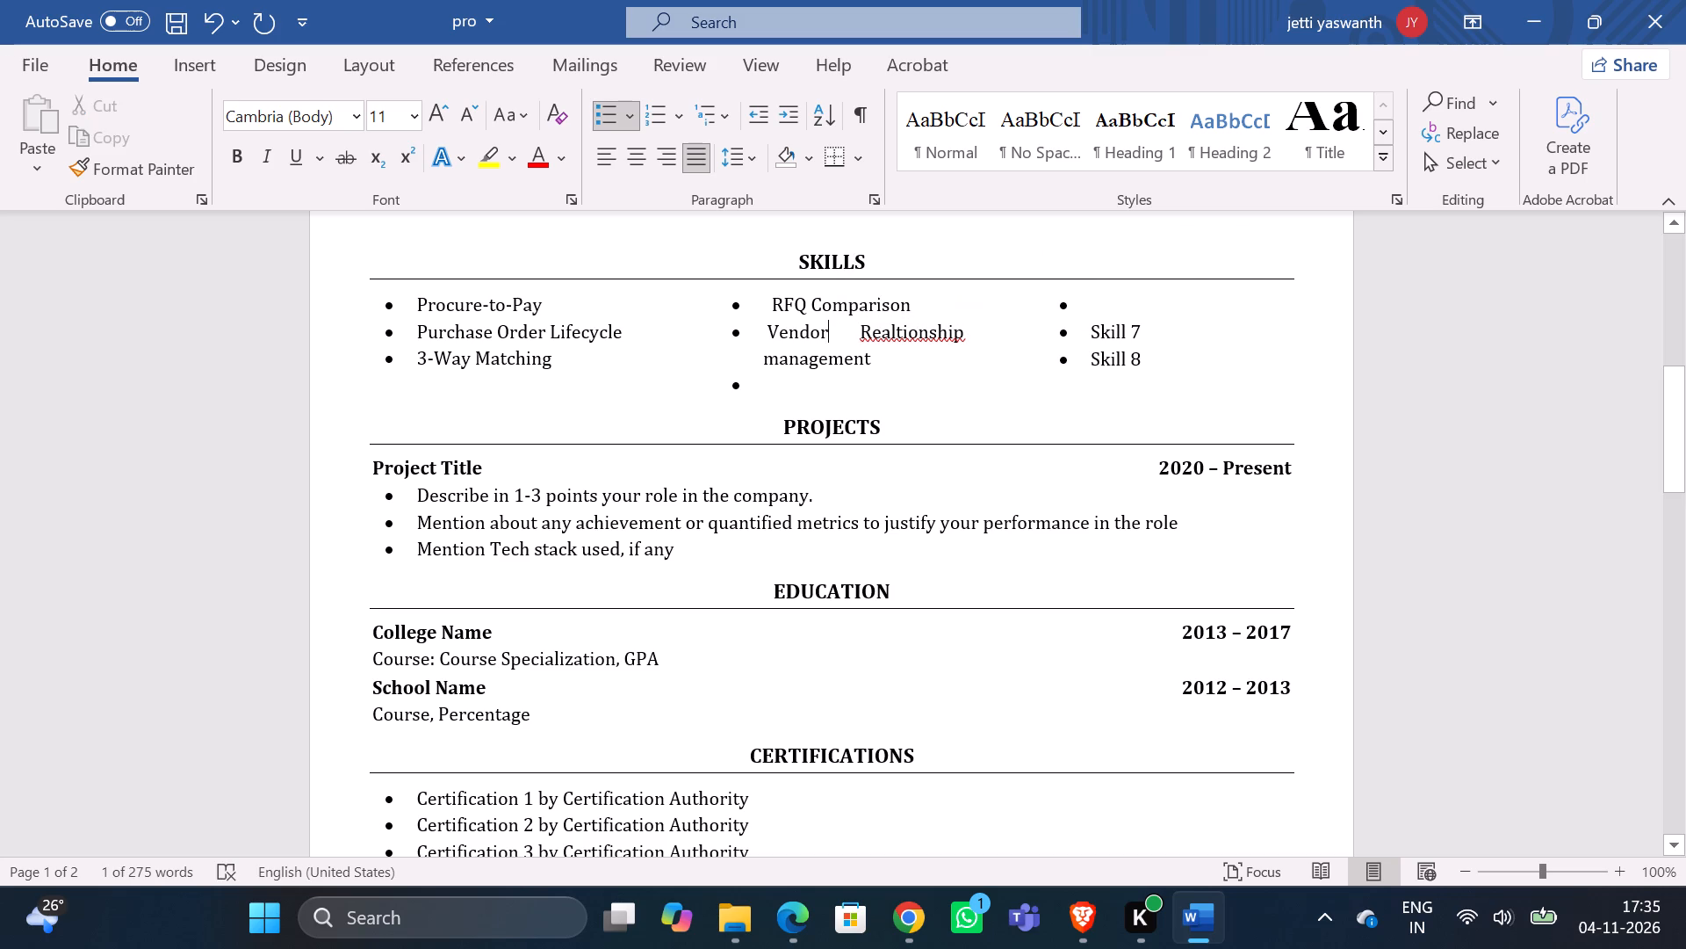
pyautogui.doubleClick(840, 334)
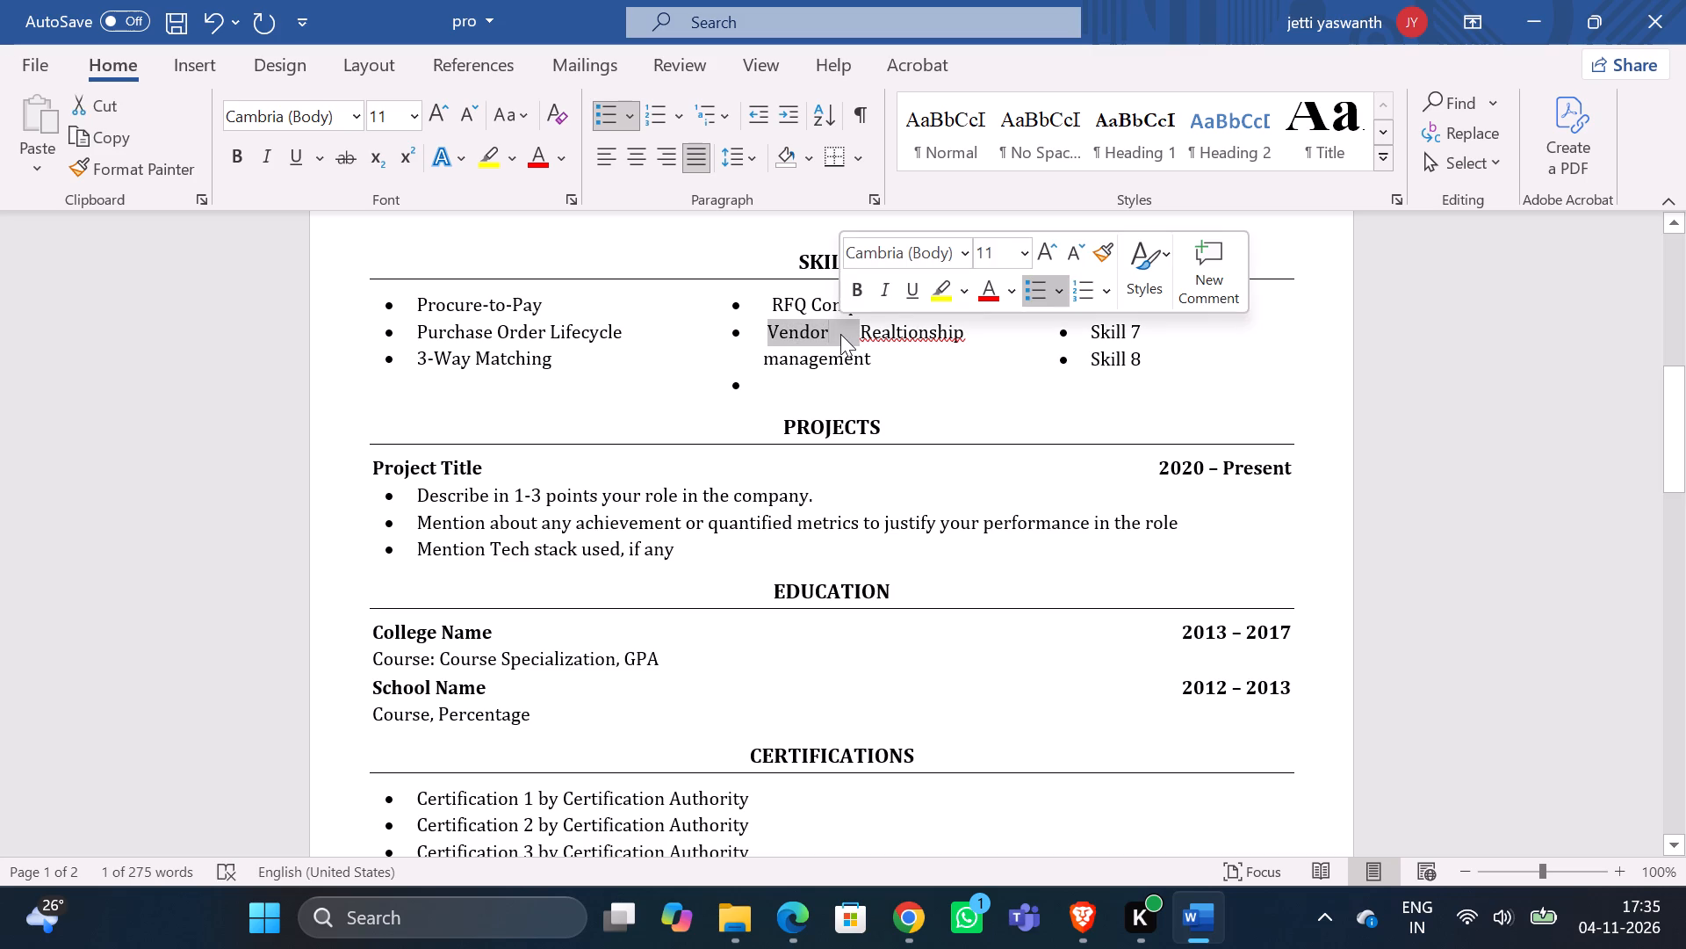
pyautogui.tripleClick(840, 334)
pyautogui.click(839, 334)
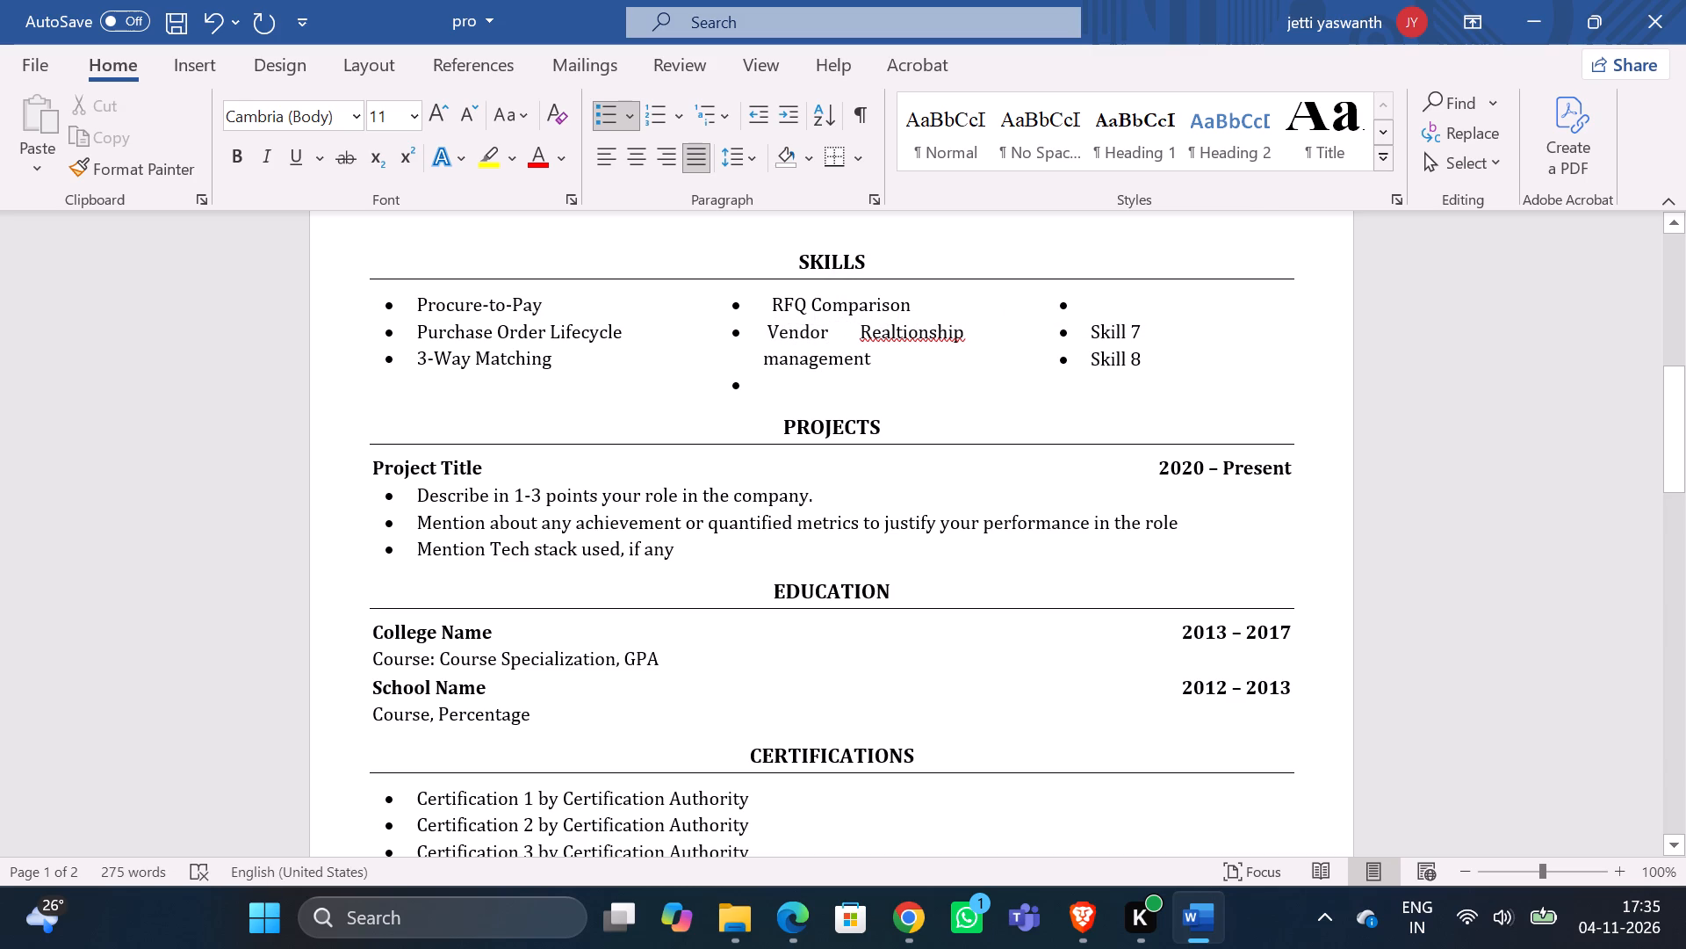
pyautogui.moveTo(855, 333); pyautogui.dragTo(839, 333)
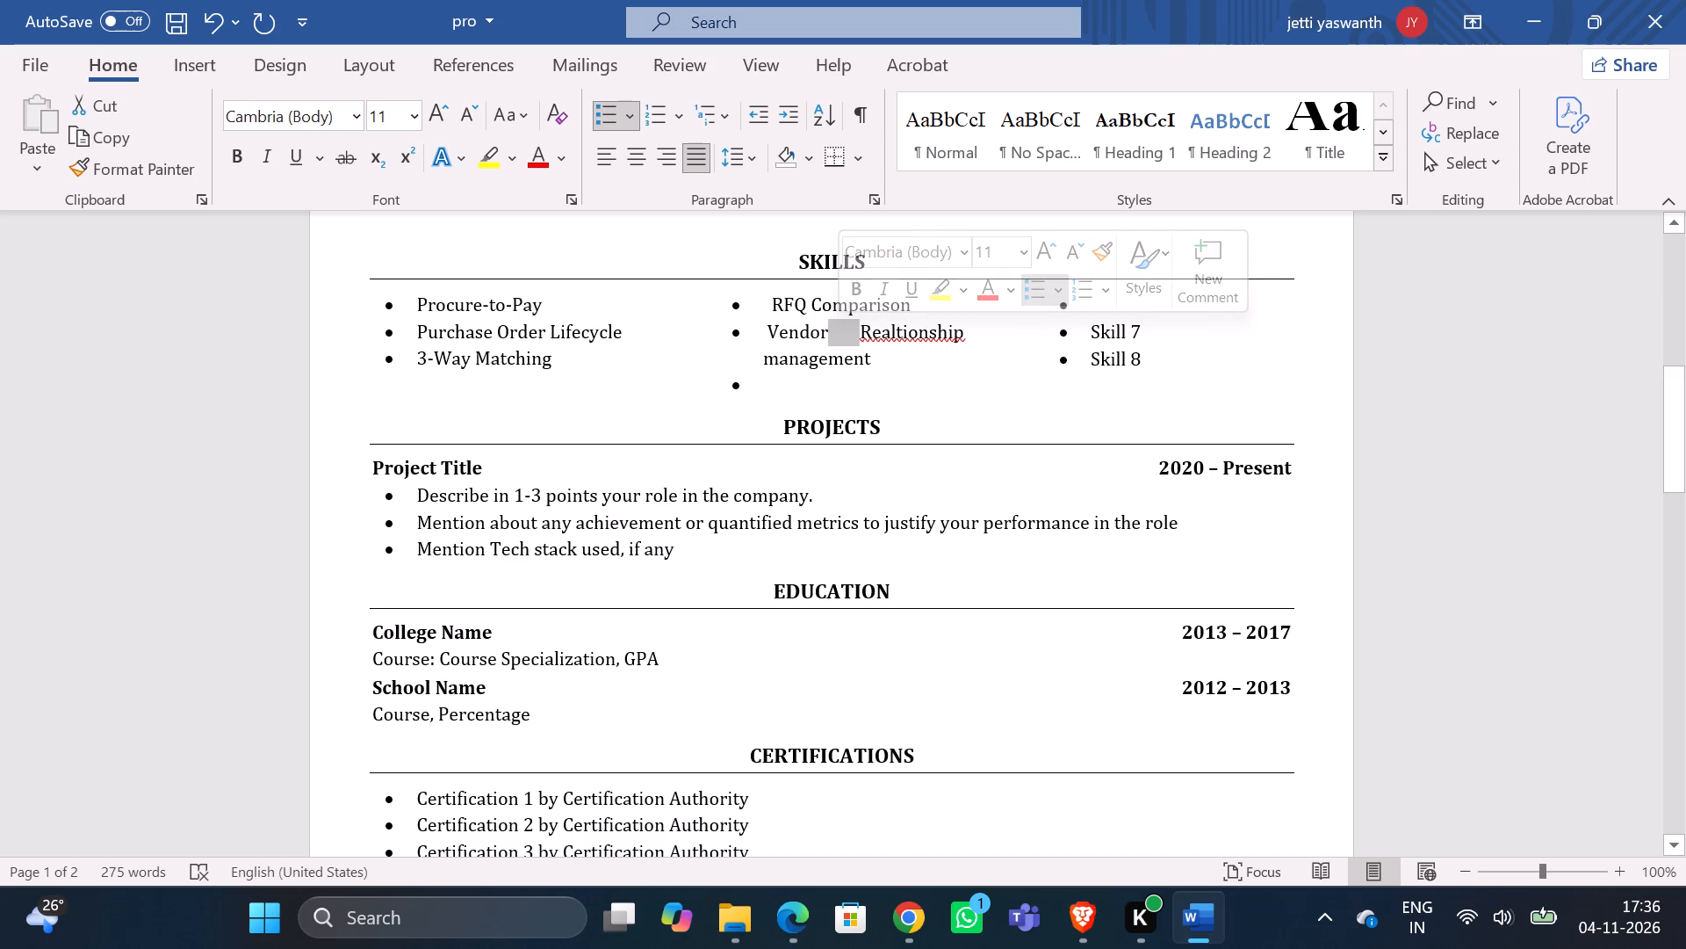
# Select the whole "Vendor Realtionship management" text in the middle Skills column.
pyautogui.moveTo(769, 337); pyautogui.dragTo(875, 371)
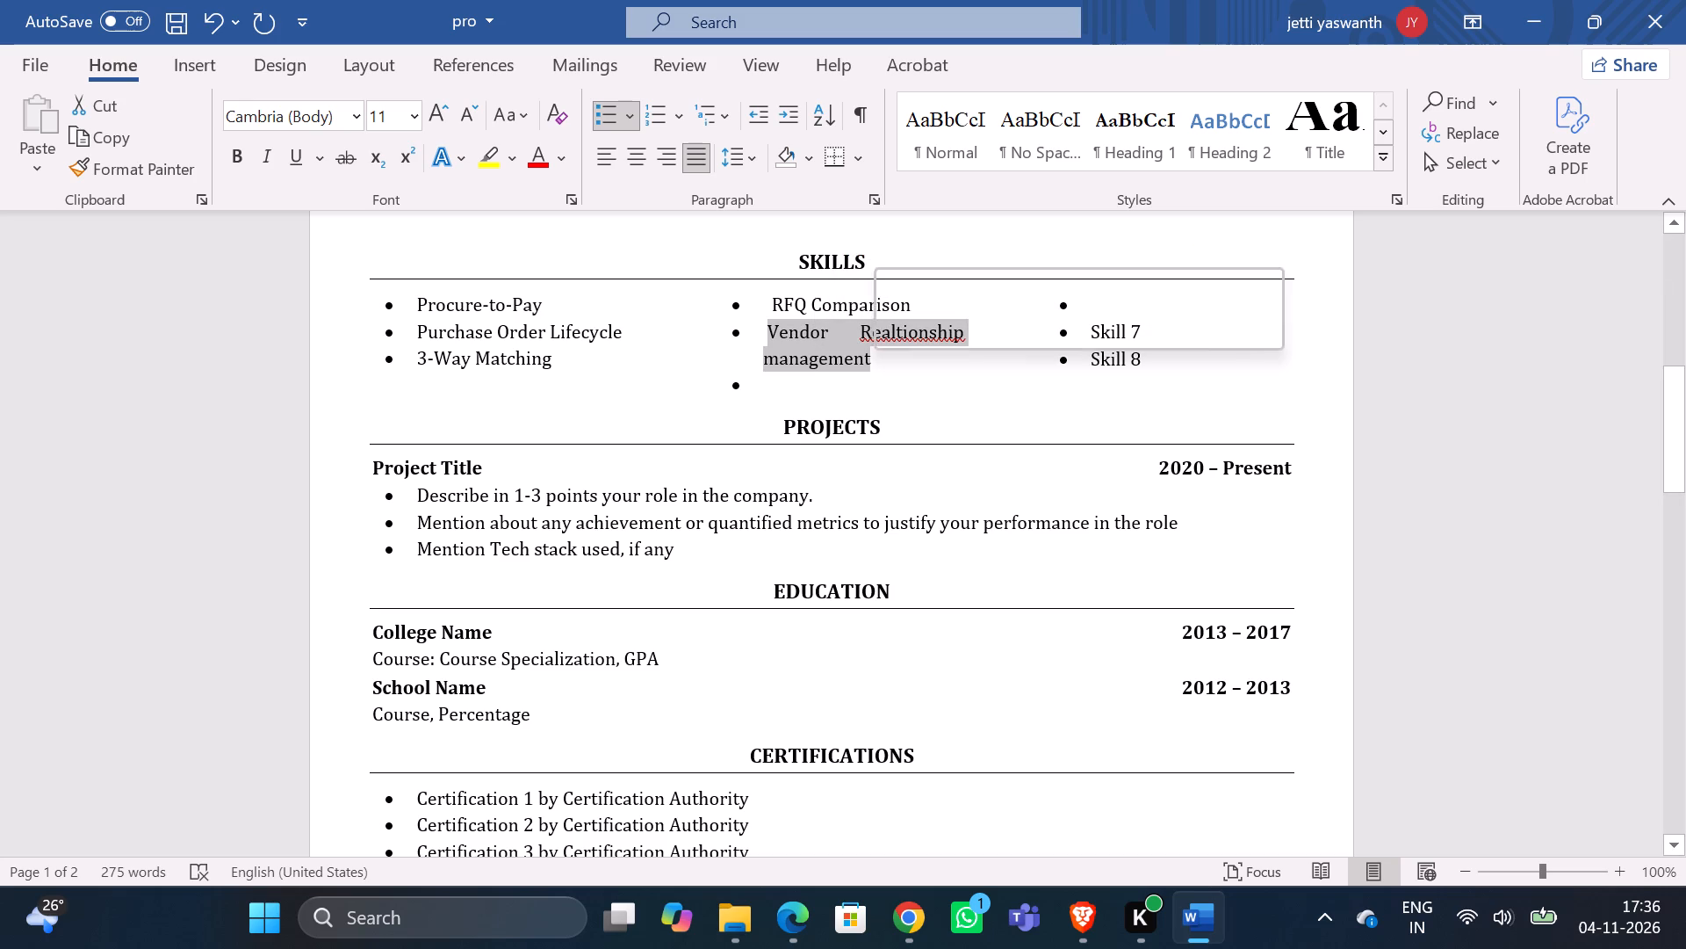
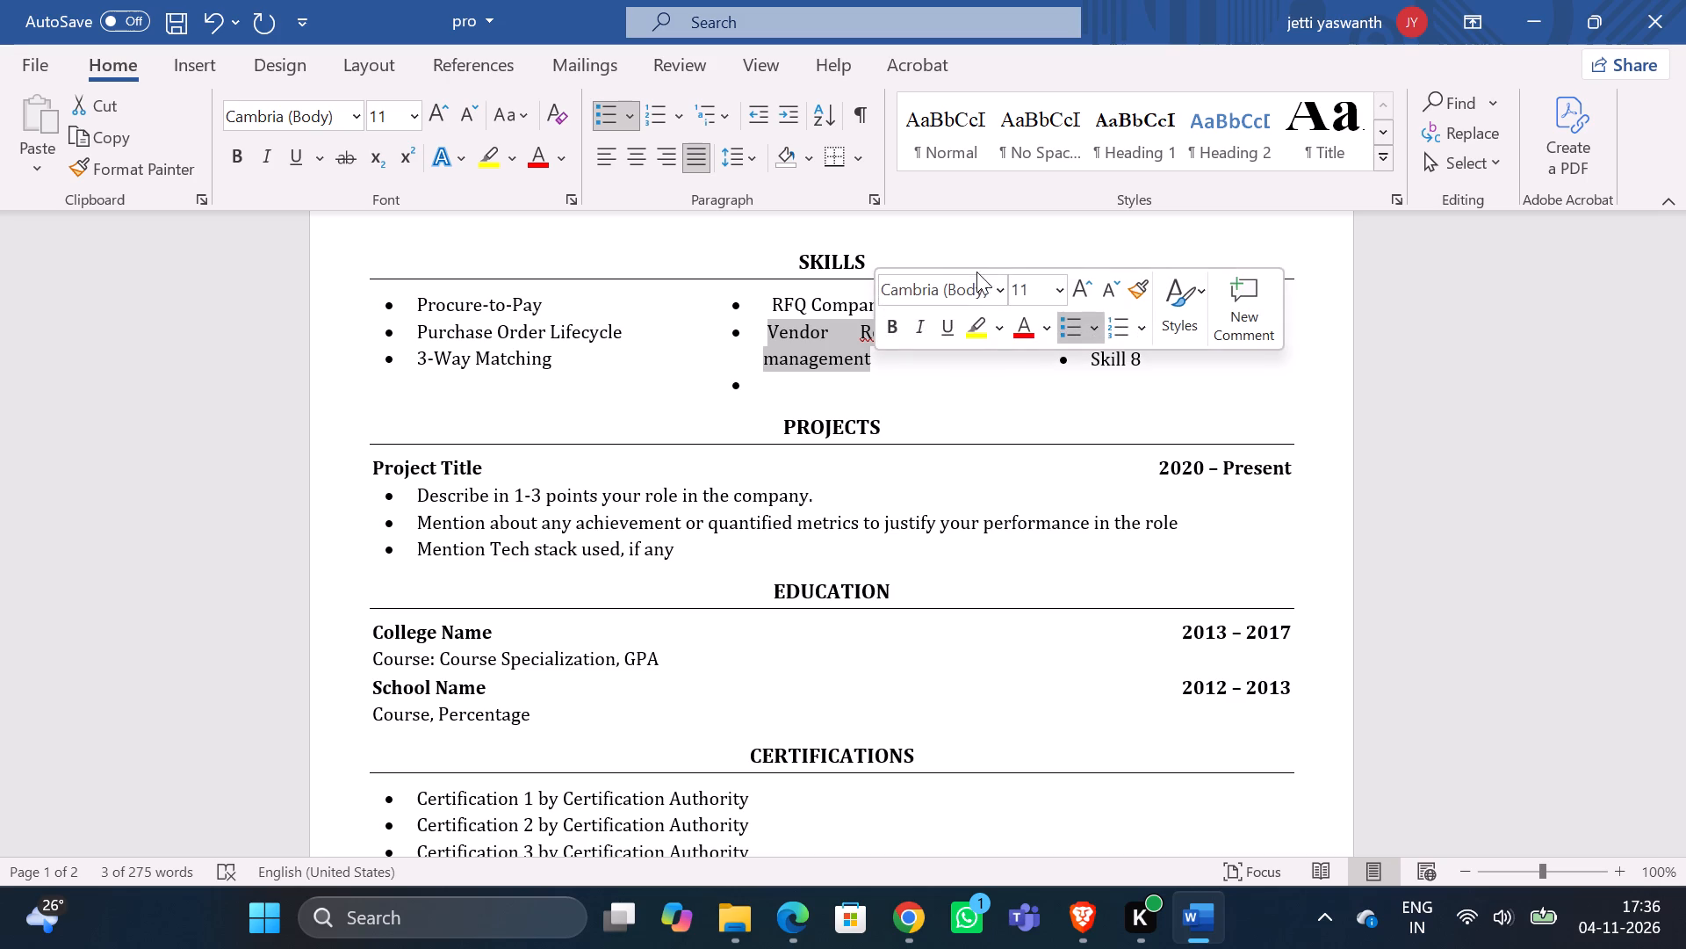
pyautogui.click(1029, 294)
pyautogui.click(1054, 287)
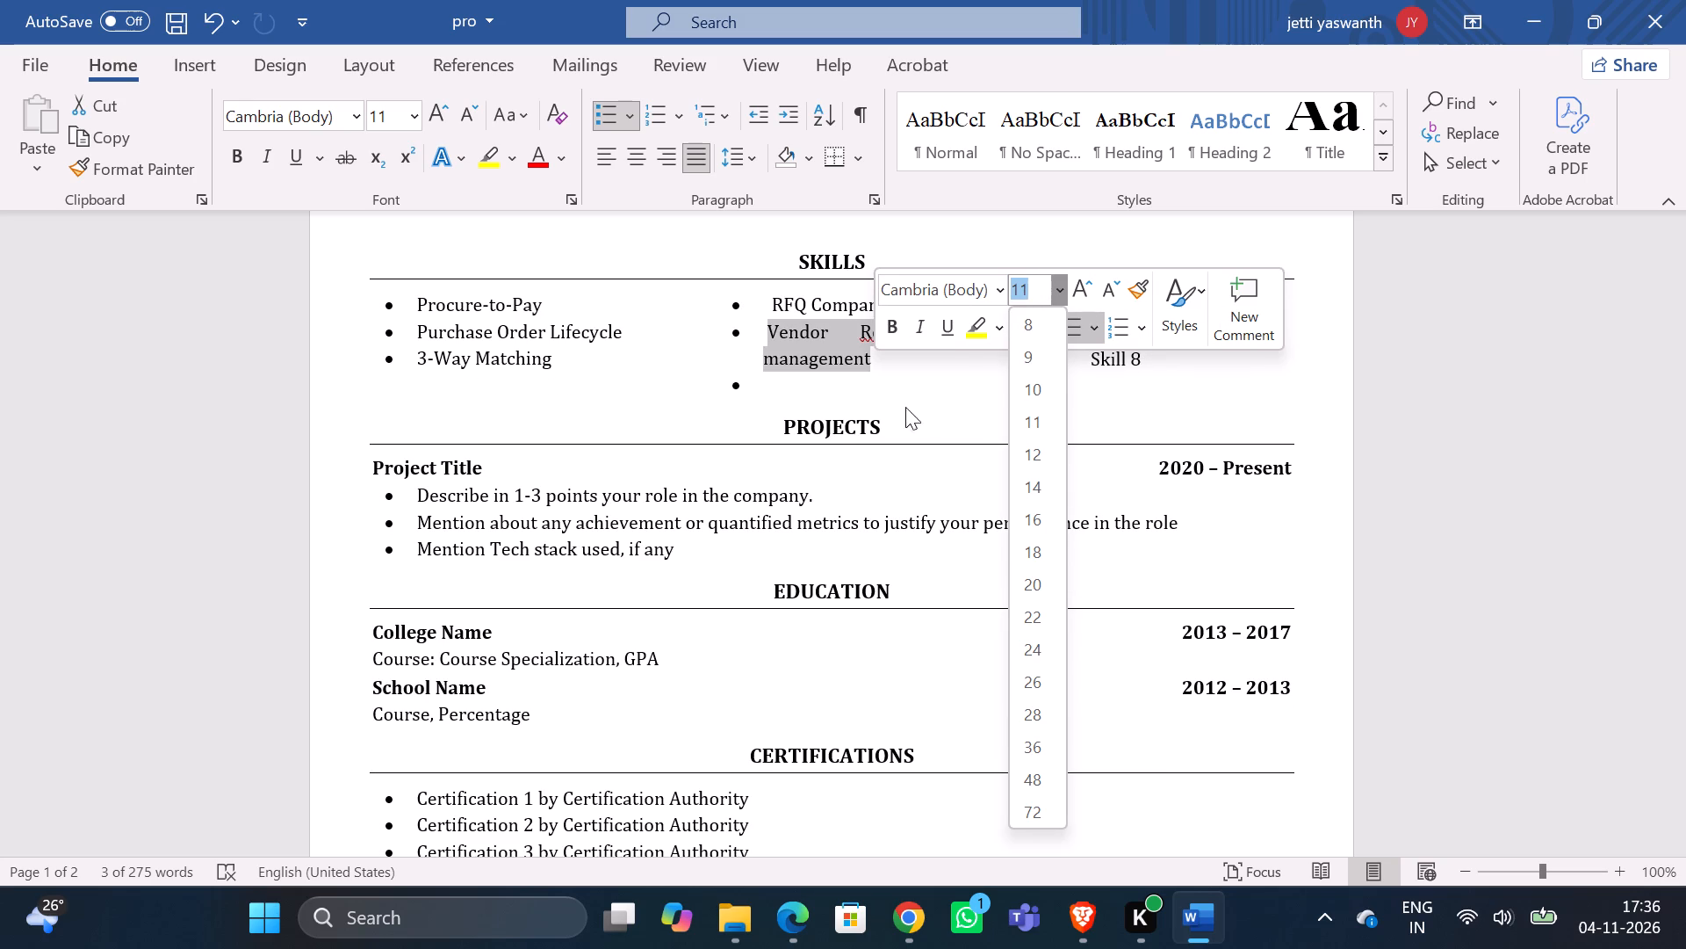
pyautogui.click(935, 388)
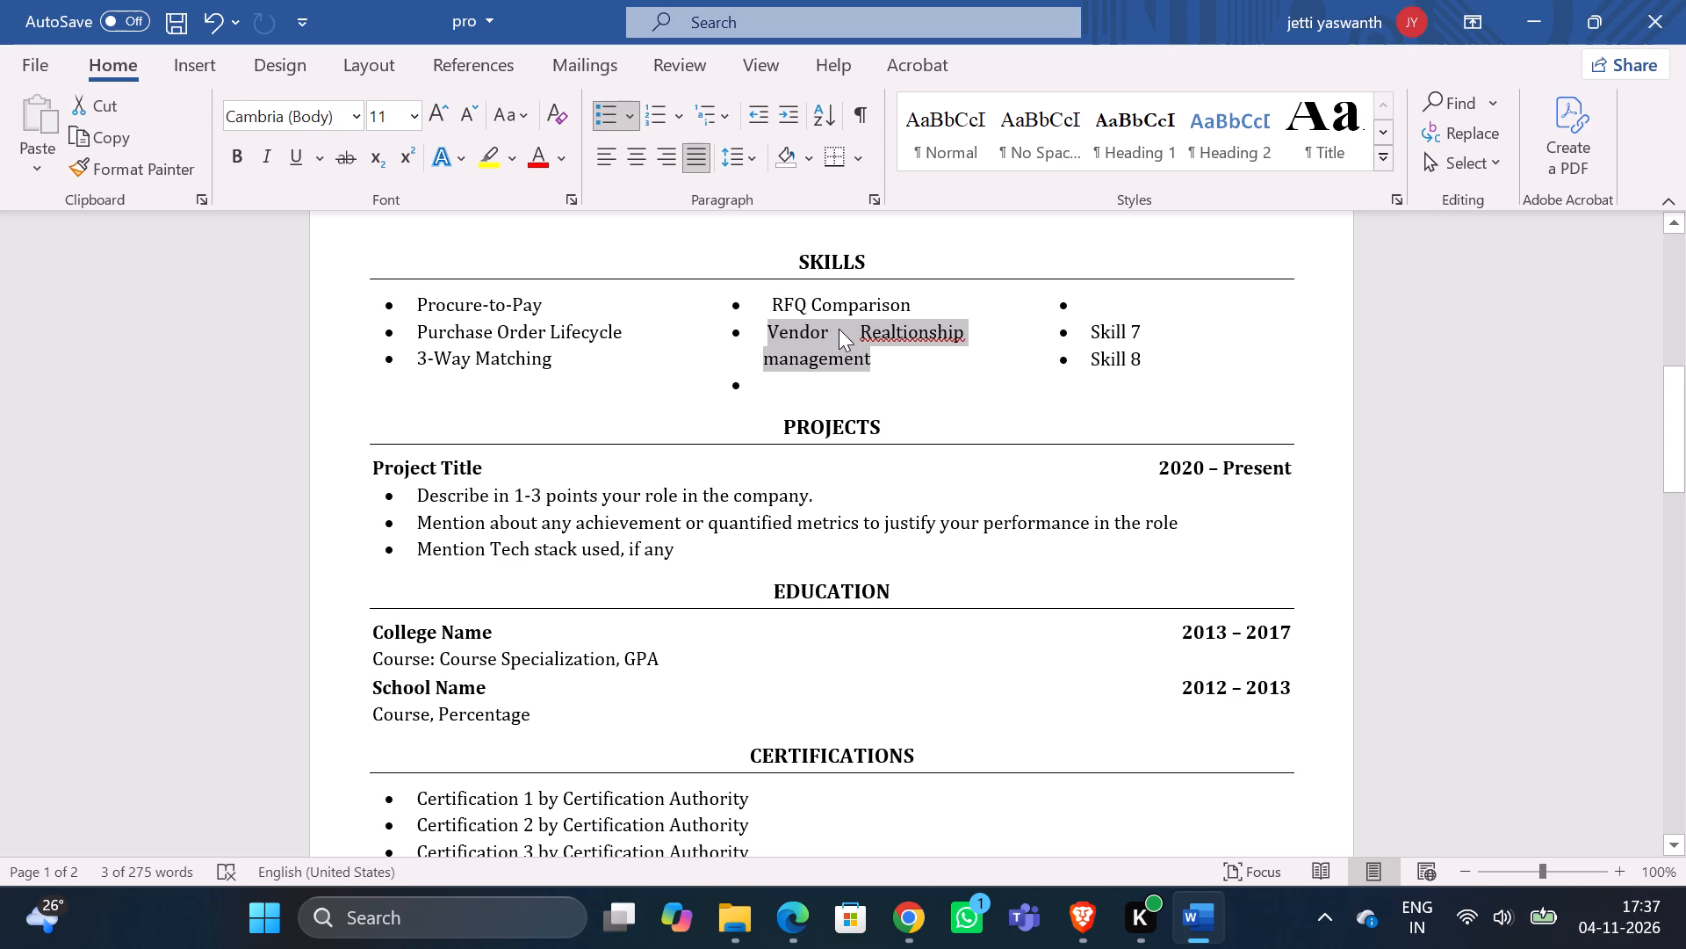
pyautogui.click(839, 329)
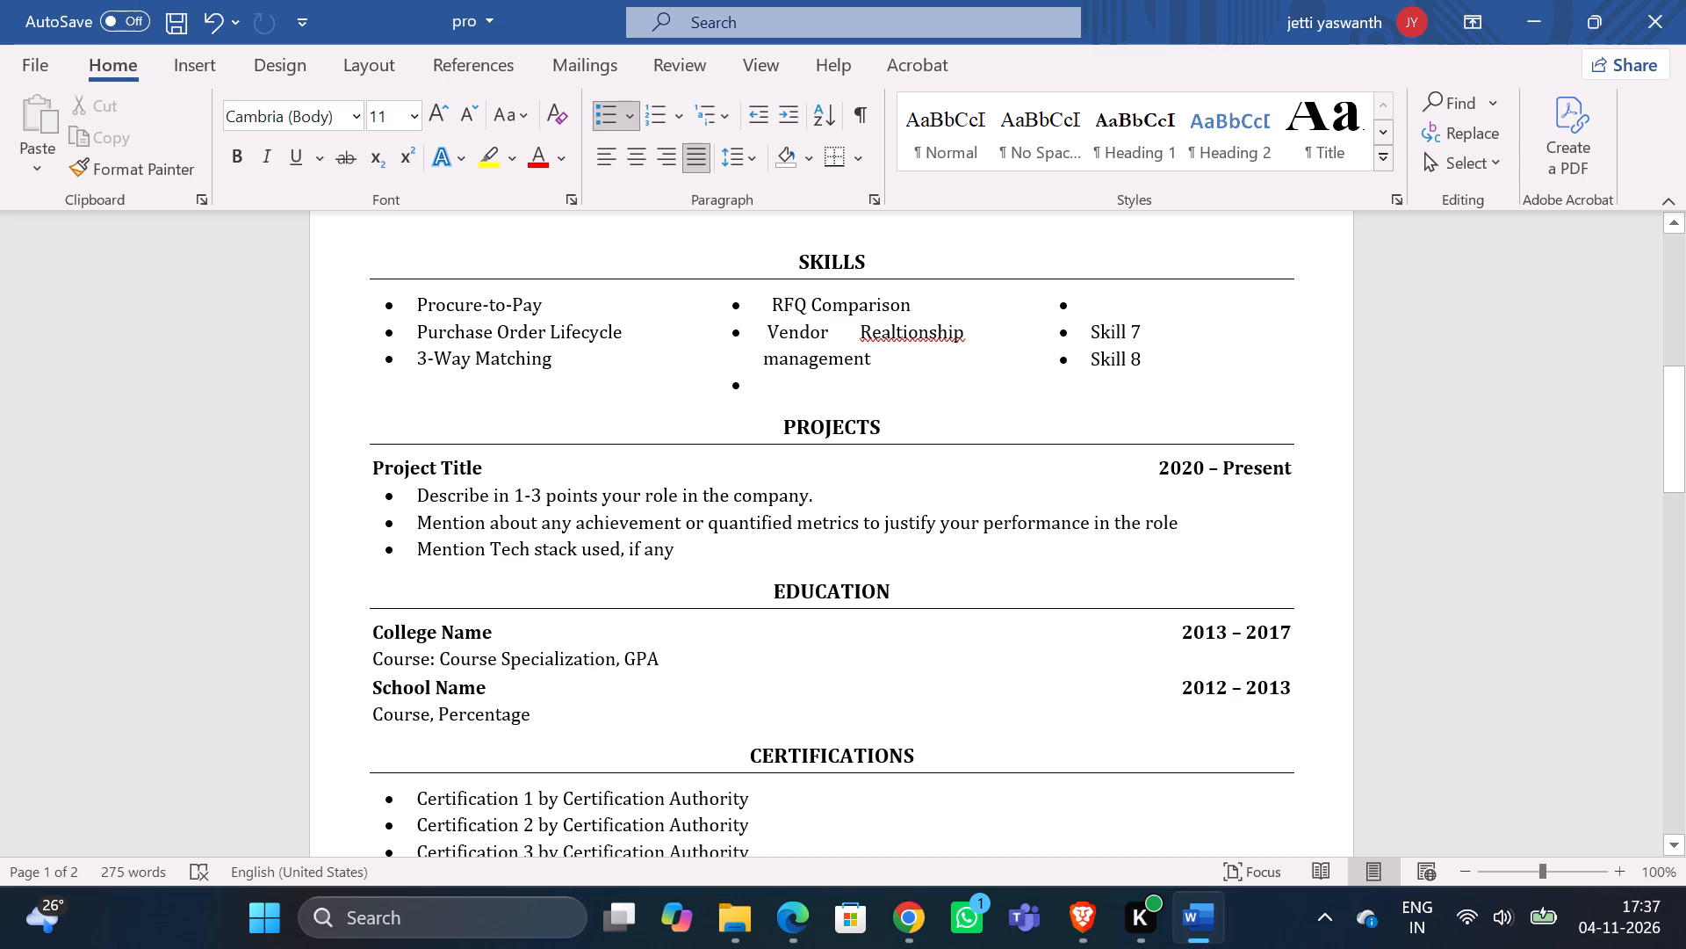
# Correct the misspelled "Realtionship" to "Relationship" in the middle Skills column.
pyautogui.click(895, 341)
pyautogui.press('BackSpace')
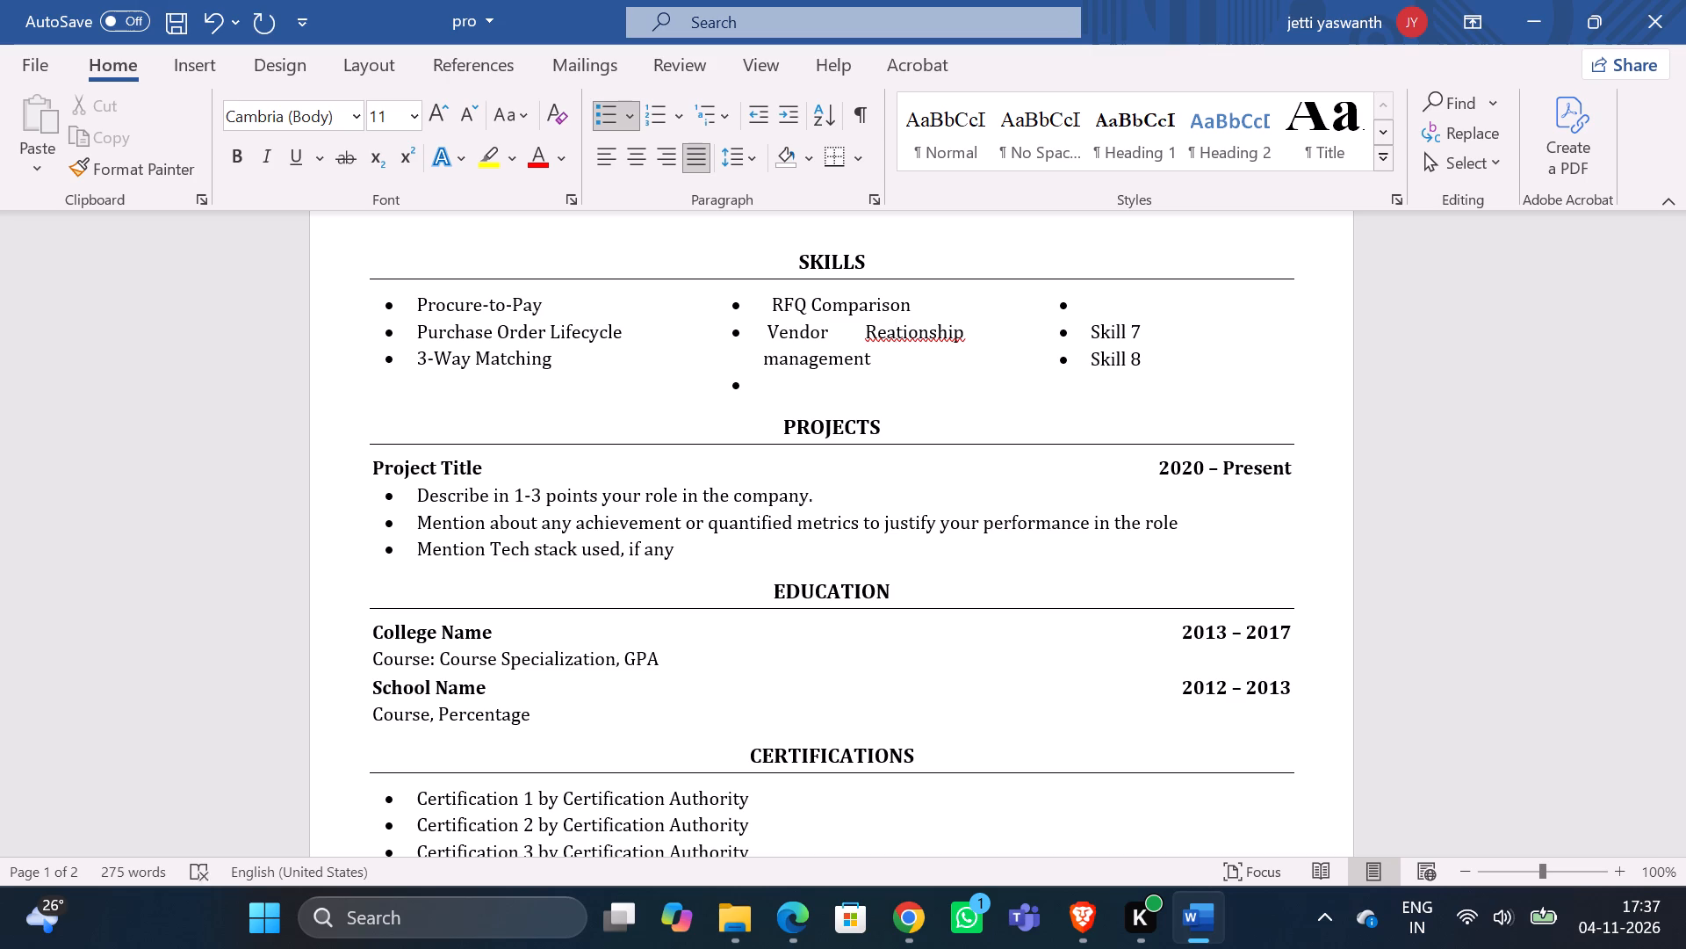
pyautogui.press('BackSpace')
pyautogui.press('l')
pyautogui.press('a')
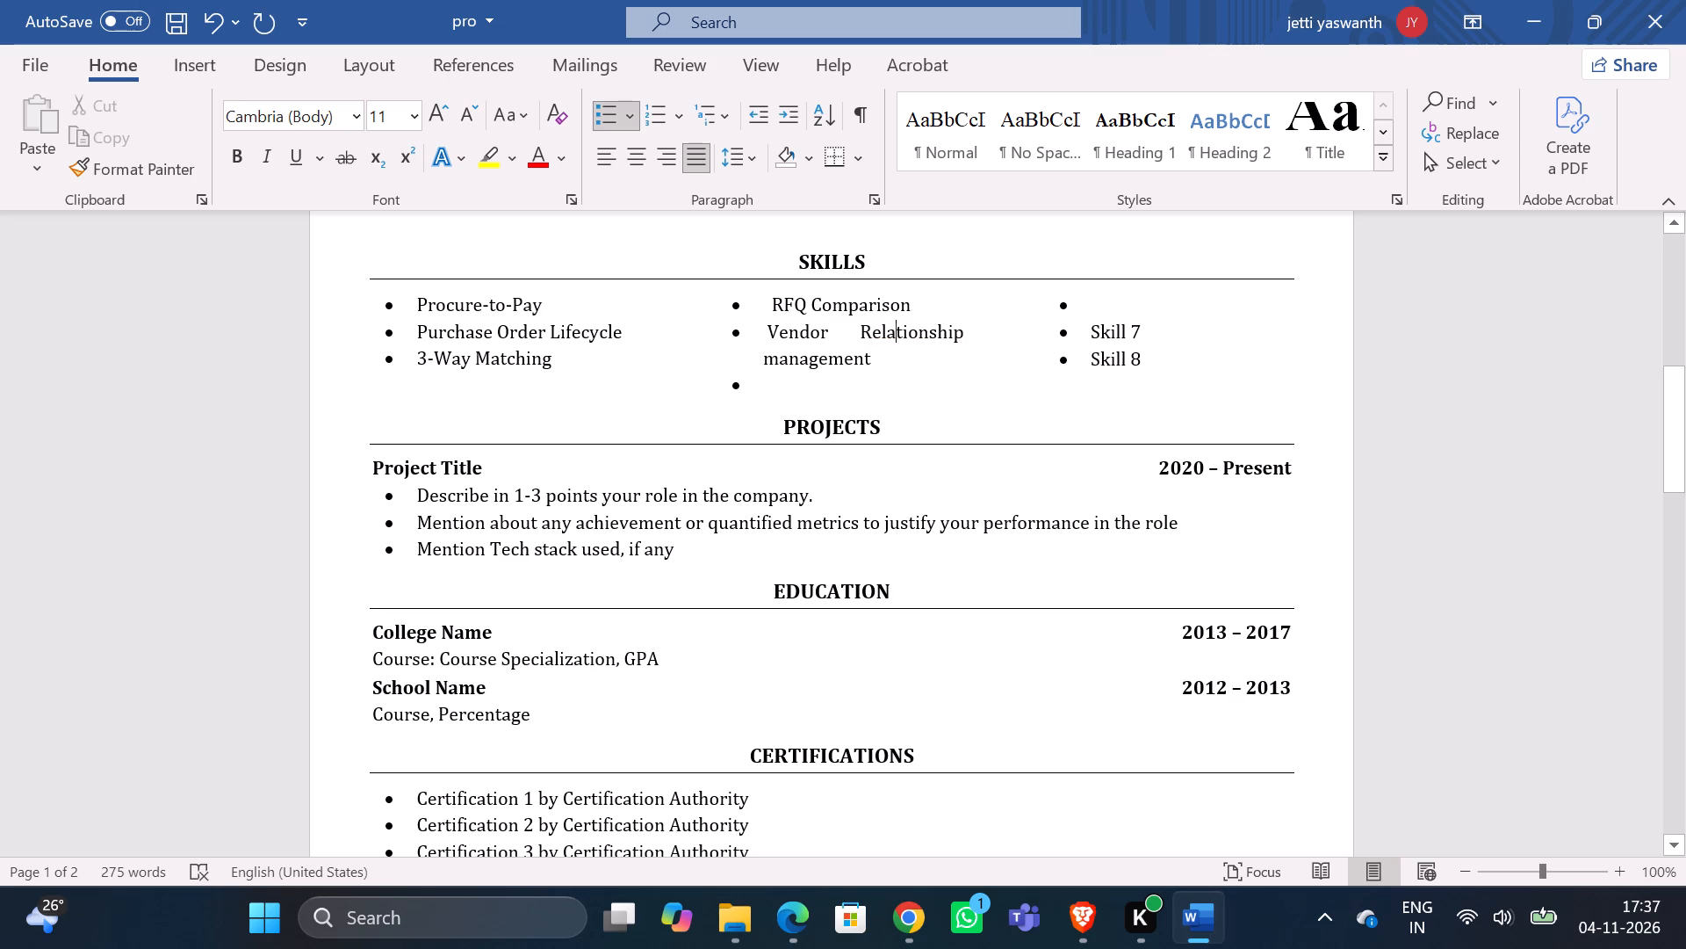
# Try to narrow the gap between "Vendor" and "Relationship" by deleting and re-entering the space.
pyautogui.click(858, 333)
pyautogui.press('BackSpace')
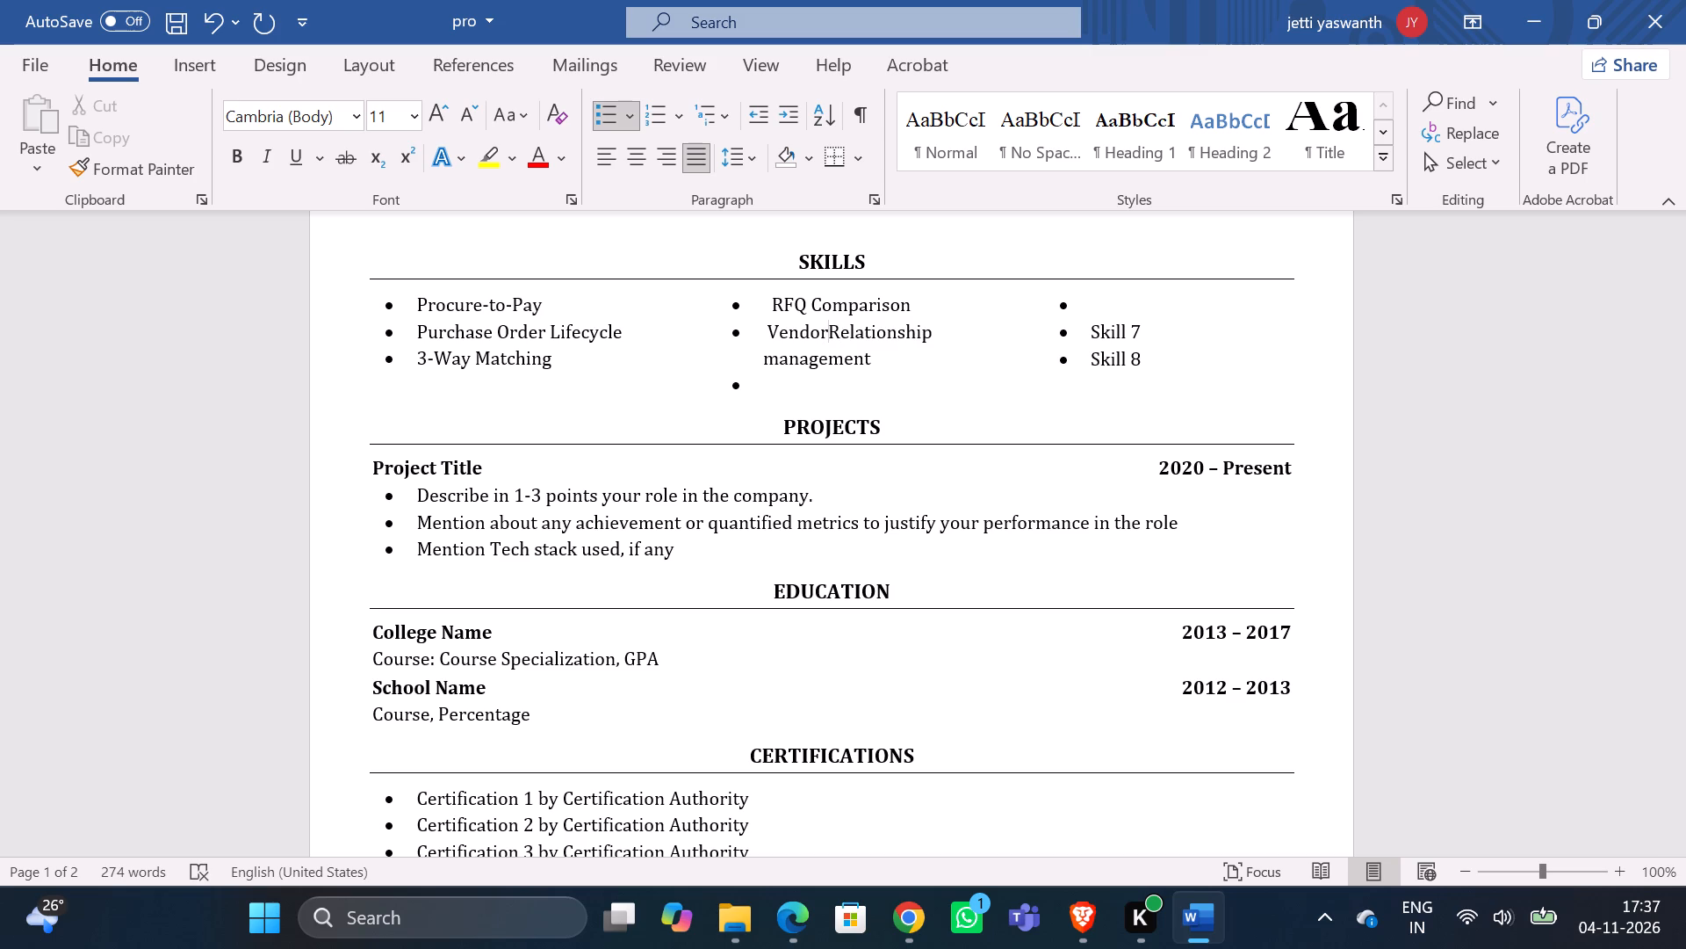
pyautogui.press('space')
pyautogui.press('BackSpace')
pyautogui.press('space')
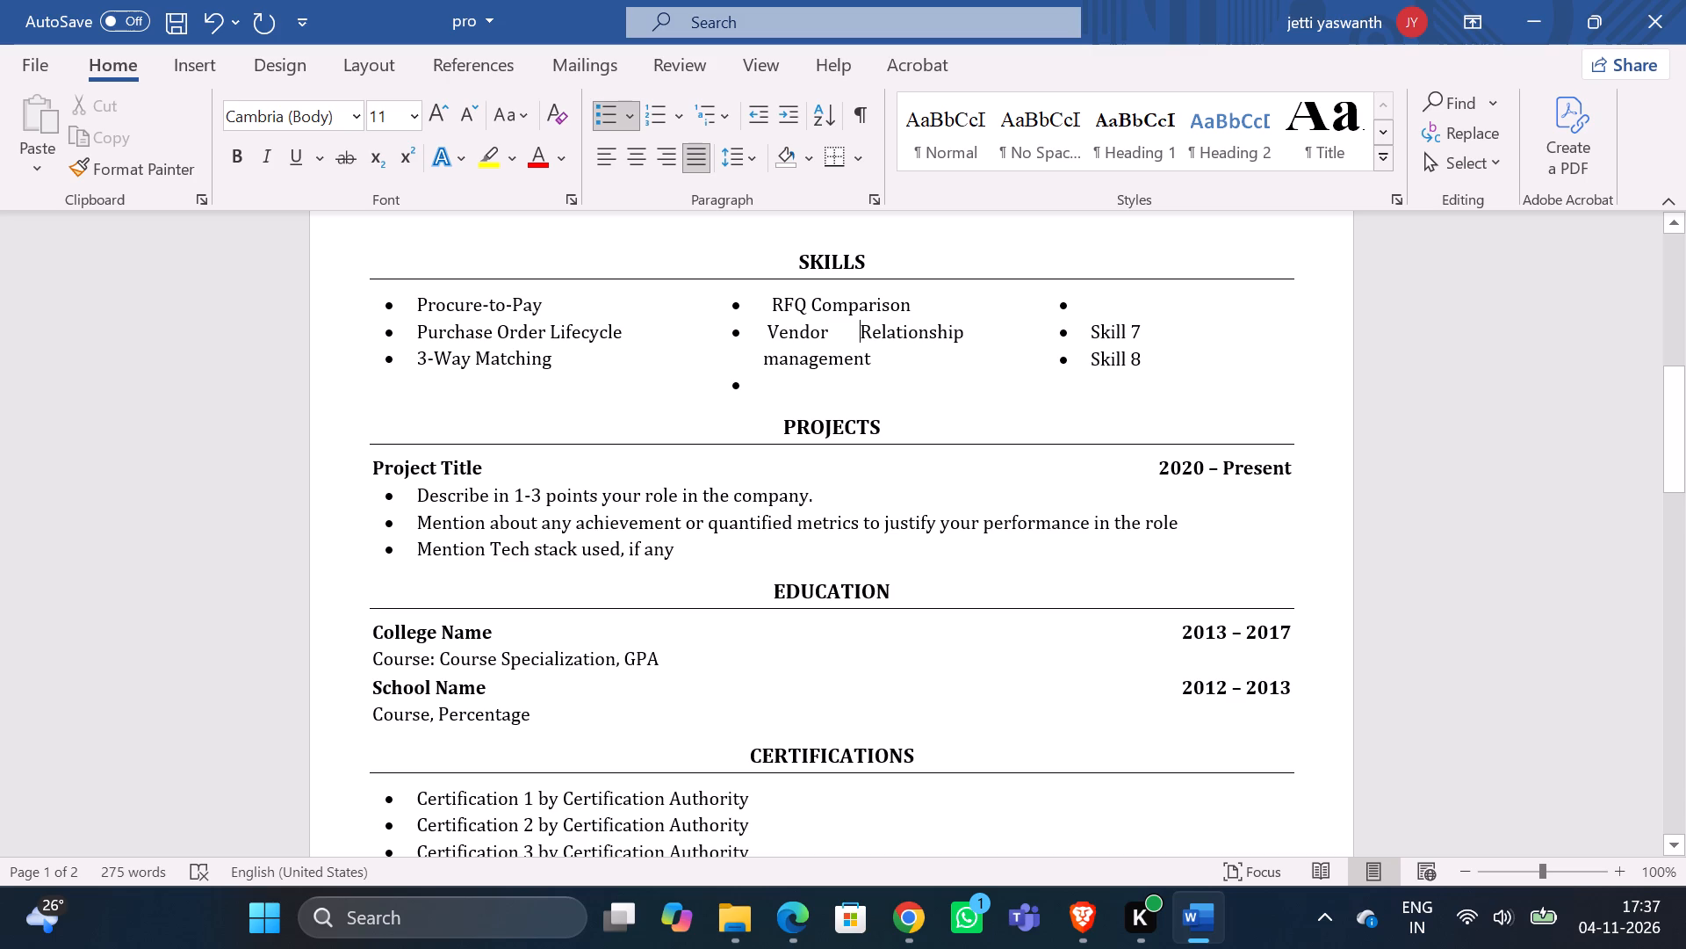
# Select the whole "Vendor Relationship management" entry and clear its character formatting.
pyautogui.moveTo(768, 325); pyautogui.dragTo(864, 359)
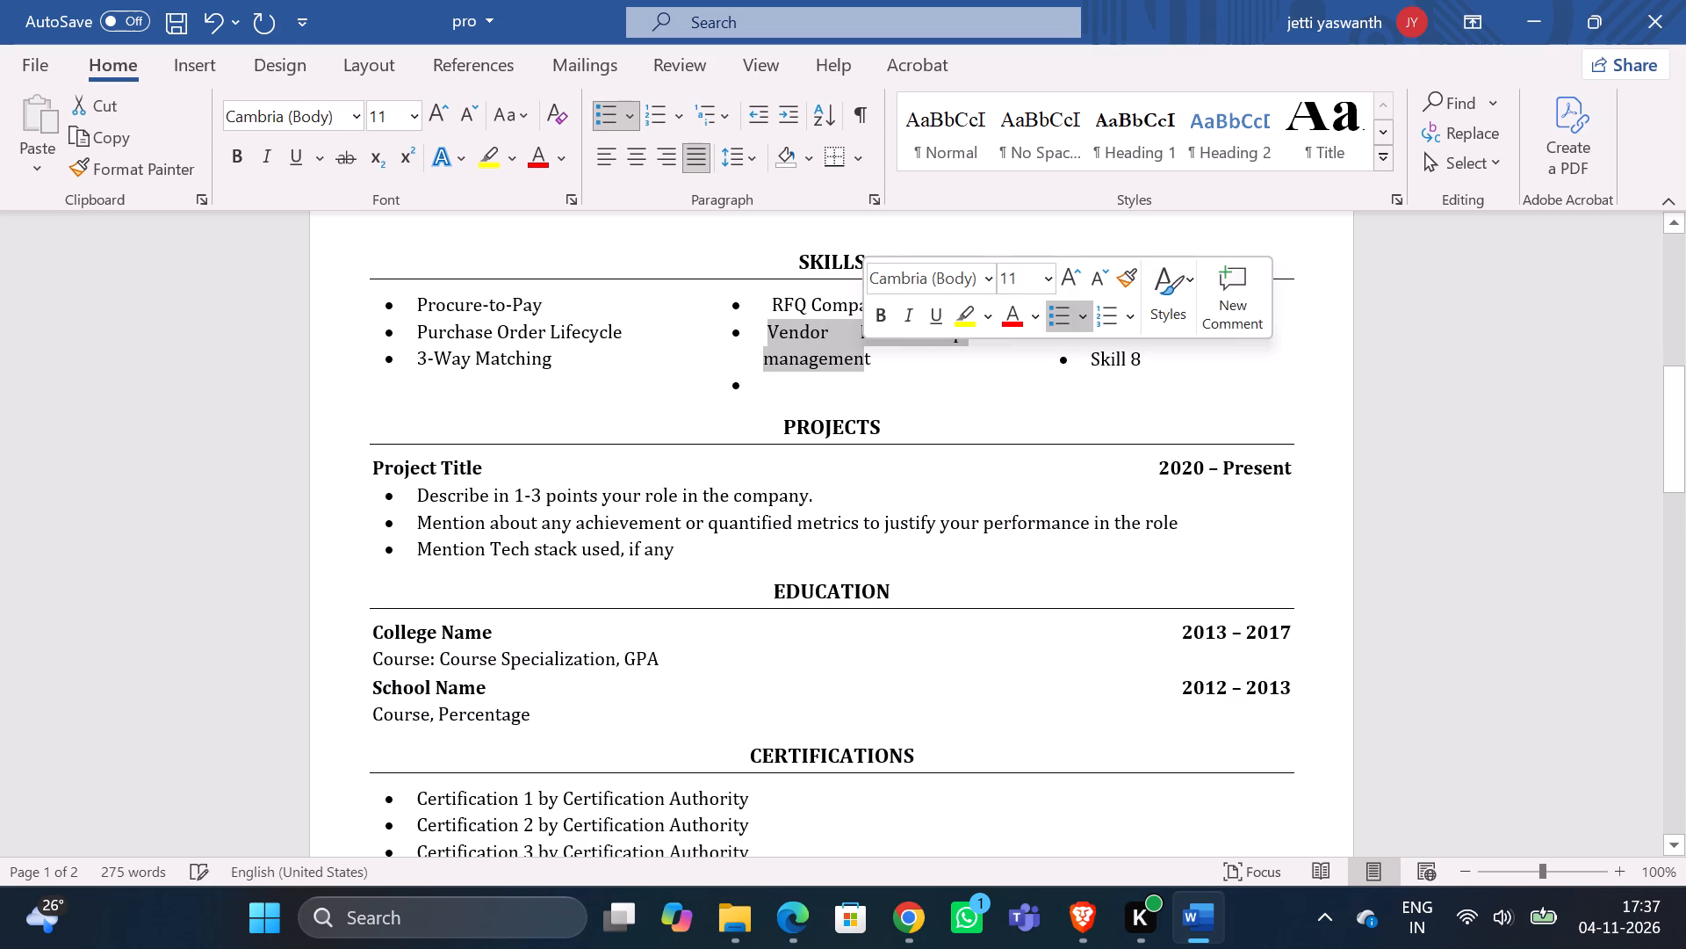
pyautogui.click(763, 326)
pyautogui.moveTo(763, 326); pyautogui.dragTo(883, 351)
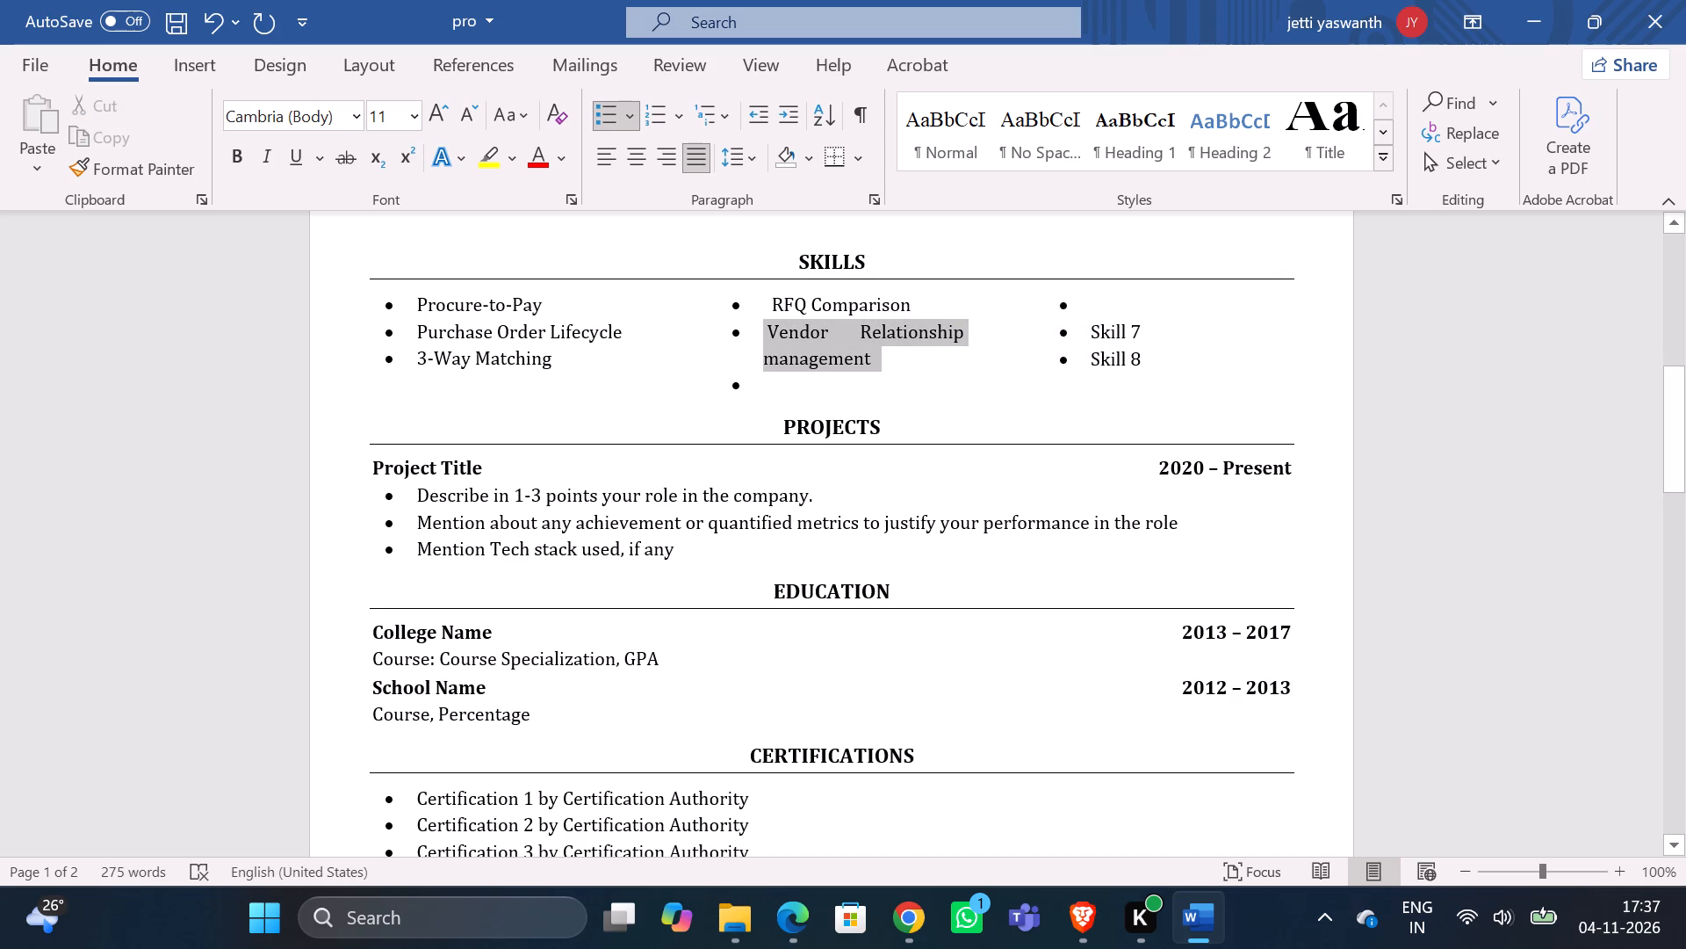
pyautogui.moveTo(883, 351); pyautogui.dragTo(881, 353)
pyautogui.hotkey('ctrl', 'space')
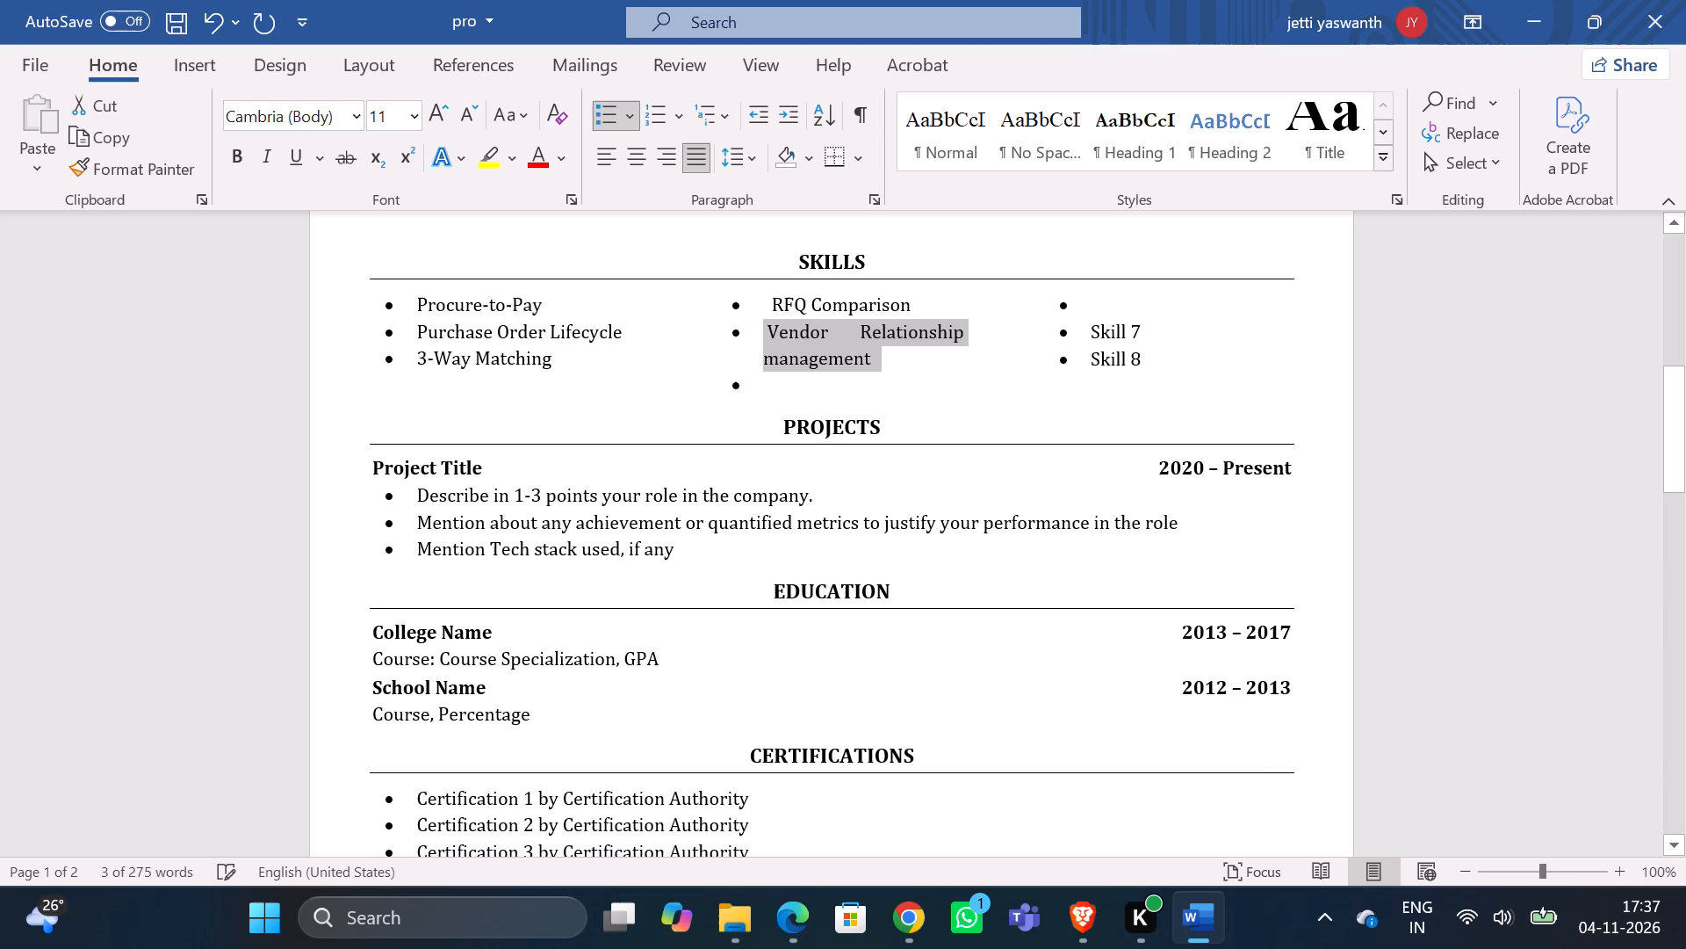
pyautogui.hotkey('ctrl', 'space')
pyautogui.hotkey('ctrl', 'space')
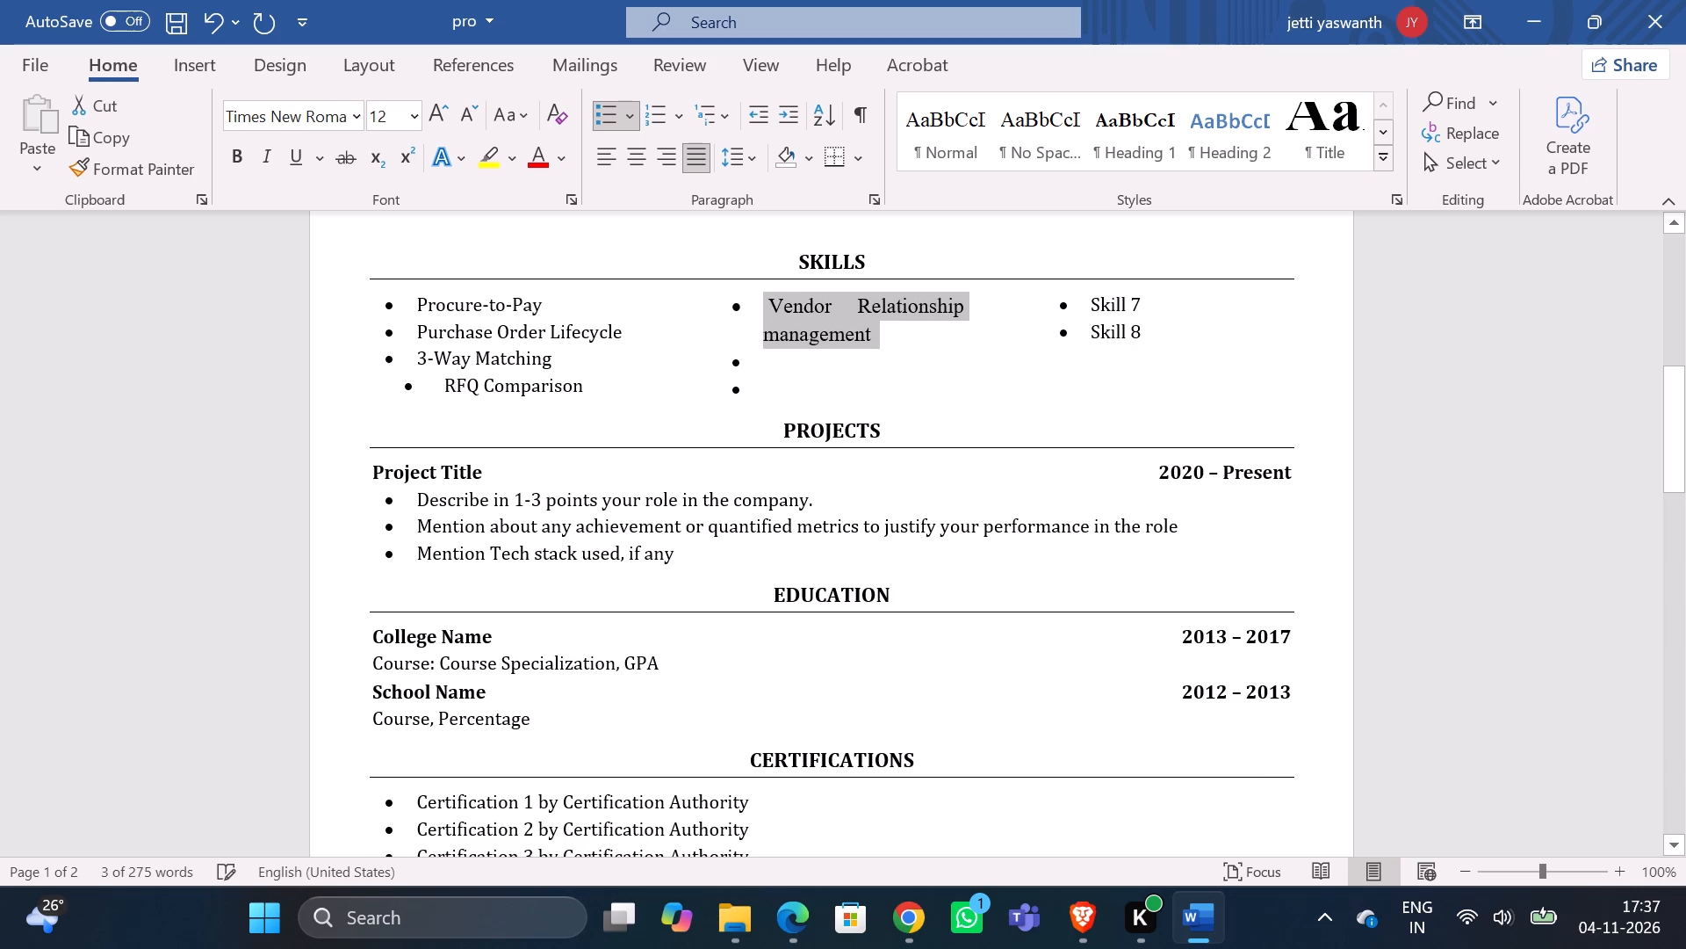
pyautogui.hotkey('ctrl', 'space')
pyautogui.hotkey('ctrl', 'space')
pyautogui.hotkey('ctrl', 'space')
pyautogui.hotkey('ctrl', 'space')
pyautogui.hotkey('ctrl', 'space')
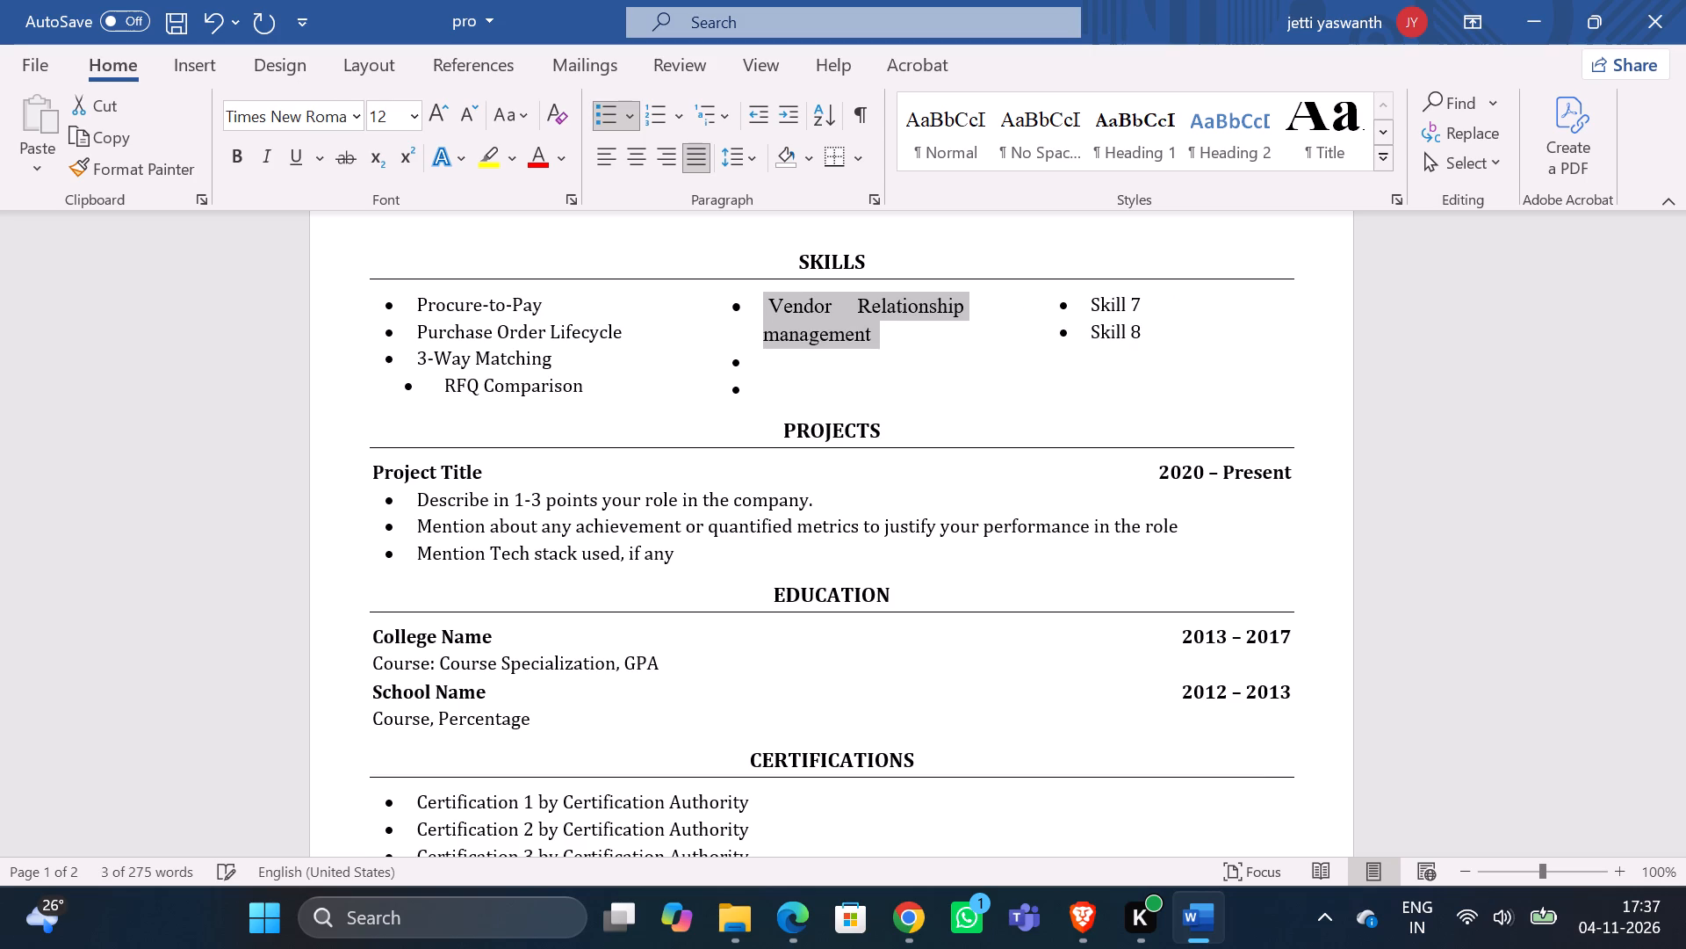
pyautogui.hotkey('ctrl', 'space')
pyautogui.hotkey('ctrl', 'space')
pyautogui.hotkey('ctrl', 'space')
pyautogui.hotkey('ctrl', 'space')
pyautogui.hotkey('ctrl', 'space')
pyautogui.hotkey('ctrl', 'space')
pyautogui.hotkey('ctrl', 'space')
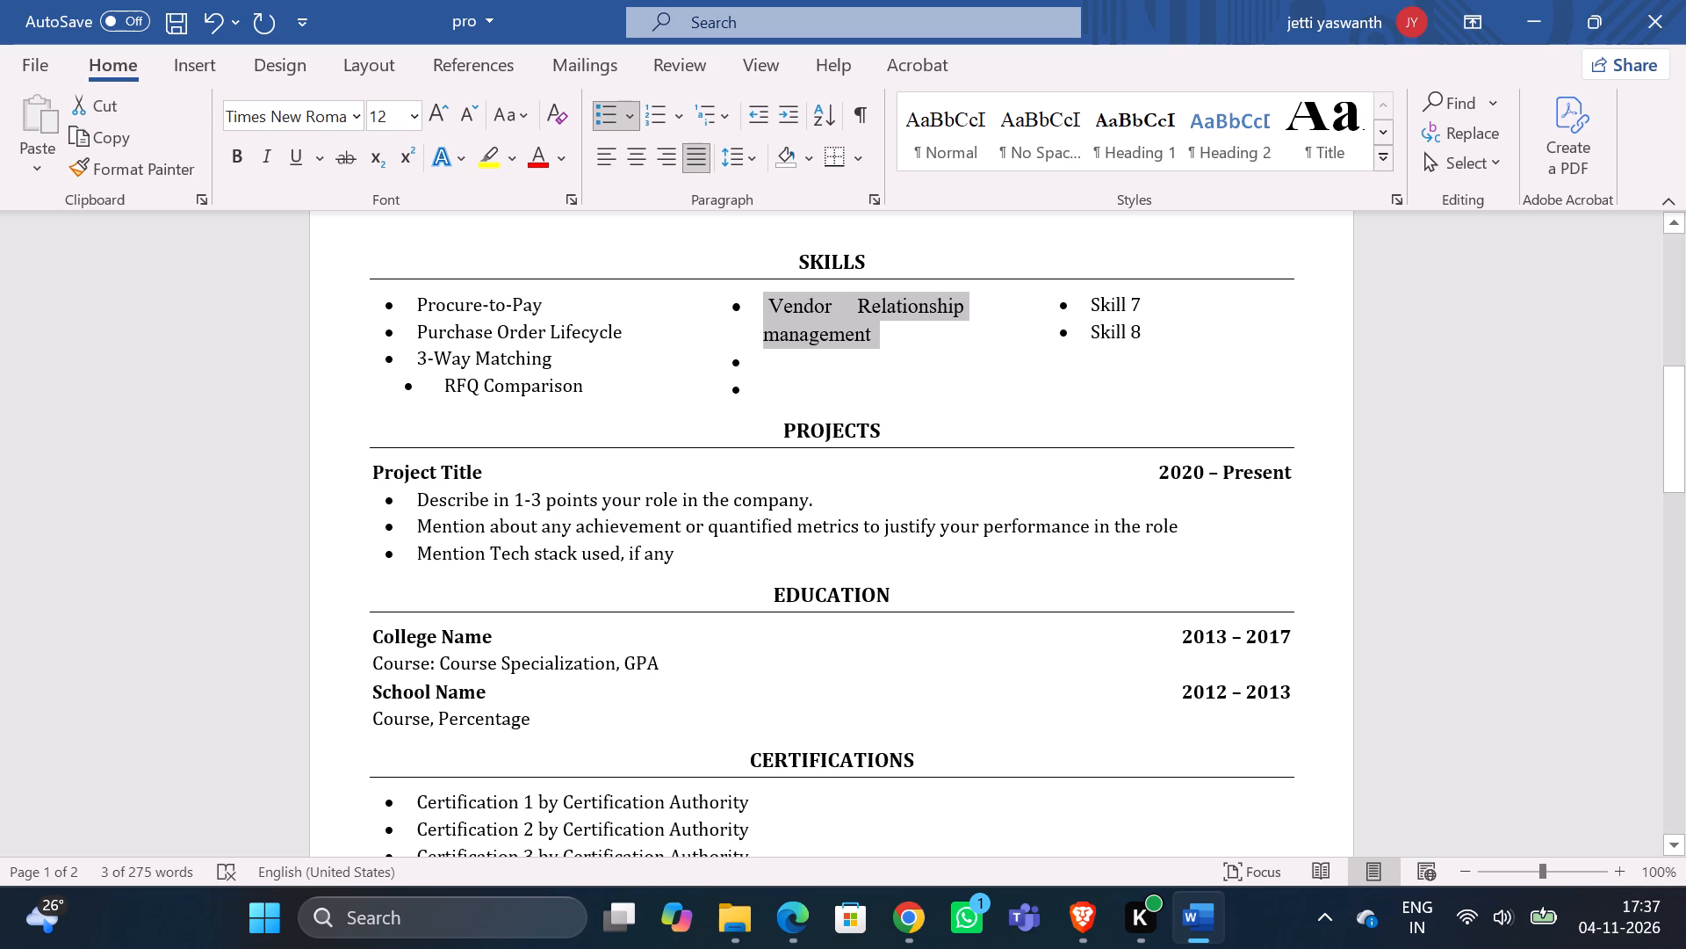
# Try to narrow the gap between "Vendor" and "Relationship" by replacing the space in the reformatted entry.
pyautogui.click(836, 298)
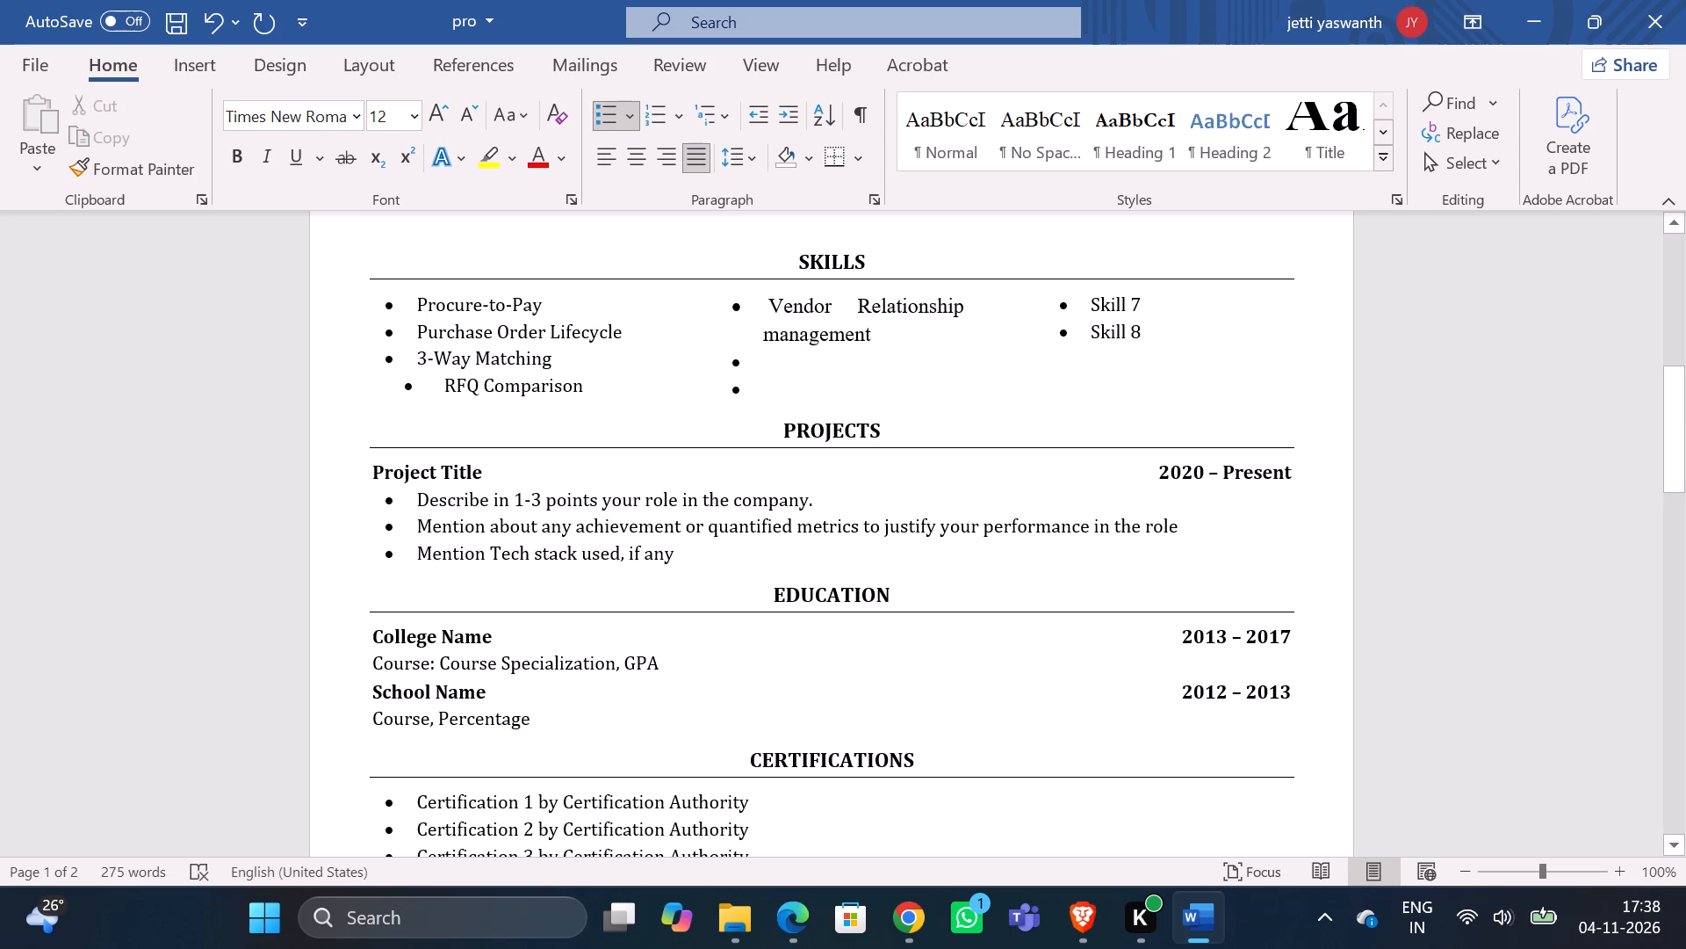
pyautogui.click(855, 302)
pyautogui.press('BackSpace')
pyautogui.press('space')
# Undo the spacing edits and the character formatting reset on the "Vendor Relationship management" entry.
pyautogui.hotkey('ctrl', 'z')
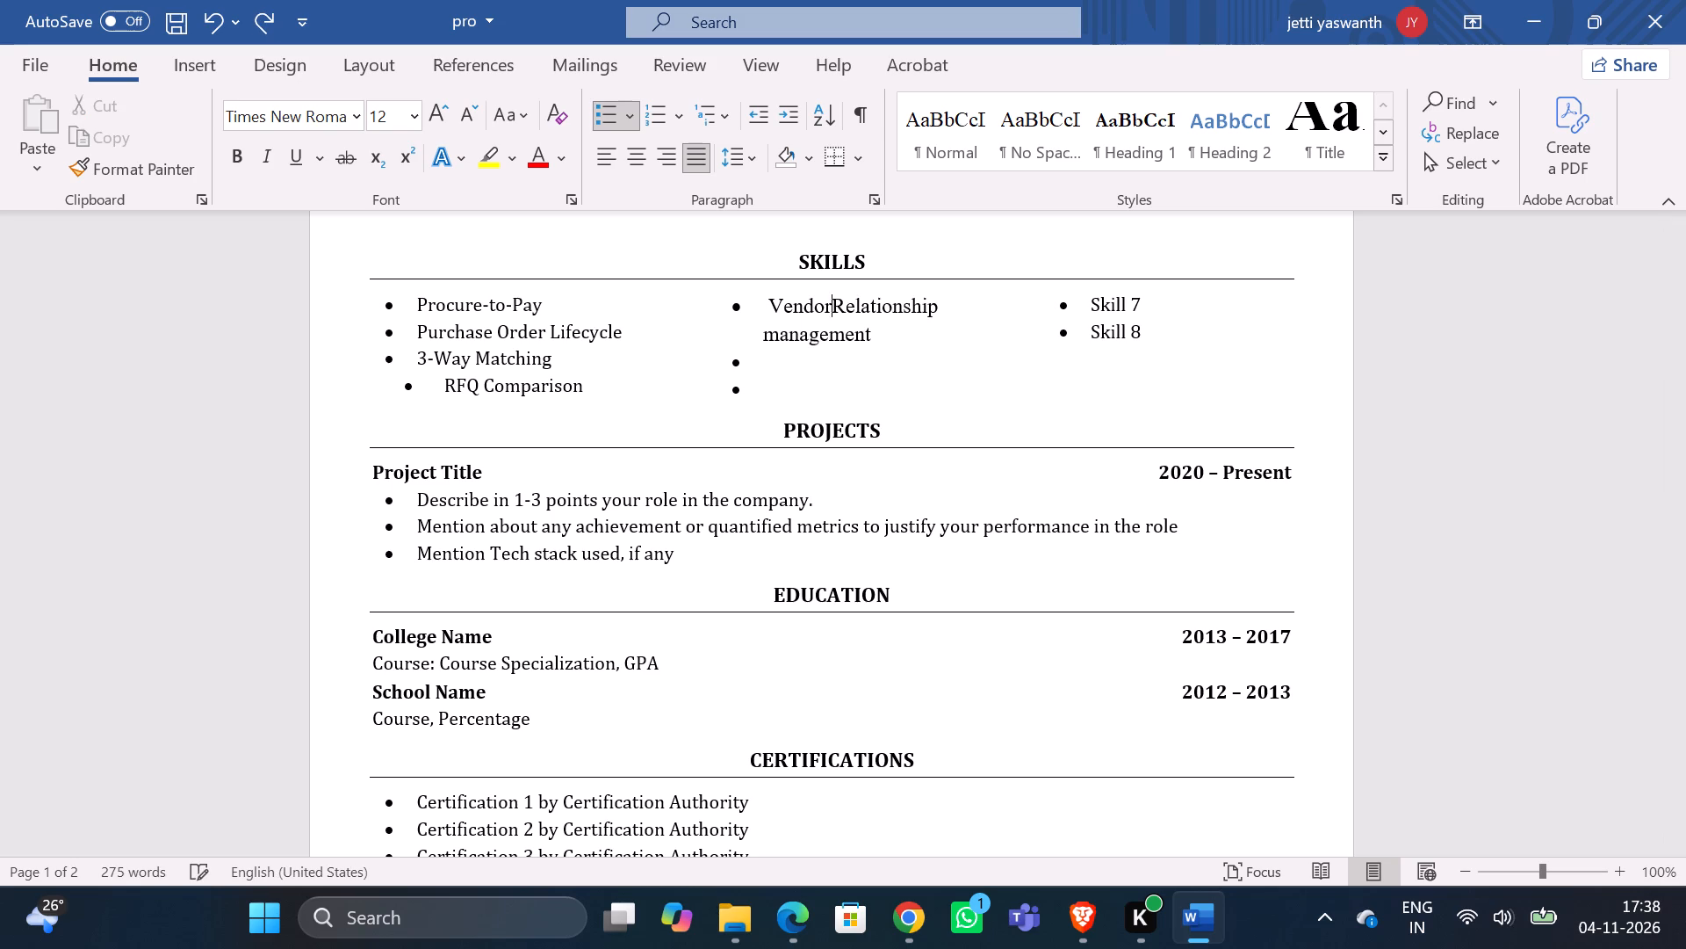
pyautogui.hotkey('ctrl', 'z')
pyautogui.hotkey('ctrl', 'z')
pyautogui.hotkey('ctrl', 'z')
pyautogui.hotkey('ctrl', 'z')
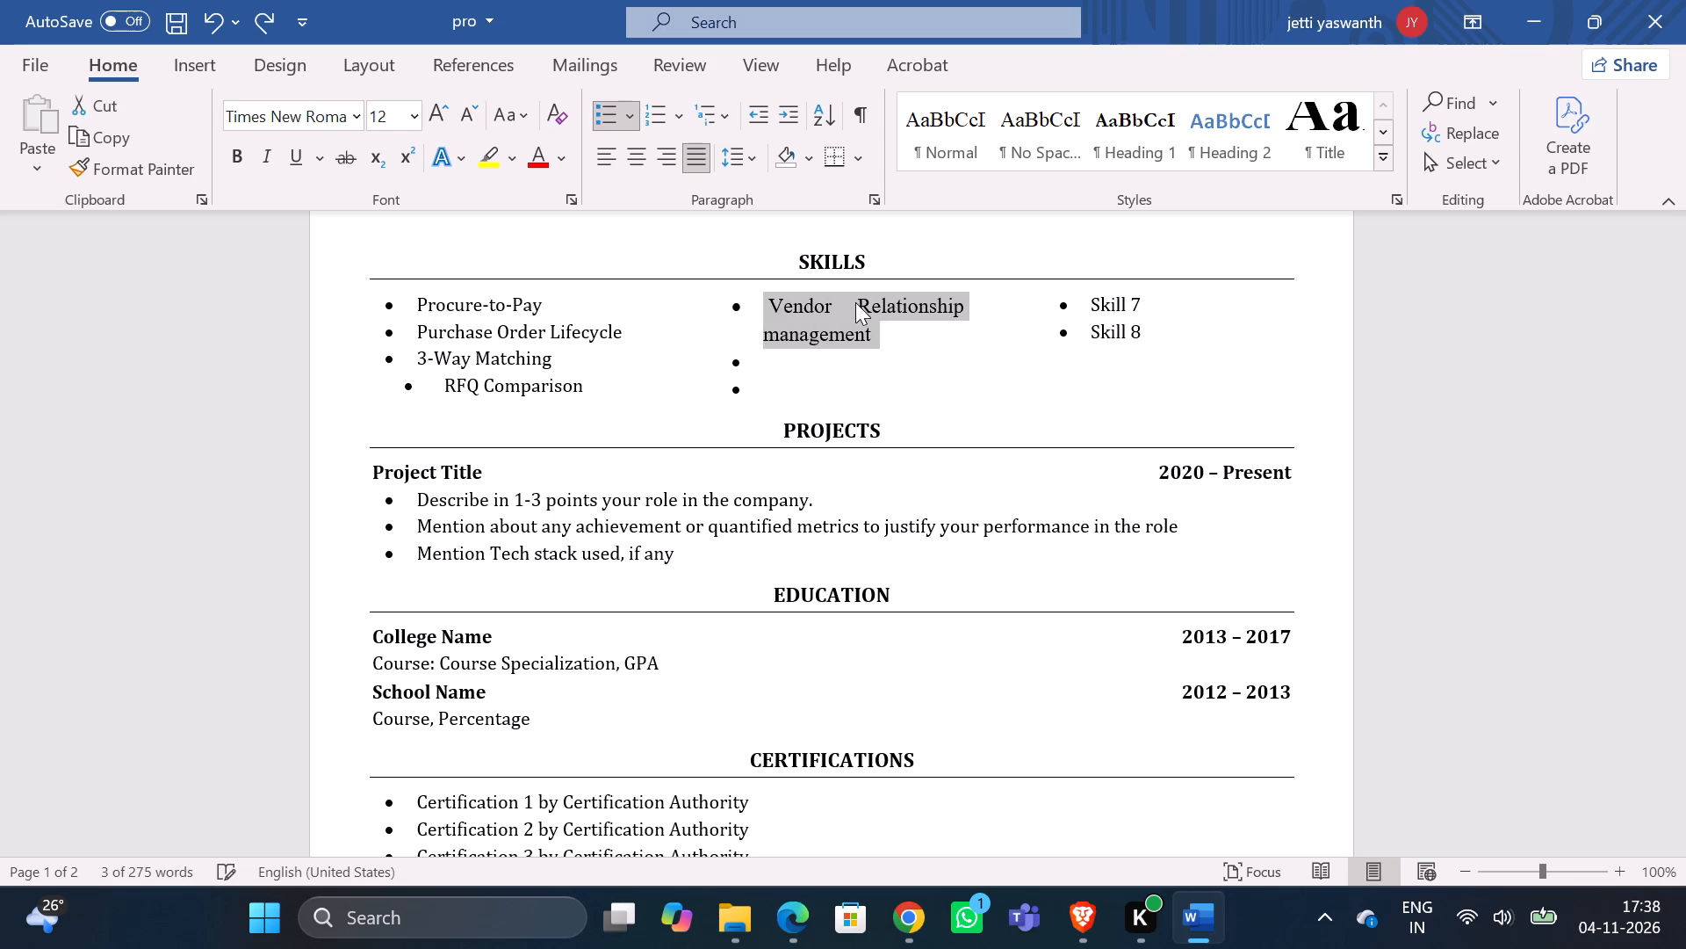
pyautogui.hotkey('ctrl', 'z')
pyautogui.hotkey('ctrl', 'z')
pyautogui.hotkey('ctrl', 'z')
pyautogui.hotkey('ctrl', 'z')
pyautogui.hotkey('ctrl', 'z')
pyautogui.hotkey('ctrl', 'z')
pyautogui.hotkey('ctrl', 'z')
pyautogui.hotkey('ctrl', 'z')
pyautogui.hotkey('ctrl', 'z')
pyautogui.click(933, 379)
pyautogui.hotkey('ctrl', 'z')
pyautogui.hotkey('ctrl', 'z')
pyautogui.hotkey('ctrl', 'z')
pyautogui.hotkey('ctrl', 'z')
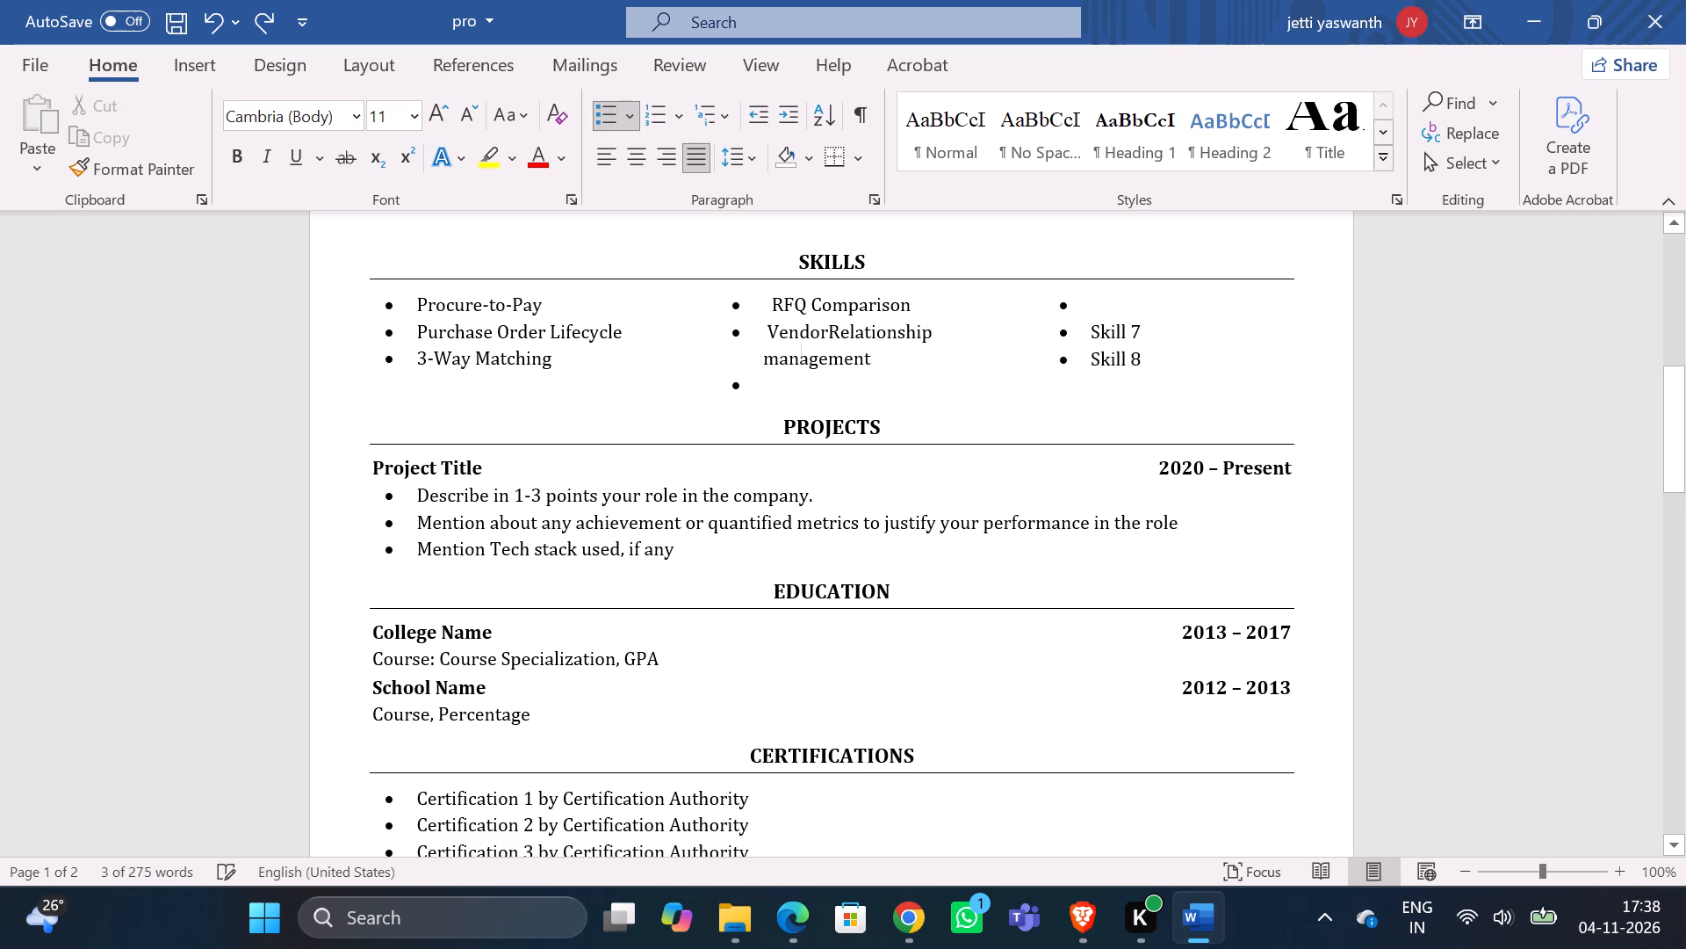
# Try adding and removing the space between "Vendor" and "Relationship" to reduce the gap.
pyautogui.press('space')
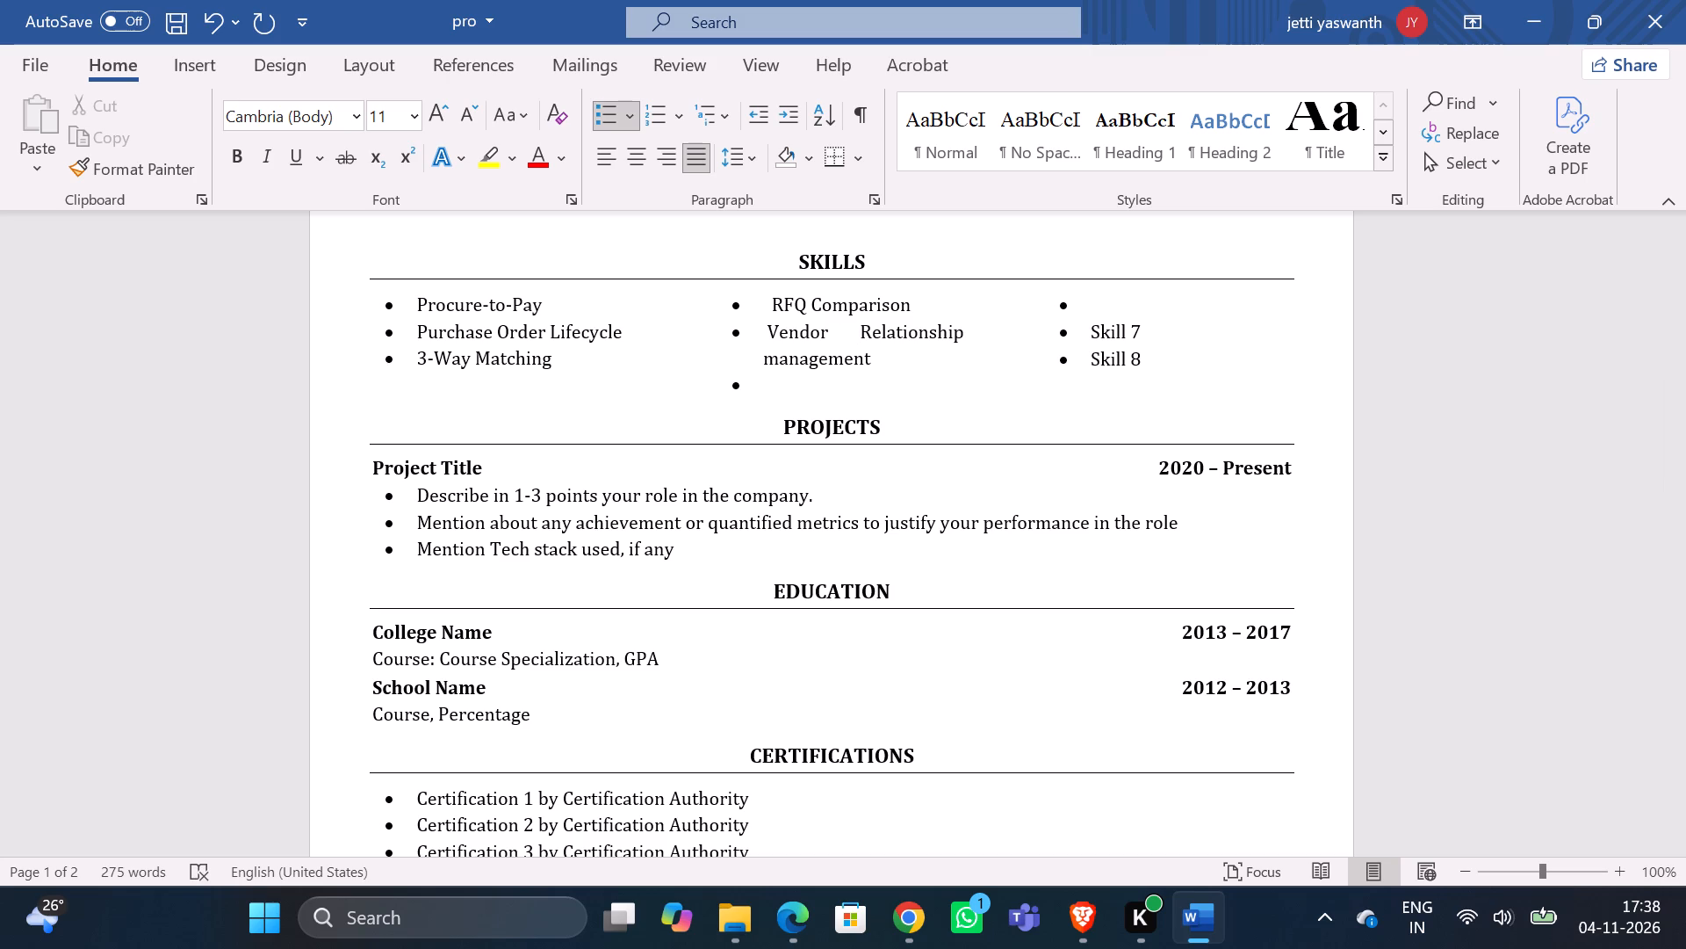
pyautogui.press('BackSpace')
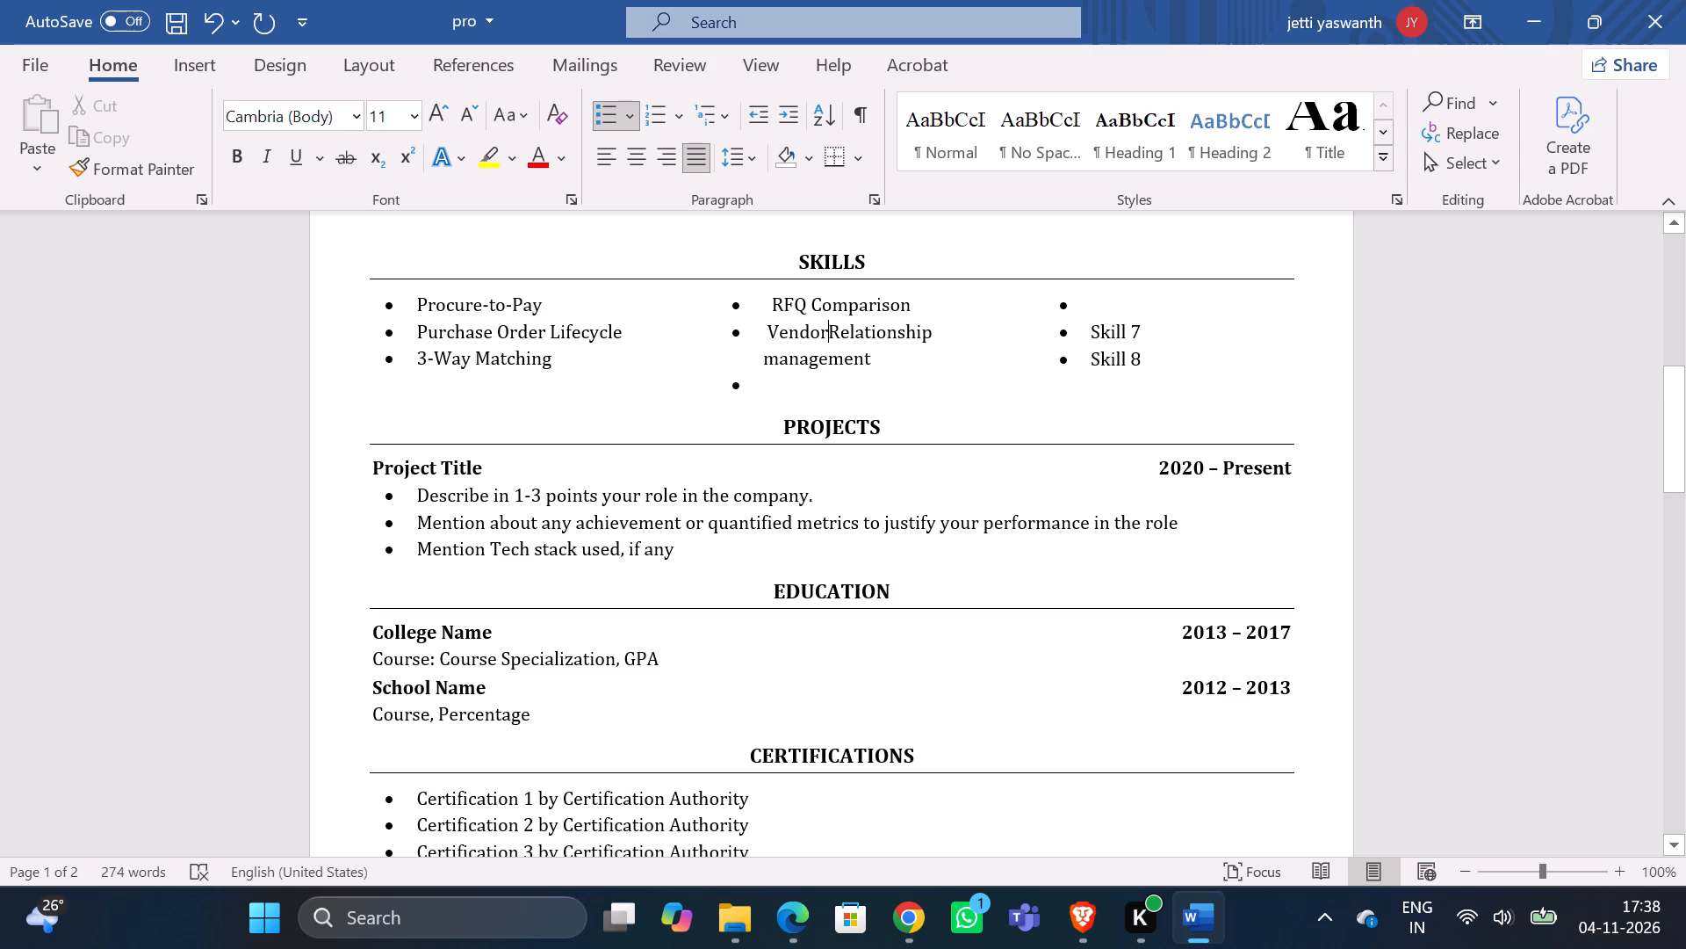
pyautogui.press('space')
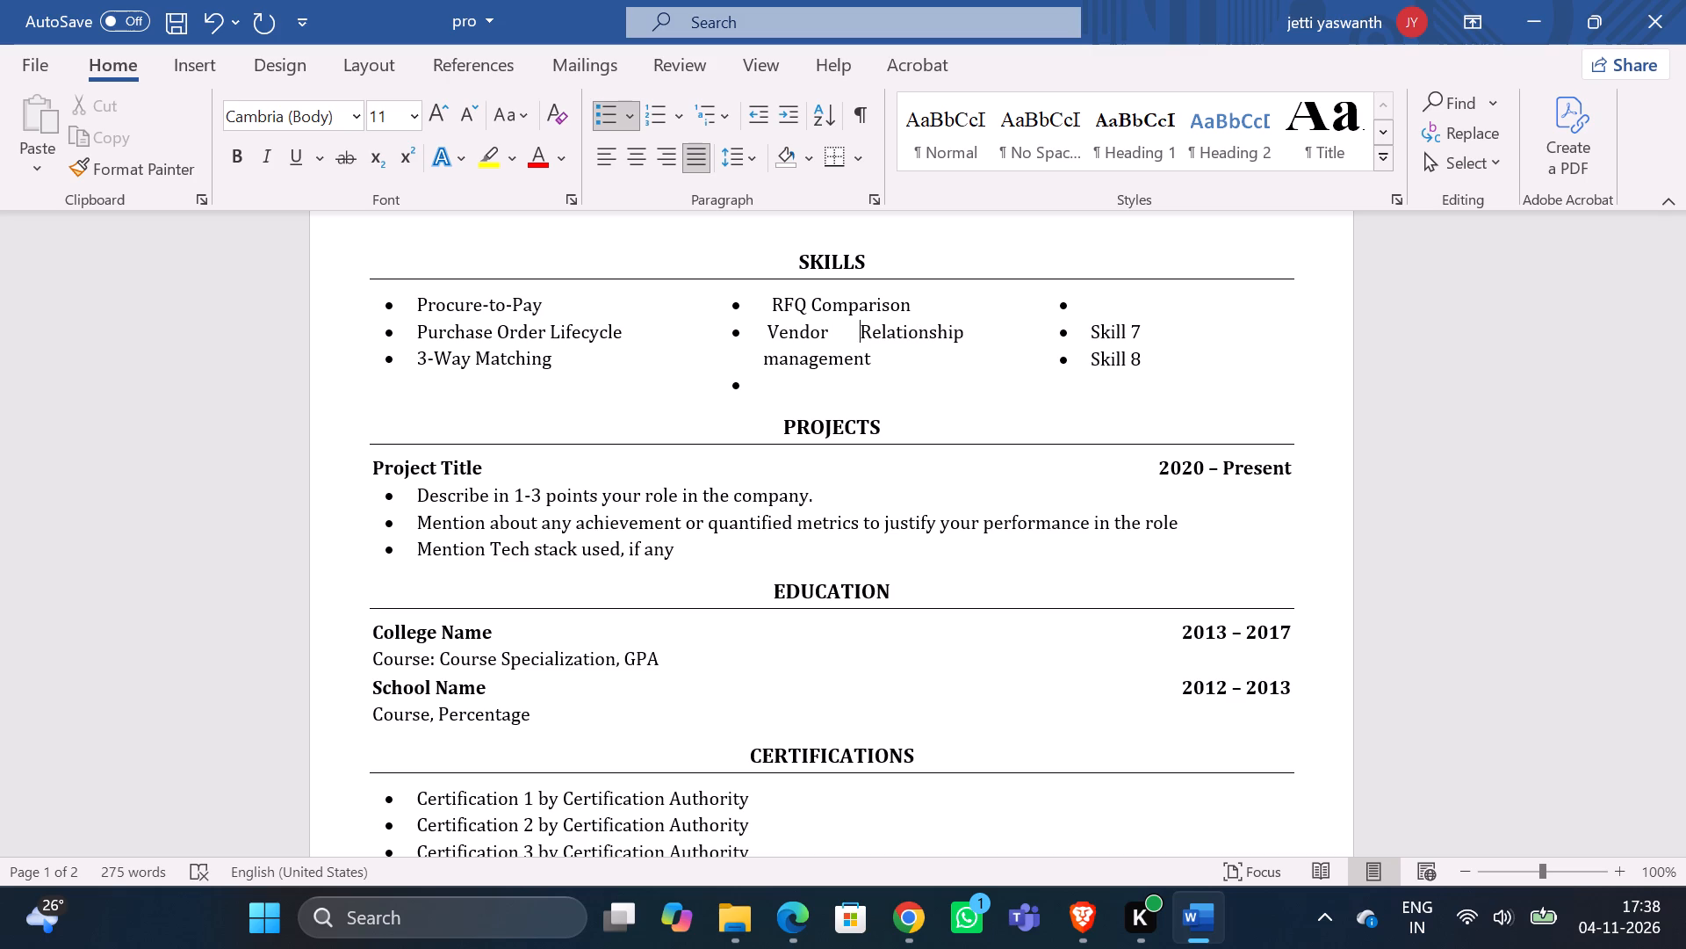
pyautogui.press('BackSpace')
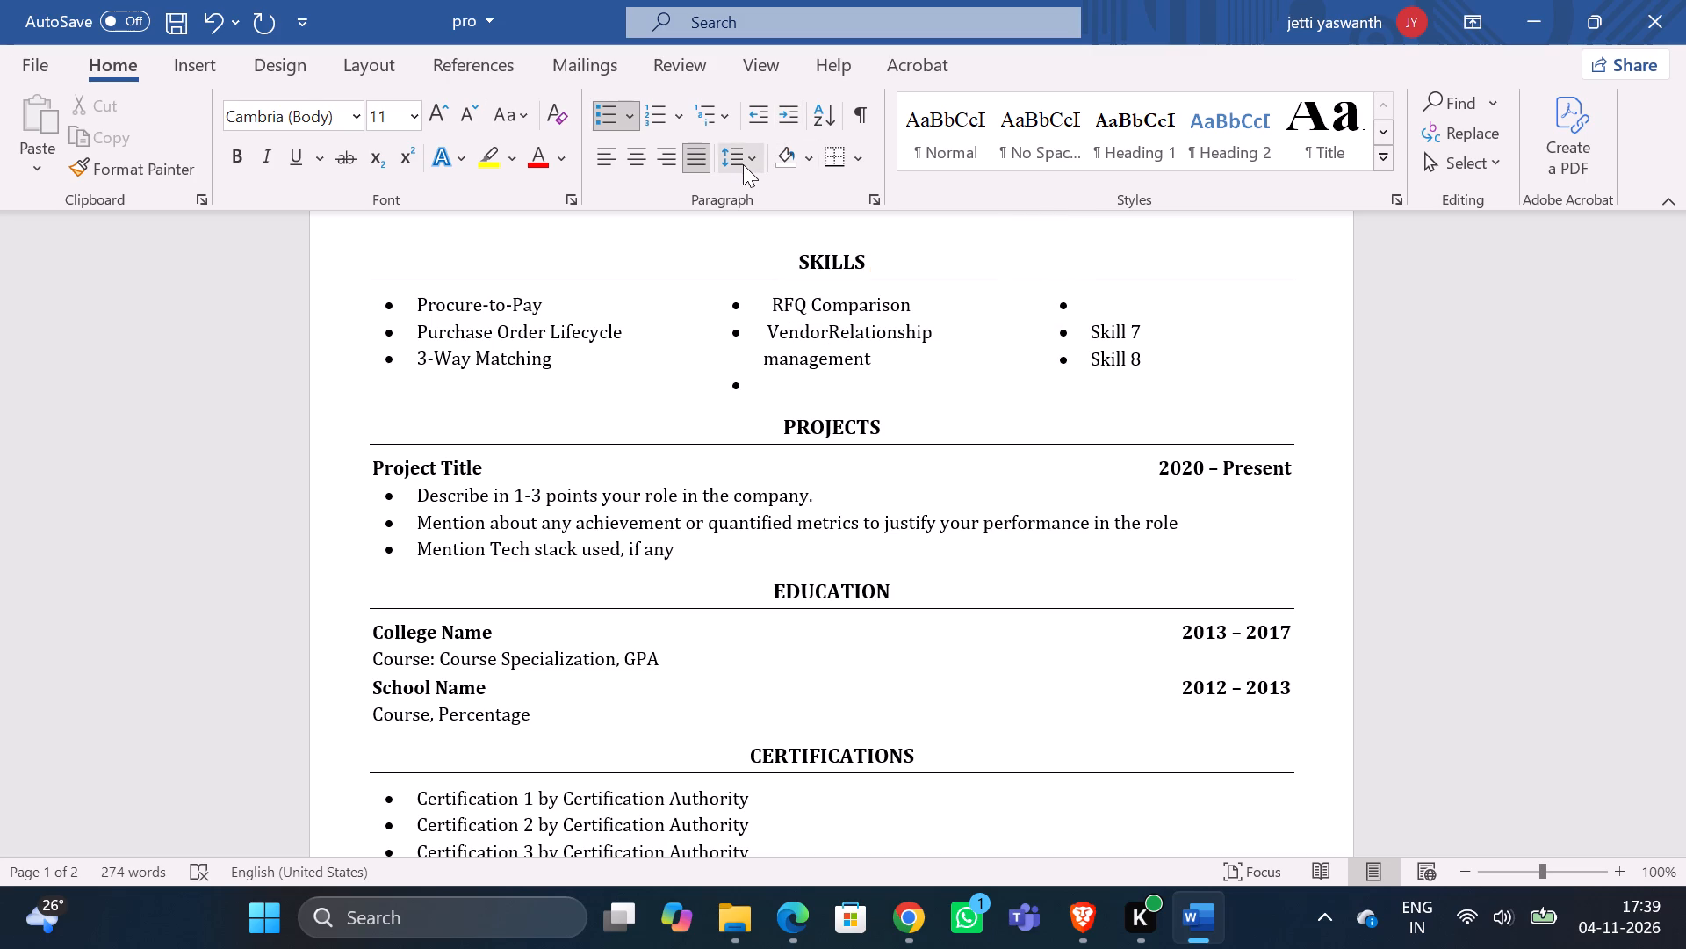
# View the paragraph alignment, indentation and spacing settings of the vendor entry without changing them.
pyautogui.click(874, 198)
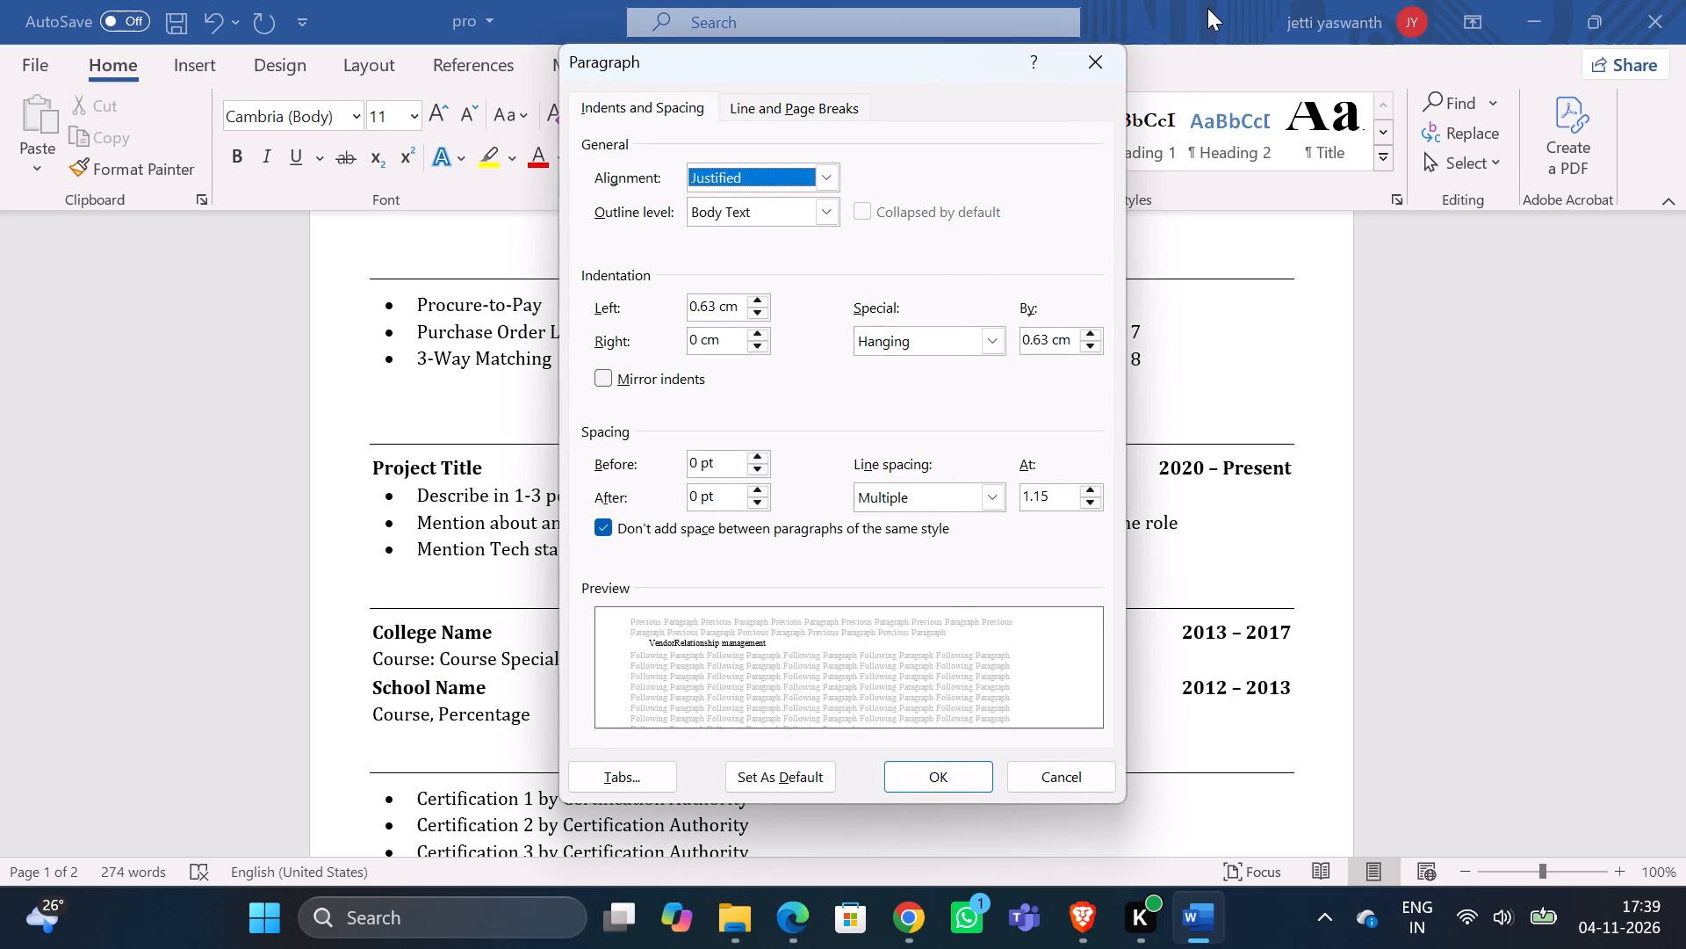
pyautogui.click(1050, 94)
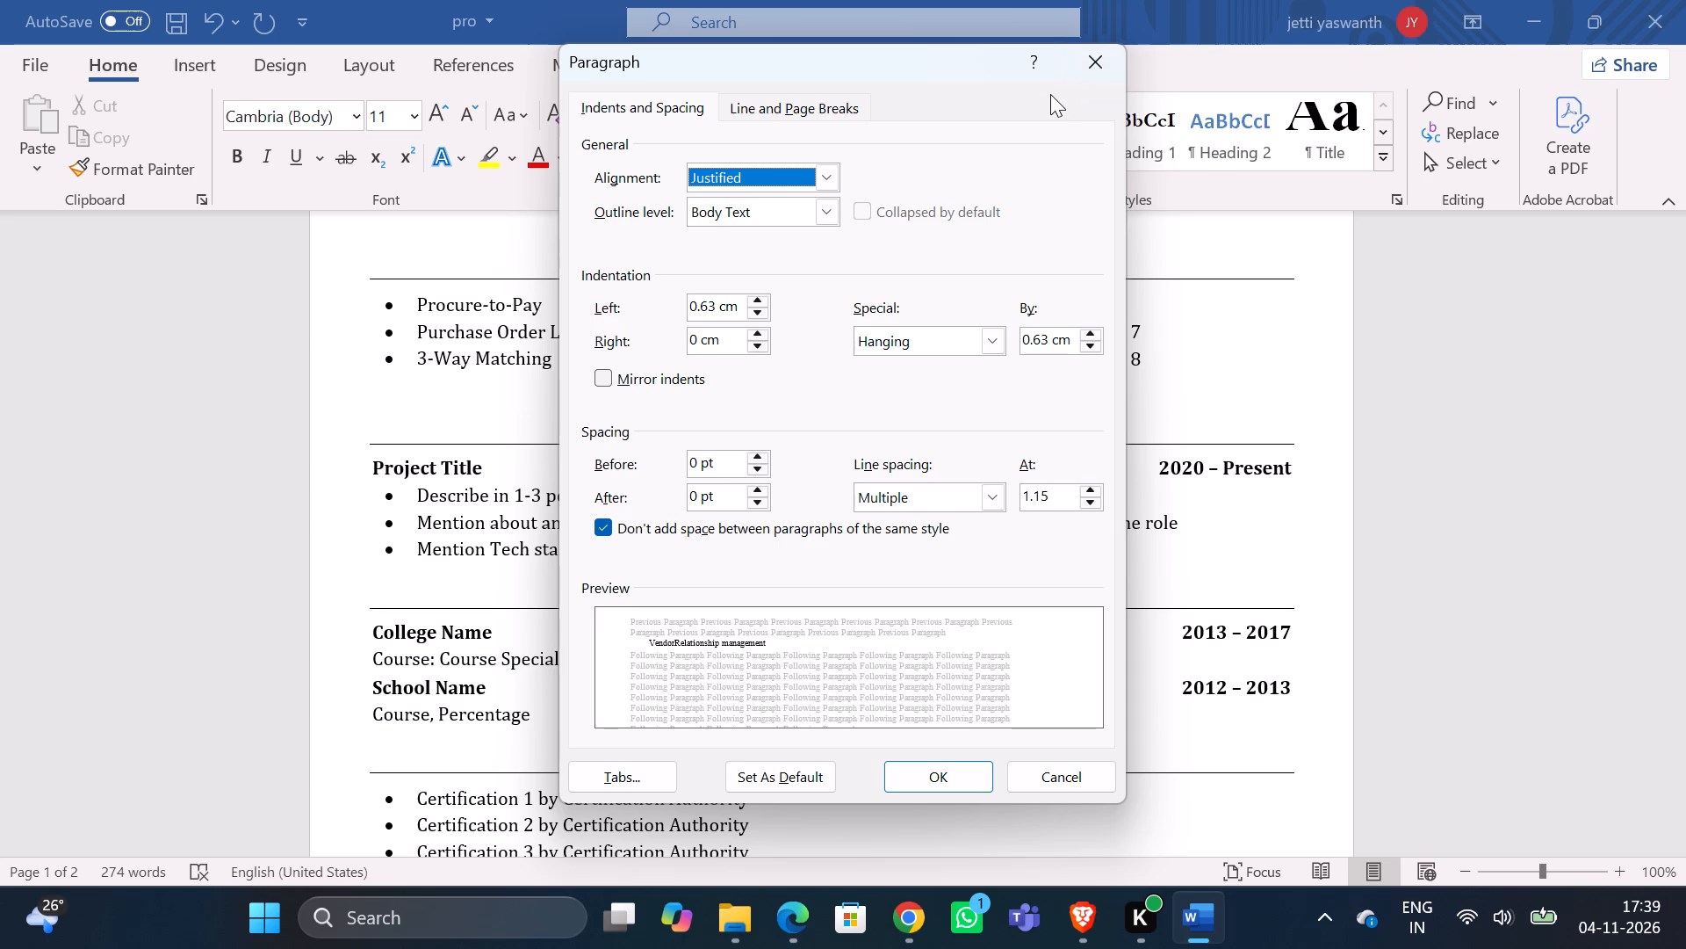
pyautogui.click(1087, 69)
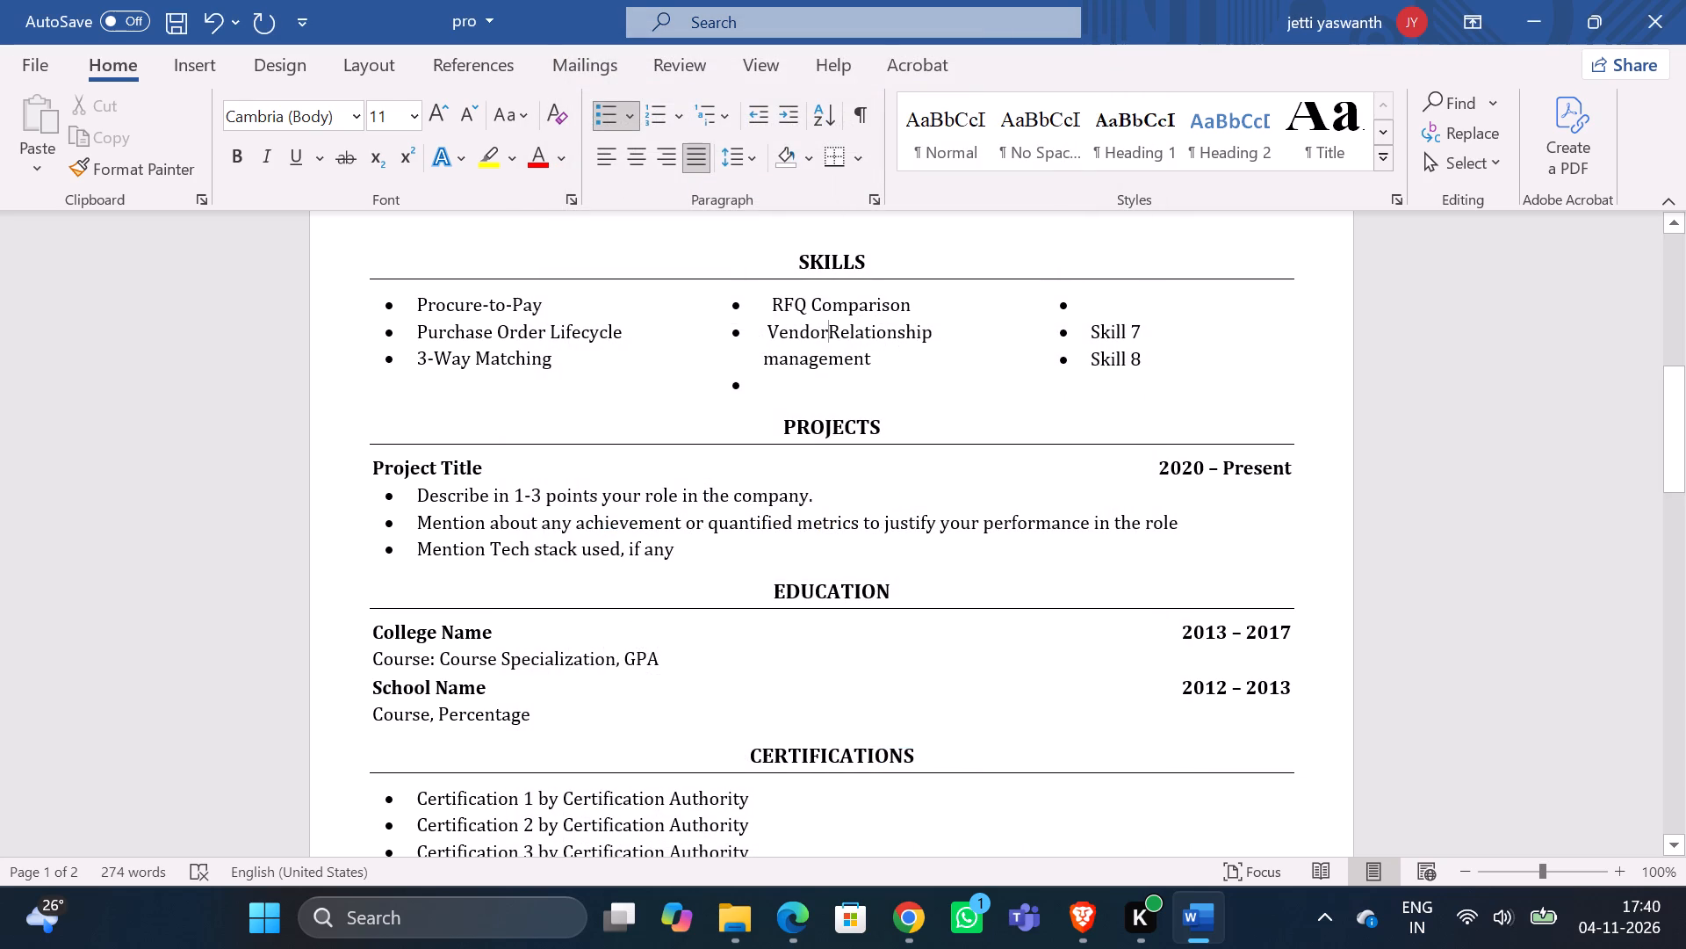
# Restore the space between "Vendor" and "Relationship" in the middle Skills column.
pyautogui.press('space')
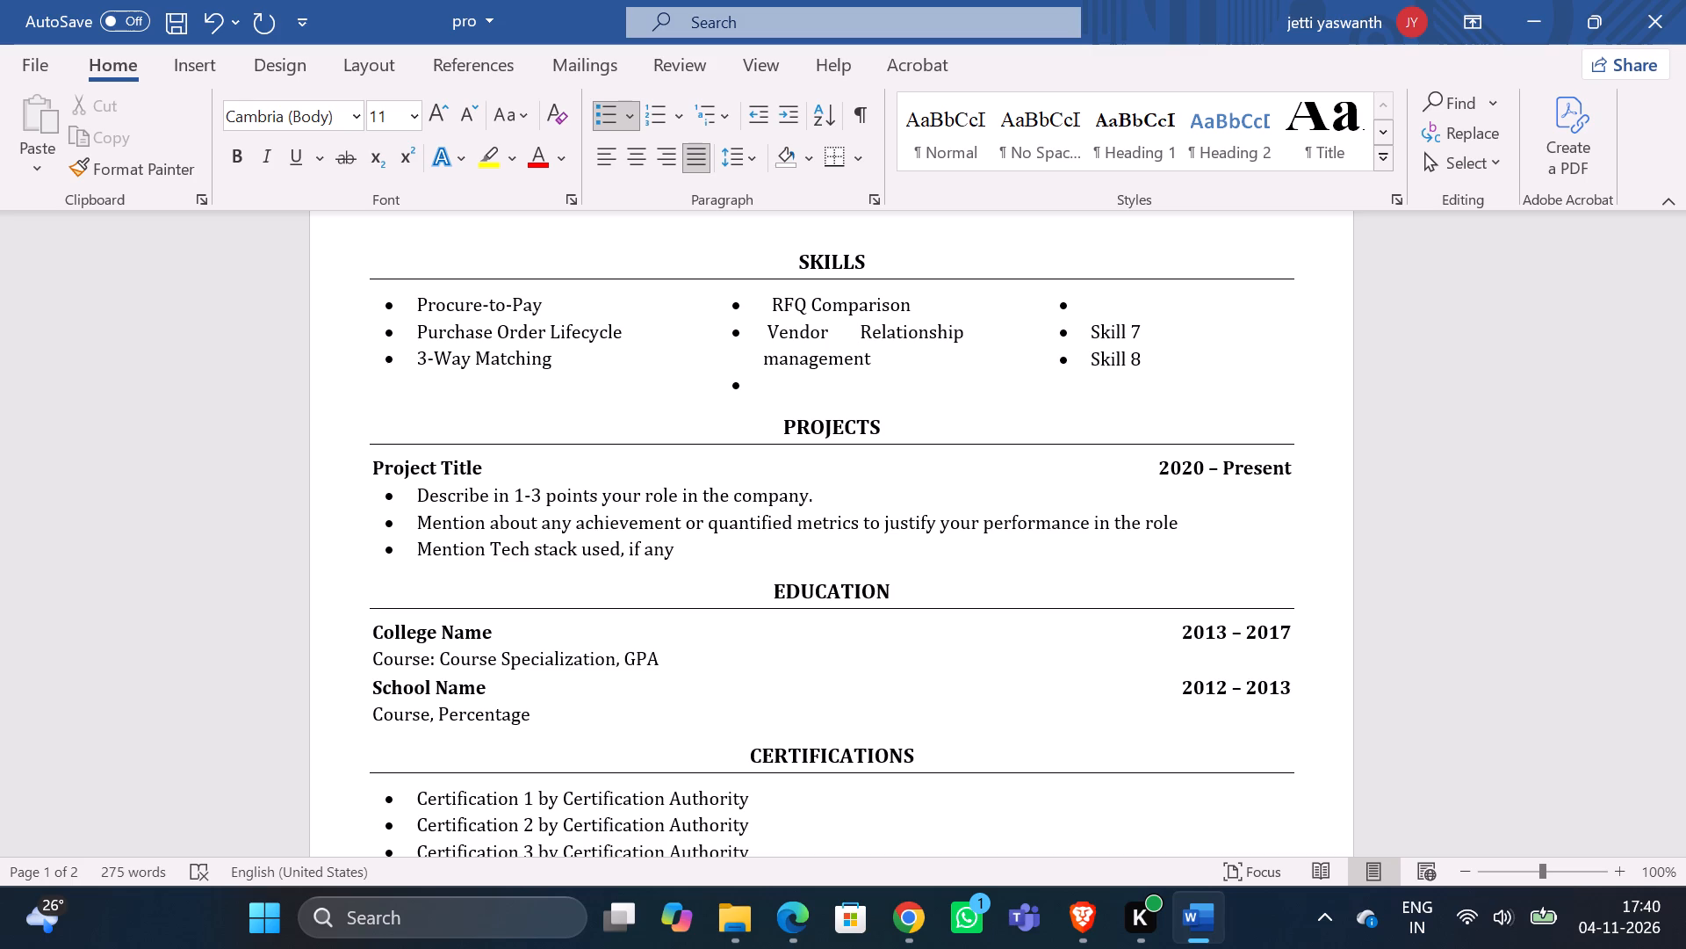
# Select the gap between "Vendor" and "Relationship" and set the entry's bullet style to None.
pyautogui.doubleClick(838, 331)
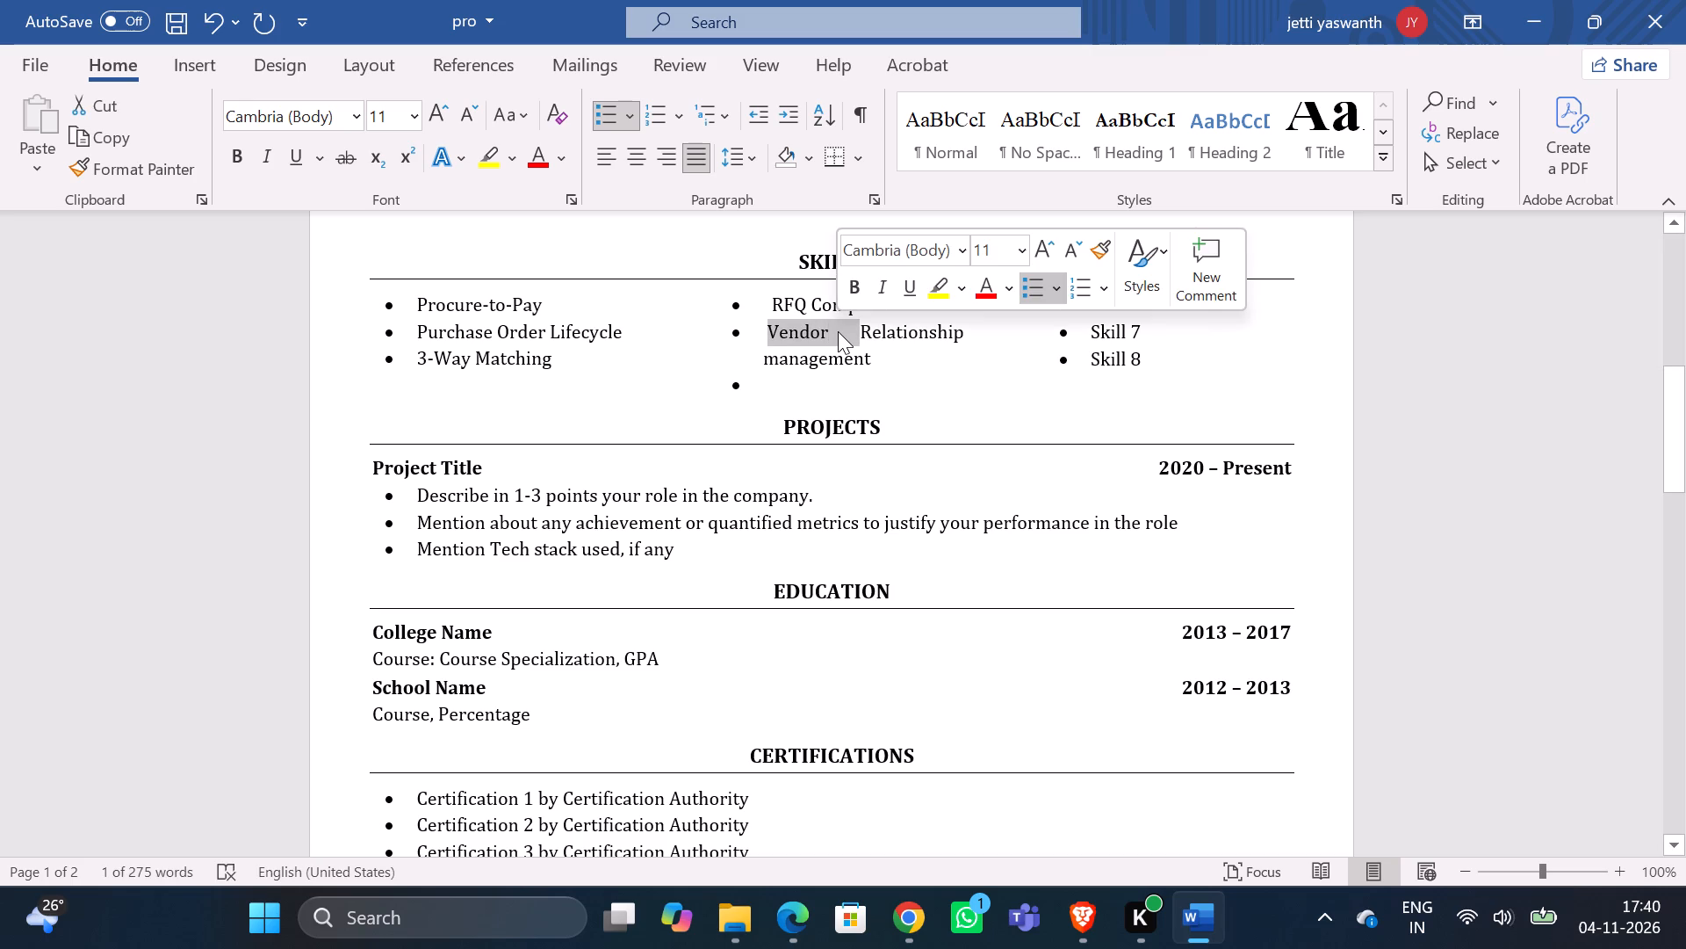
pyautogui.click(838, 329)
pyautogui.moveTo(836, 328); pyautogui.dragTo(847, 332)
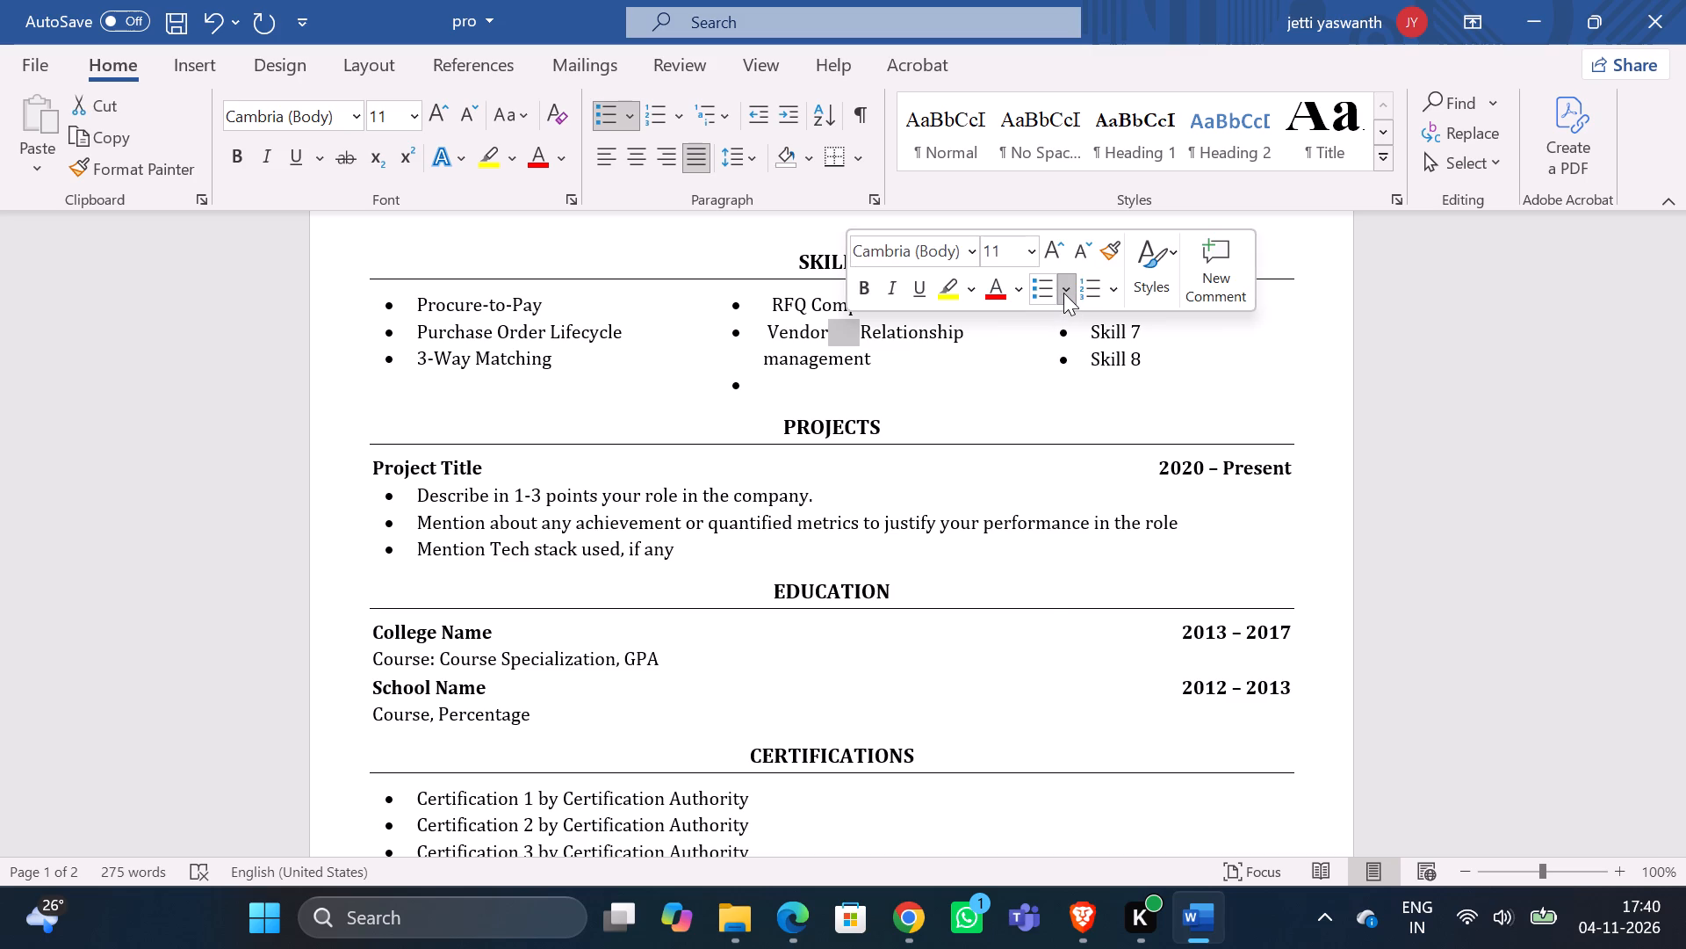
pyautogui.click(1063, 293)
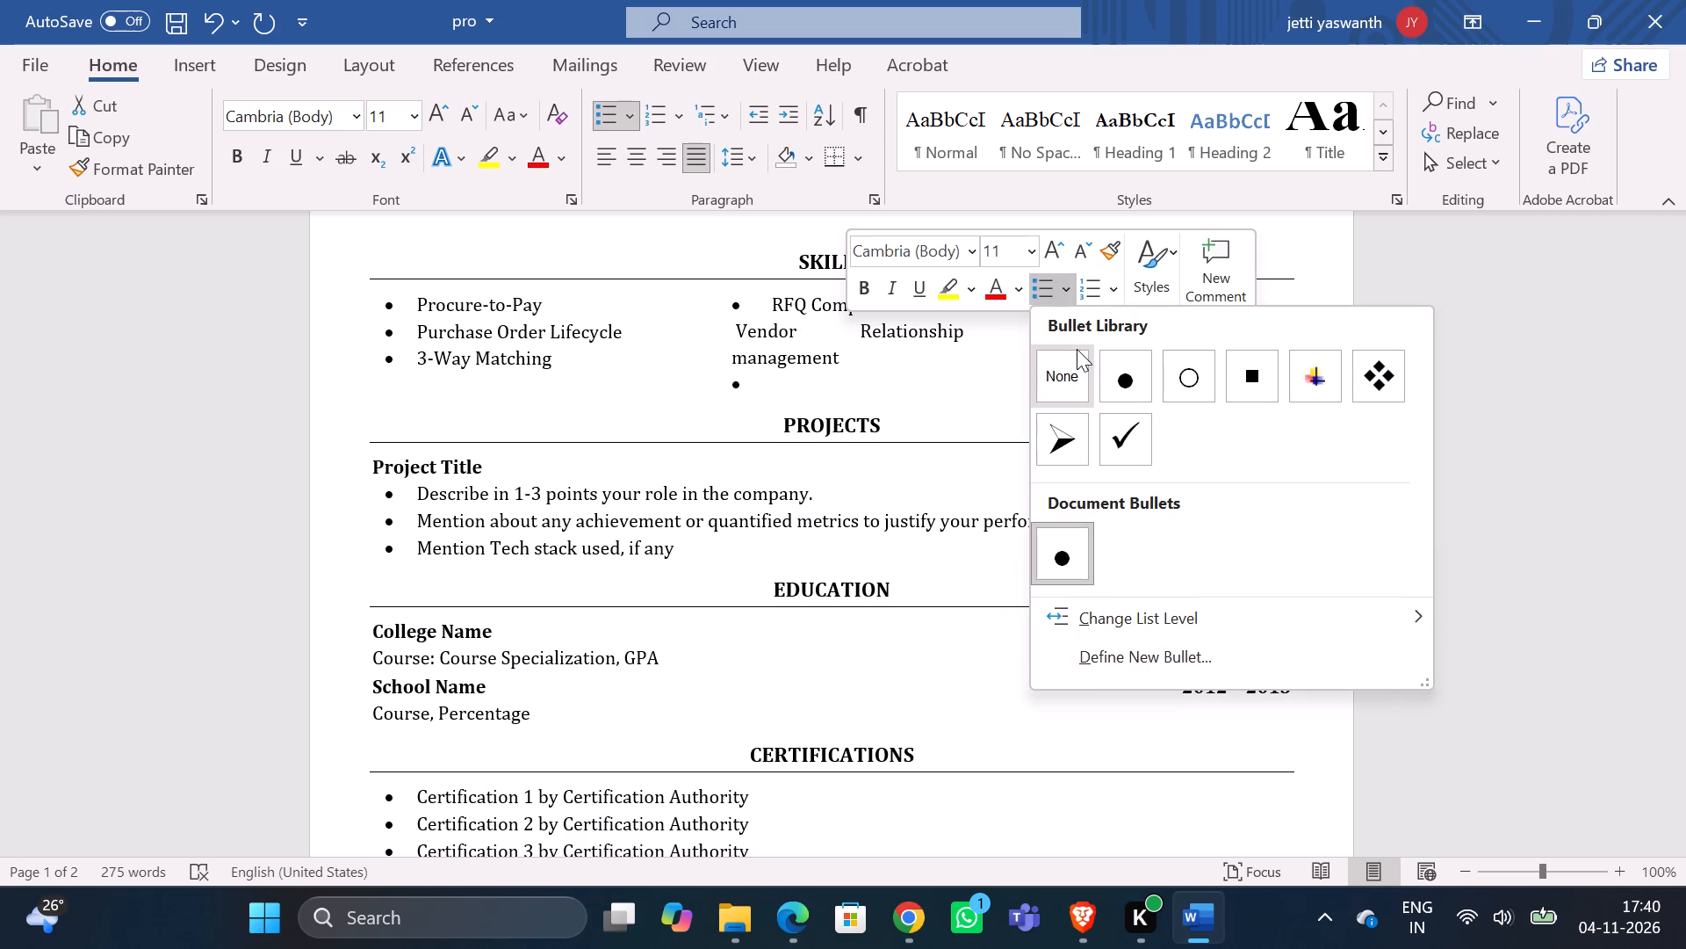
pyautogui.click(1073, 373)
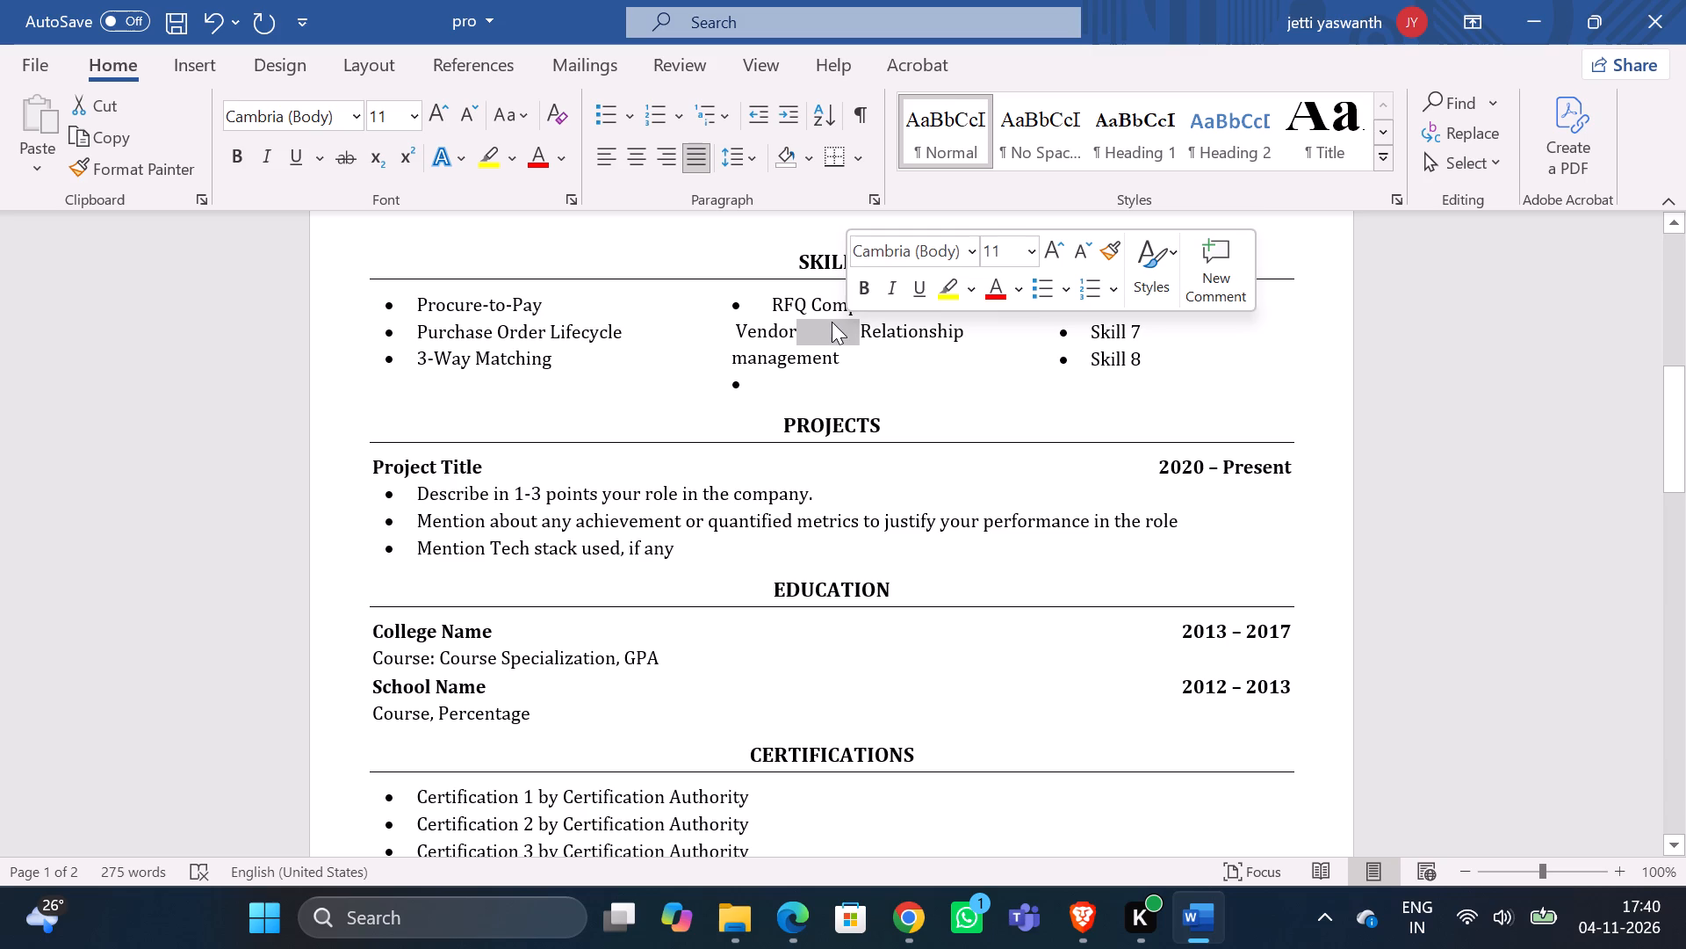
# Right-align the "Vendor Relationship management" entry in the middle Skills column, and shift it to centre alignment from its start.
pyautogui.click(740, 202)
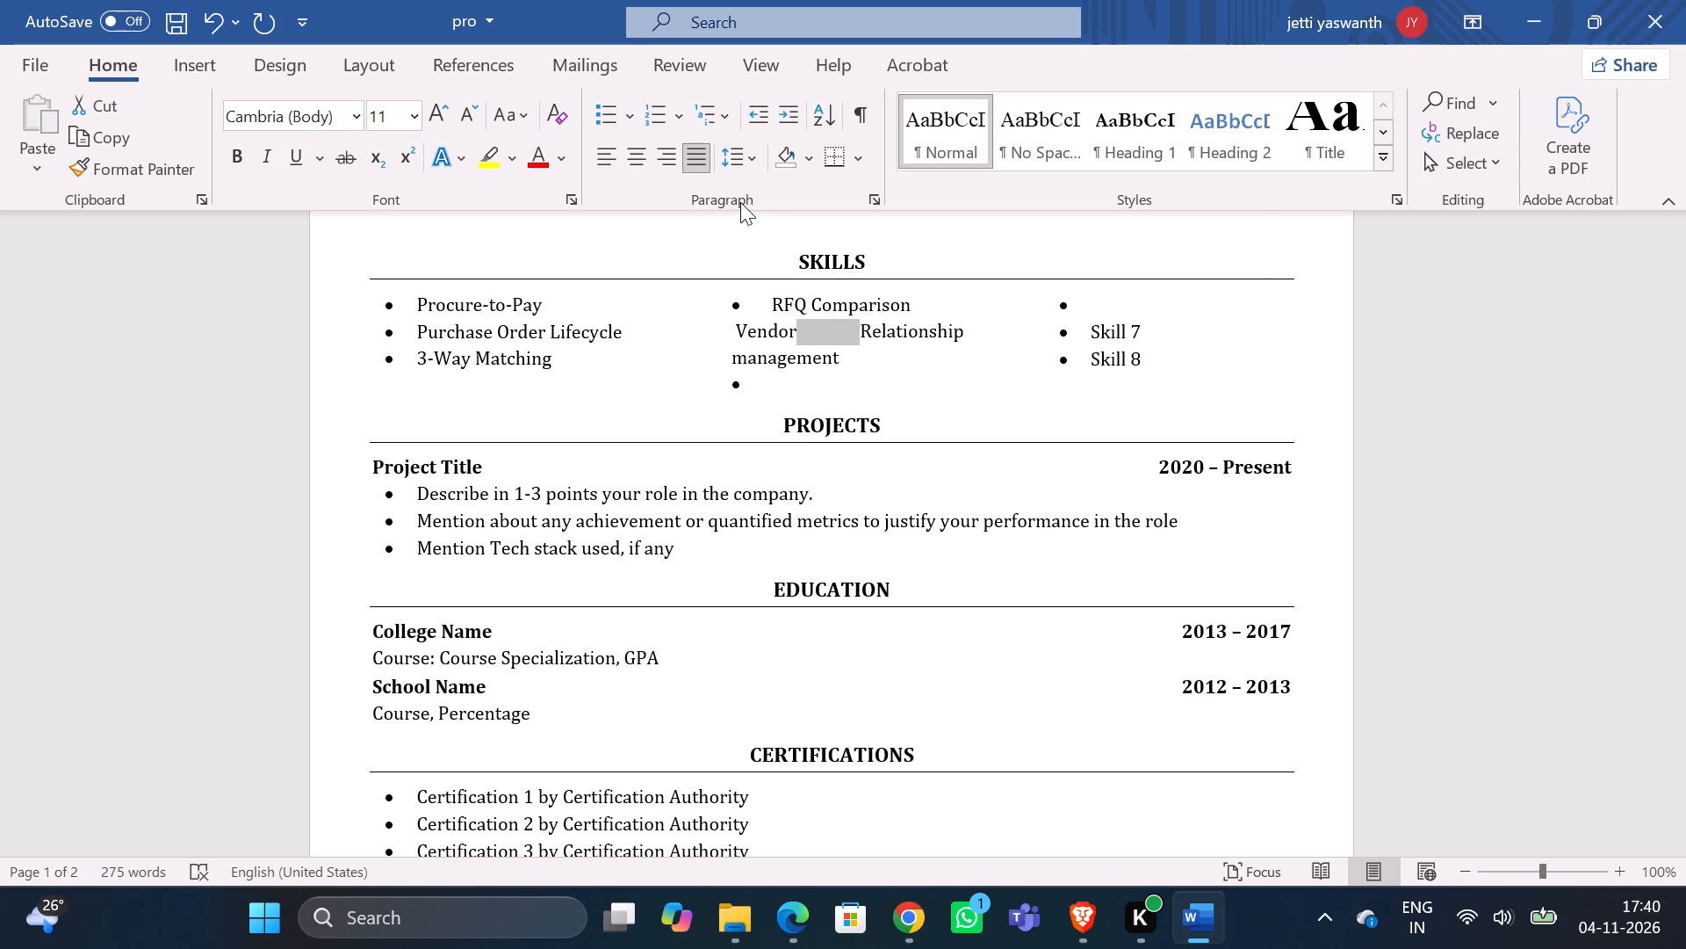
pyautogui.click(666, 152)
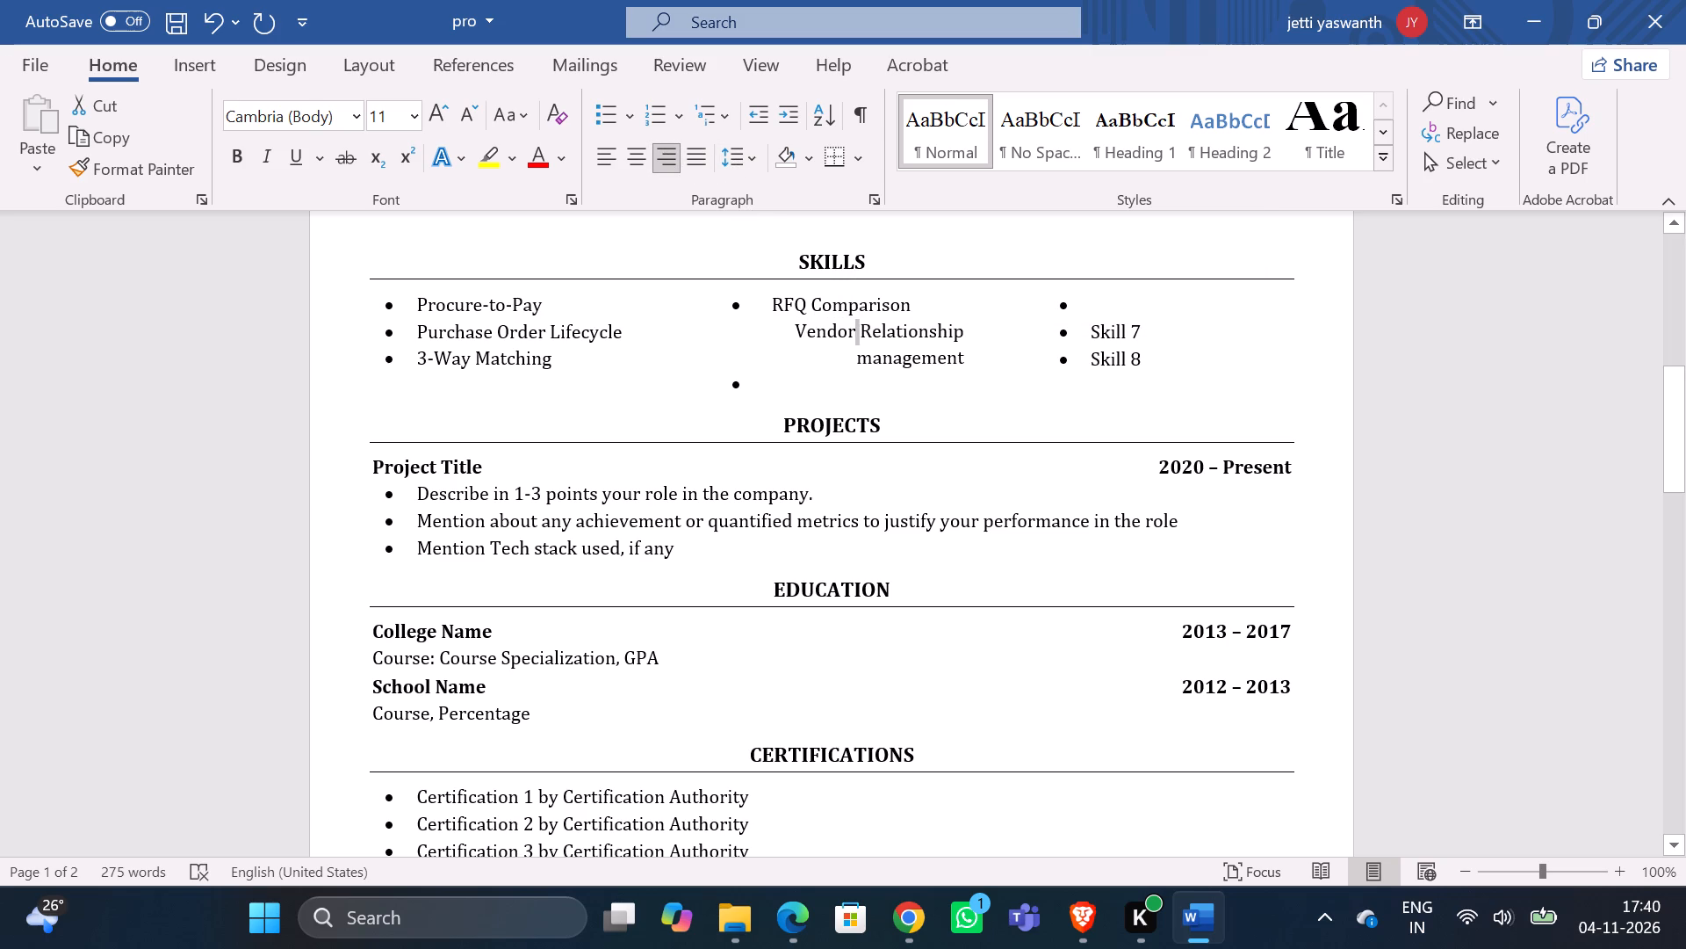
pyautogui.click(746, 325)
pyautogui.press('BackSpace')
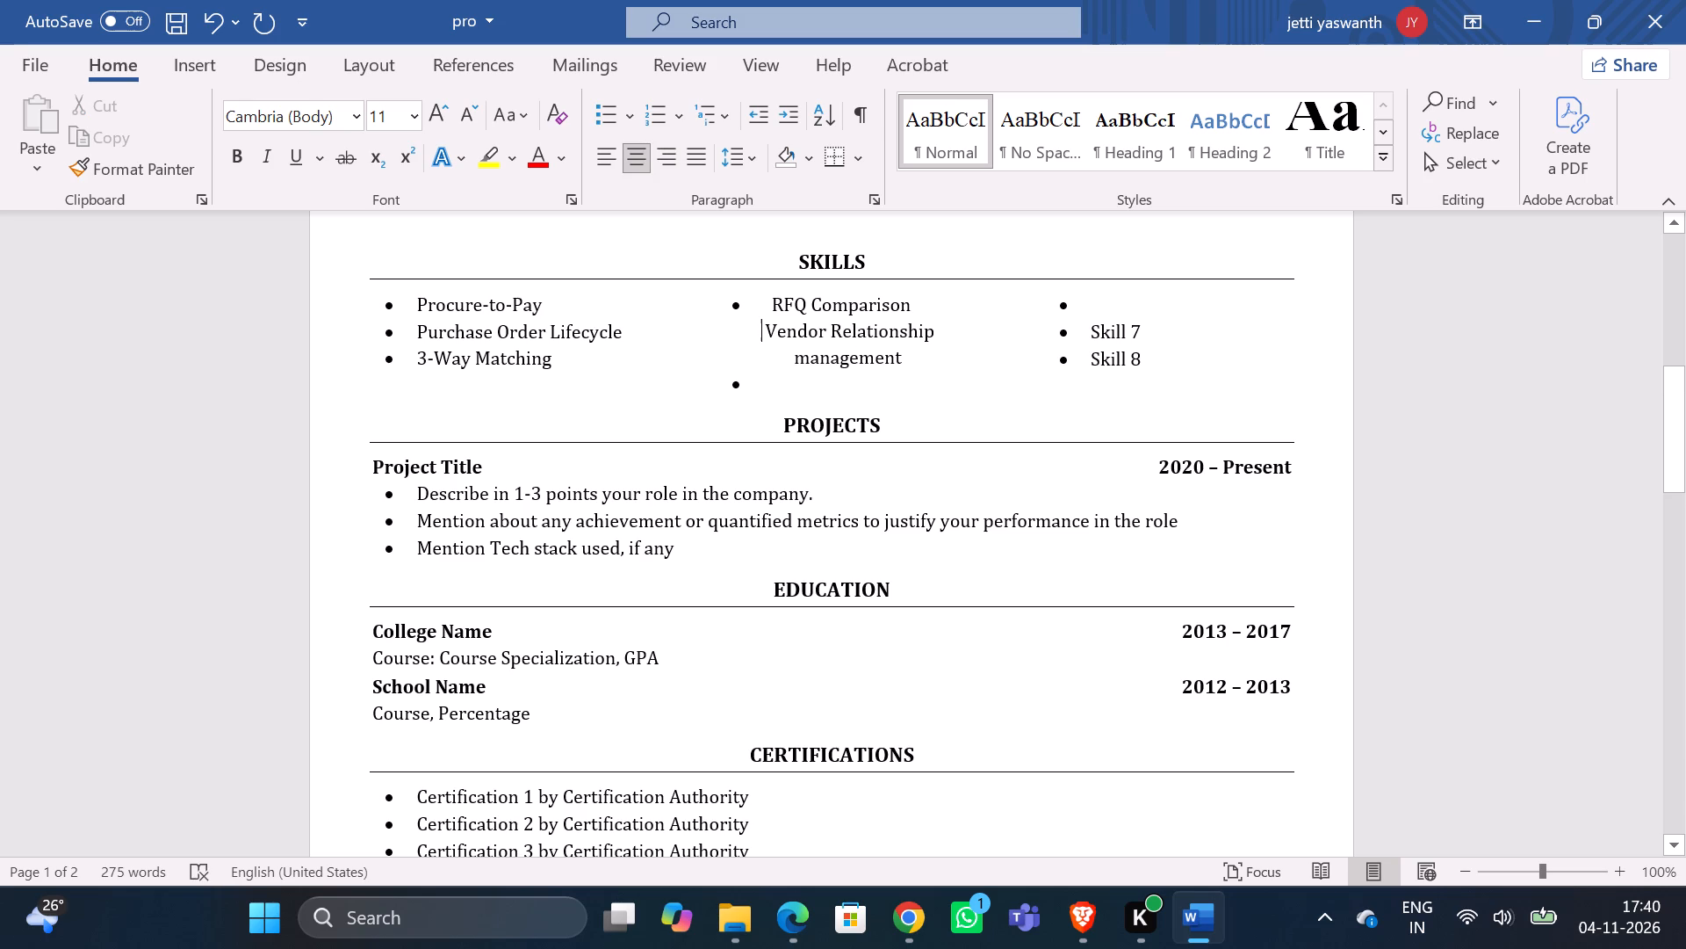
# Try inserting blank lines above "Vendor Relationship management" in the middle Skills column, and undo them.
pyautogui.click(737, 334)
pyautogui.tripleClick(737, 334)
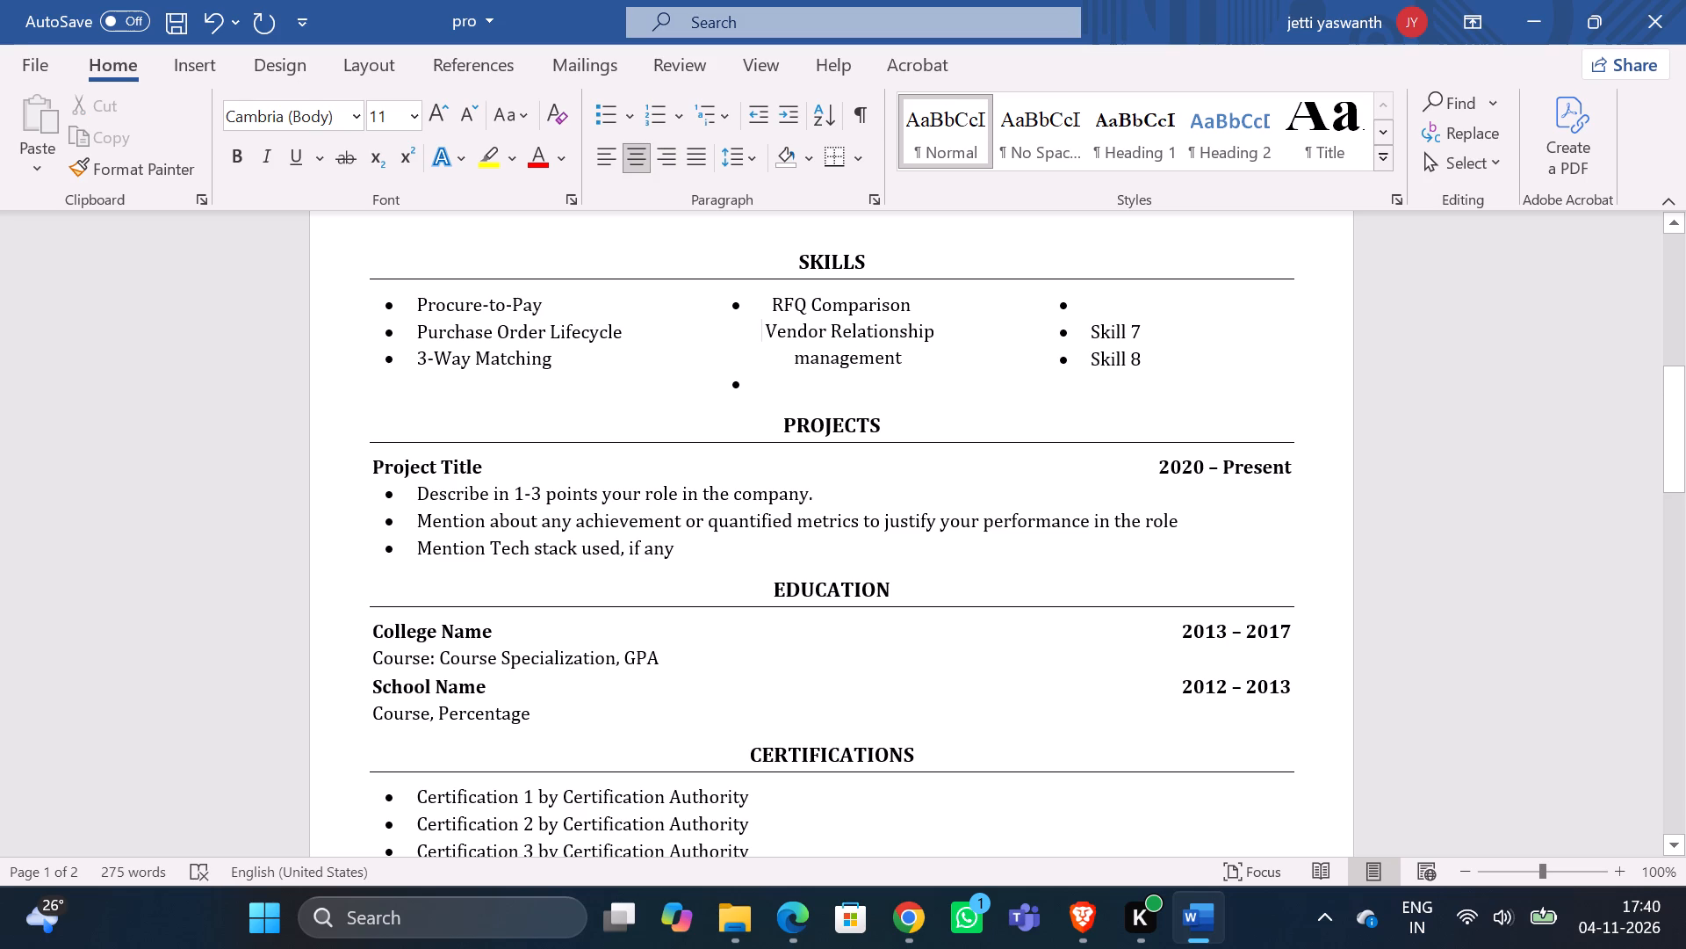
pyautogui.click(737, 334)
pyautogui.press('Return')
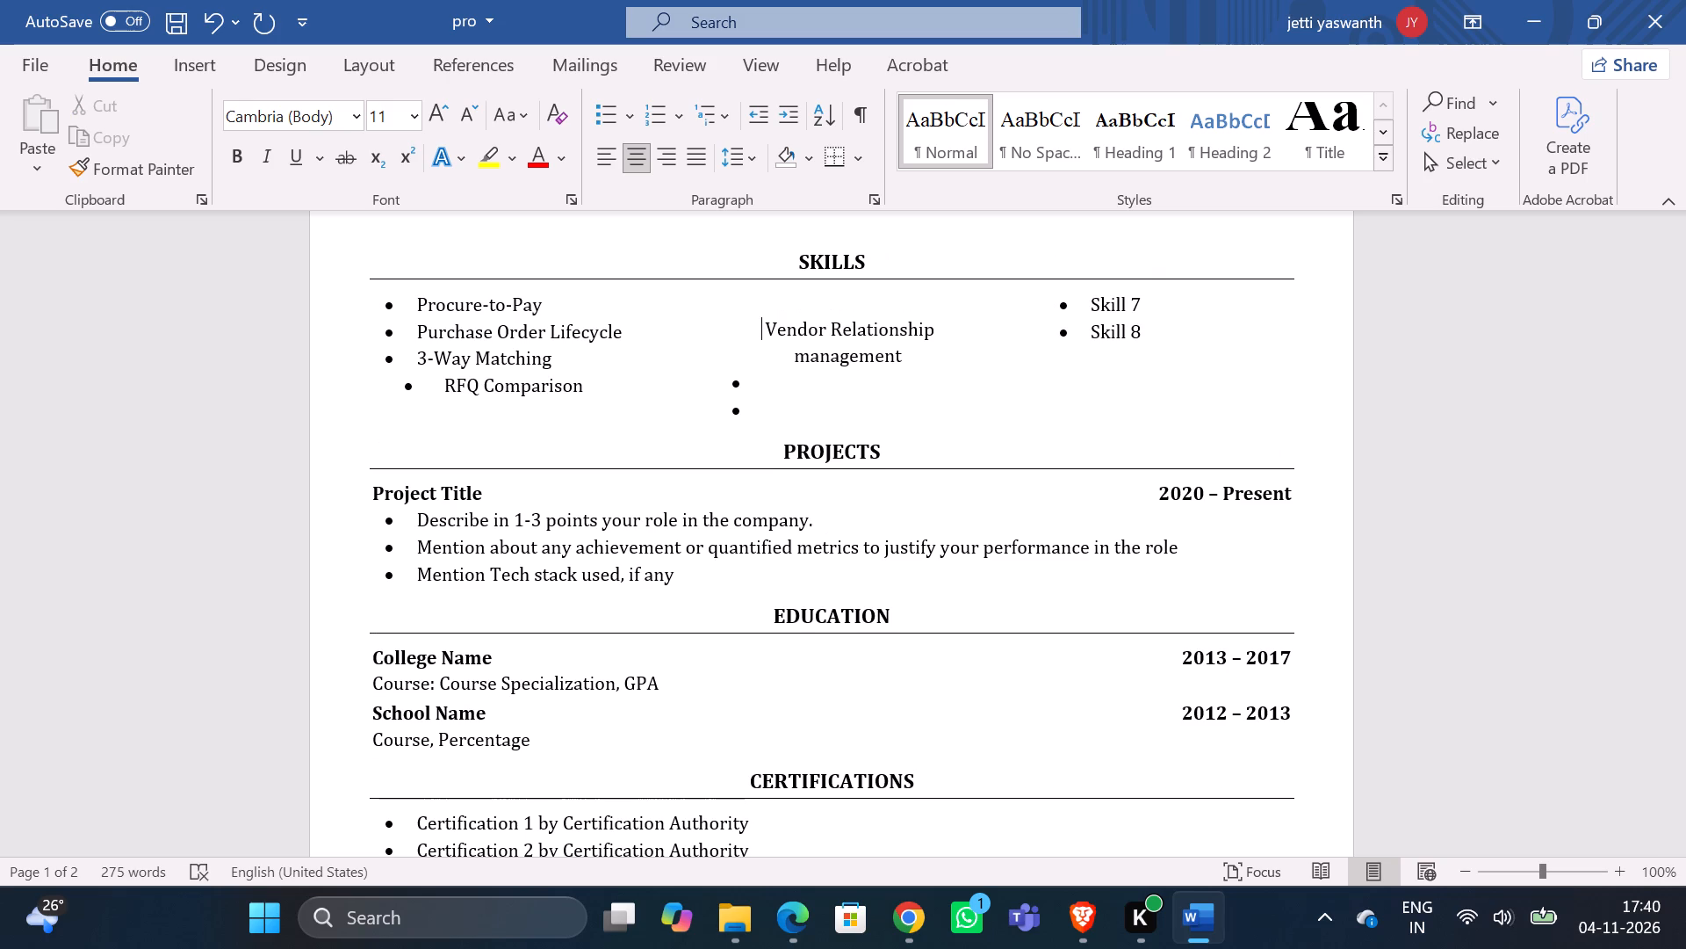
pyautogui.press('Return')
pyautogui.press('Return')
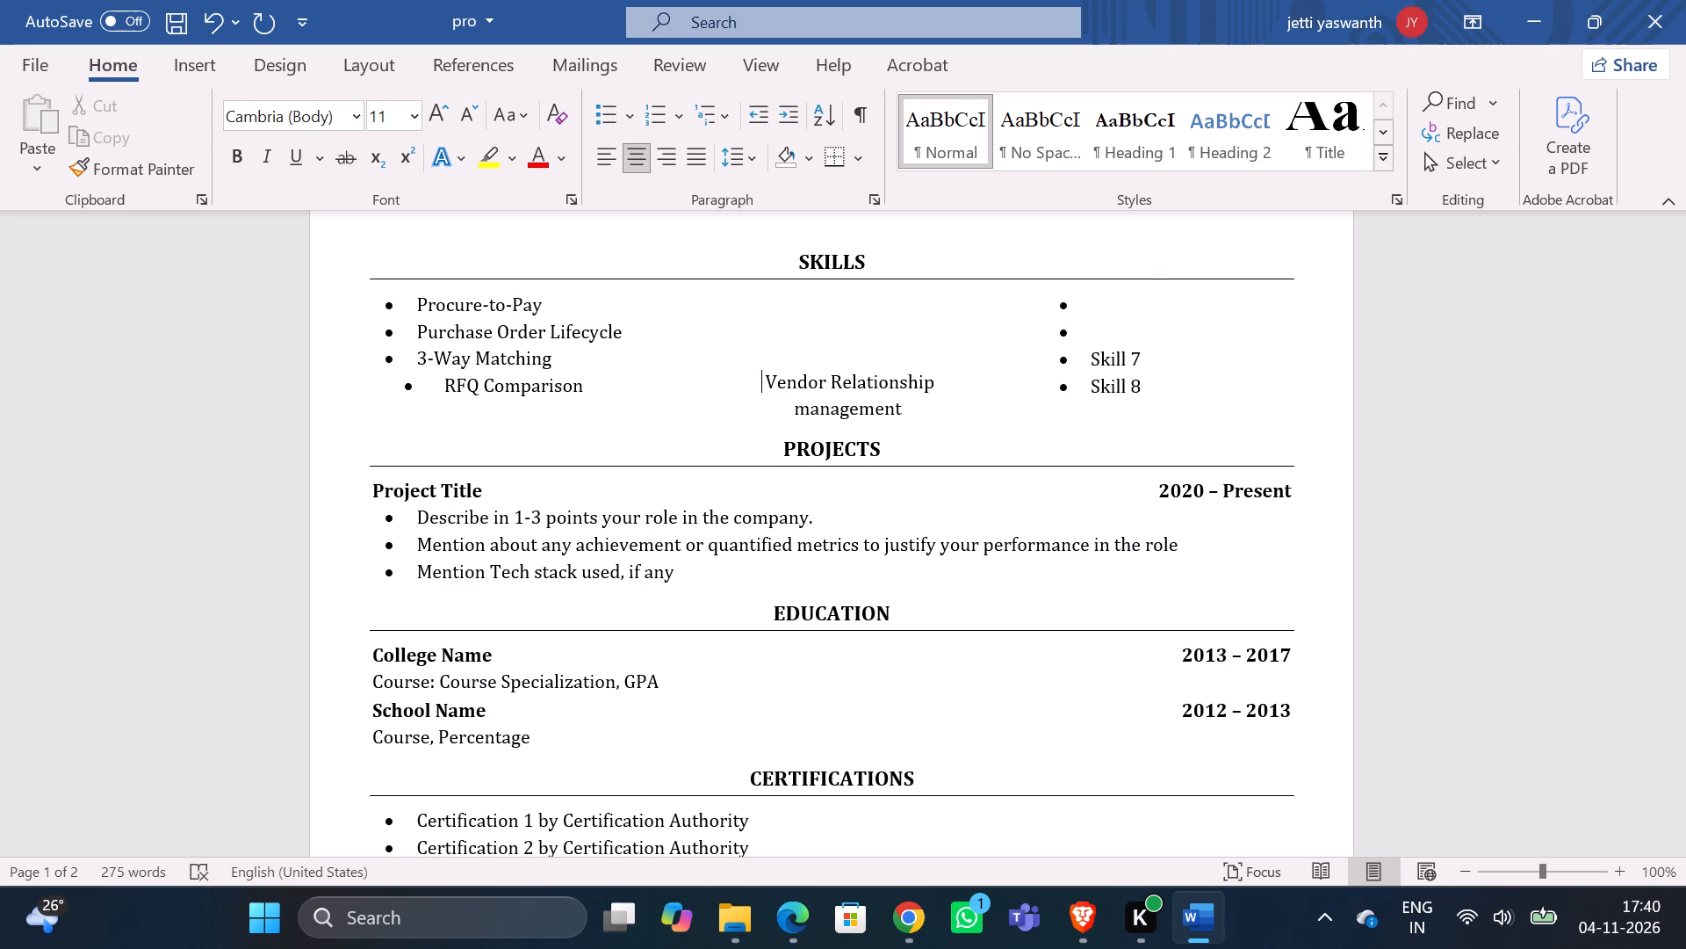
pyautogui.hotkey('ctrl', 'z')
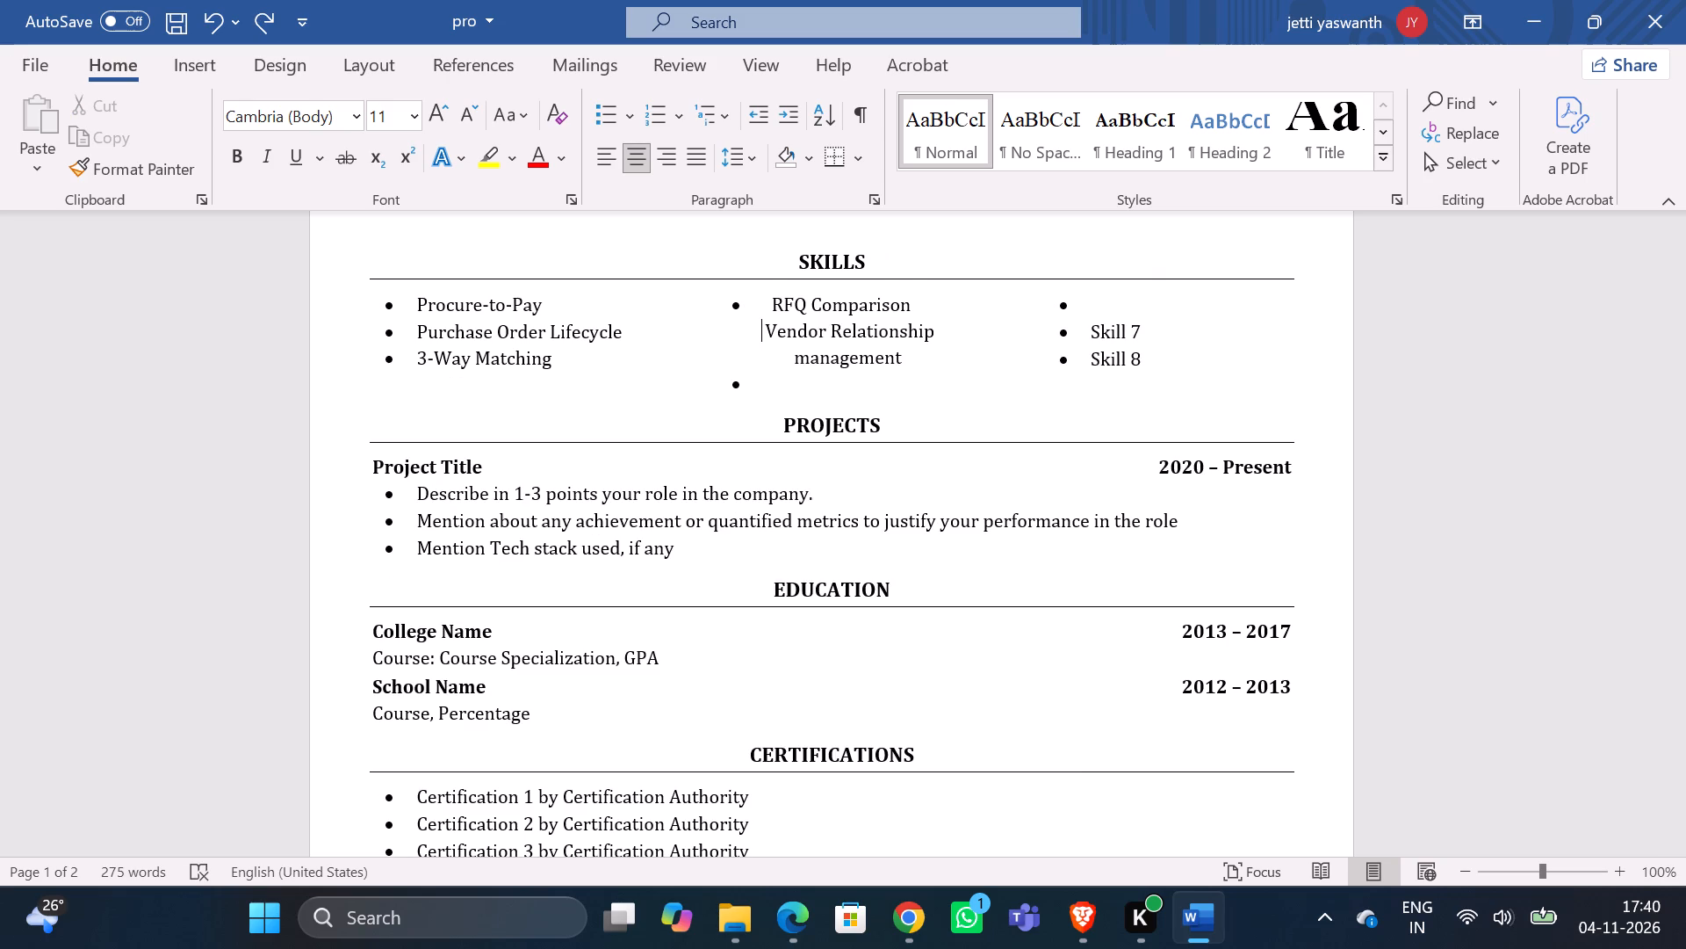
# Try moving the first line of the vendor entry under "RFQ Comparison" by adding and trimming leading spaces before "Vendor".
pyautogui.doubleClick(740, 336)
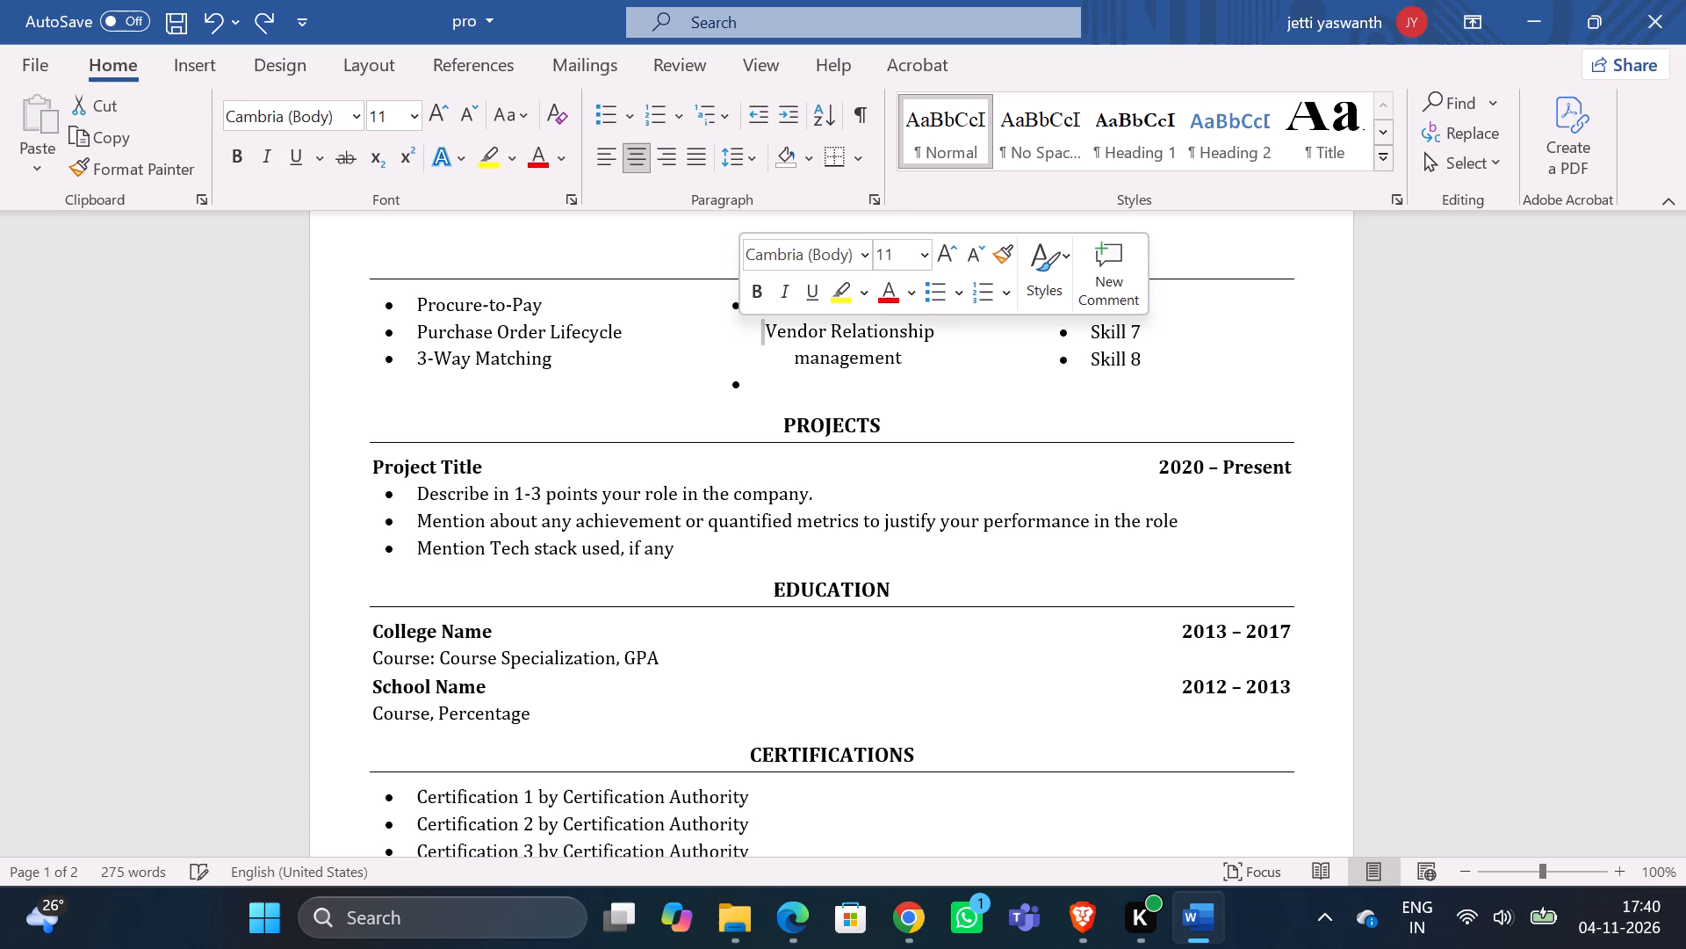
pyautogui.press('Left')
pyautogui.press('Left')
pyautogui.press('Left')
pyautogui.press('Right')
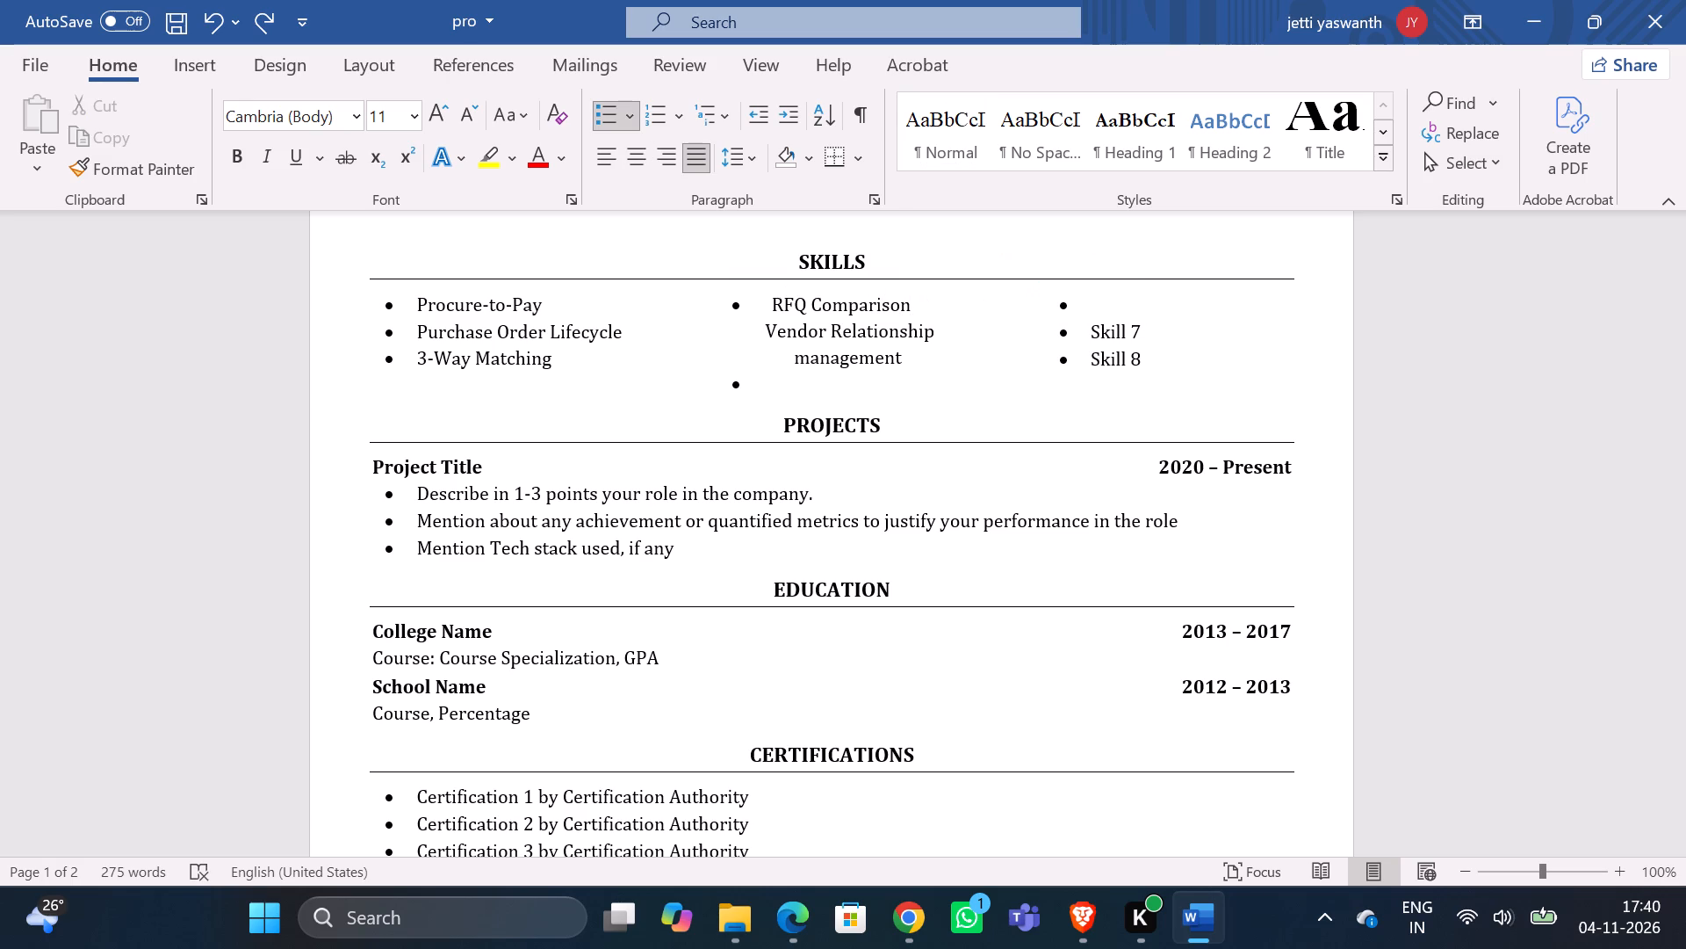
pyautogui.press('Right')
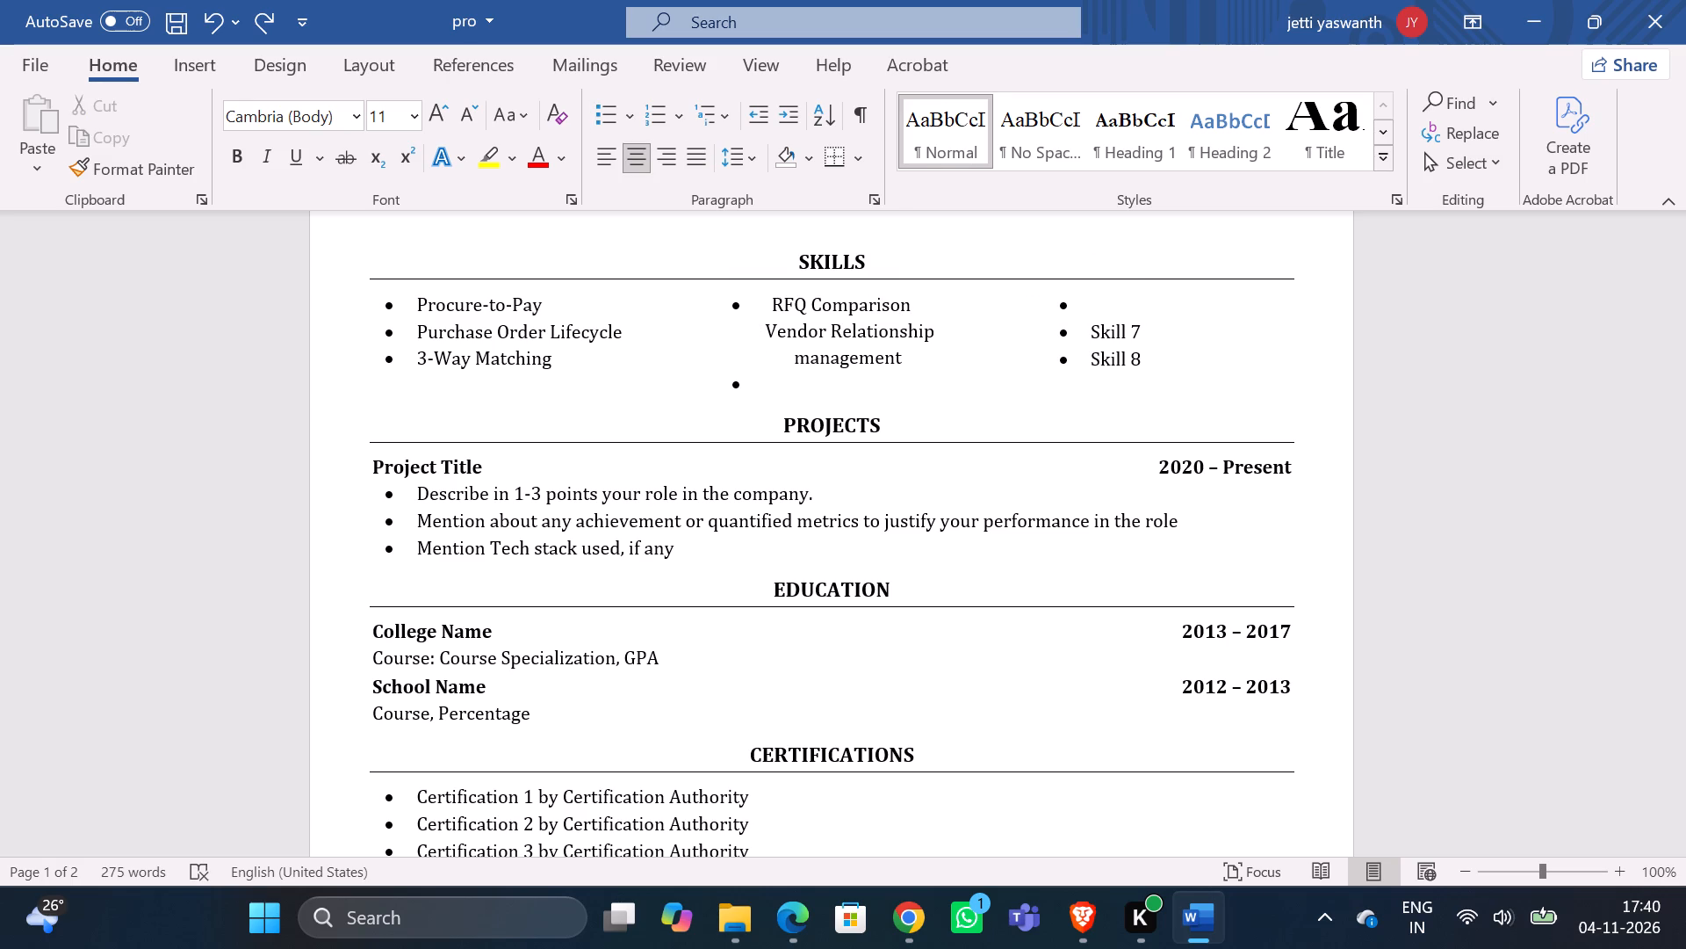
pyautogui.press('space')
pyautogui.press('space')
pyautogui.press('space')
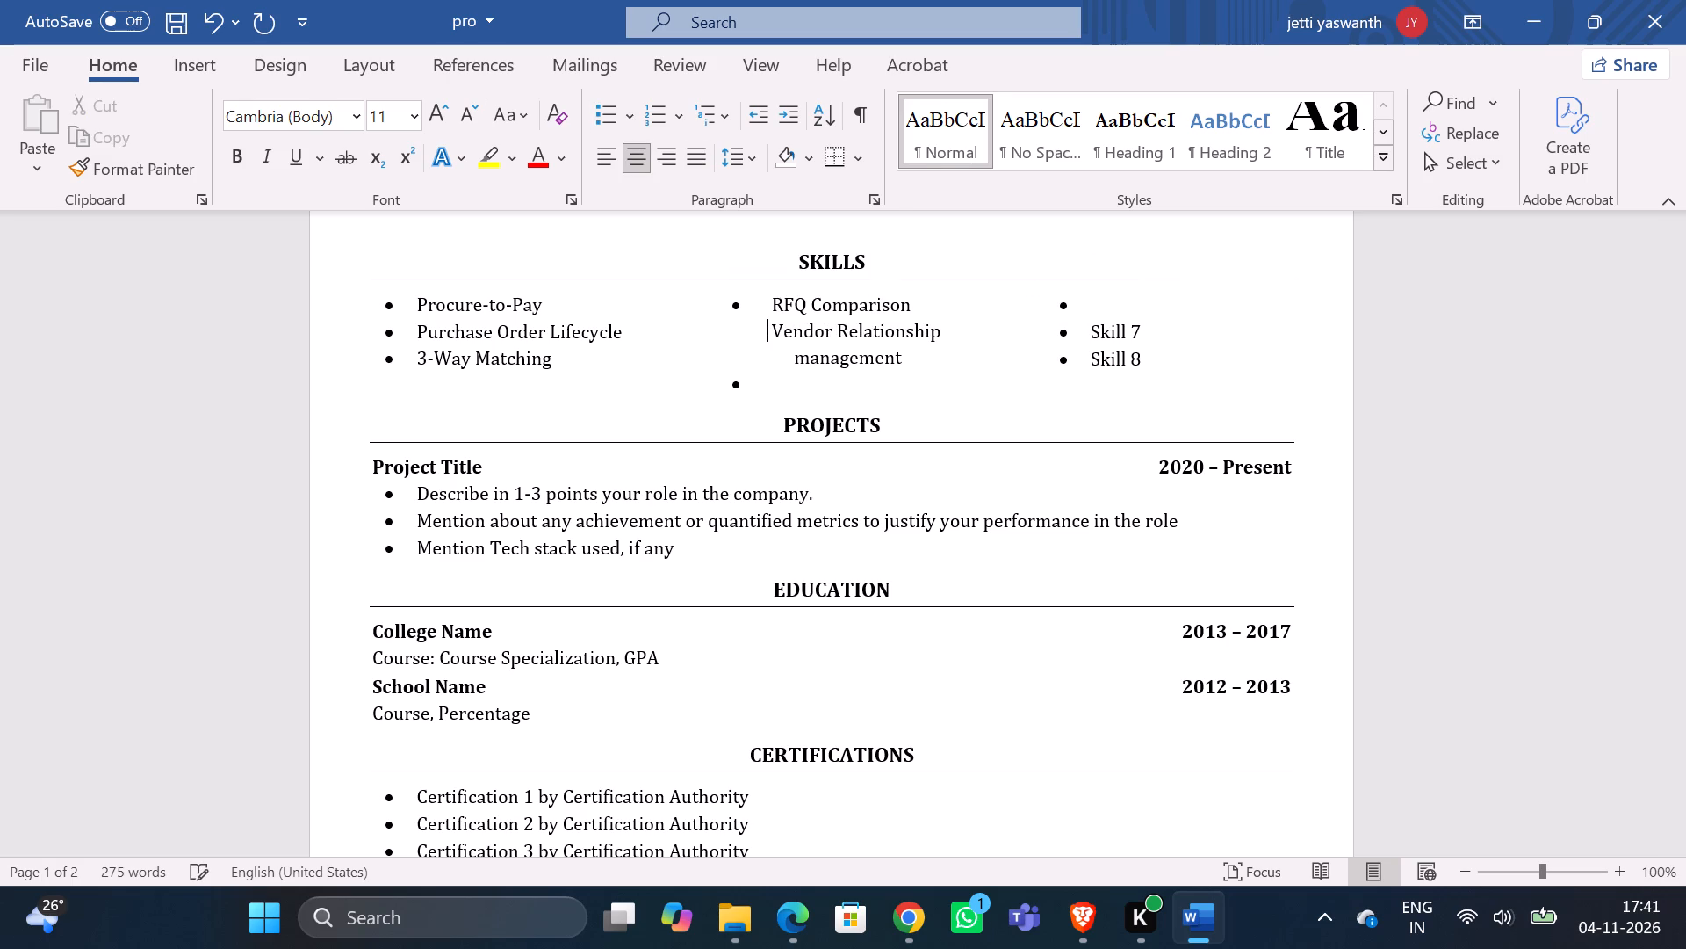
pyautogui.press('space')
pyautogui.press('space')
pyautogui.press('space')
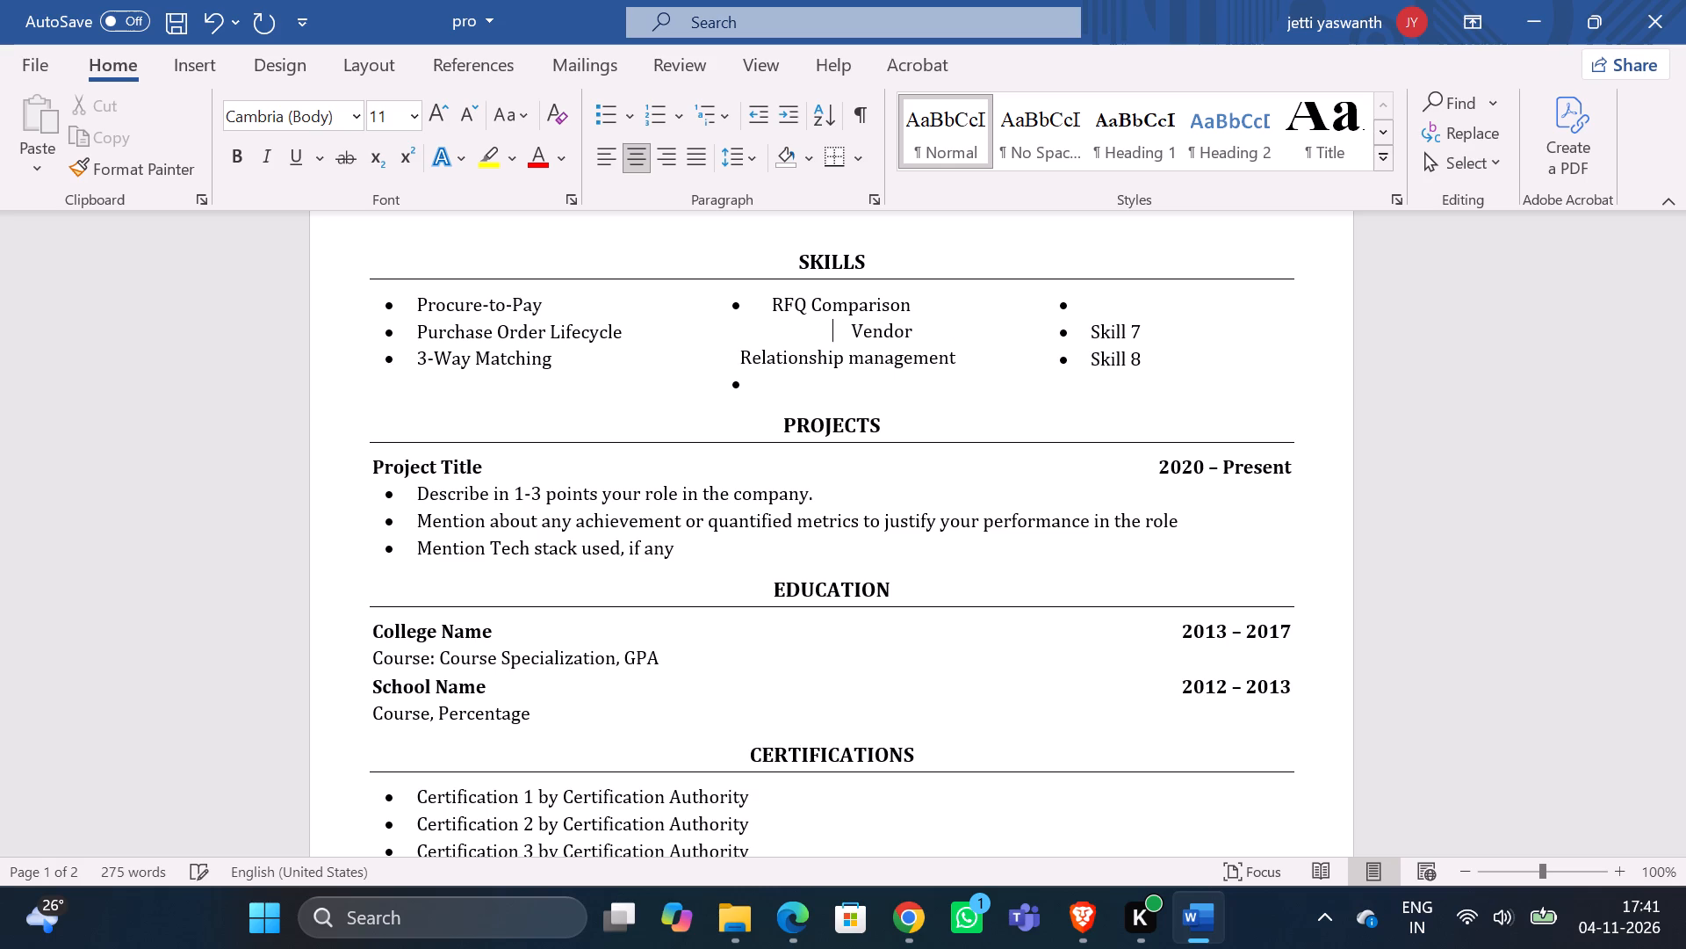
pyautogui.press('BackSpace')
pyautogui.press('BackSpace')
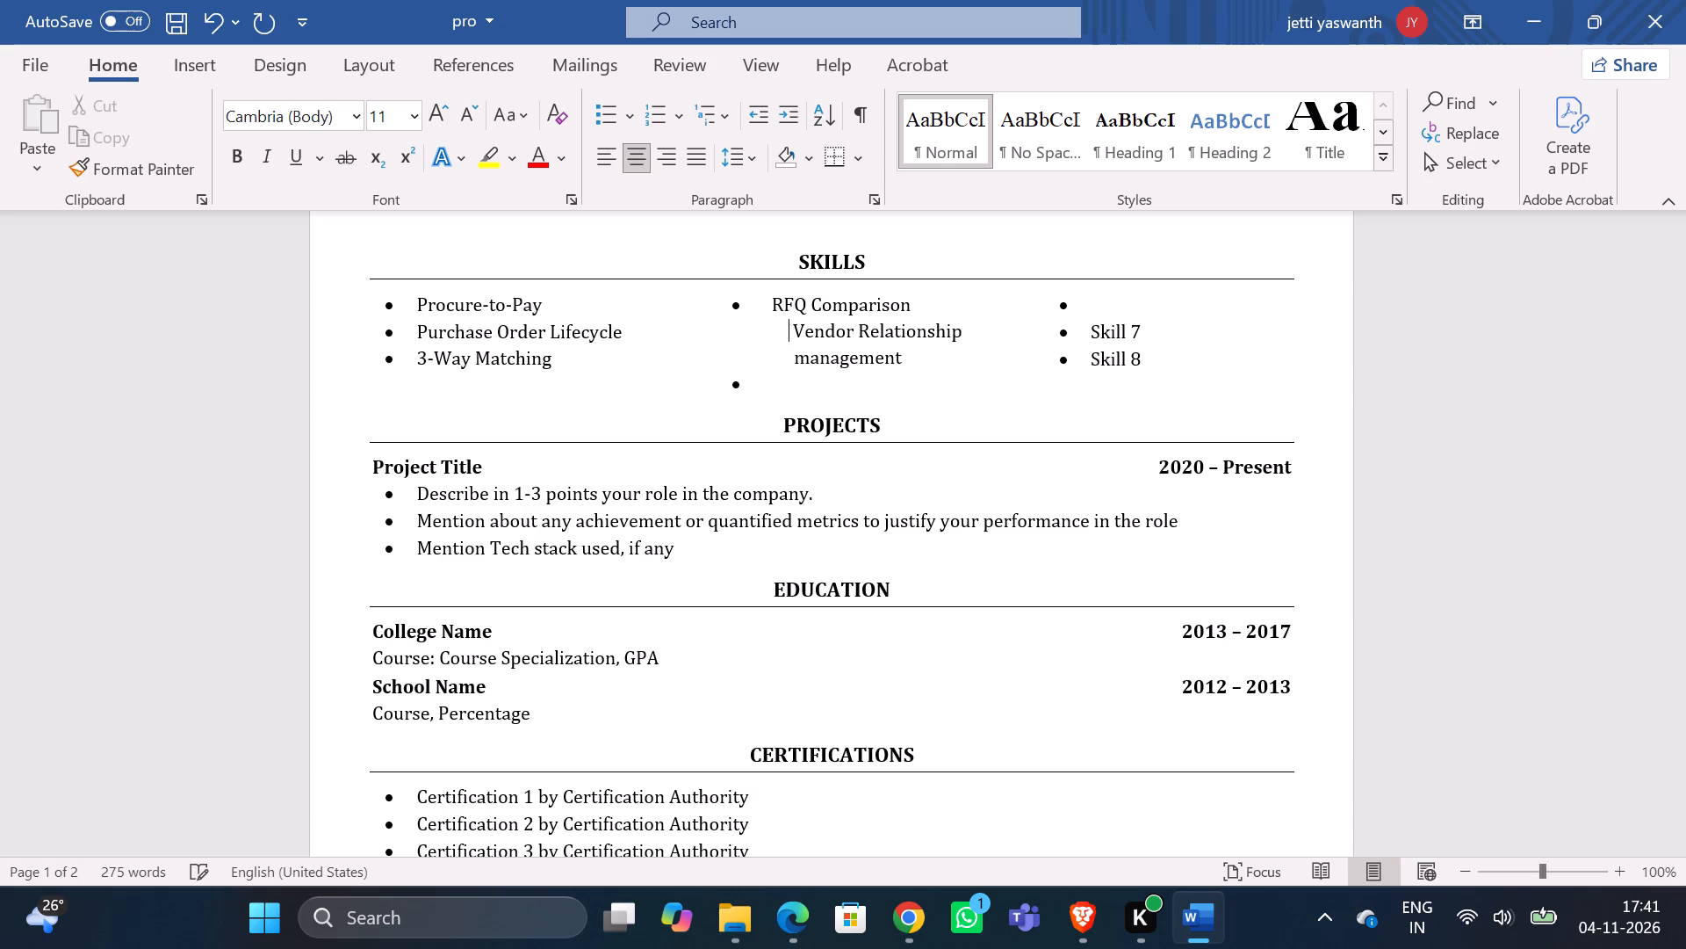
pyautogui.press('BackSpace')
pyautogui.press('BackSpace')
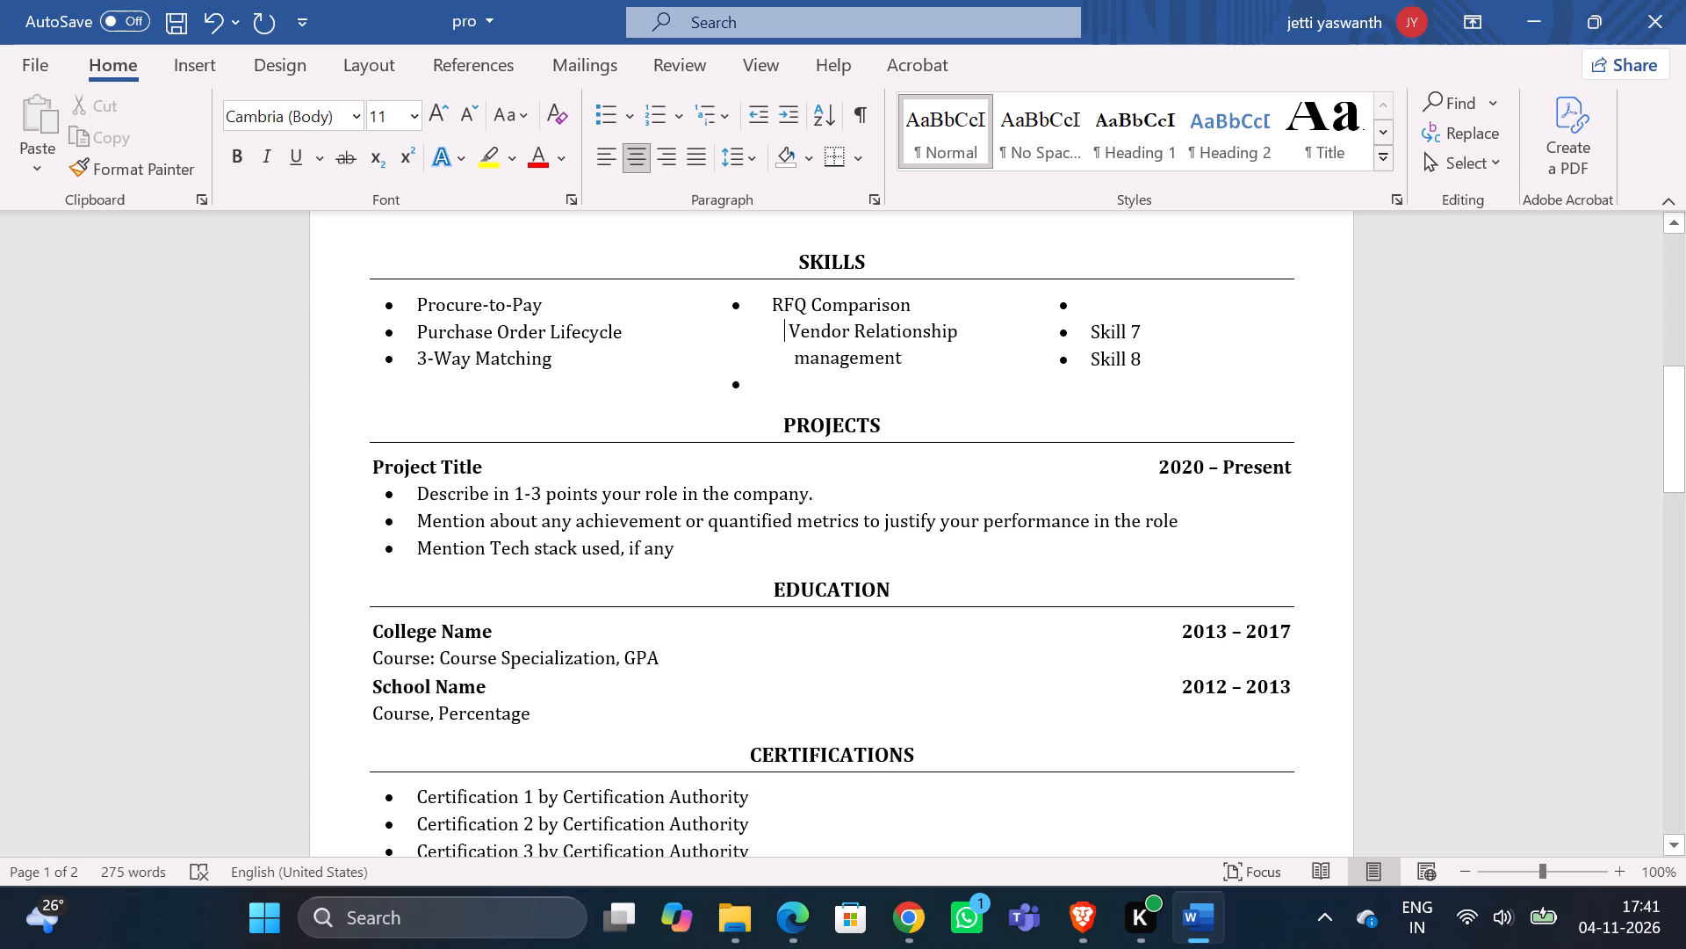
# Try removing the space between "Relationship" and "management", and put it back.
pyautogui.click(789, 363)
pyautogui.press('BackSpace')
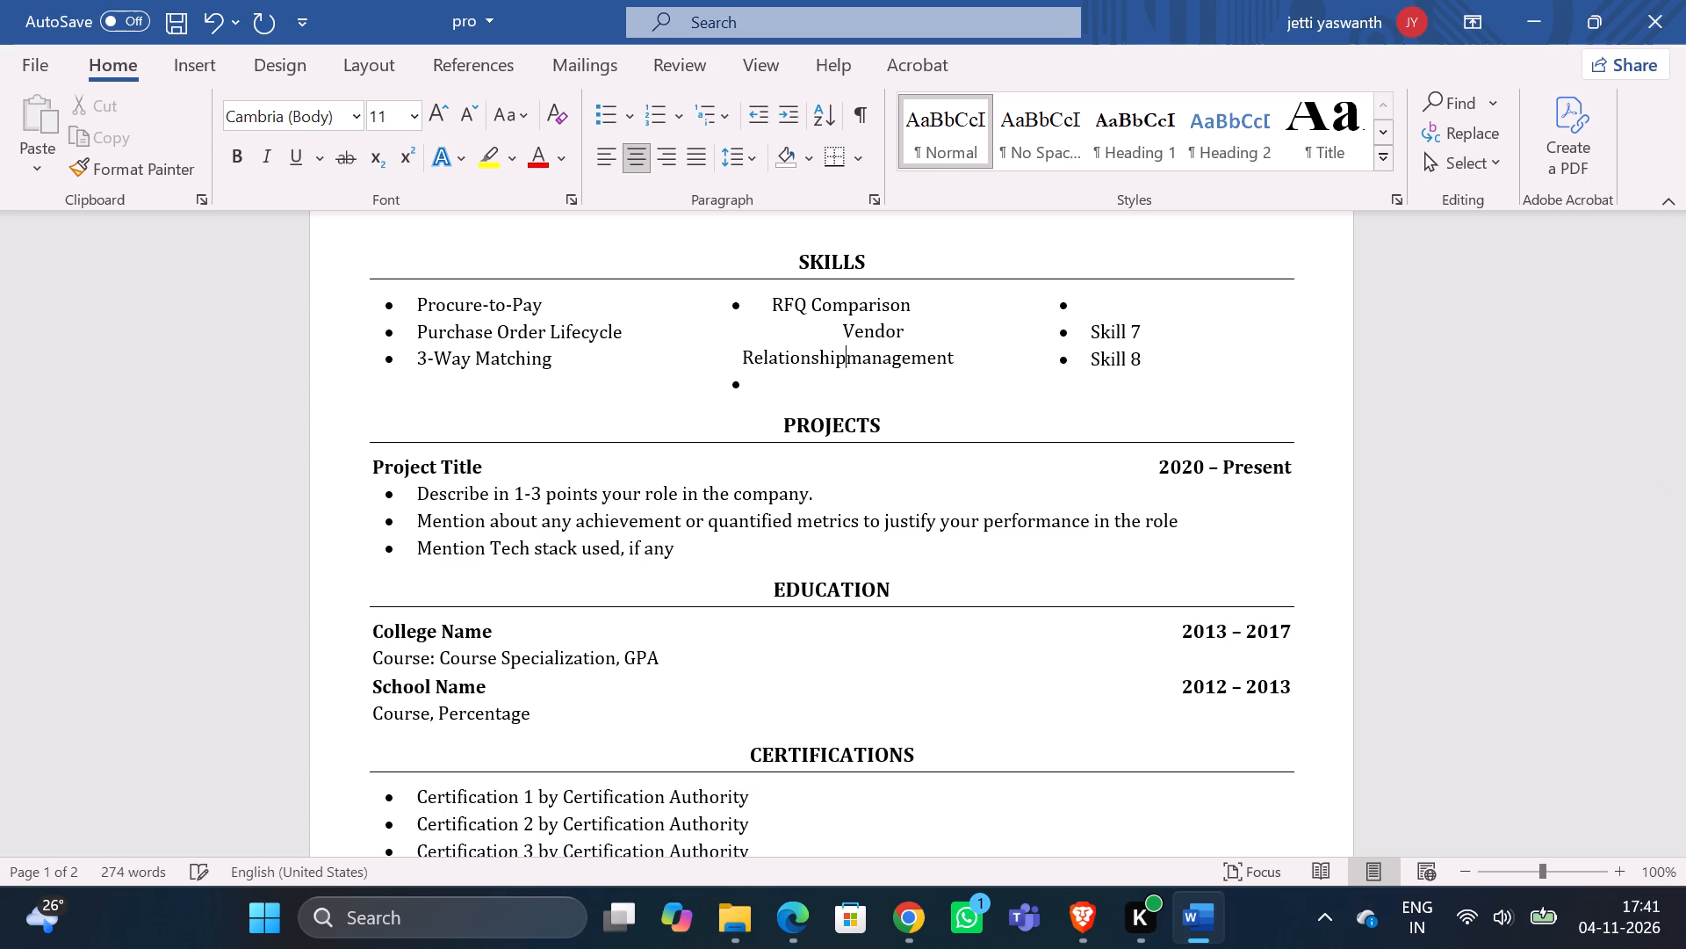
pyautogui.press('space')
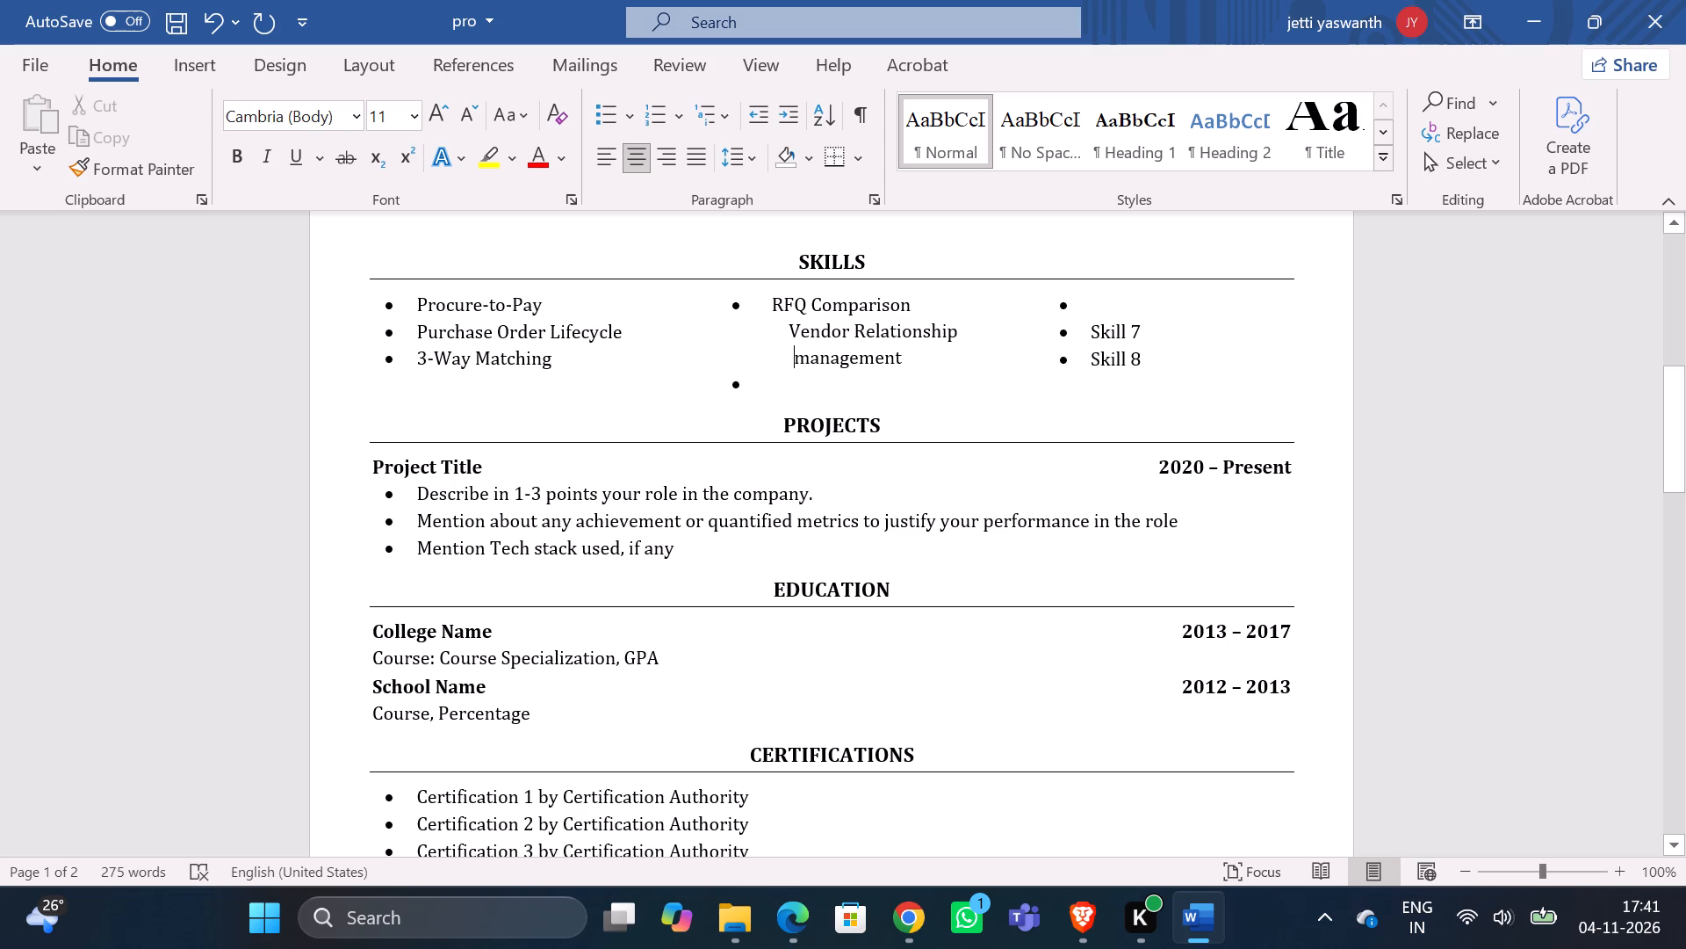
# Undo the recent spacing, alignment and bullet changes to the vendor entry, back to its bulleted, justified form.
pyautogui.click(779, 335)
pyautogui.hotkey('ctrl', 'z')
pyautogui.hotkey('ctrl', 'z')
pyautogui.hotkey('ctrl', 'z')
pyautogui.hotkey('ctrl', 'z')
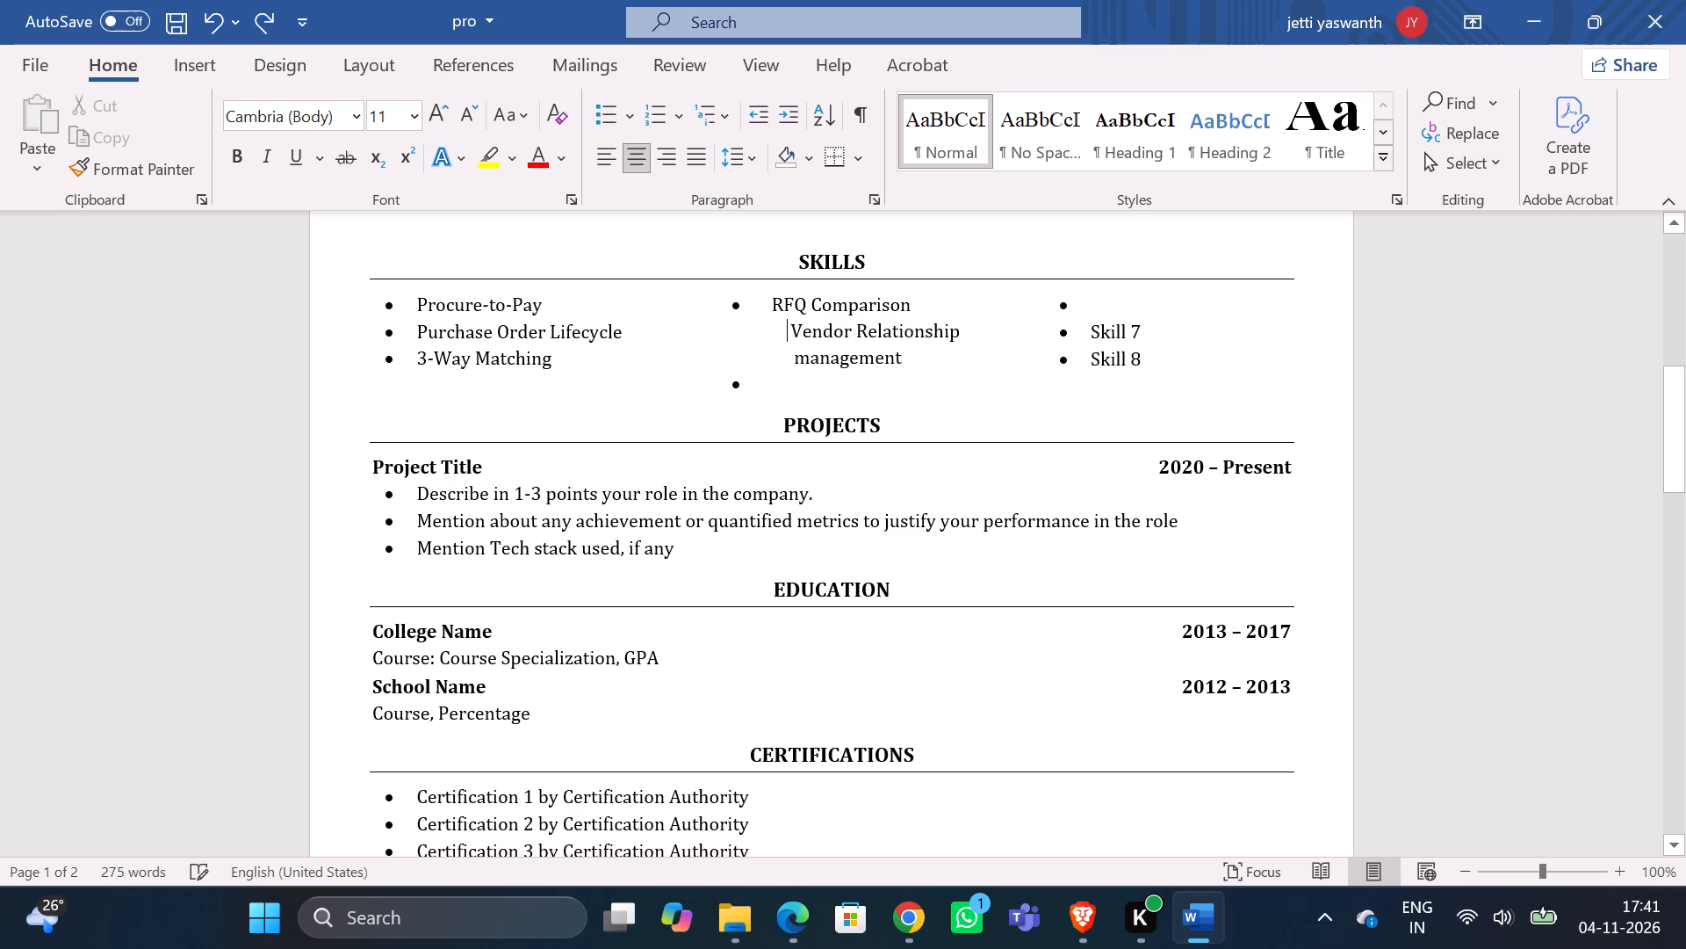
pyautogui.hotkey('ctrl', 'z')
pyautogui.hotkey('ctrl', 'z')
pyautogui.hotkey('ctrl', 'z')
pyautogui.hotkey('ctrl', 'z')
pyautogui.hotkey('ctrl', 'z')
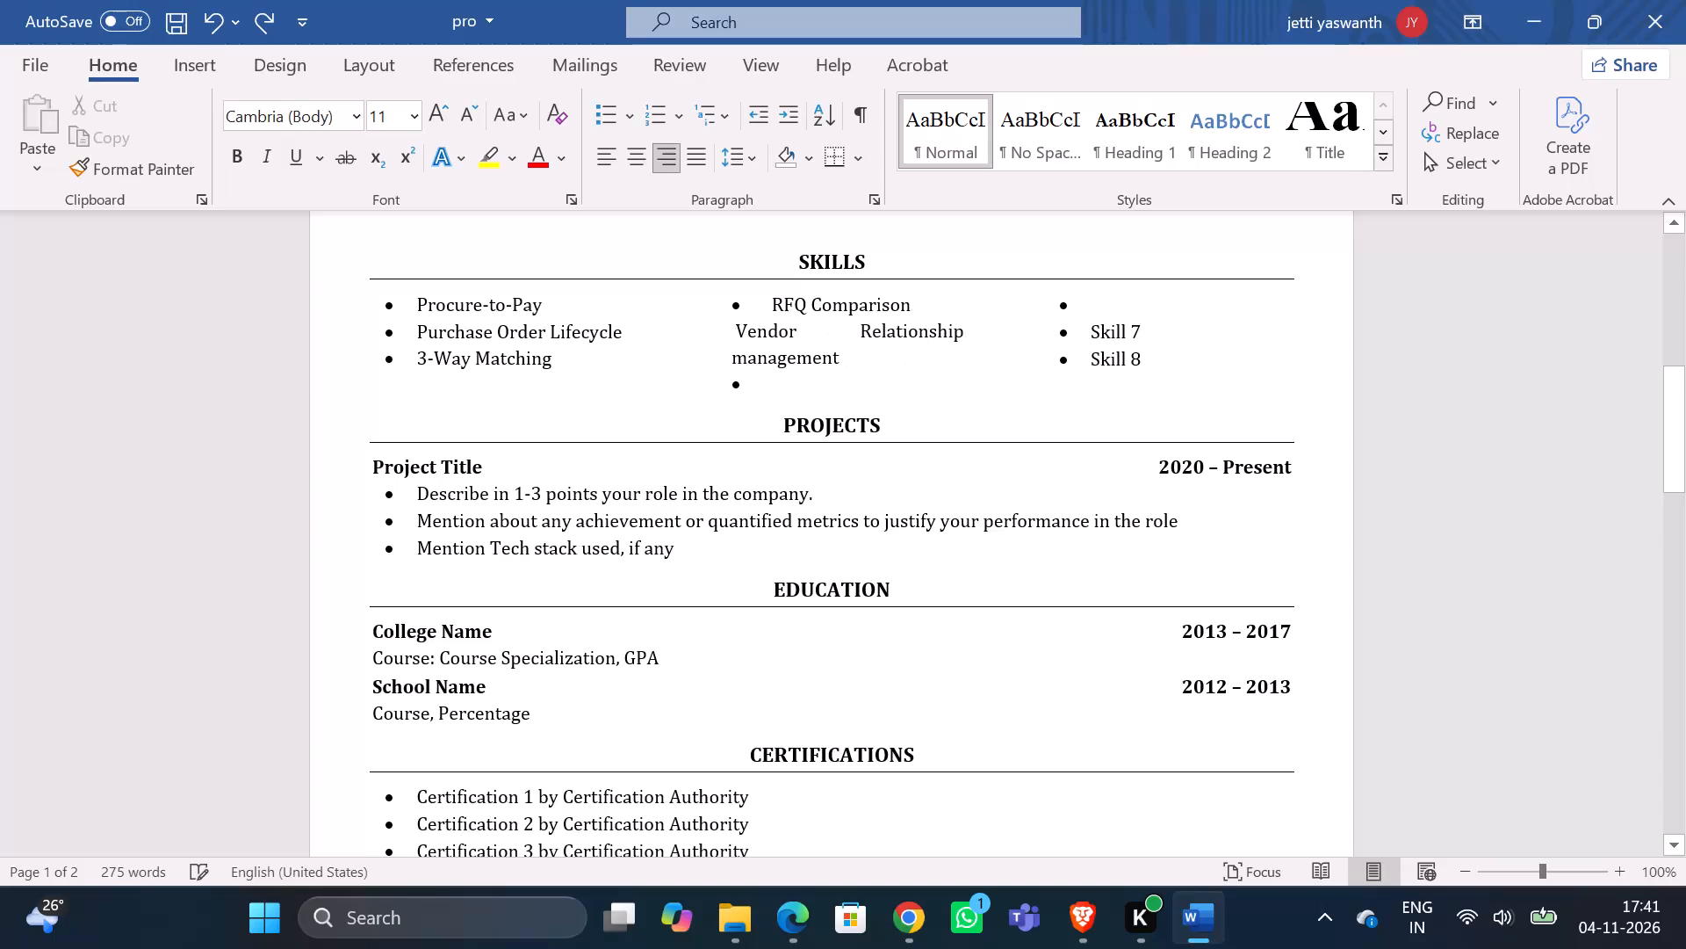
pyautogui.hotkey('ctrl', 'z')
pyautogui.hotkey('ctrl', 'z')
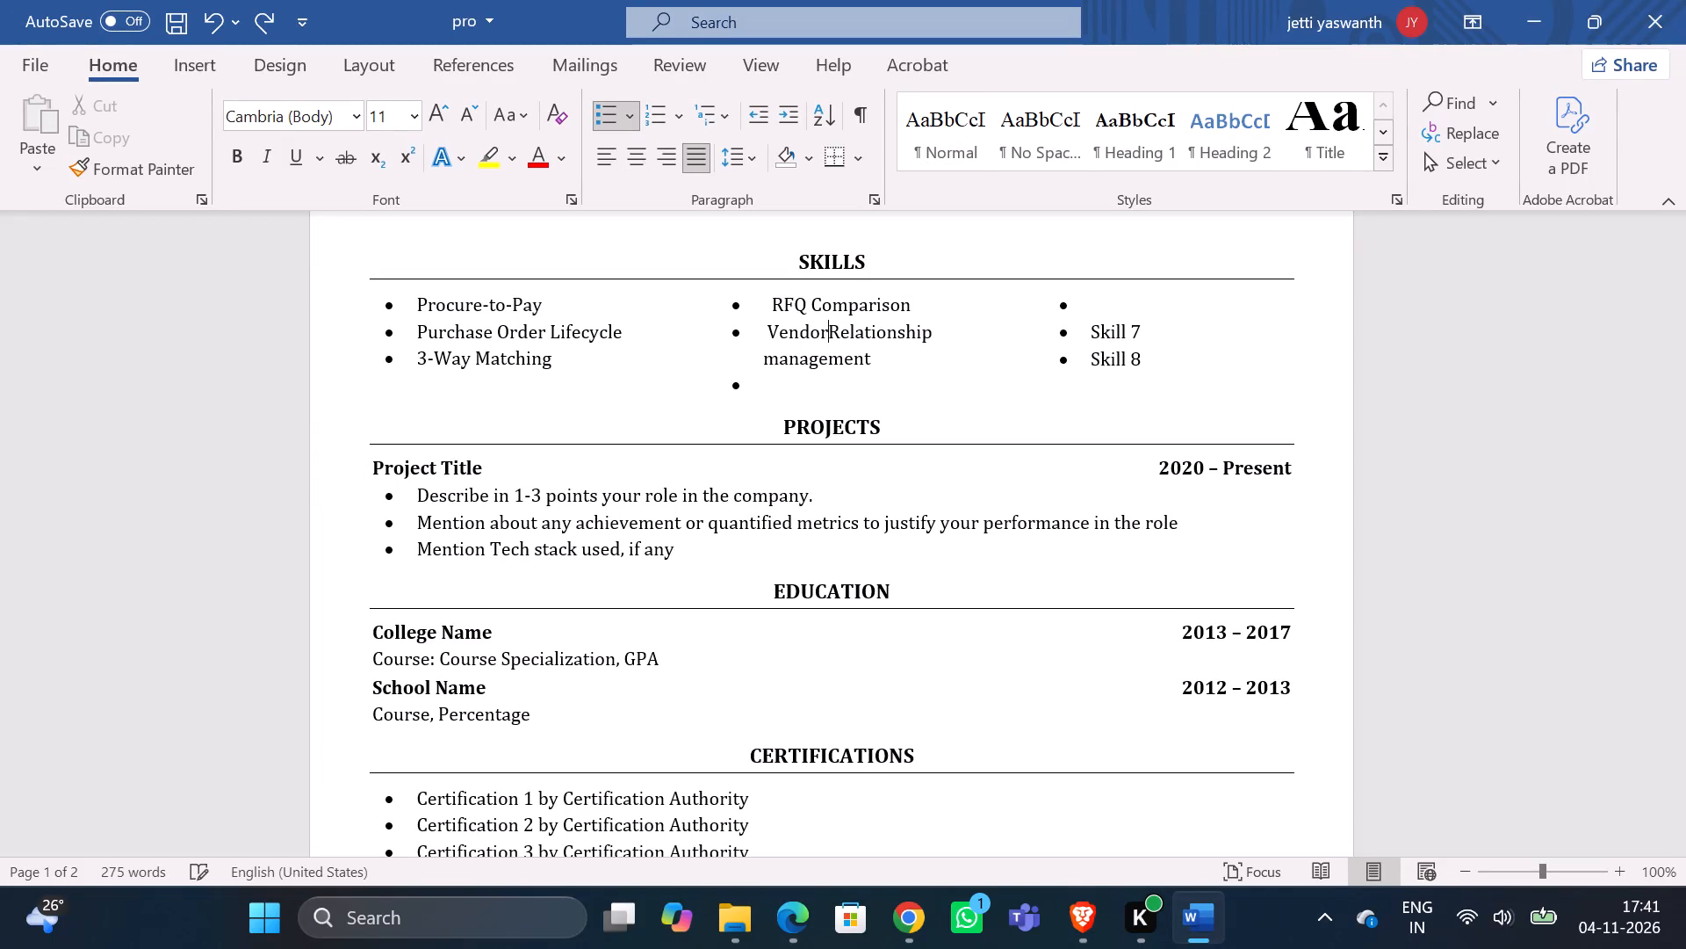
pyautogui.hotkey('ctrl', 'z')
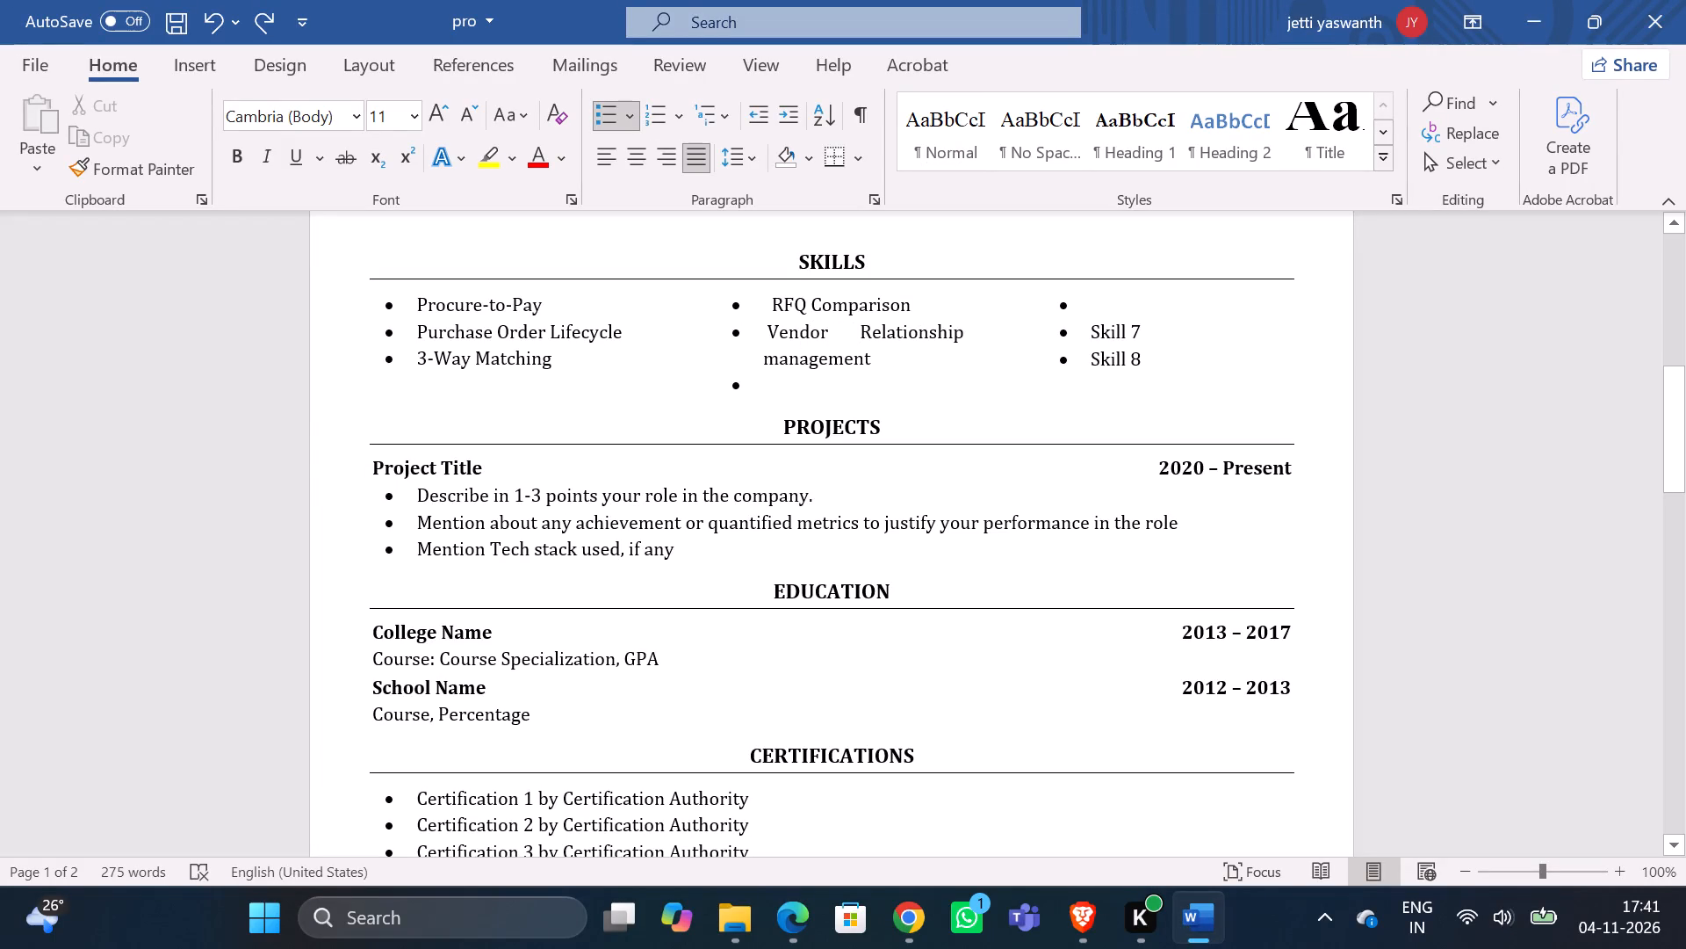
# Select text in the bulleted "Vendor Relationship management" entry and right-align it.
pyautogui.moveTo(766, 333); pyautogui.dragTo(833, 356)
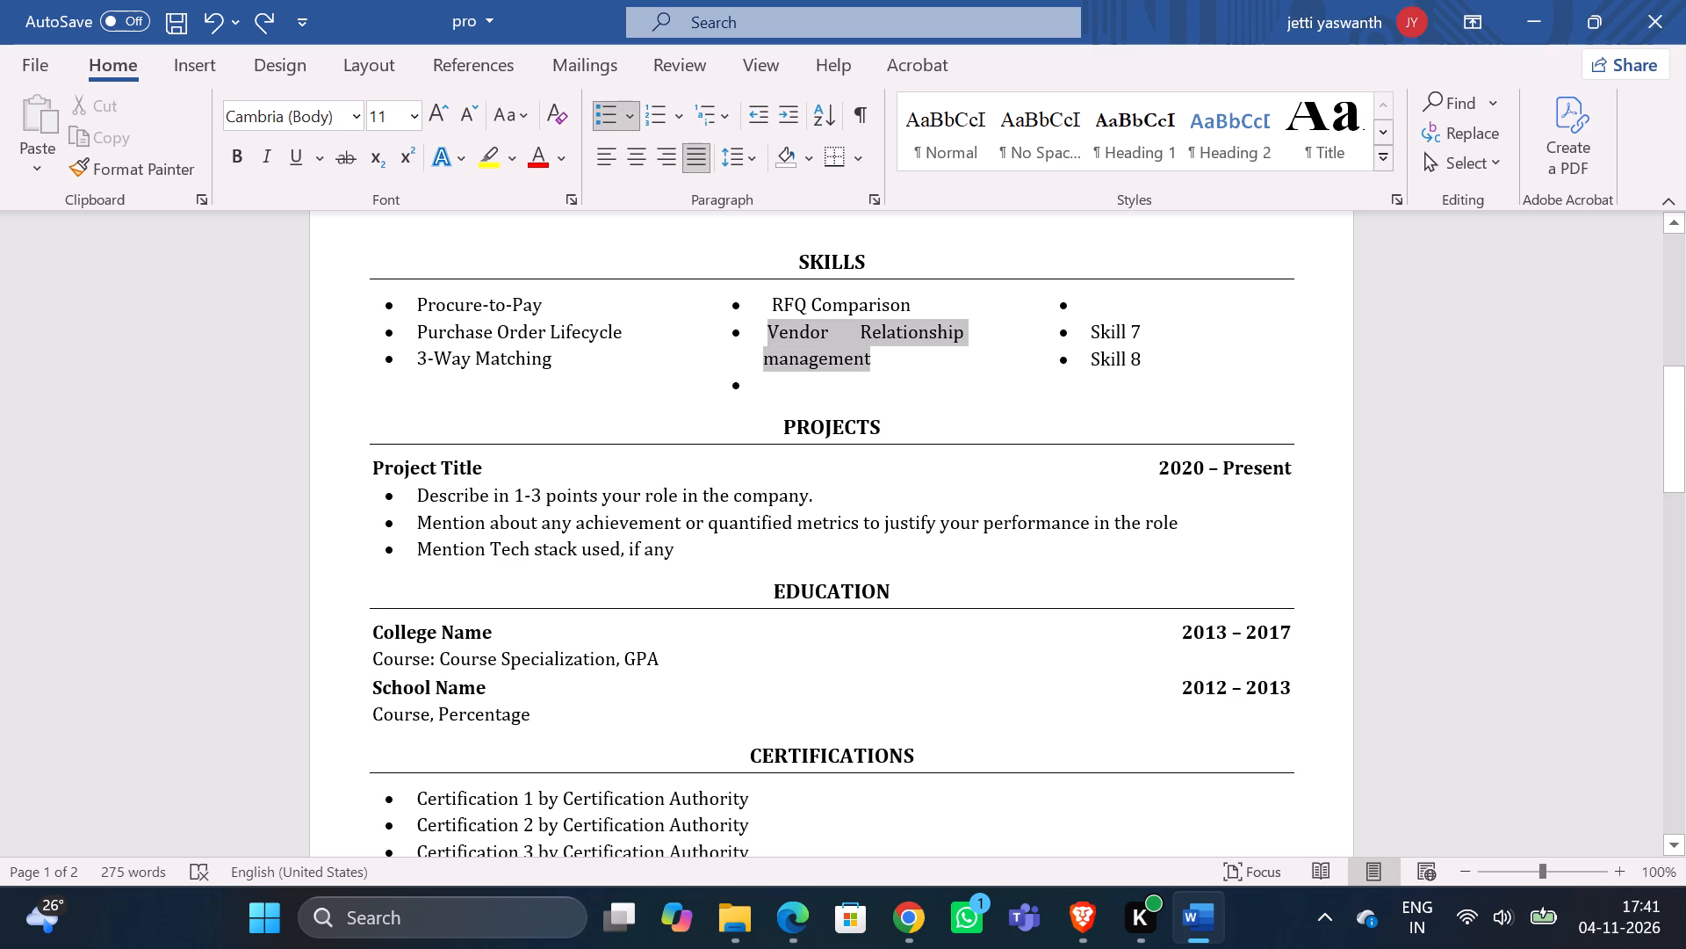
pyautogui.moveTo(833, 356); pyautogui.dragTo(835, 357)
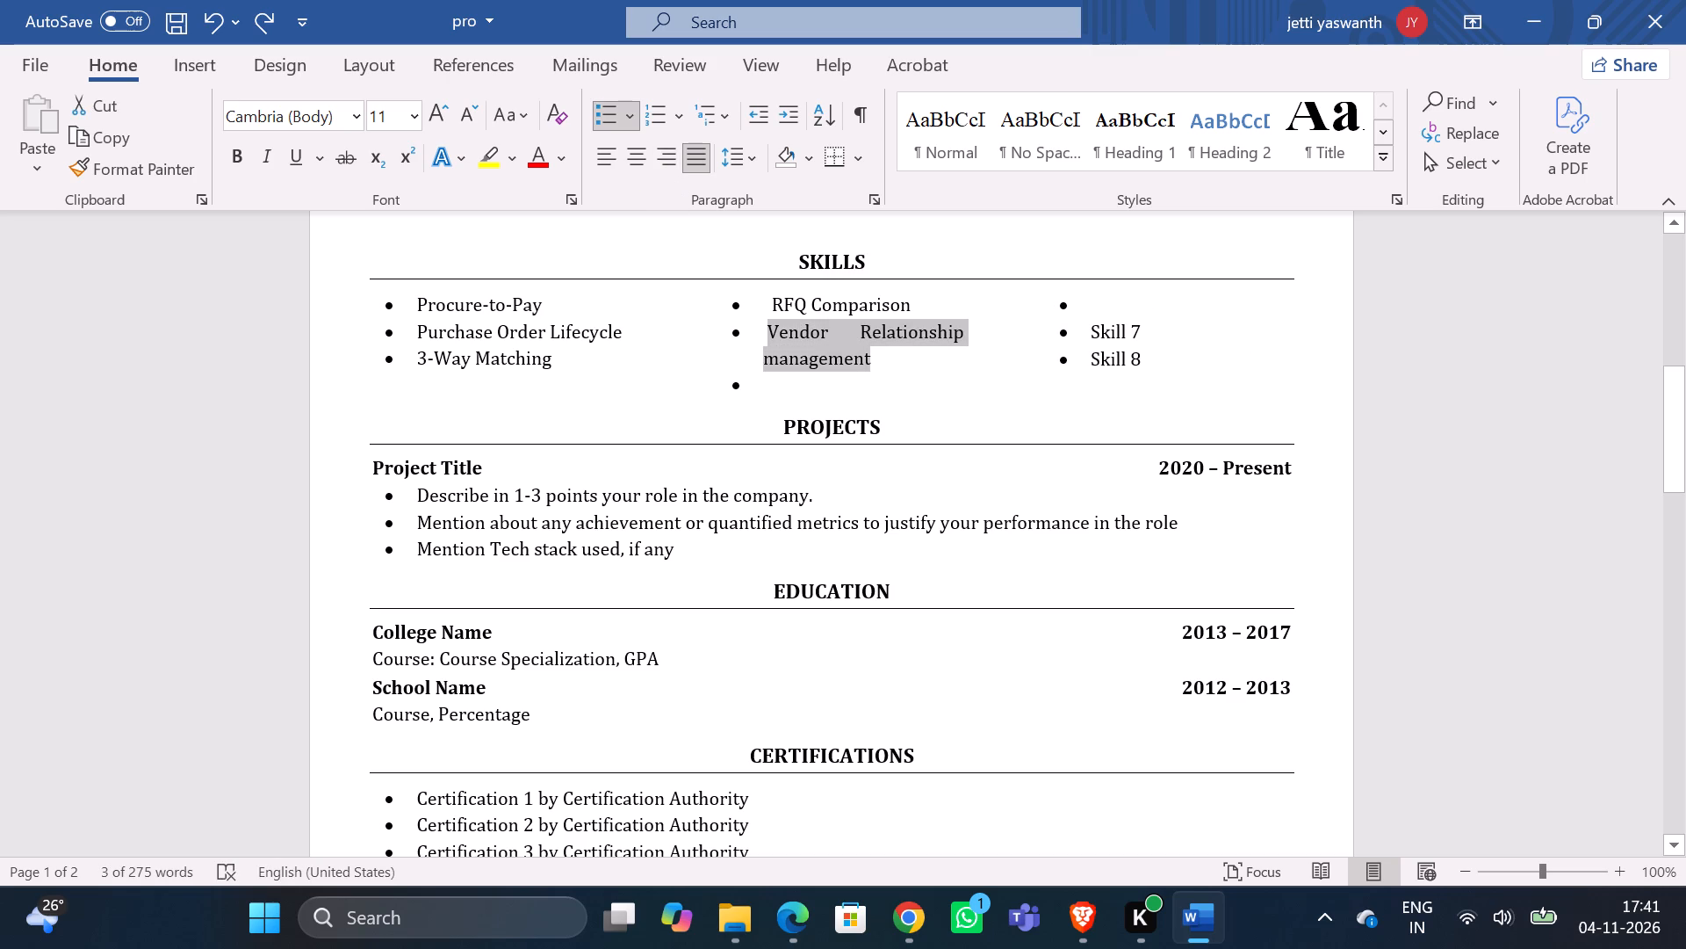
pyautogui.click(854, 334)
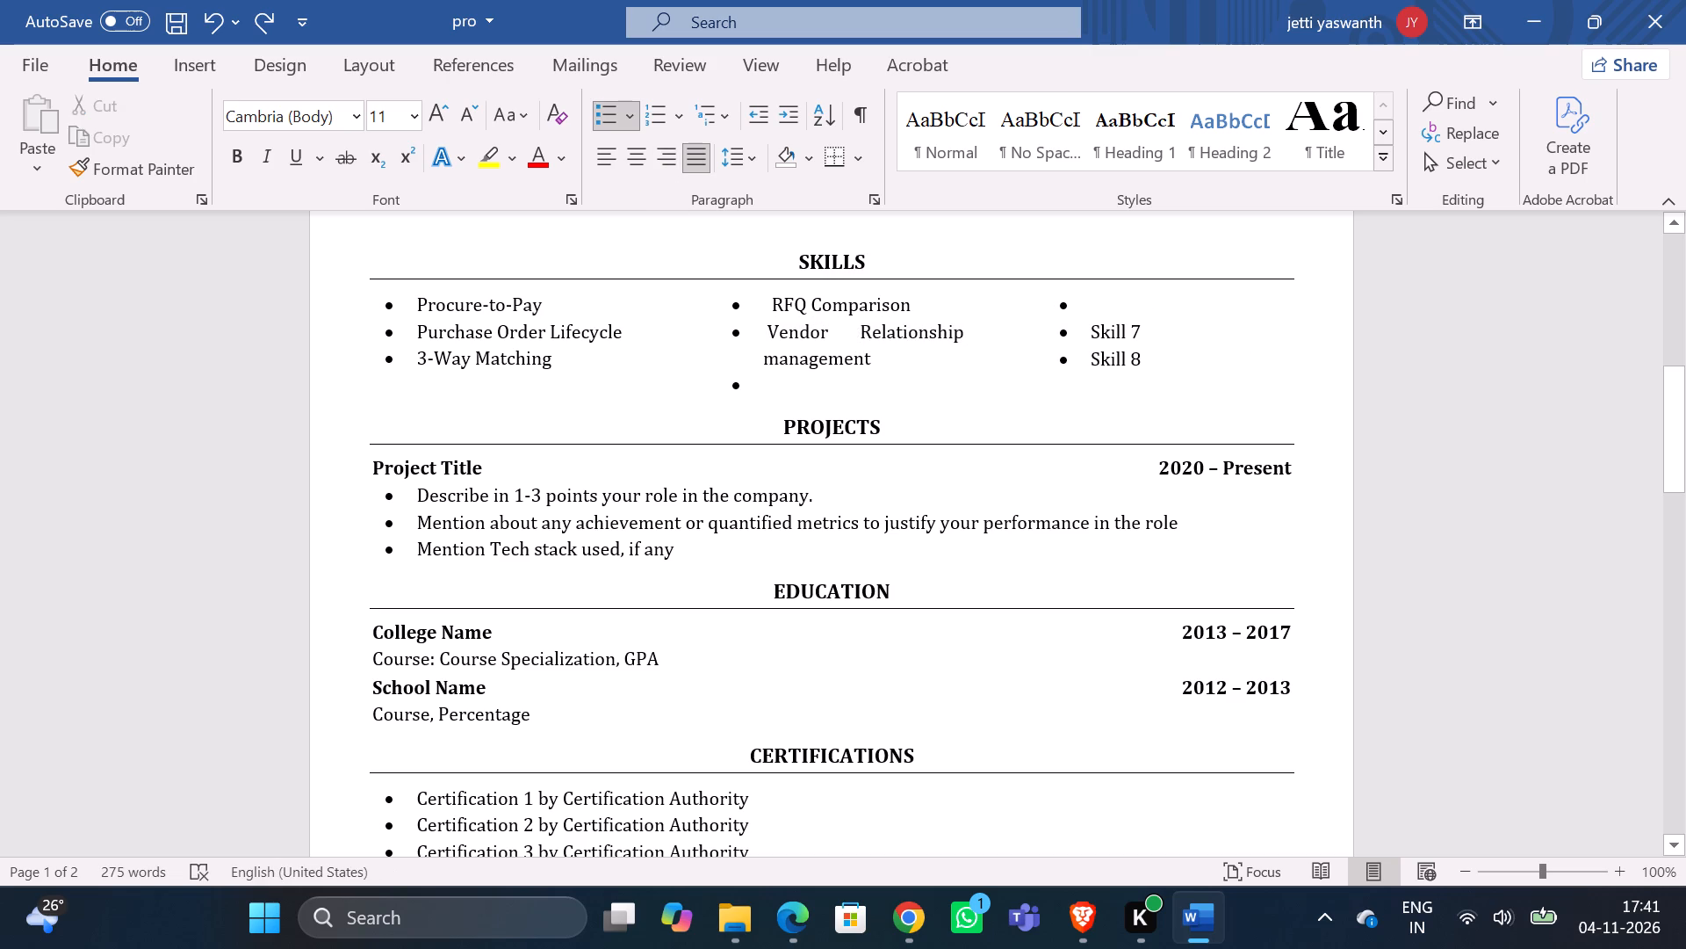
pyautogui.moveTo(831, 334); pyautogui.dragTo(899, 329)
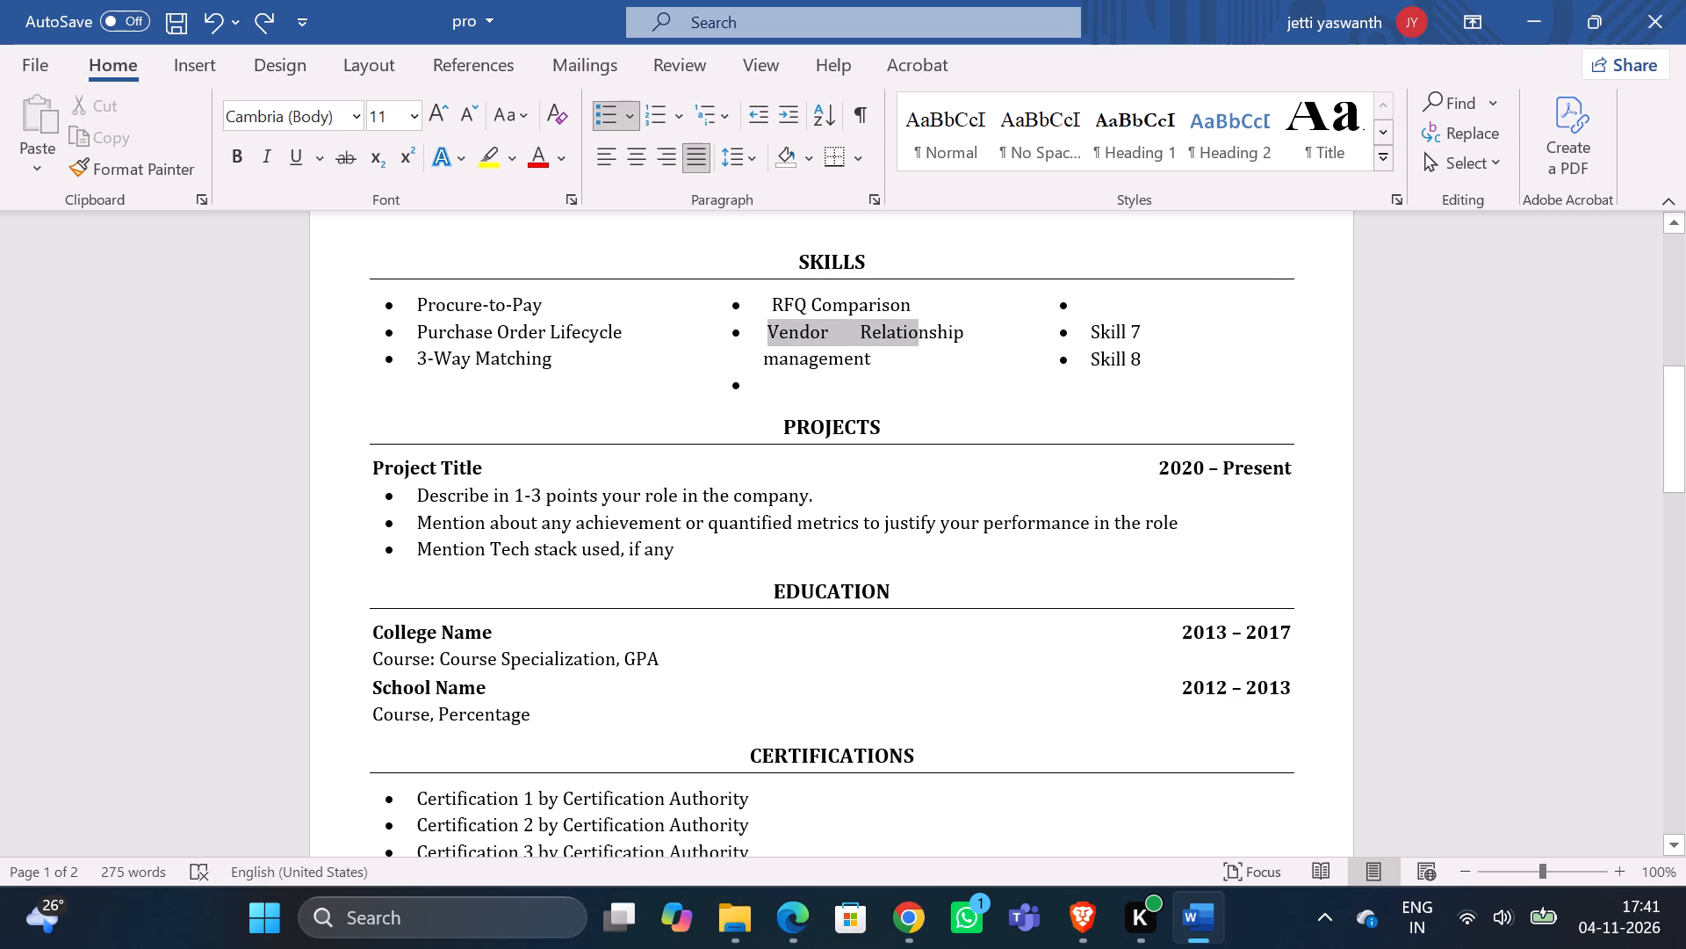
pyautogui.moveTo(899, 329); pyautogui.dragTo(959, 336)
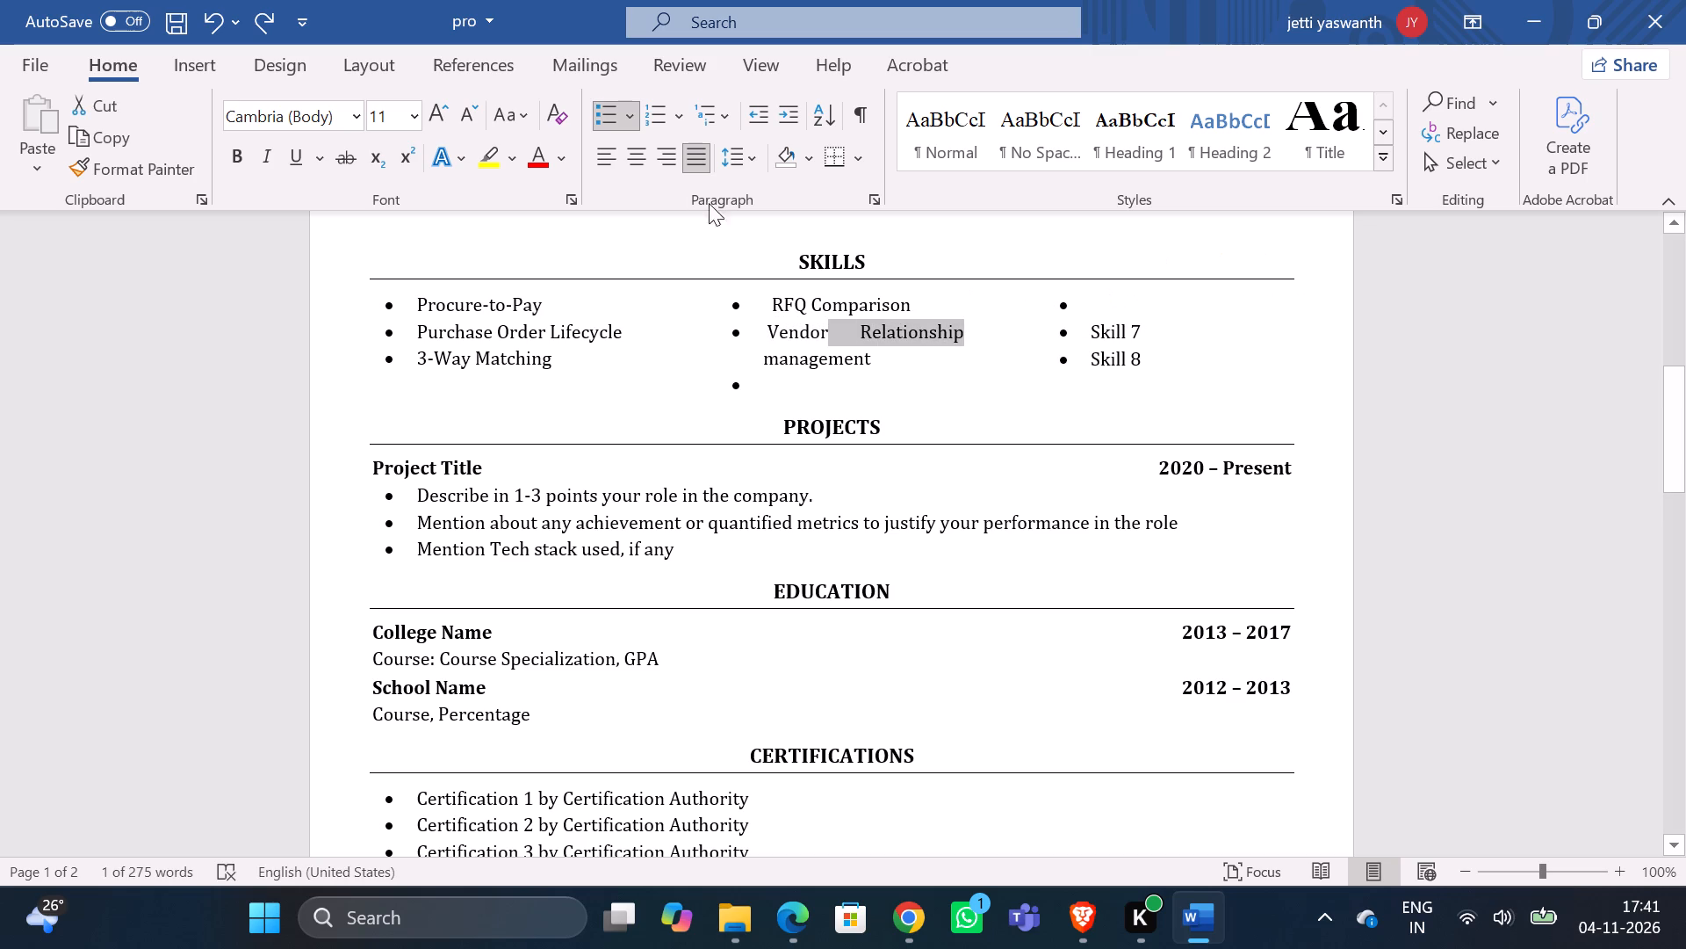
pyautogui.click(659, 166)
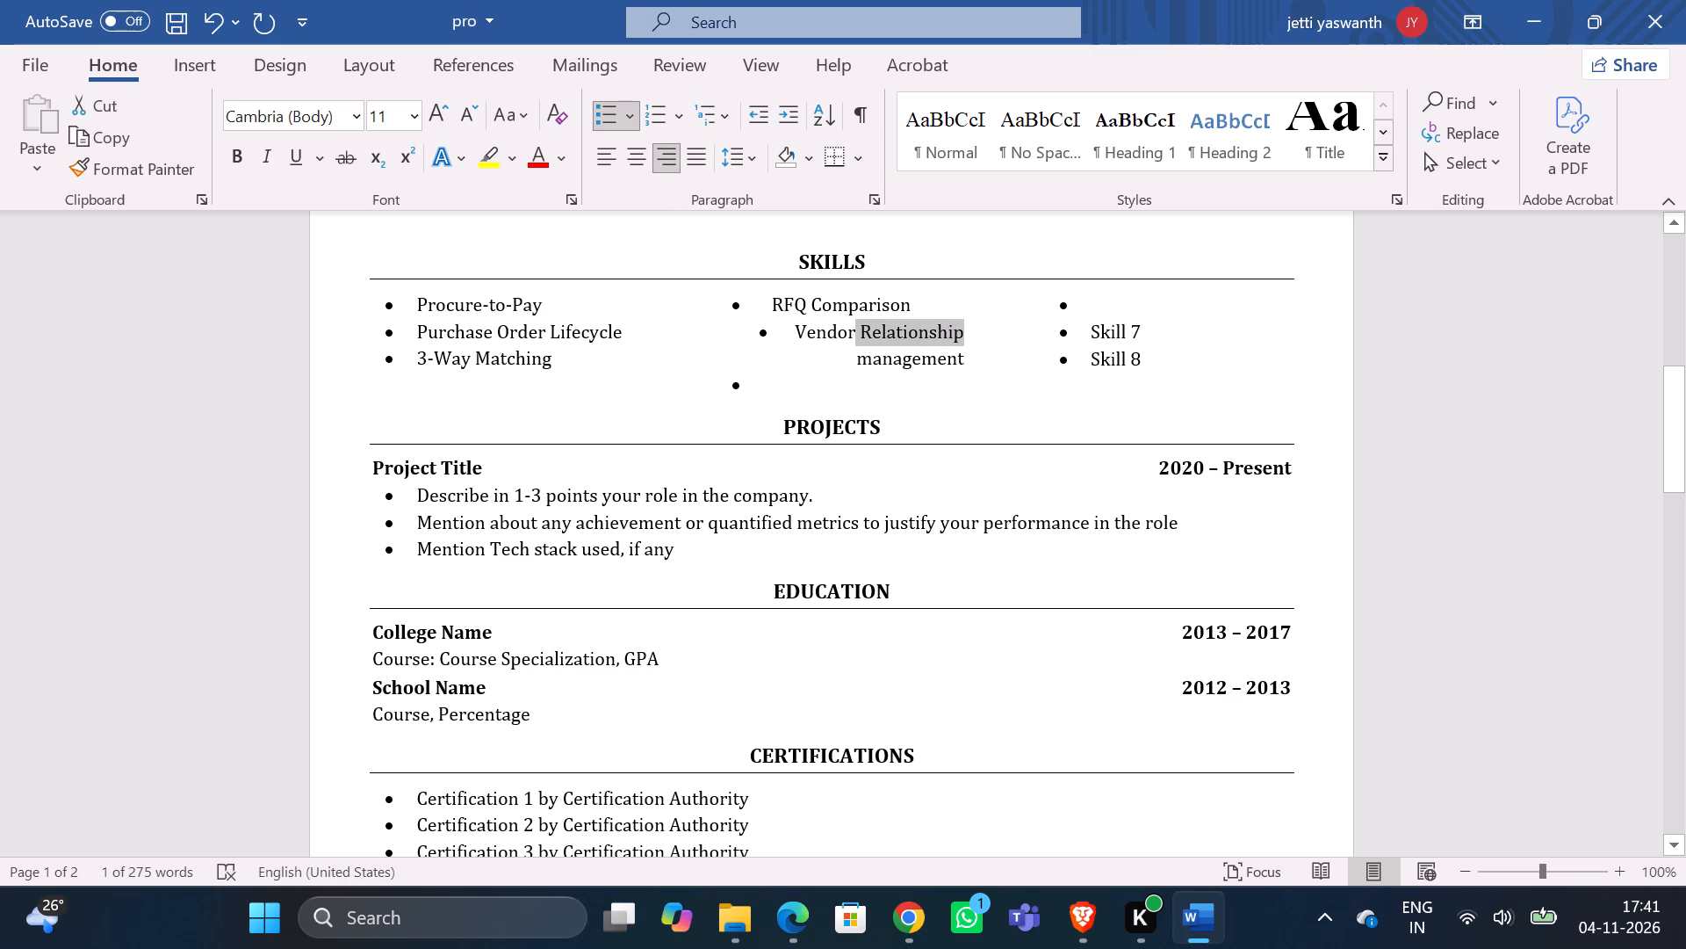
# Remove the vendor entry's bullet, reset the paragraph to left alignment, and add one more leading space before "Vendor".
pyautogui.click(749, 338)
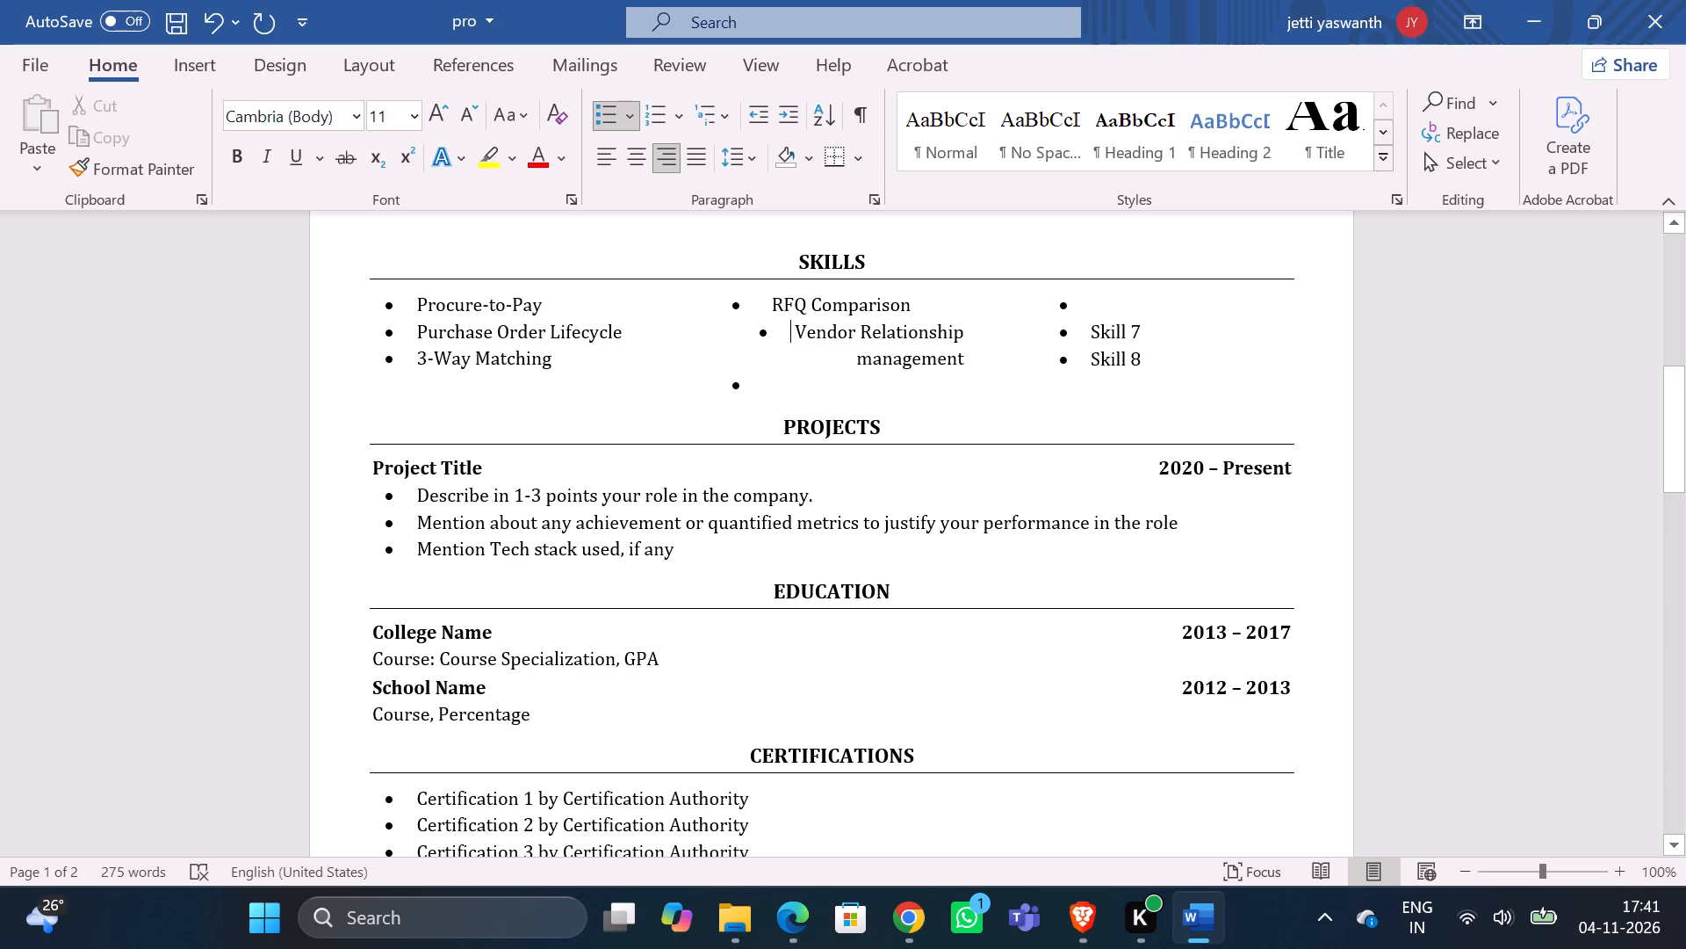
pyautogui.click(752, 335)
pyautogui.press('BackSpace')
pyautogui.press('BackSpace')
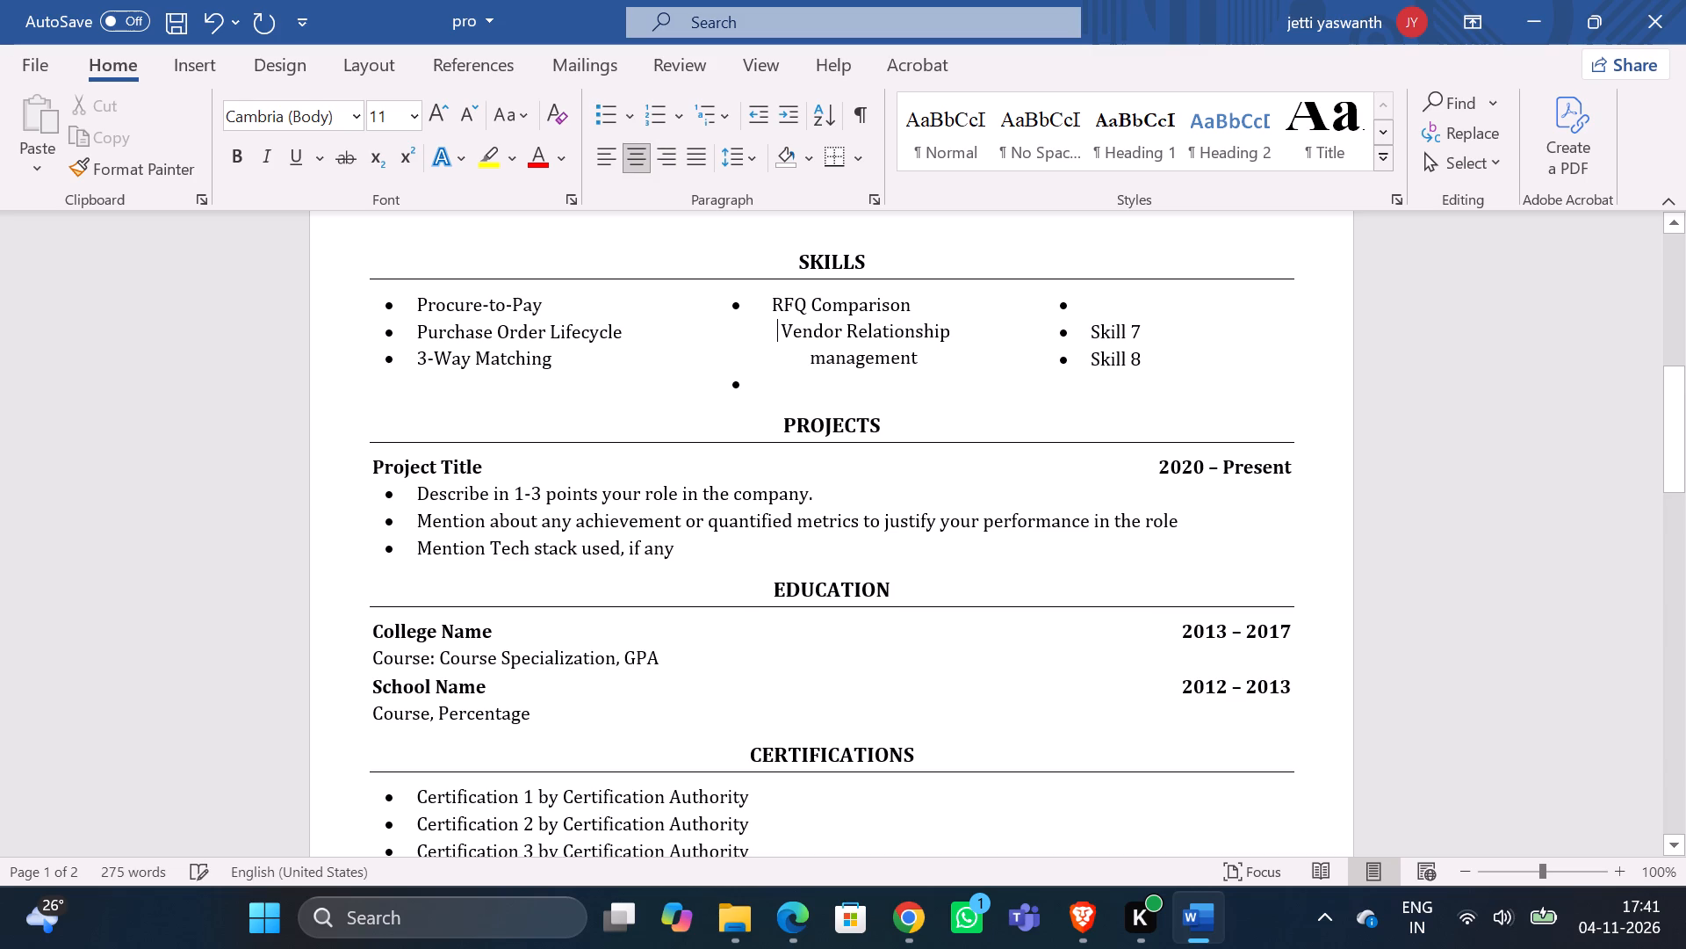
pyautogui.press('BackSpace')
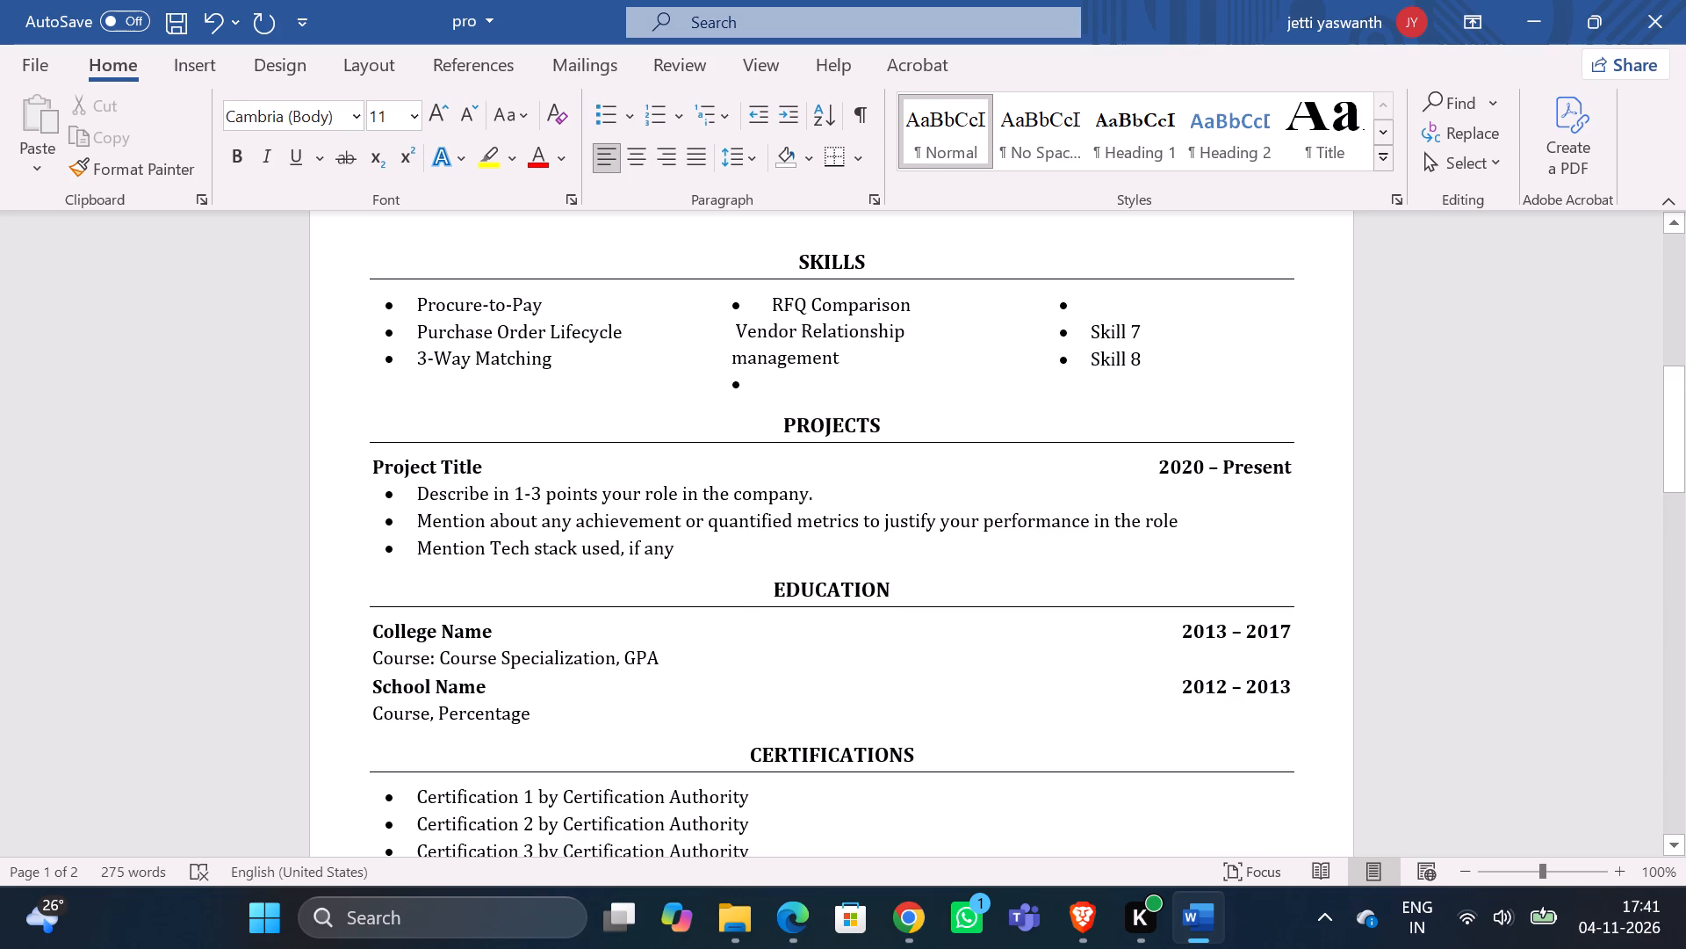
pyautogui.press('space')
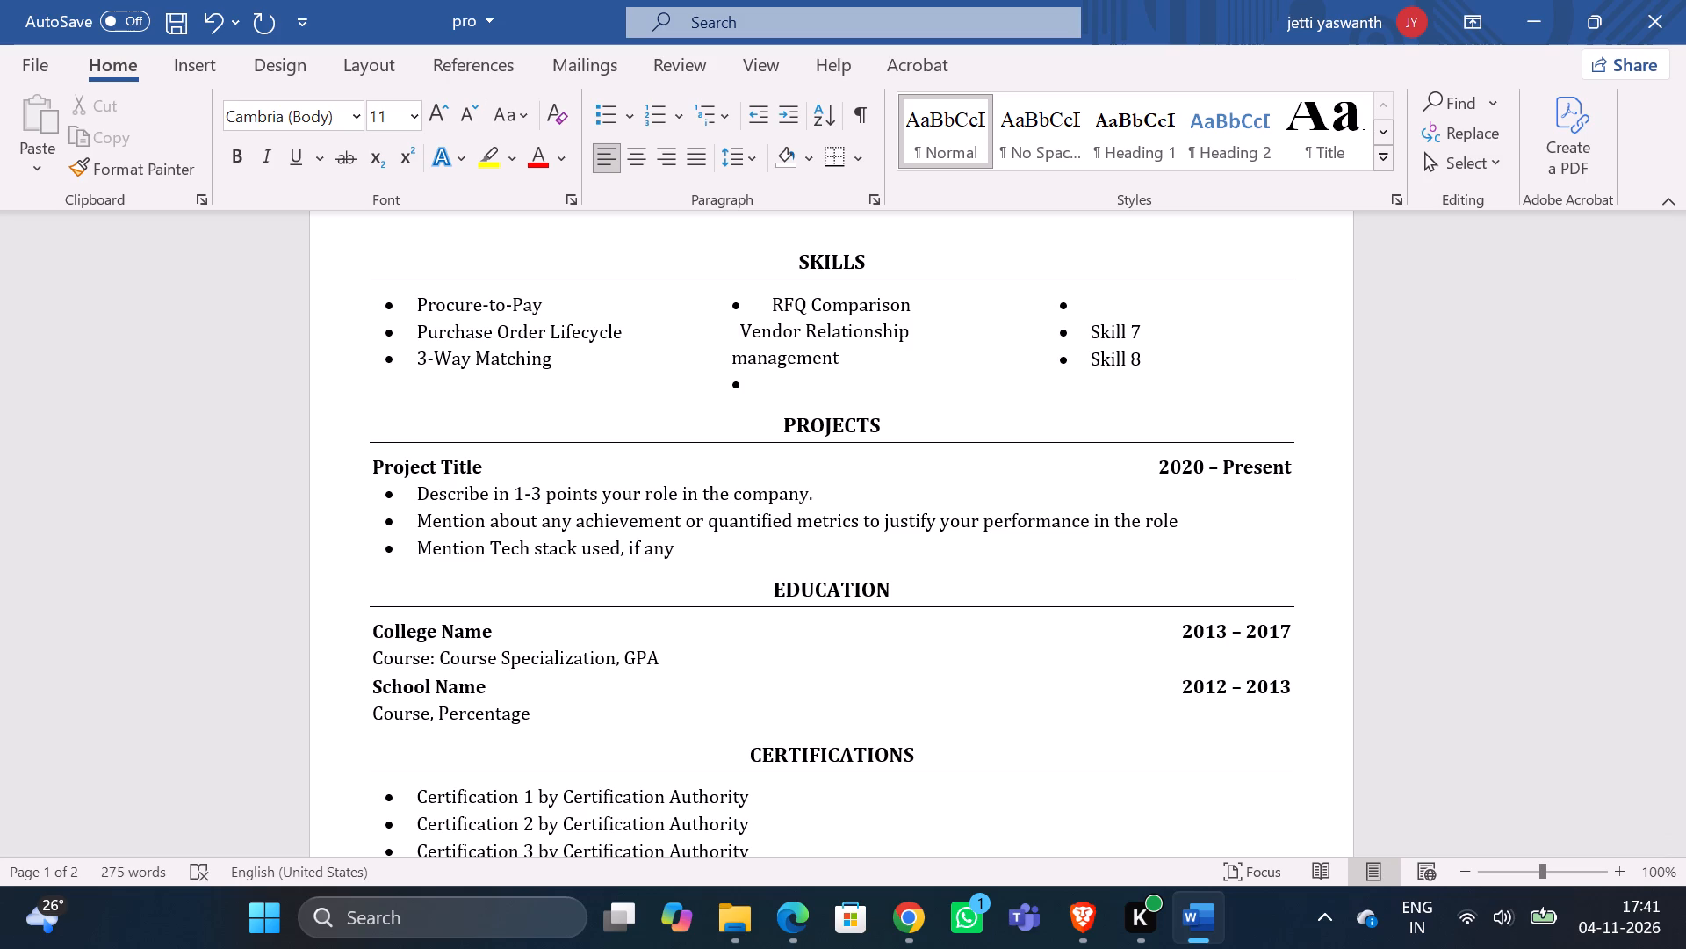
# Select the Skills section's bullets from the empty third-column entry and move the second- and third-column bullets further left.
pyautogui.click(1057, 301)
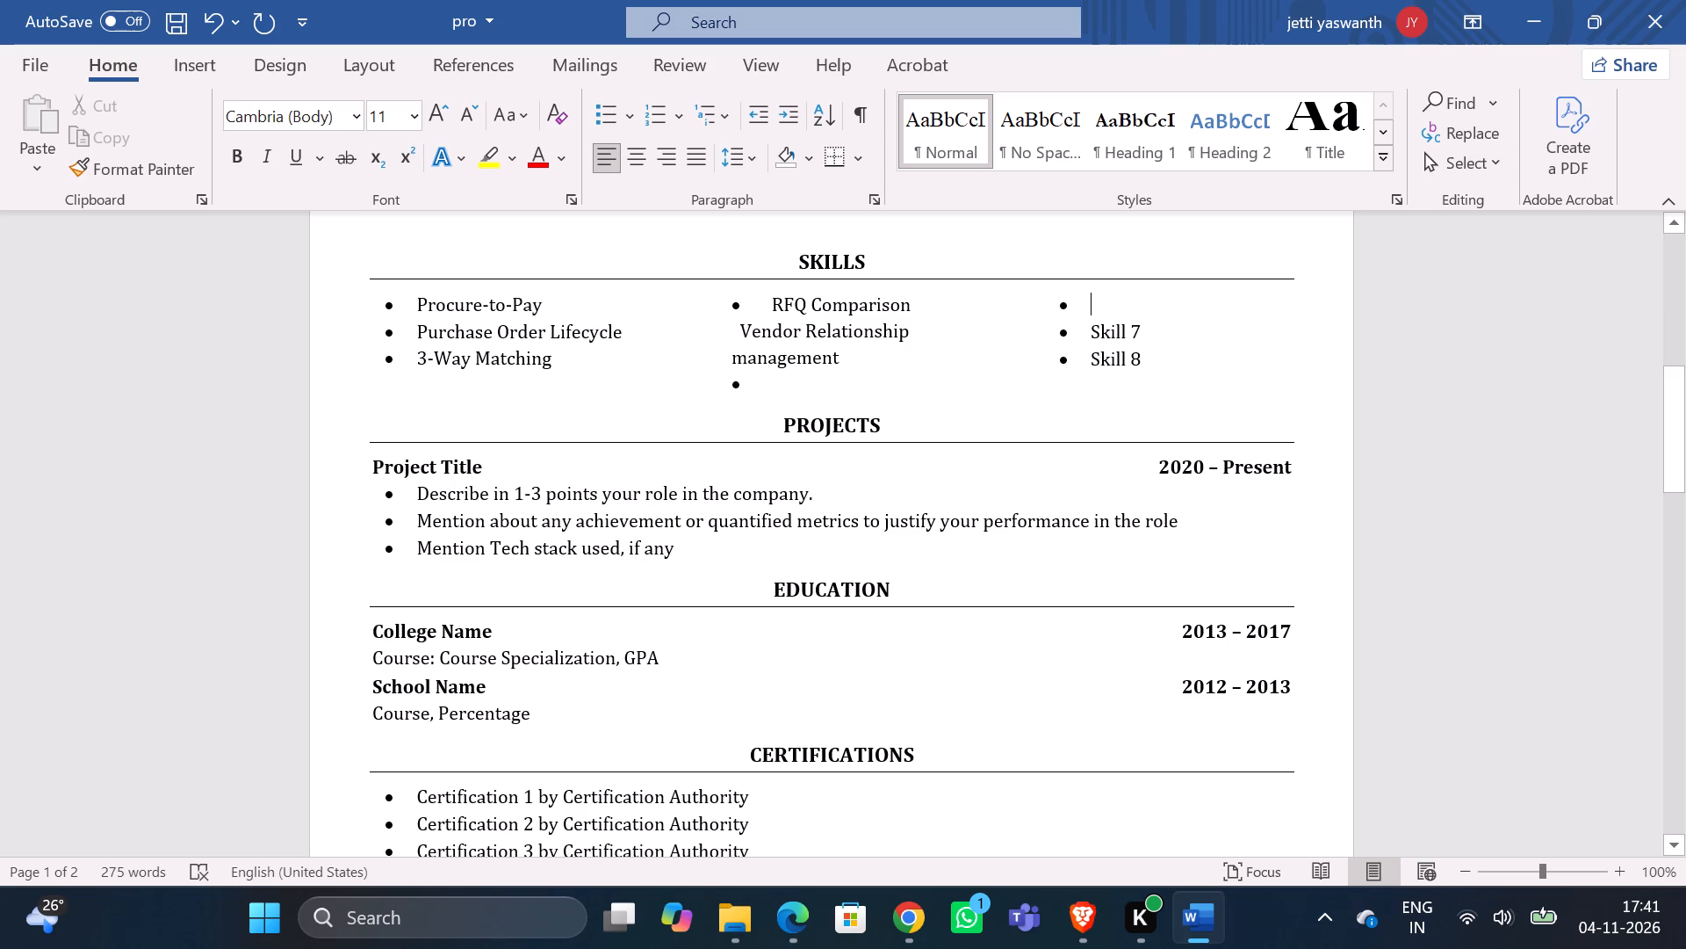
pyautogui.moveTo(1051, 300); pyautogui.dragTo(1061, 302)
pyautogui.doubleClick(1061, 302)
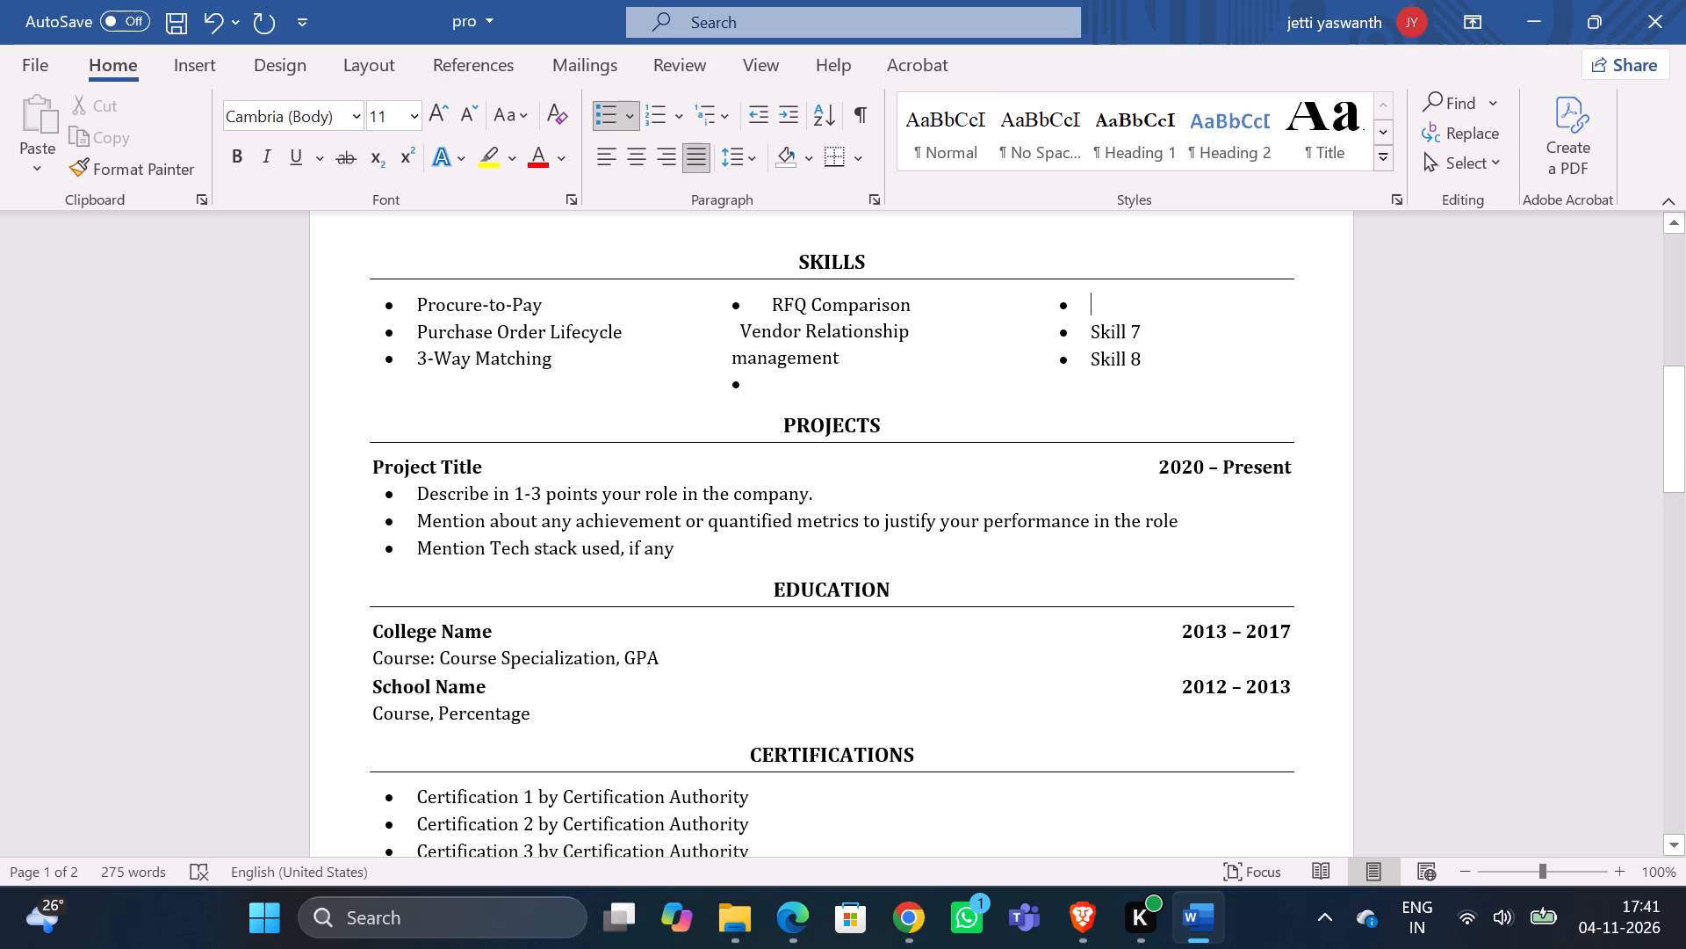
pyautogui.doubleClick(1061, 302)
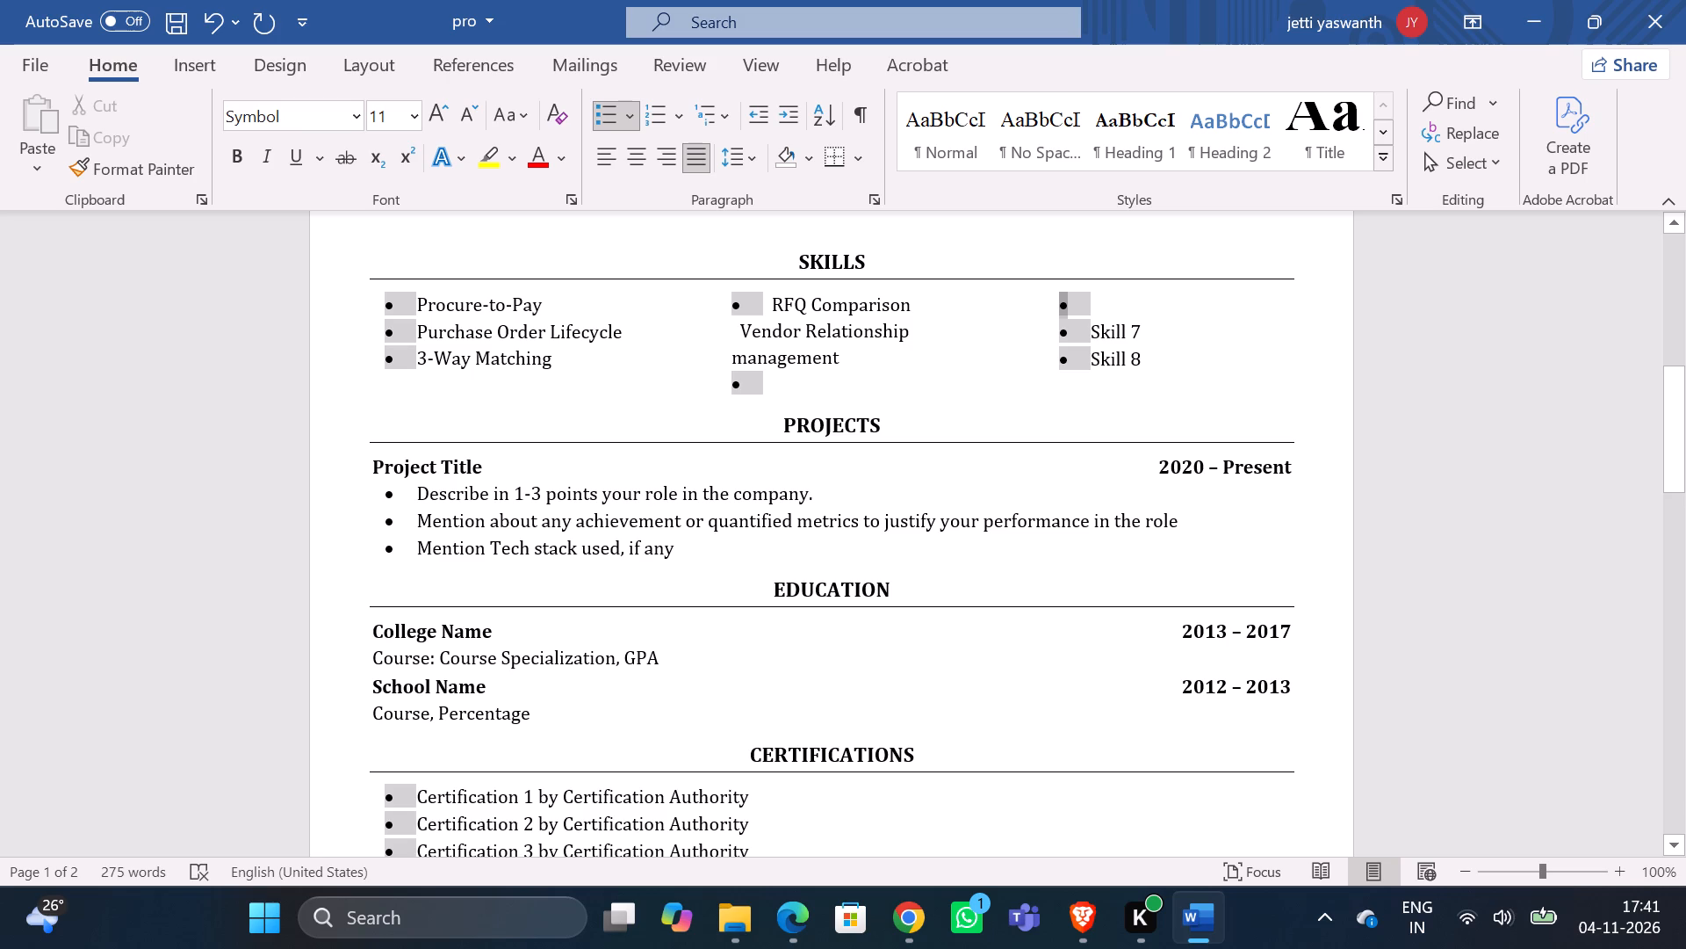
pyautogui.doubleClick(1066, 304)
pyautogui.click(1066, 304)
pyautogui.moveTo(1066, 304); pyautogui.dragTo(811, 479)
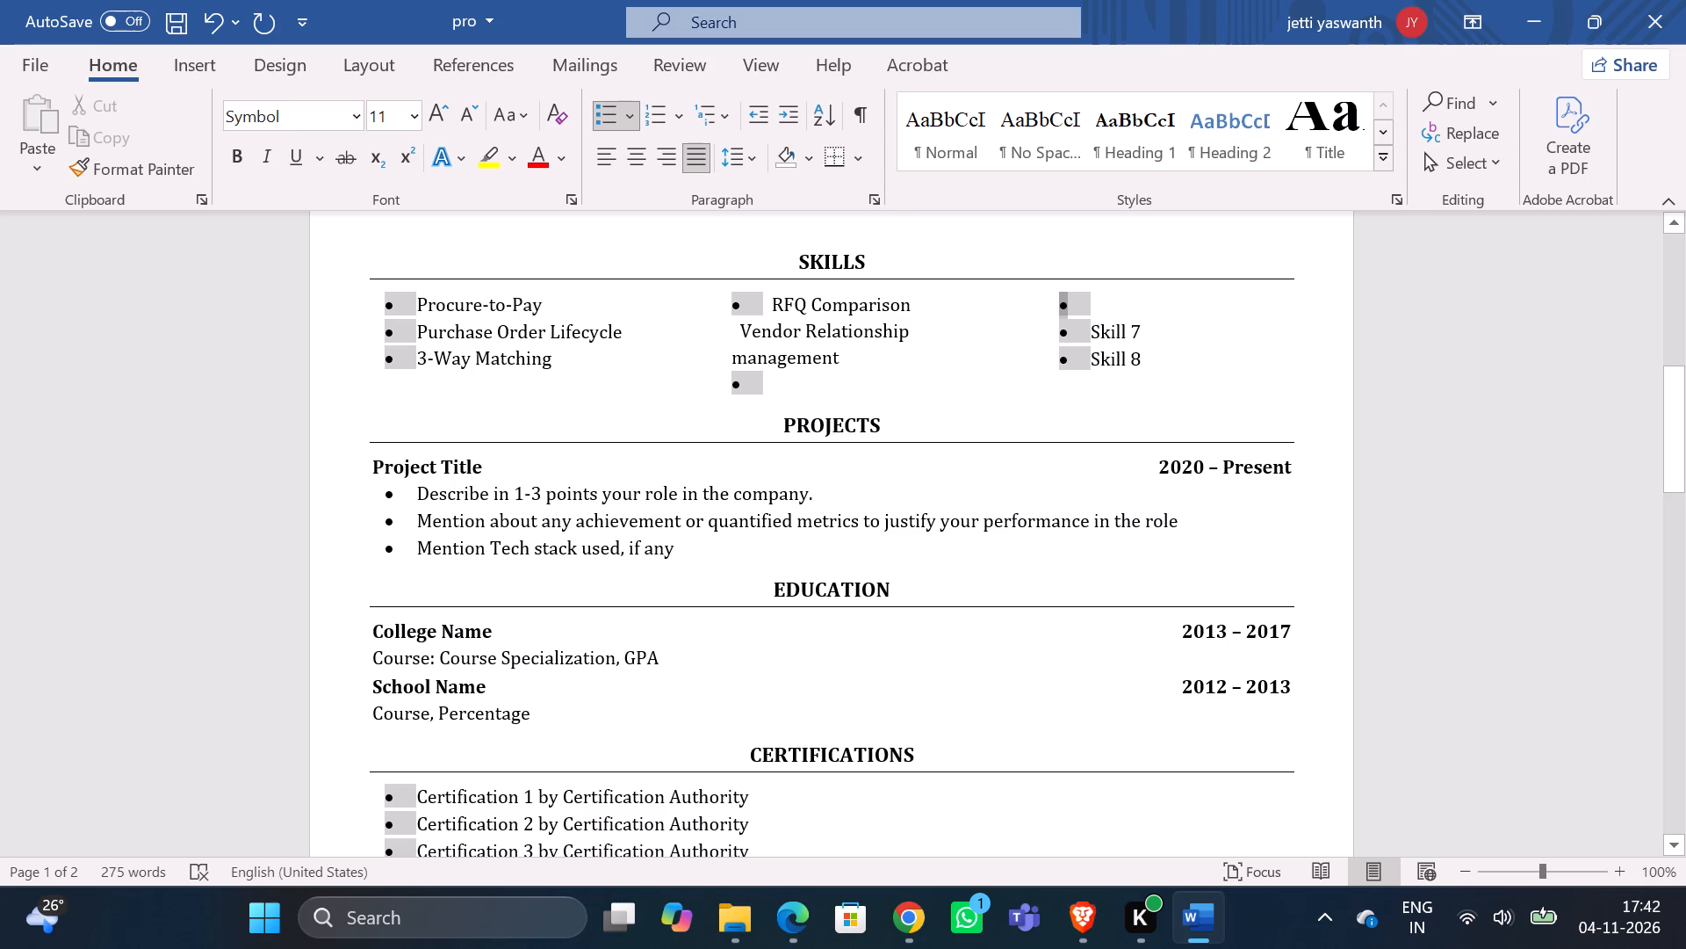
pyautogui.moveTo(811, 479); pyautogui.dragTo(811, 478)
pyautogui.click(811, 478)
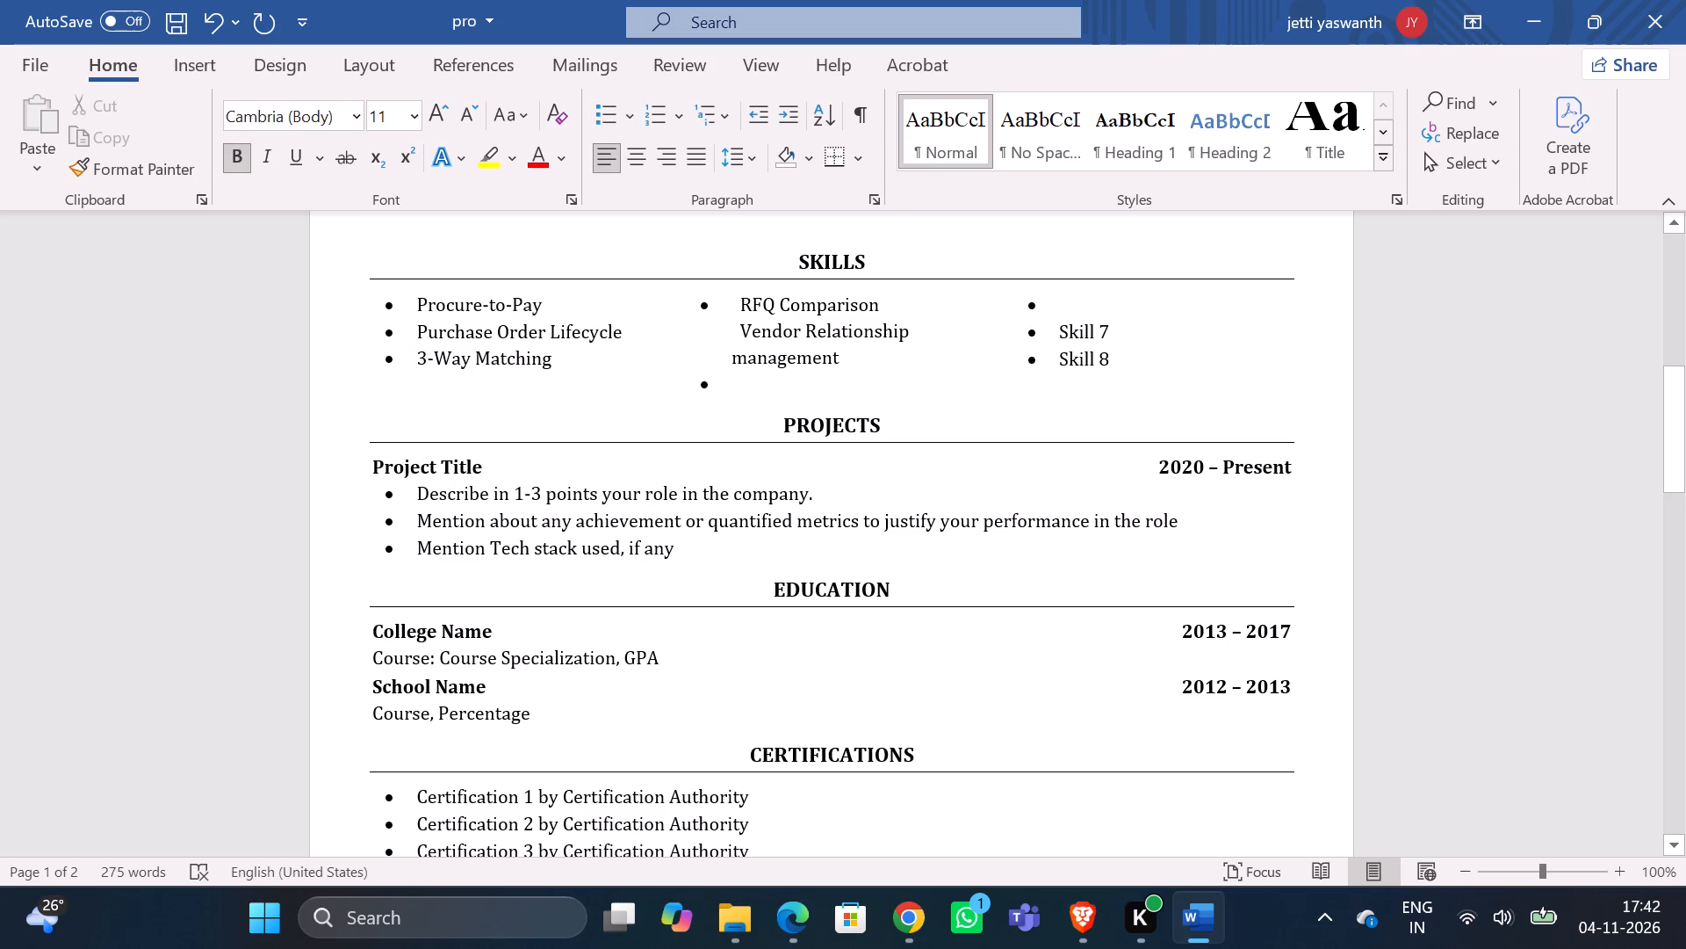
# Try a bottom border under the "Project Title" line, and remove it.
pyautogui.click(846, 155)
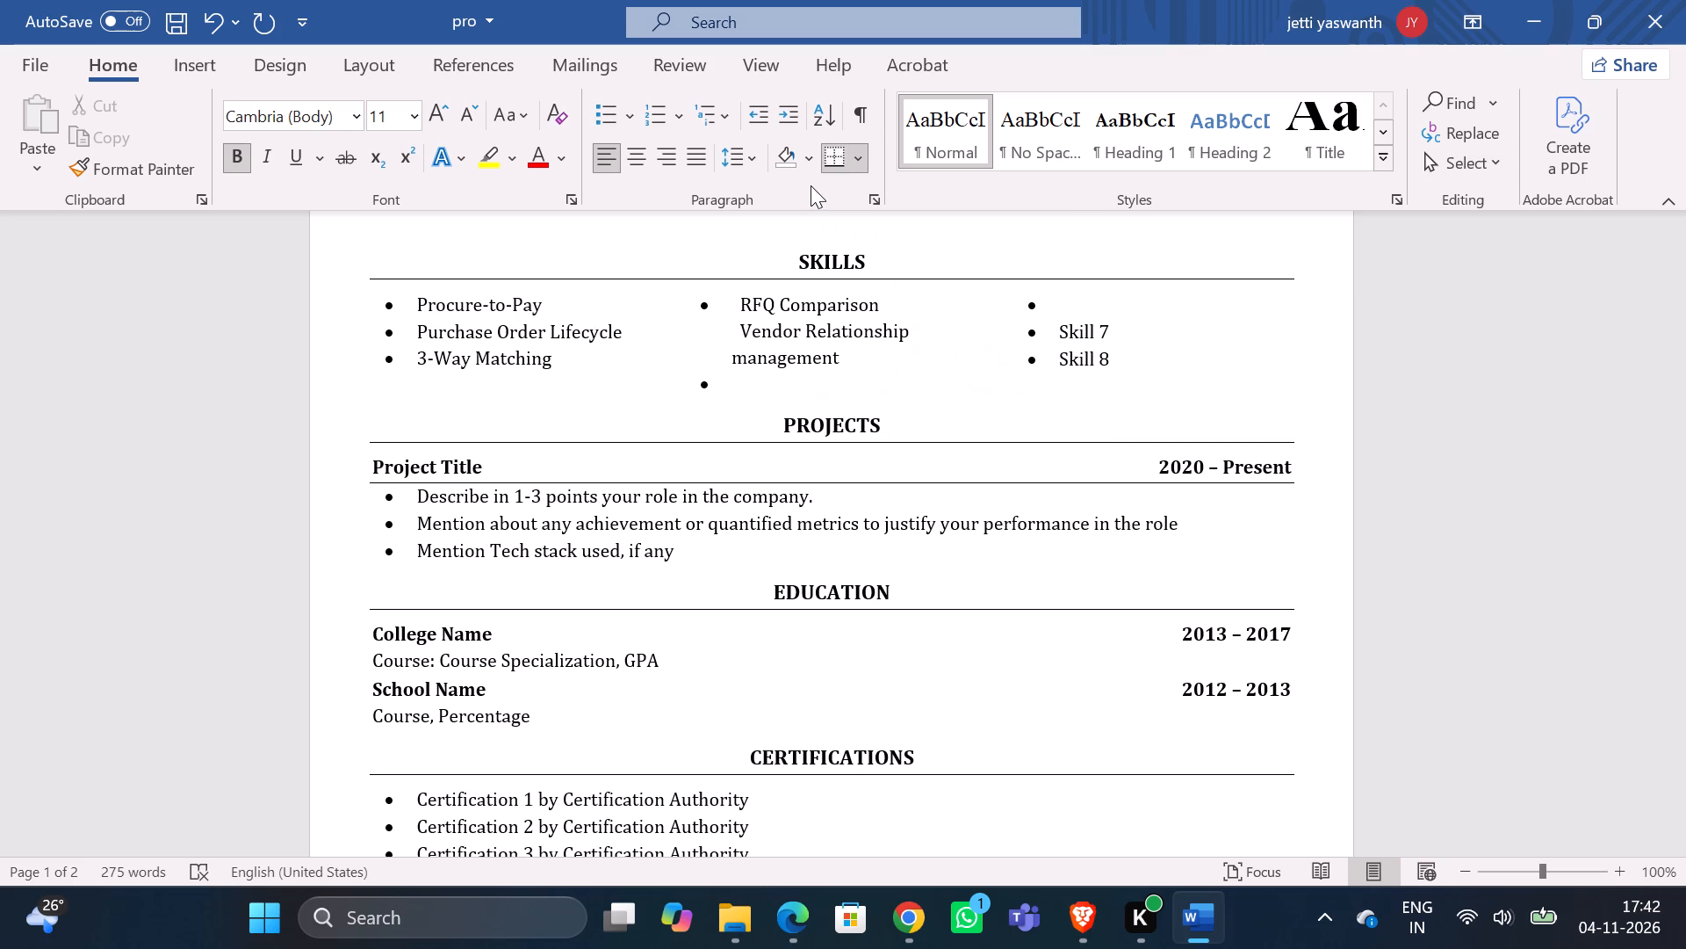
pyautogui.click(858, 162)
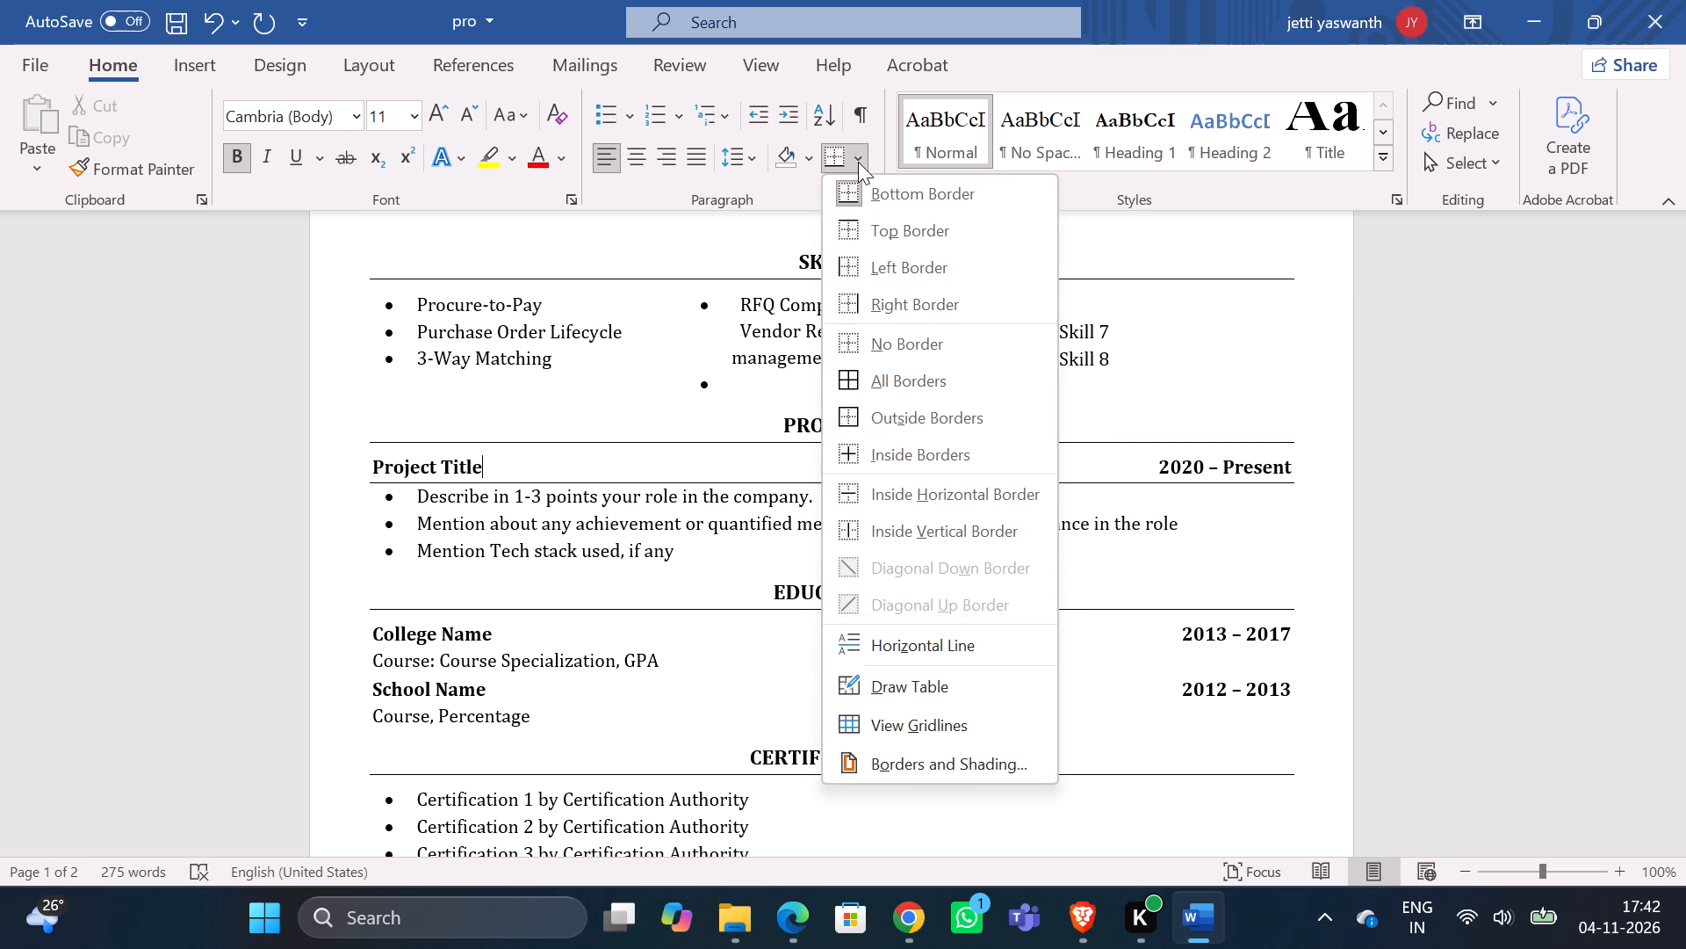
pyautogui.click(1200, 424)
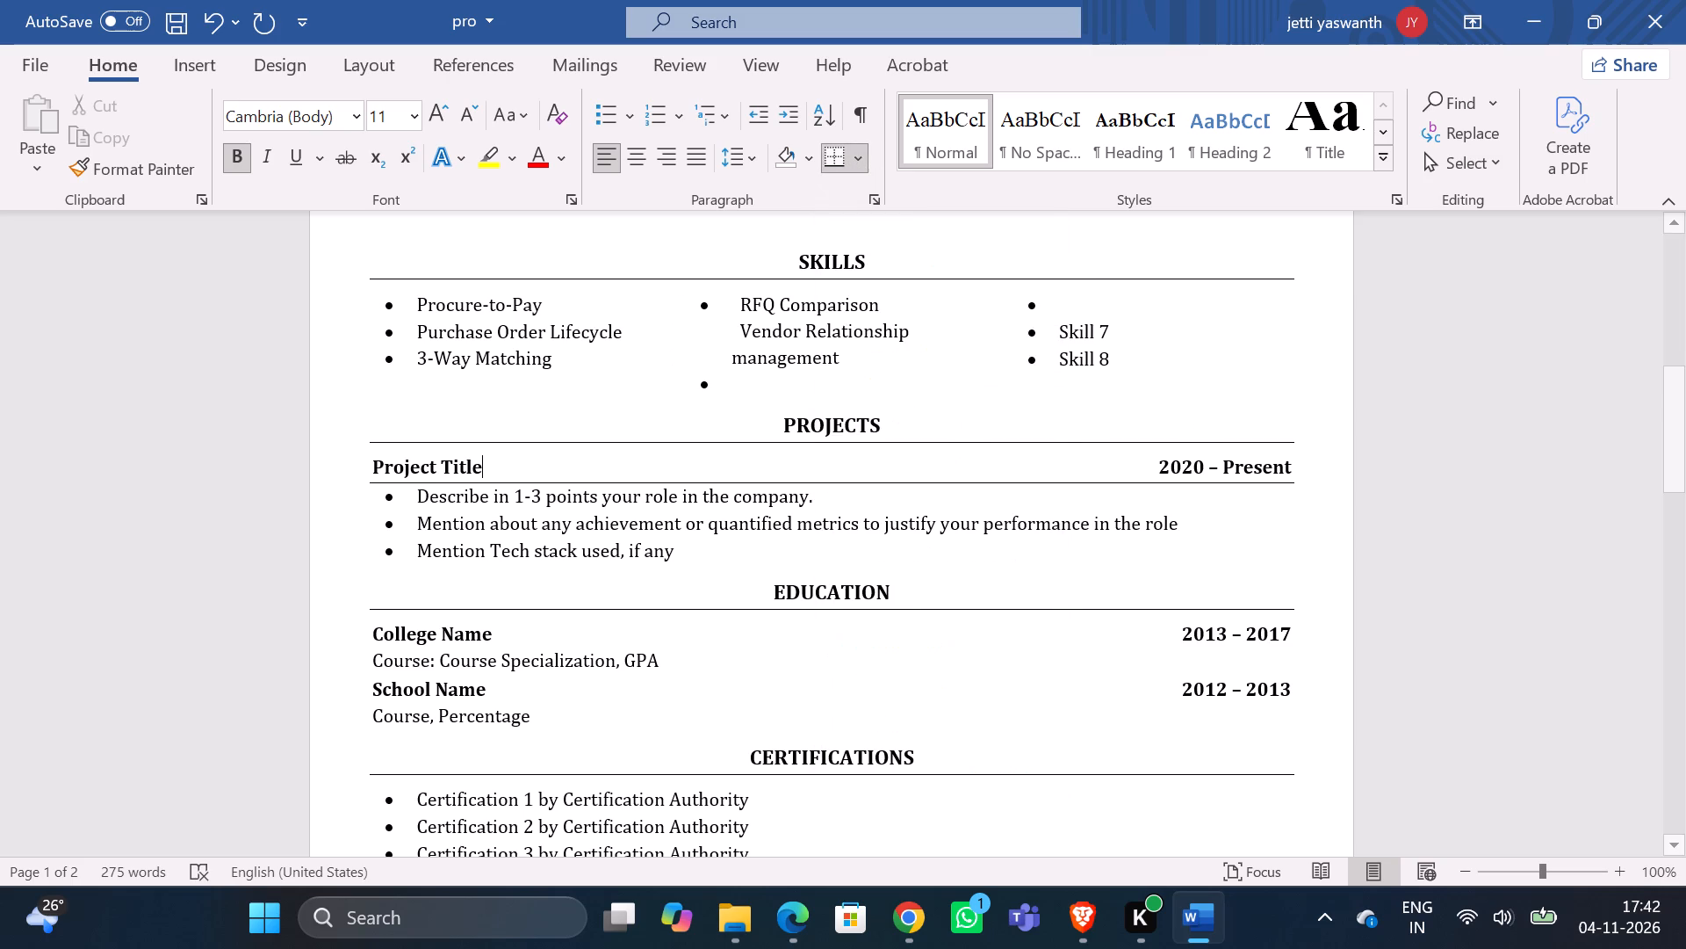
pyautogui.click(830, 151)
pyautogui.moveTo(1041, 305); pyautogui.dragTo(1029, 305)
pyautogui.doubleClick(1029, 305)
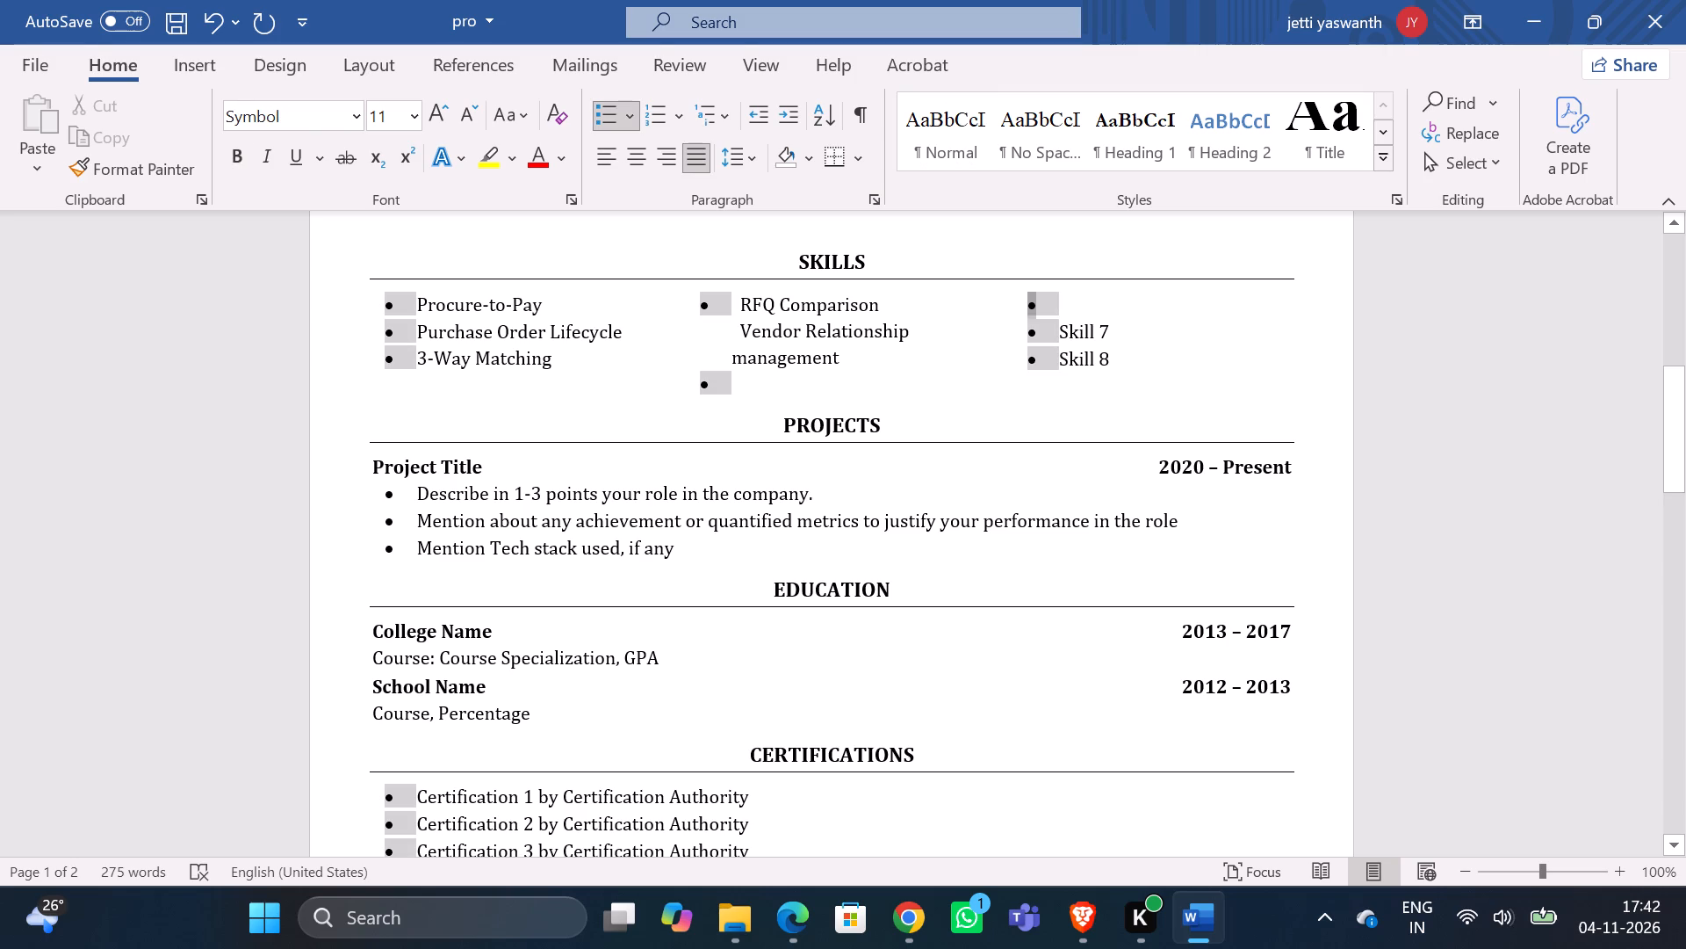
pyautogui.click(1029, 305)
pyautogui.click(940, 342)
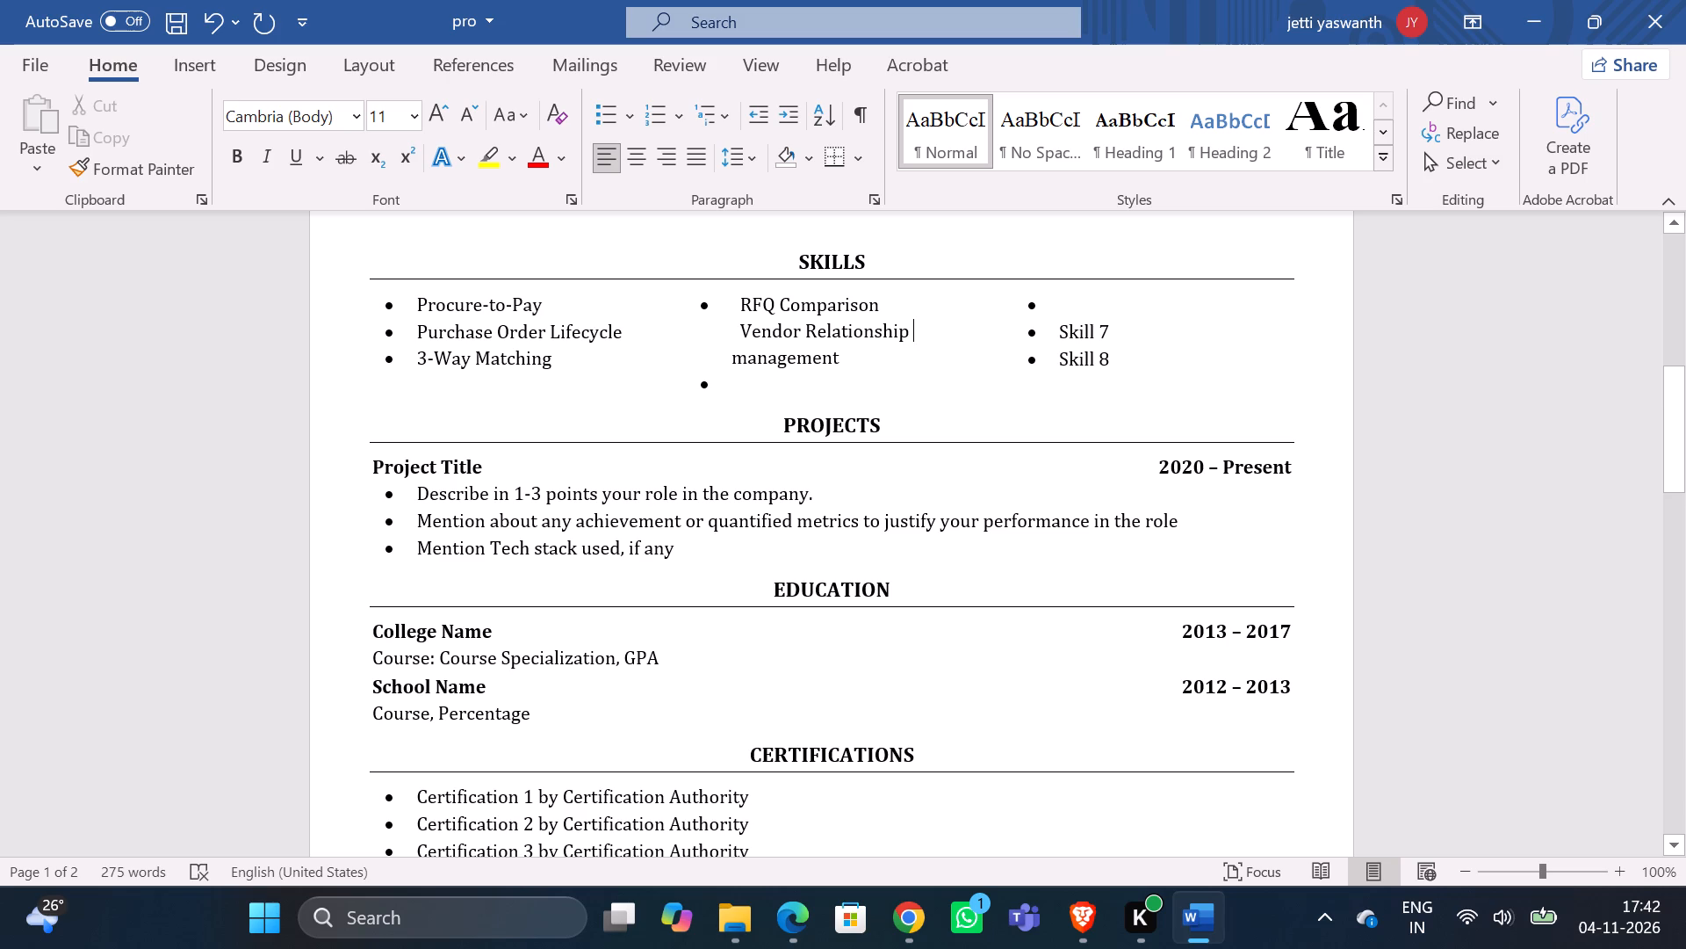
# Try to indent the second line of the vendor entry by adding two spaces before "management".
pyautogui.click(731, 352)
pyautogui.press('space')
pyautogui.press('space')
# Join the vendor entry to "RFQ Comparison", split it off again as its own bullet, and put two spaces before "Vendor".
pyautogui.click(734, 333)
pyautogui.press('BackSpace')
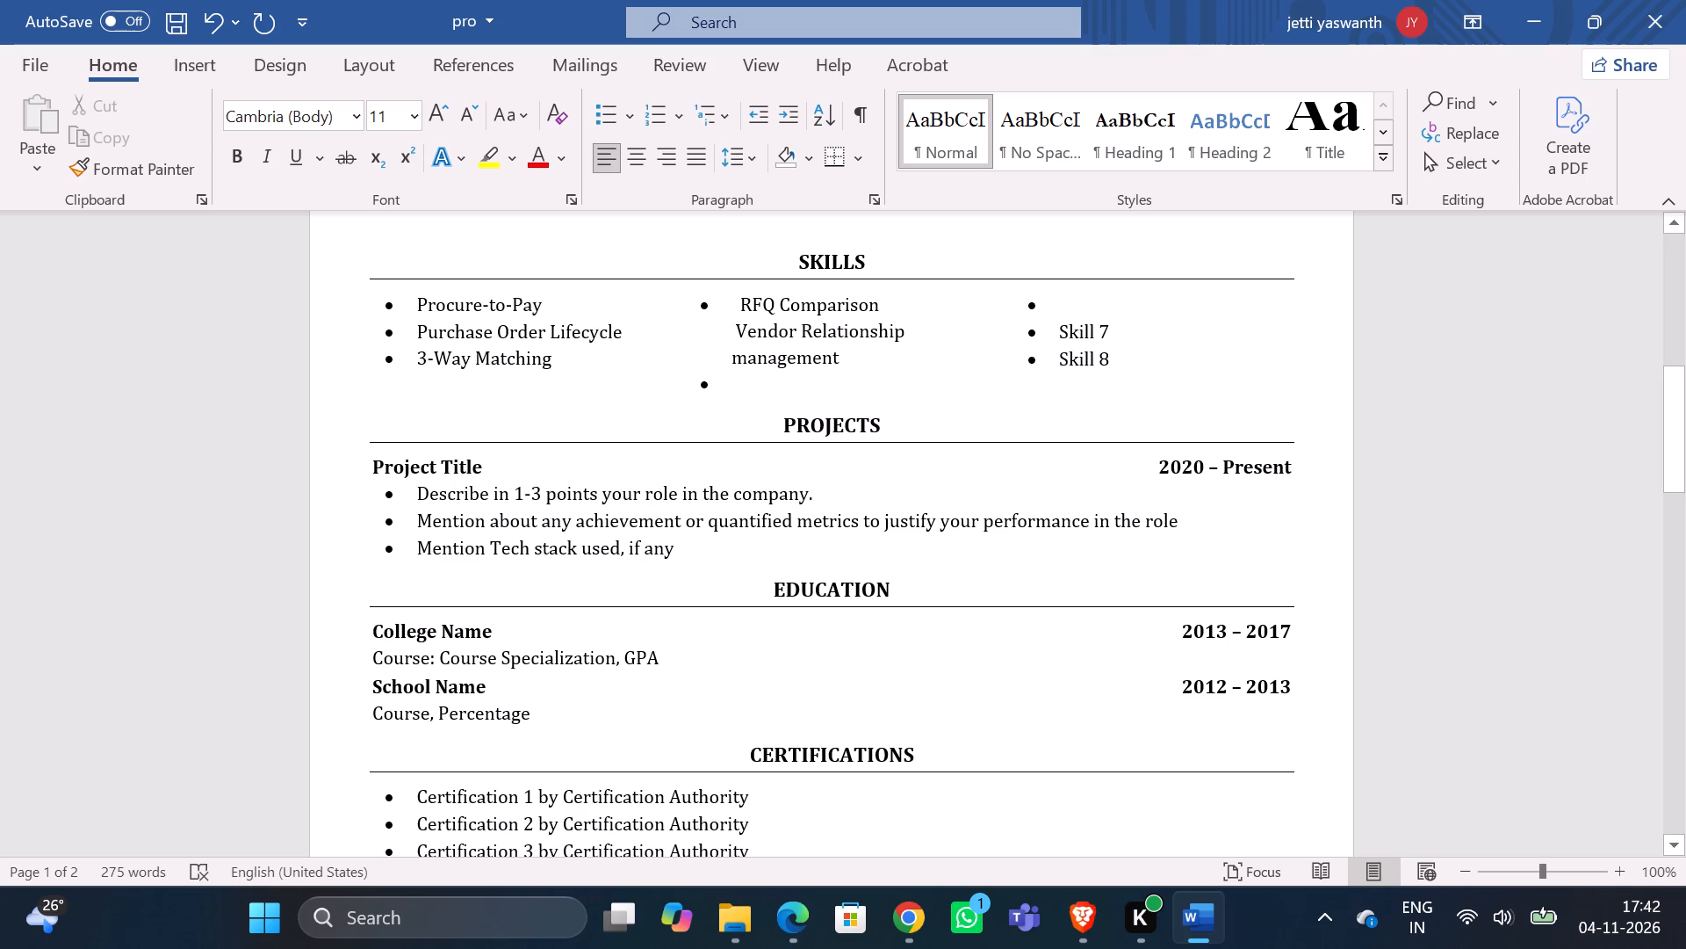
pyautogui.click(696, 336)
pyautogui.press('Left')
pyautogui.press('Right')
pyautogui.press('Right')
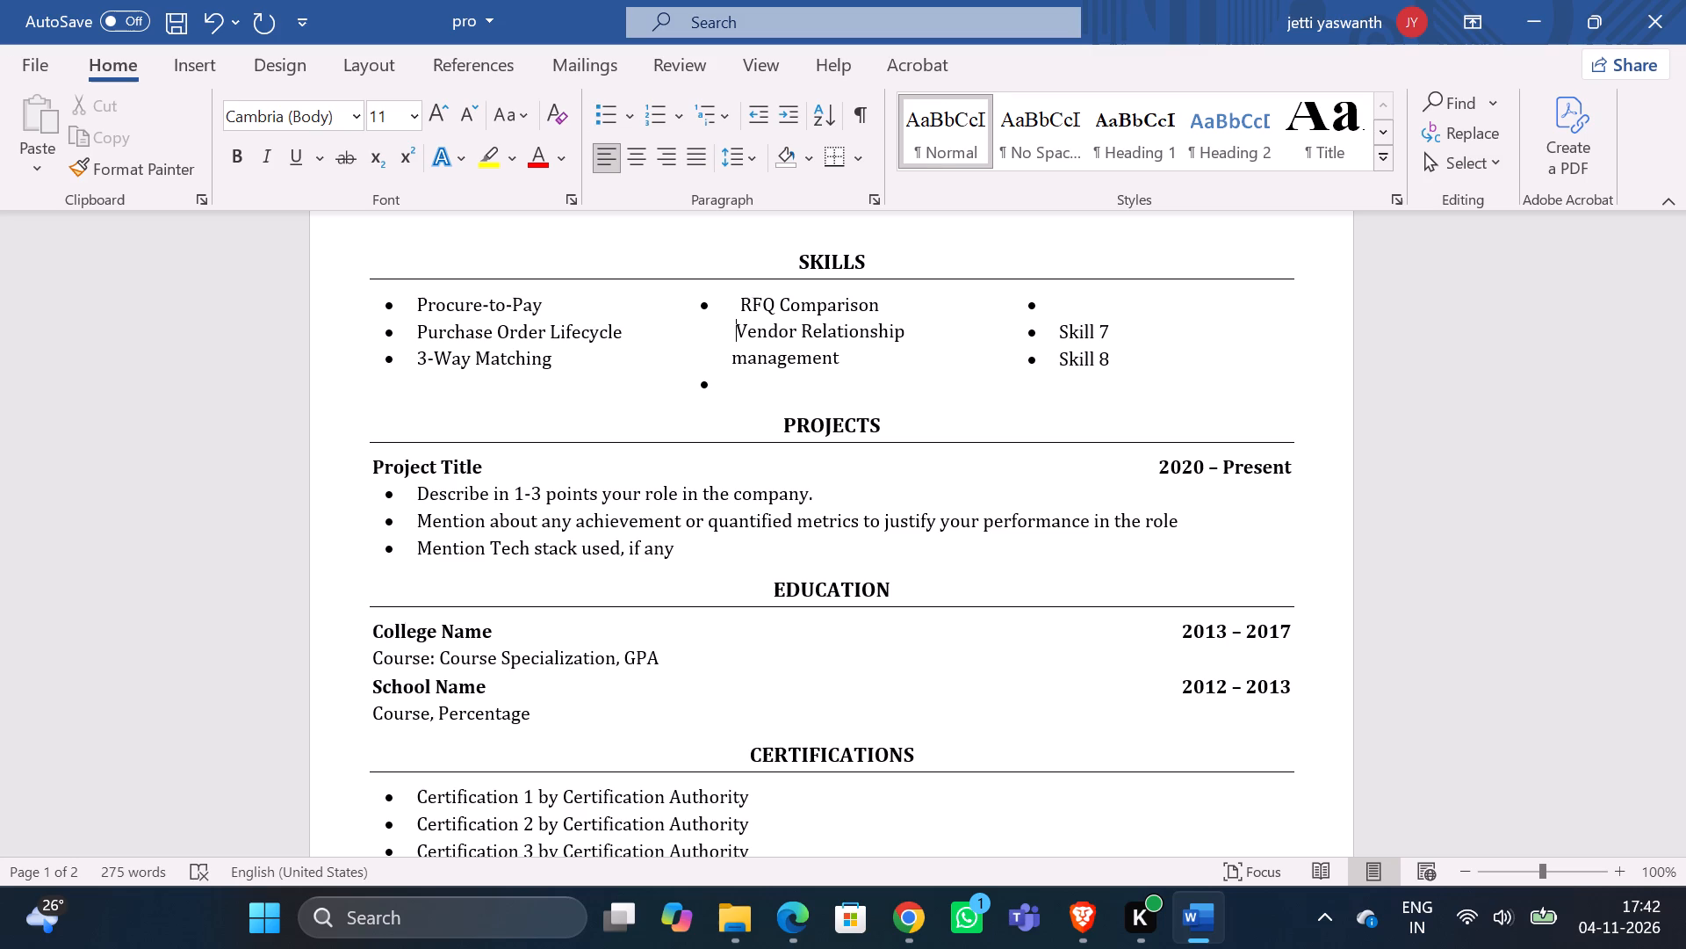
pyautogui.press('BackSpace')
pyautogui.press('BackSpace')
pyautogui.press('BackSpace')
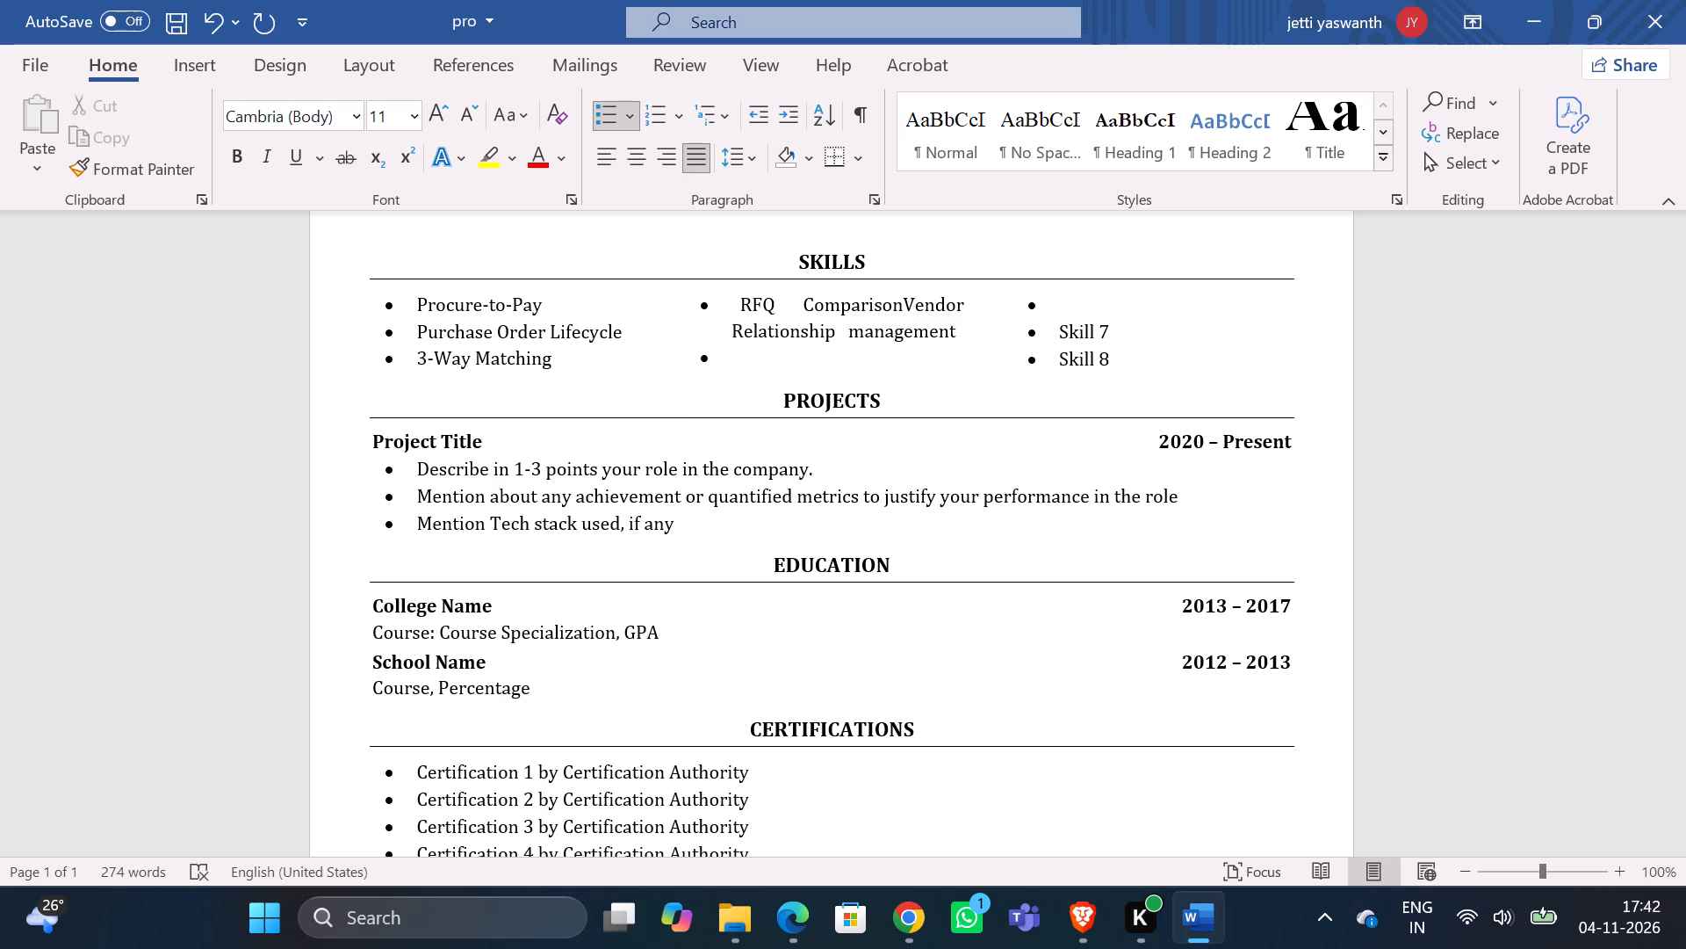
pyautogui.press('Return')
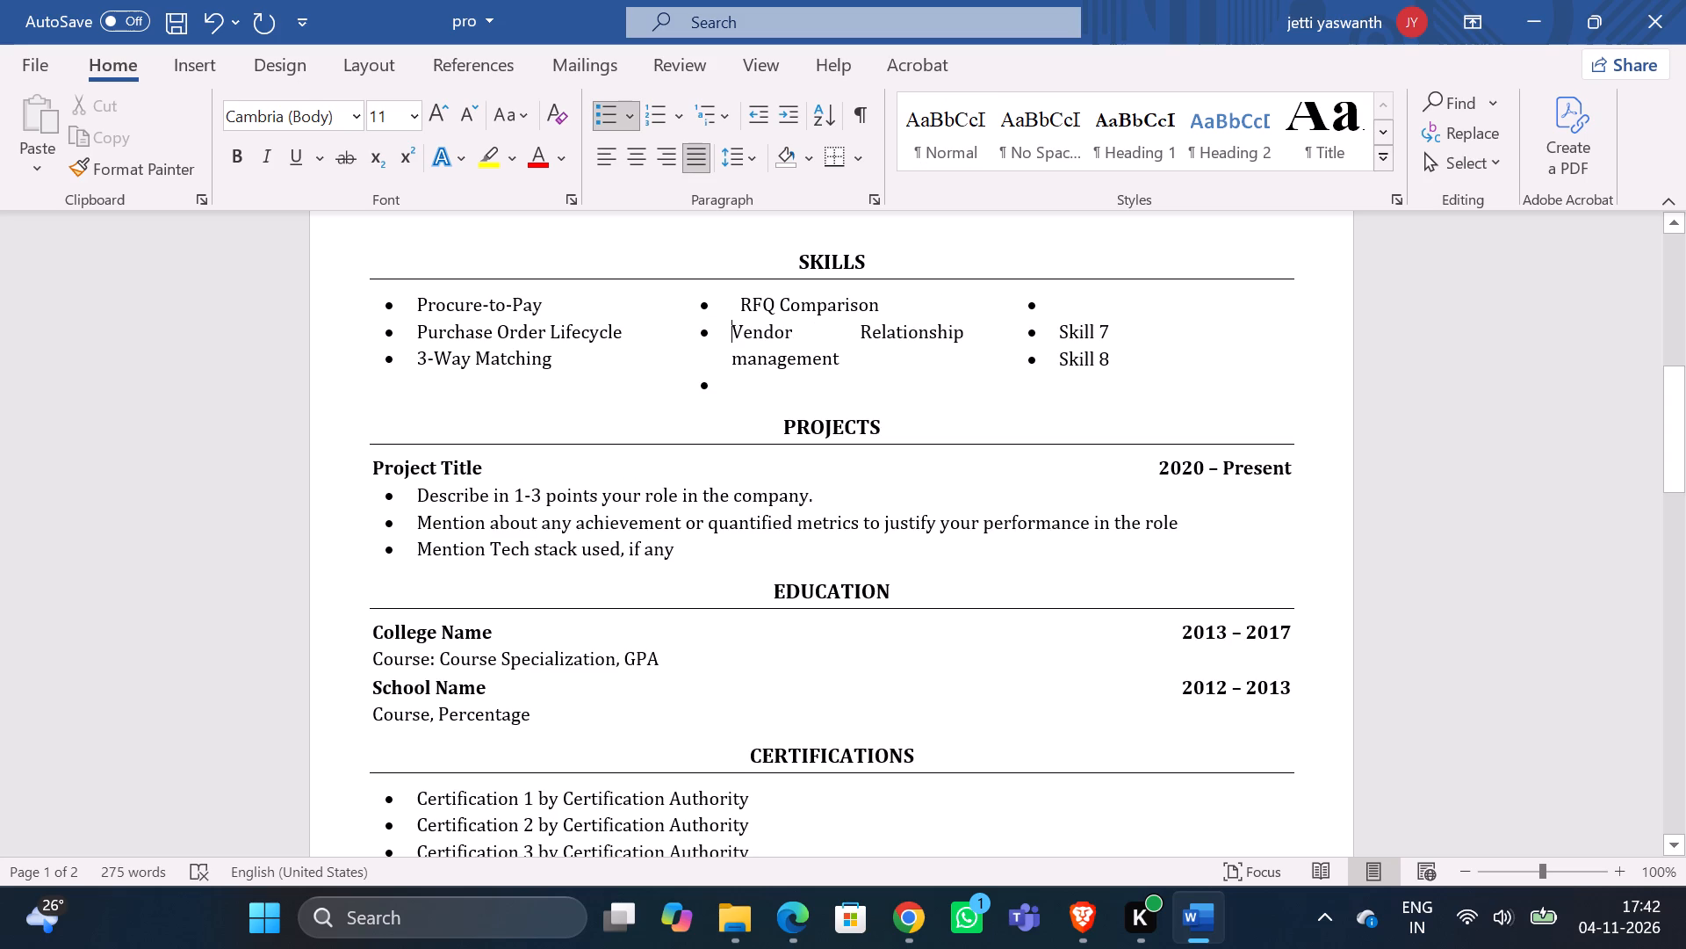
pyautogui.press('space')
pyautogui.press('space')
pyautogui.press('space')
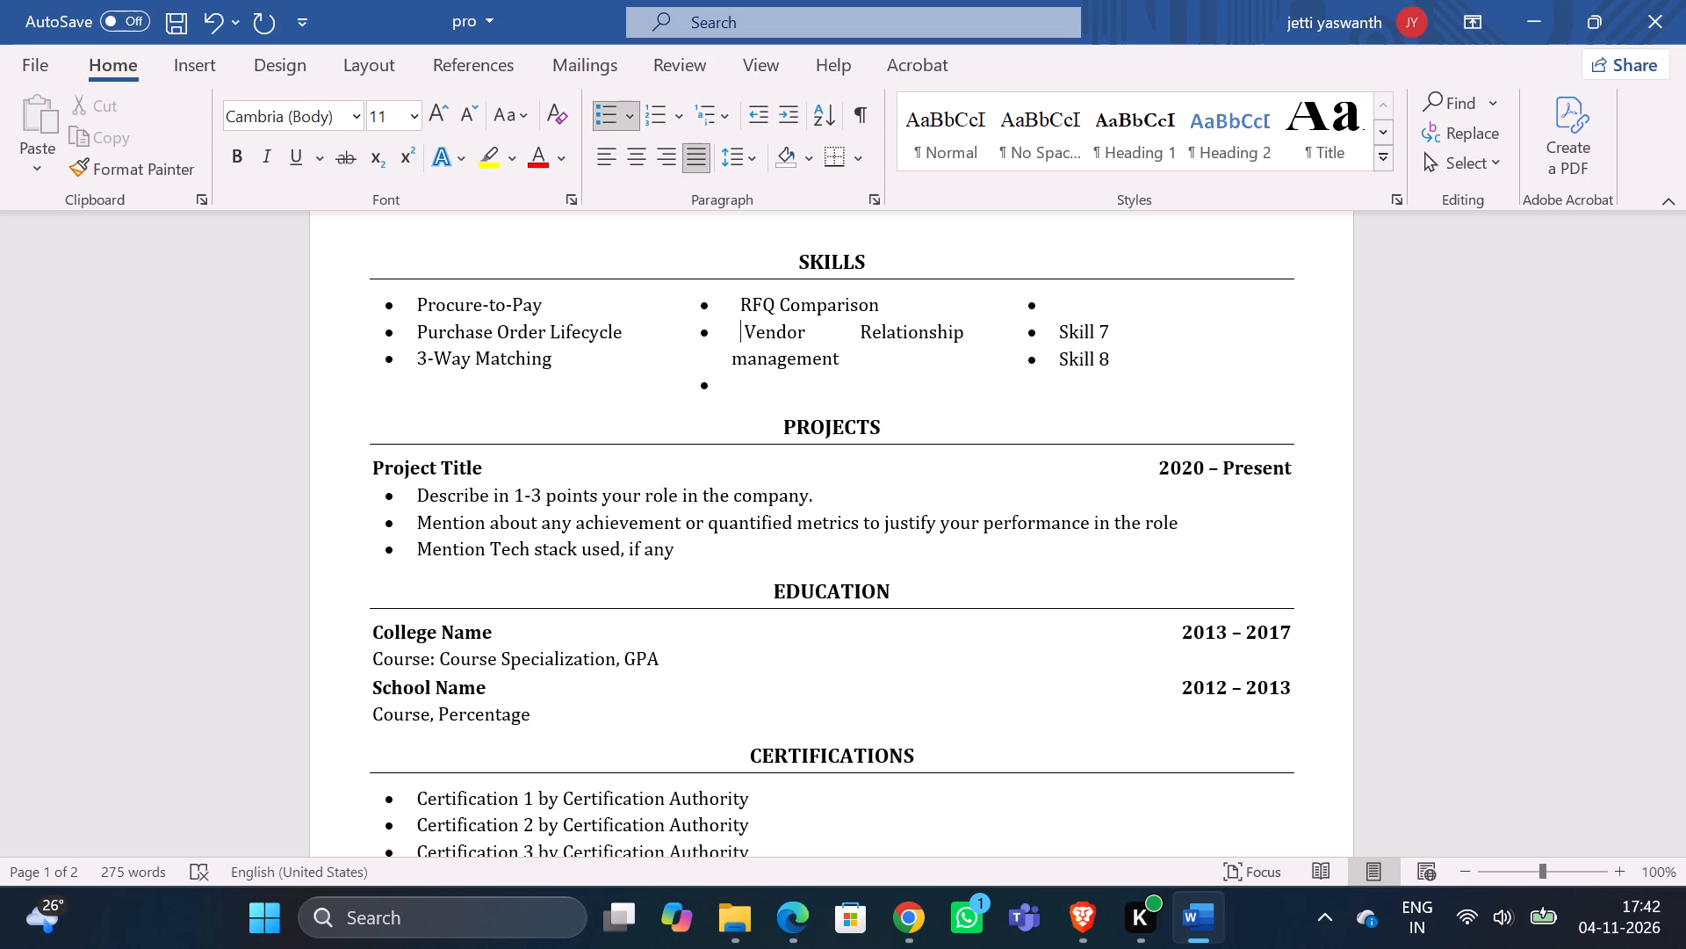
pyautogui.press('BackSpace')
# Try to indent "management" in the bulleted vendor entry by adding five spaces before it.
pyautogui.click(729, 355)
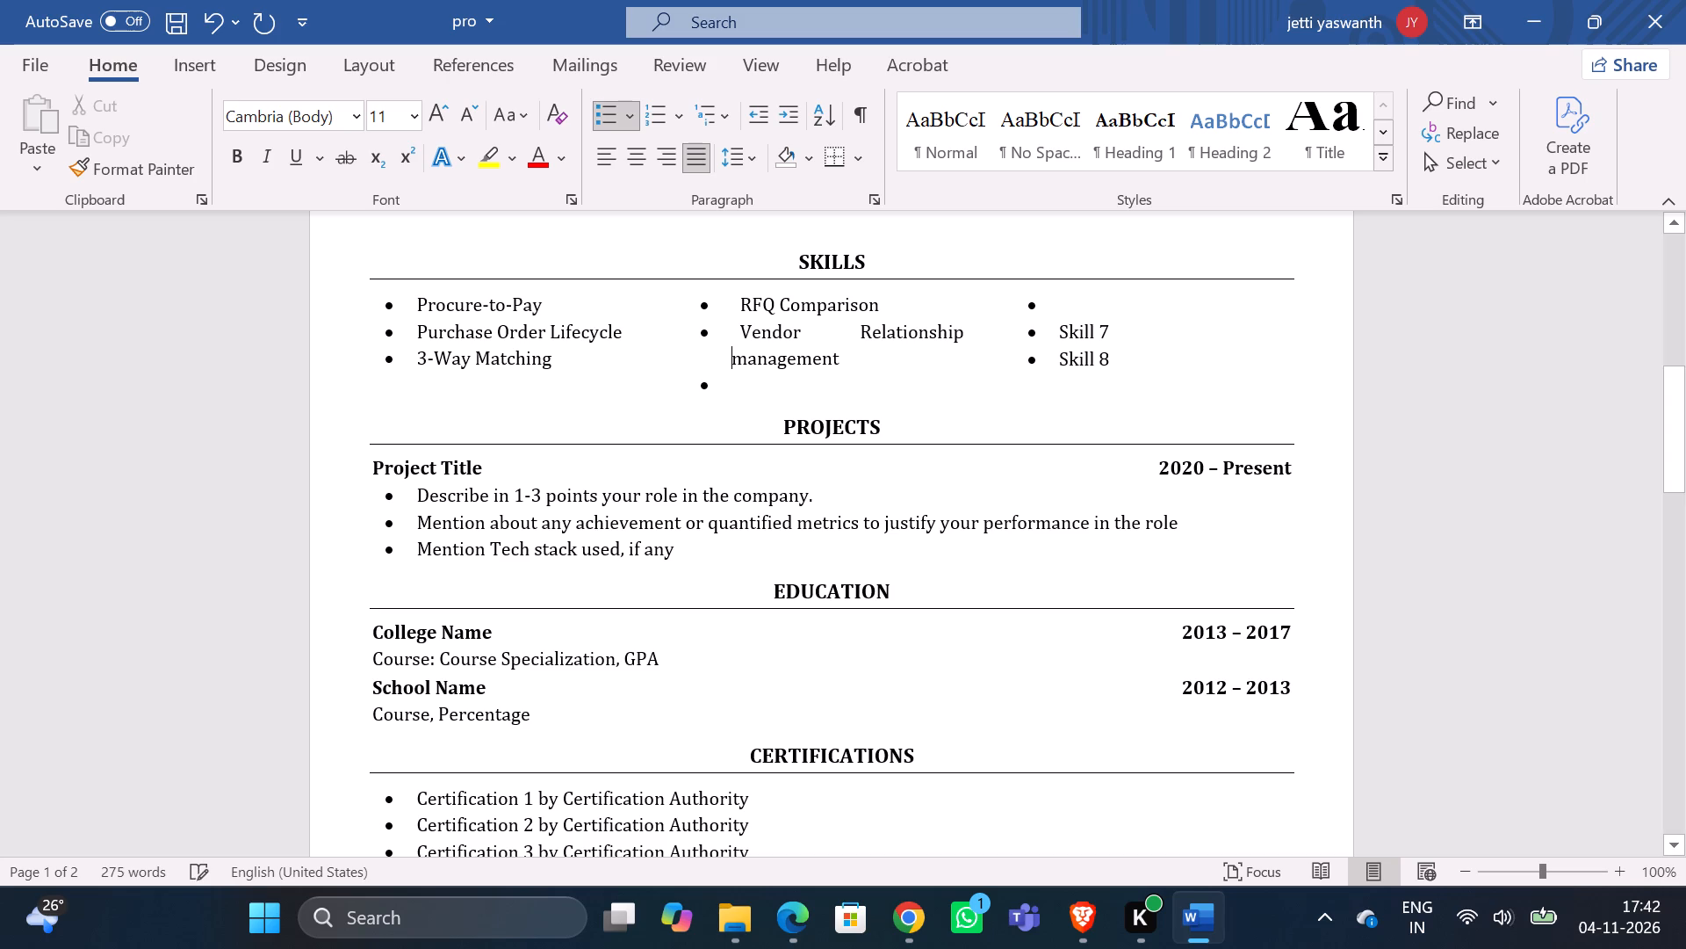
pyautogui.press('space')
pyautogui.press('space')
pyautogui.press('space')
pyautogui.press('space')
pyautogui.press('space')
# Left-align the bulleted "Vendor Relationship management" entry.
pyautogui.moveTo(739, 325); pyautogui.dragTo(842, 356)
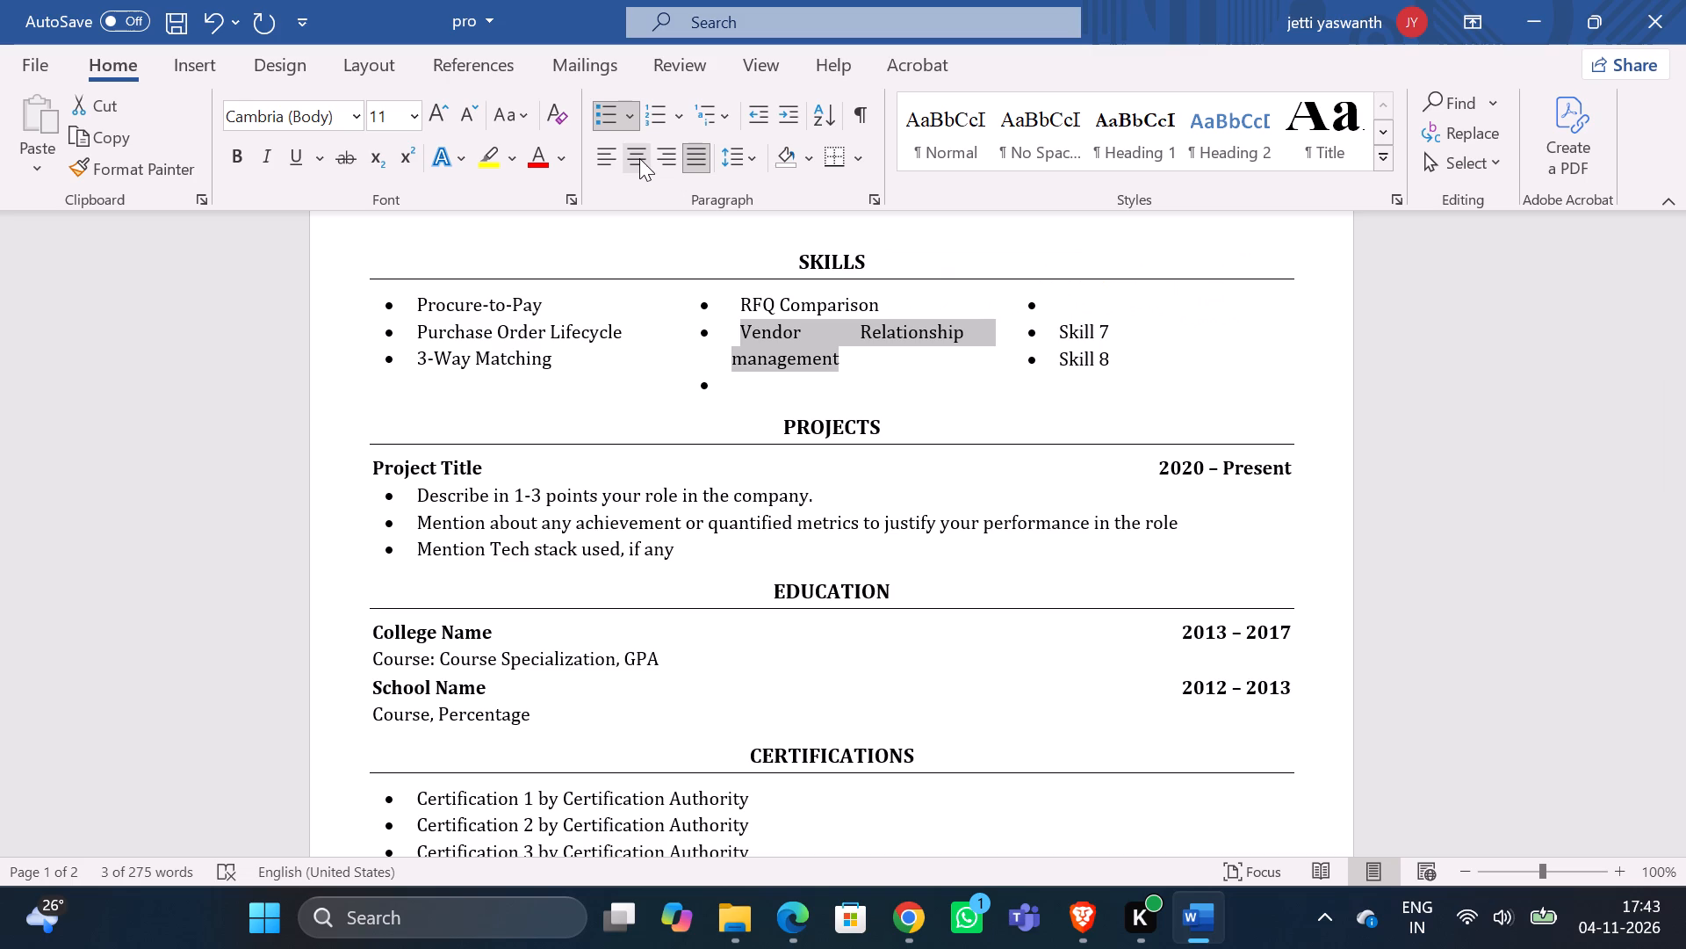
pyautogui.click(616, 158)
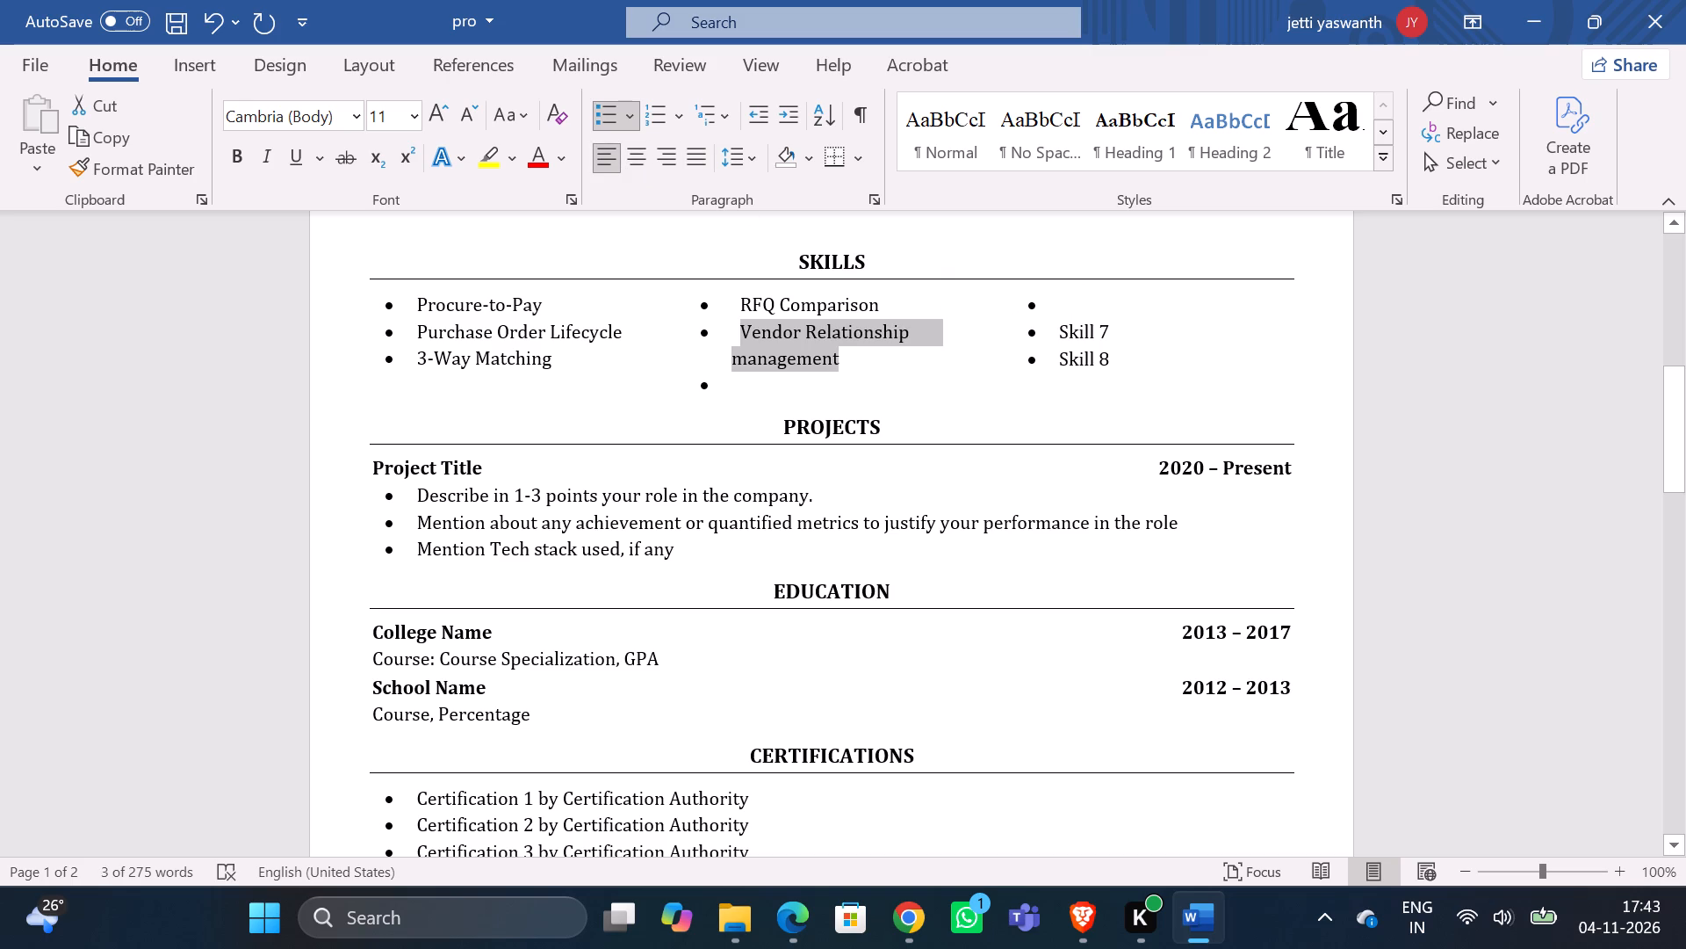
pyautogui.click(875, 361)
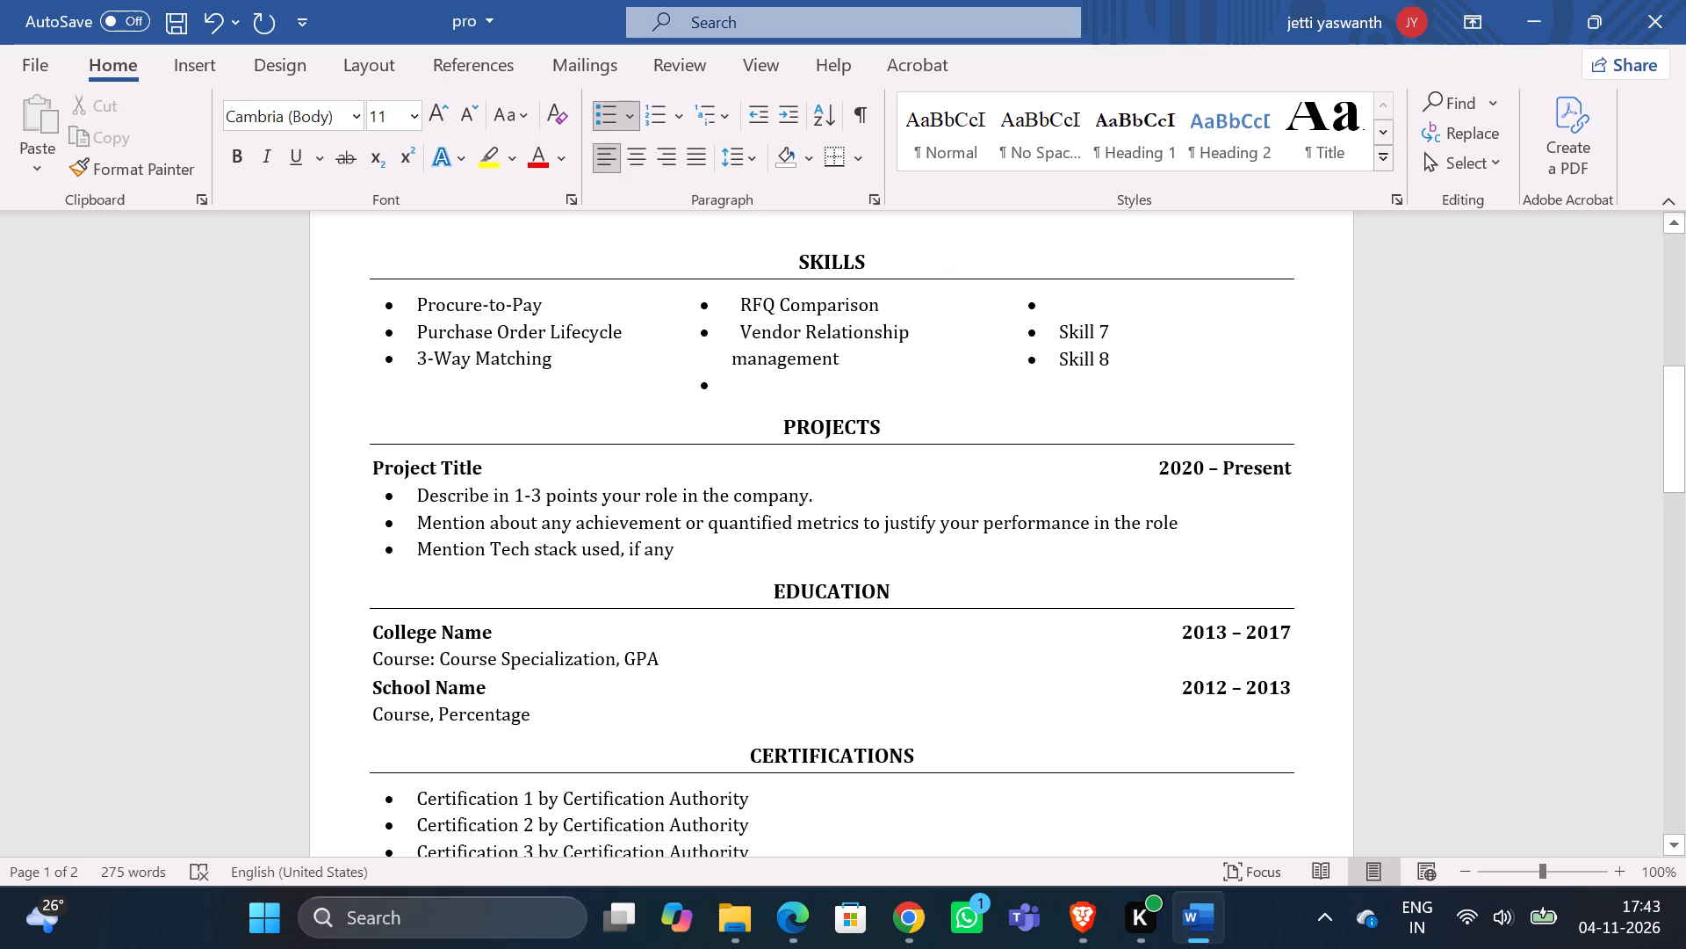
# Try adding two more spaces before "management" in the vendor entry.
pyautogui.click(724, 368)
pyautogui.press('space')
pyautogui.press('space')
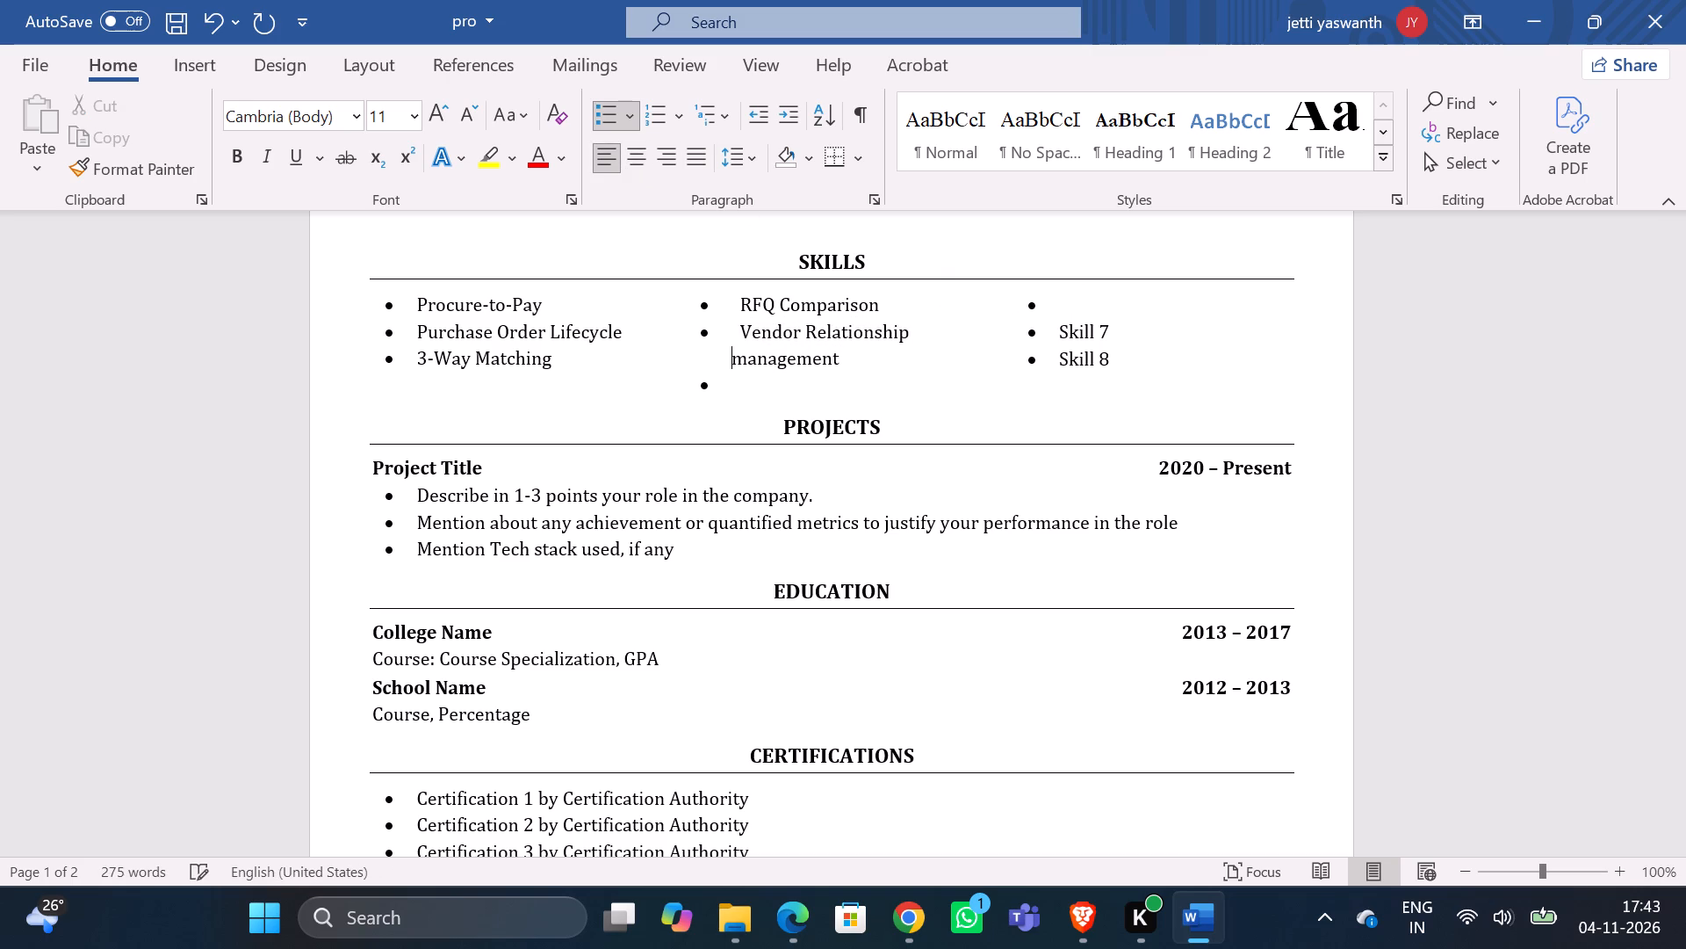
# Delete "management" from the vendor entry and re-enter it directly after "Vendor Relationship".
pyautogui.moveTo(729, 358); pyautogui.dragTo(766, 364)
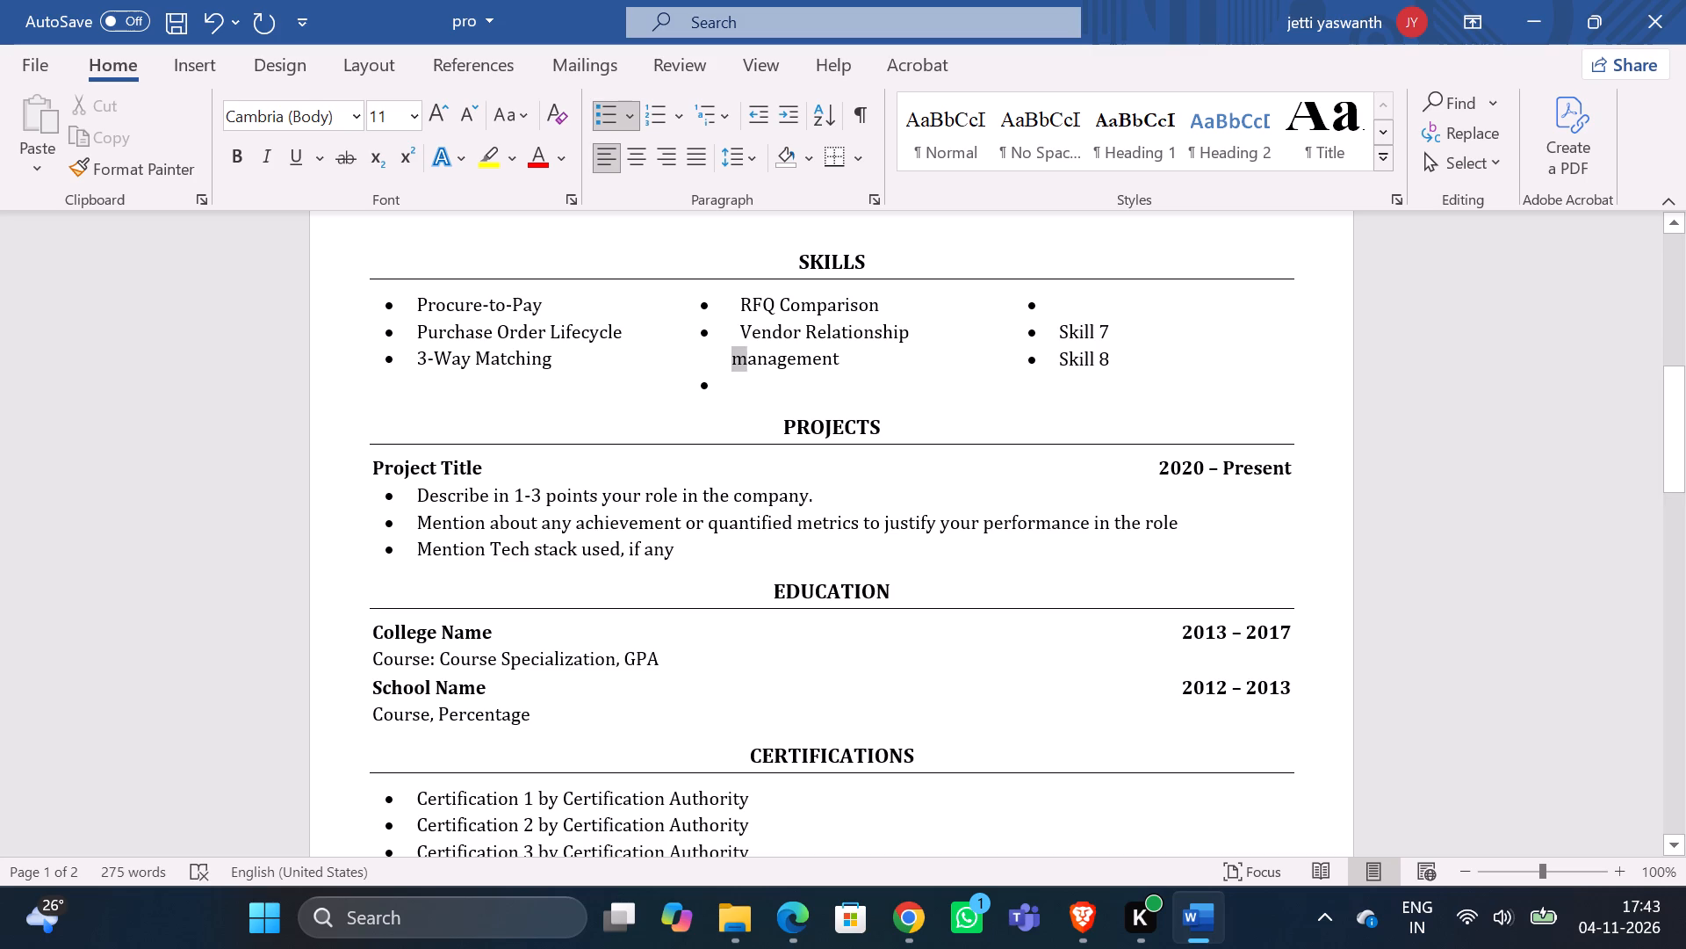
pyautogui.moveTo(766, 364); pyautogui.dragTo(844, 360)
pyautogui.press('BackSpace')
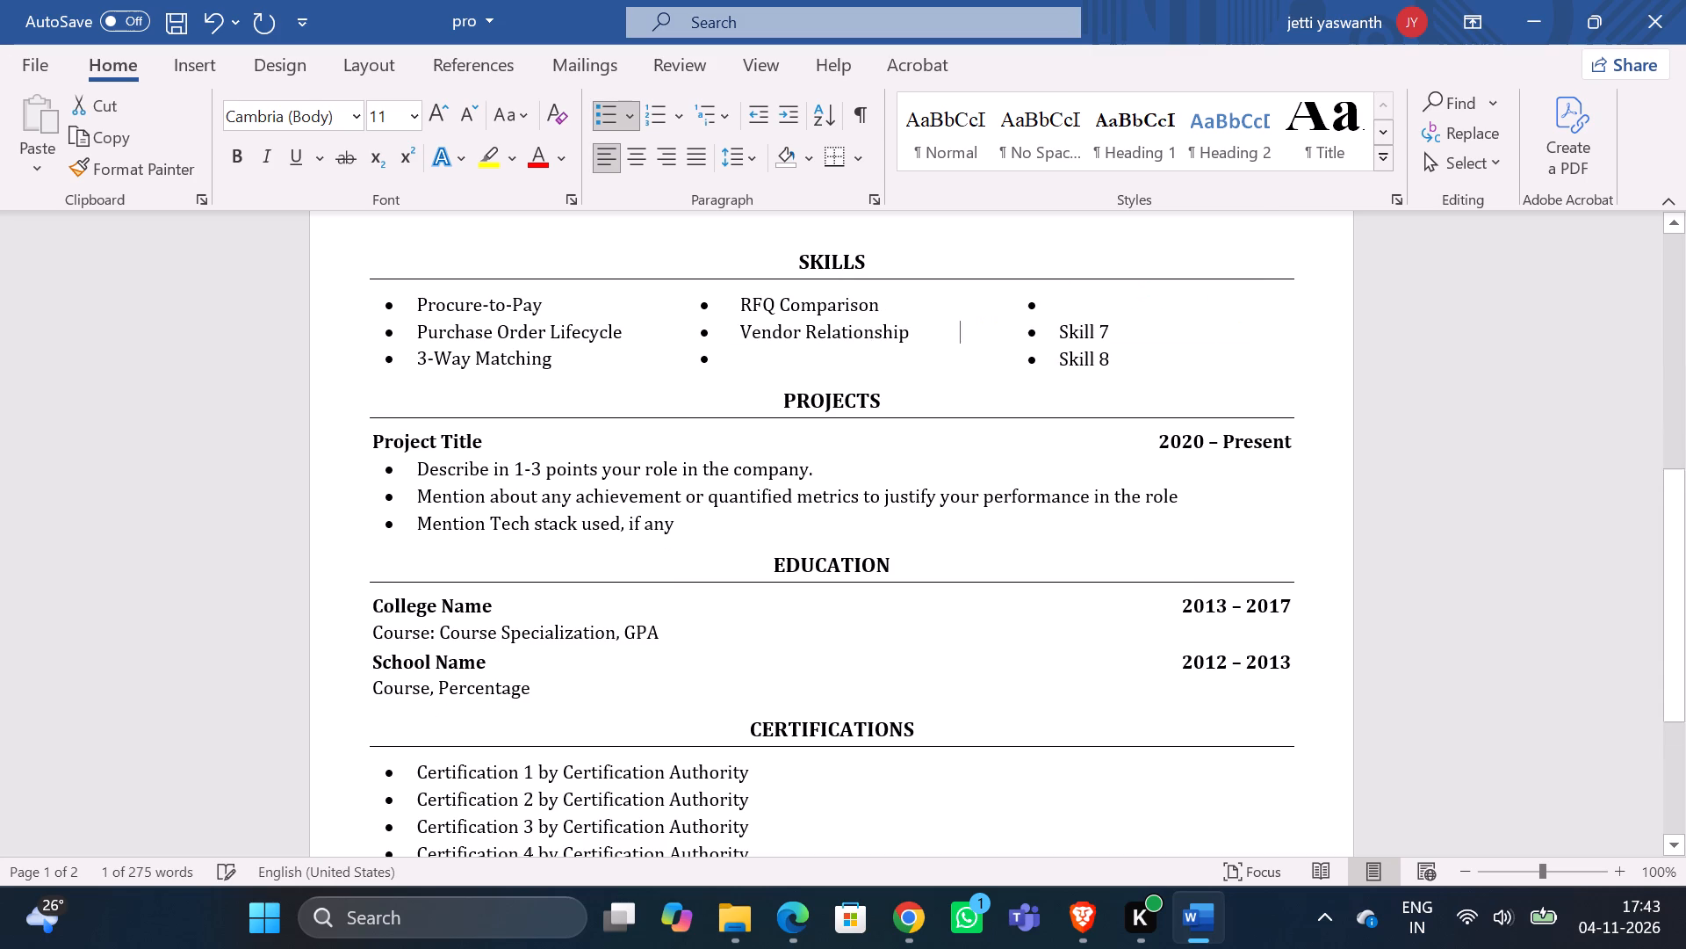
pyautogui.click(911, 332)
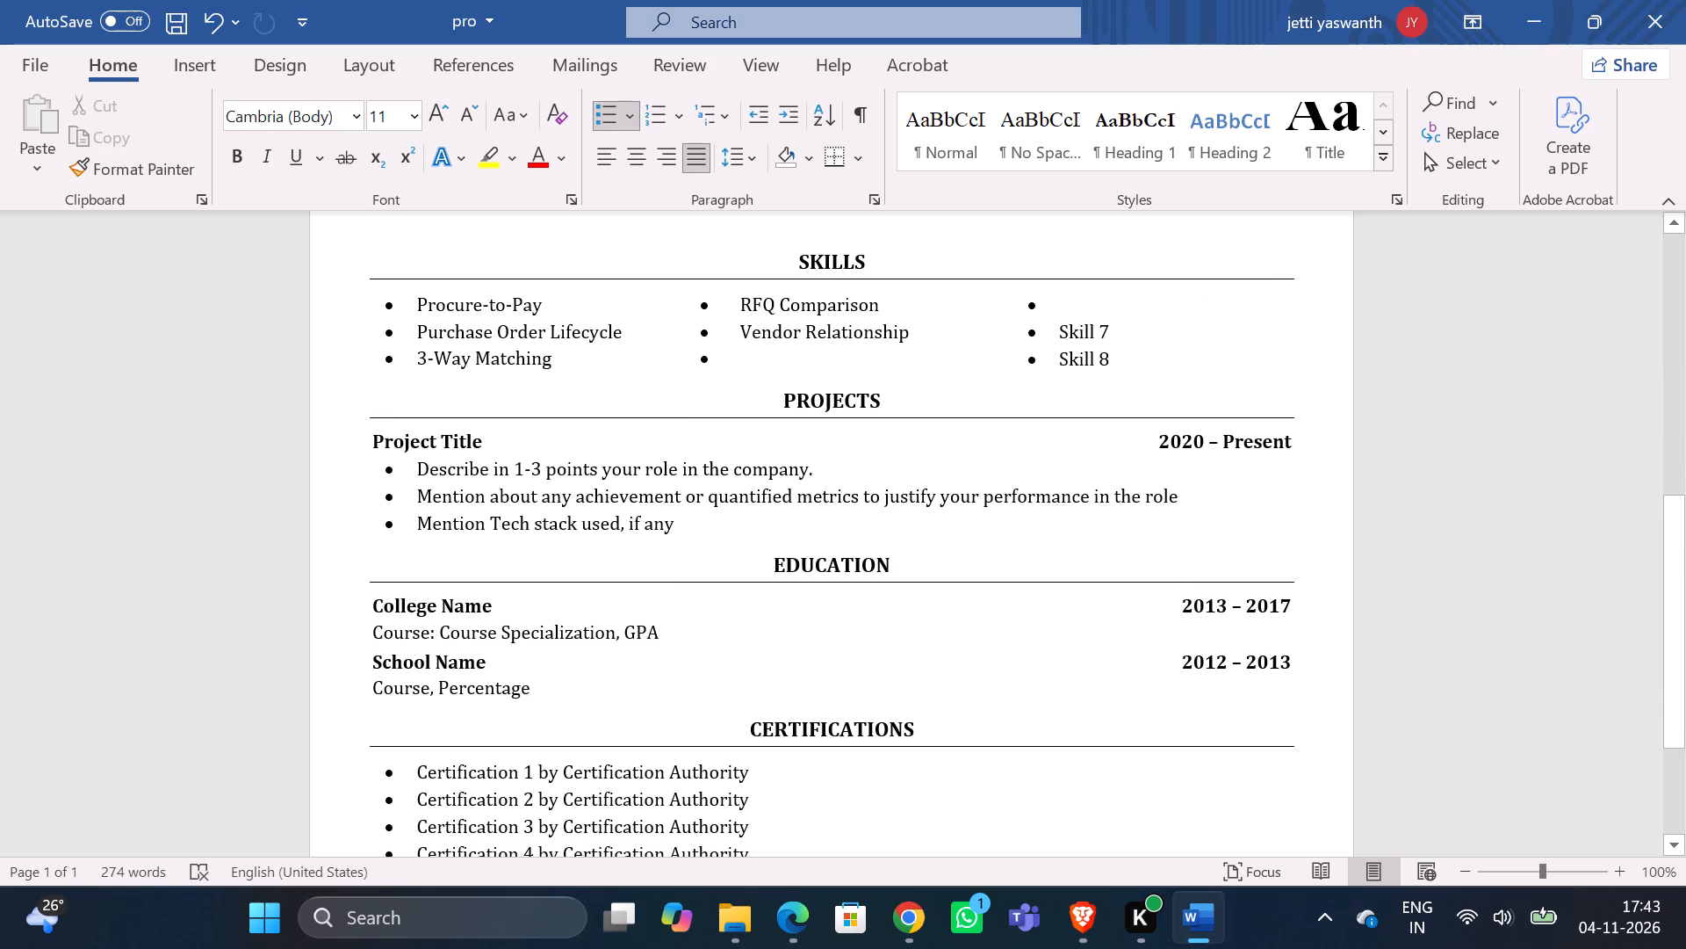
pyautogui.click(911, 332)
pyautogui.press('m')
pyautogui.write('ana')
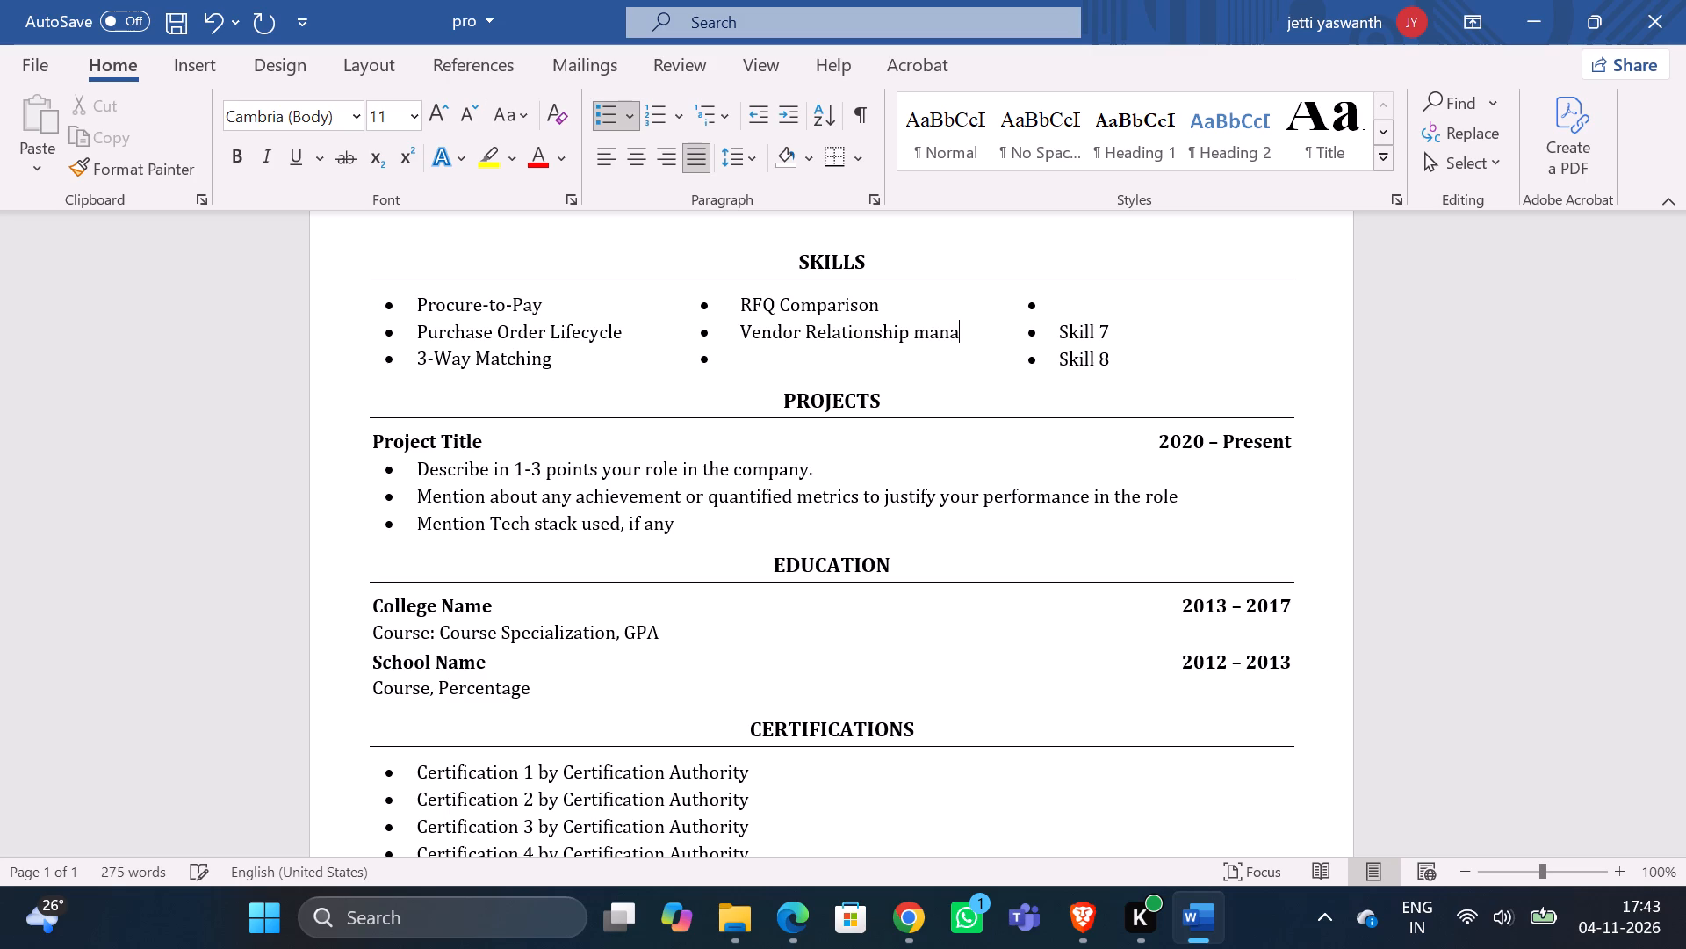
pyautogui.write('ge')
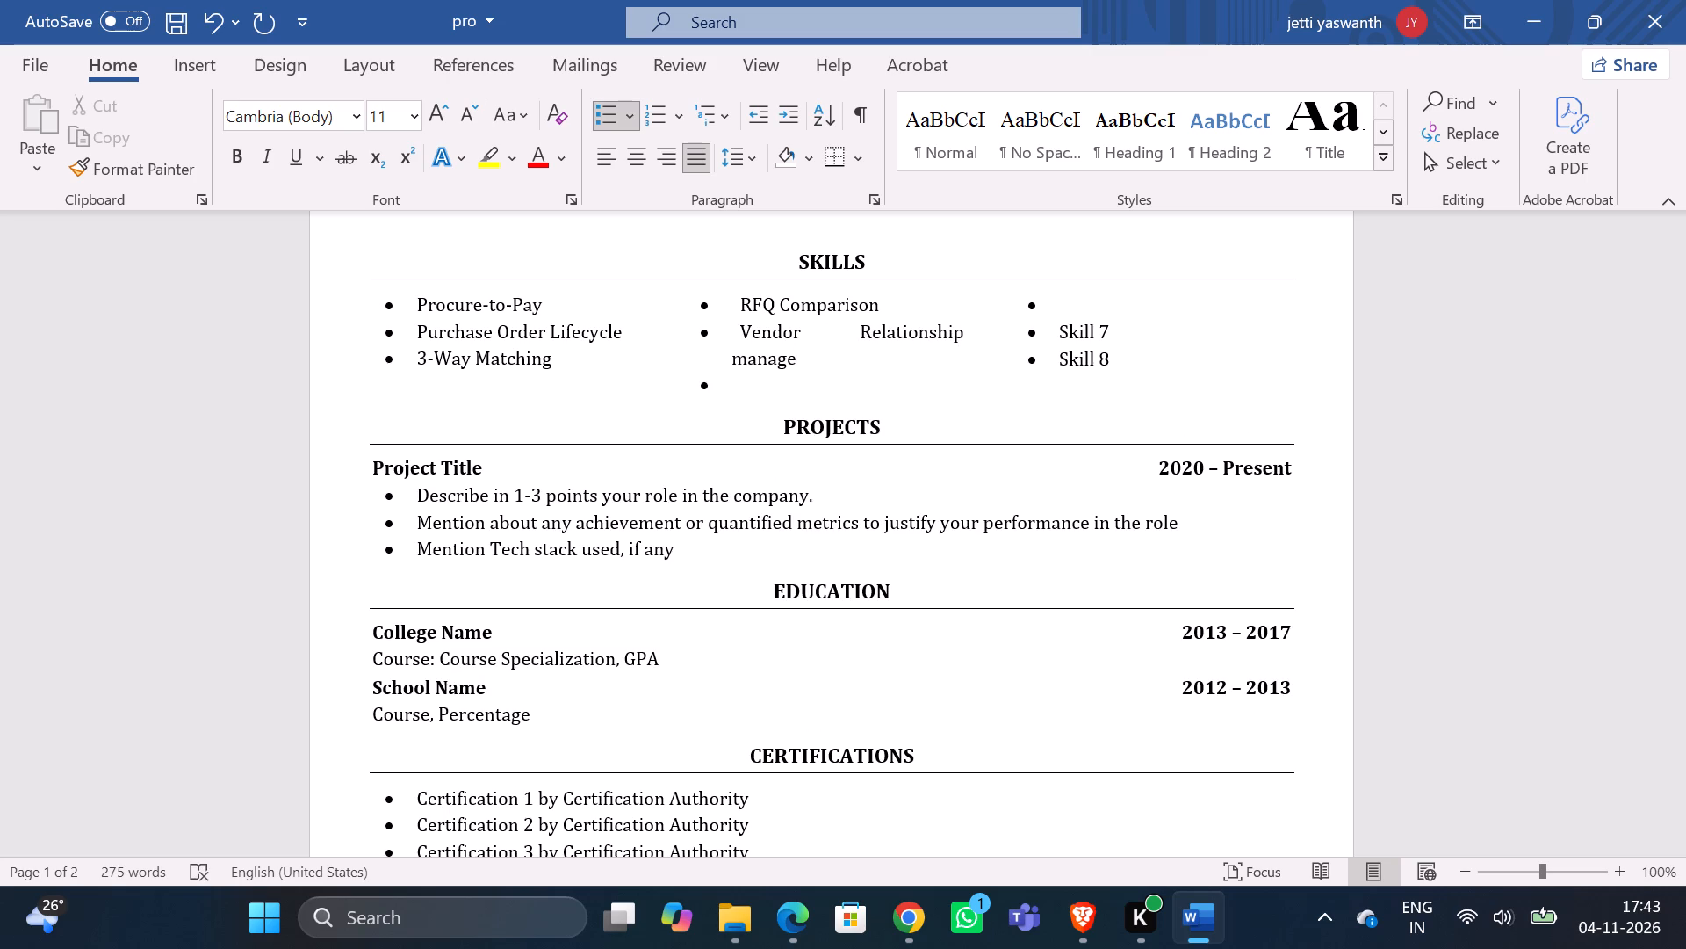
pyautogui.press('n')
pyautogui.press('BackSpace')
pyautogui.write('ment')
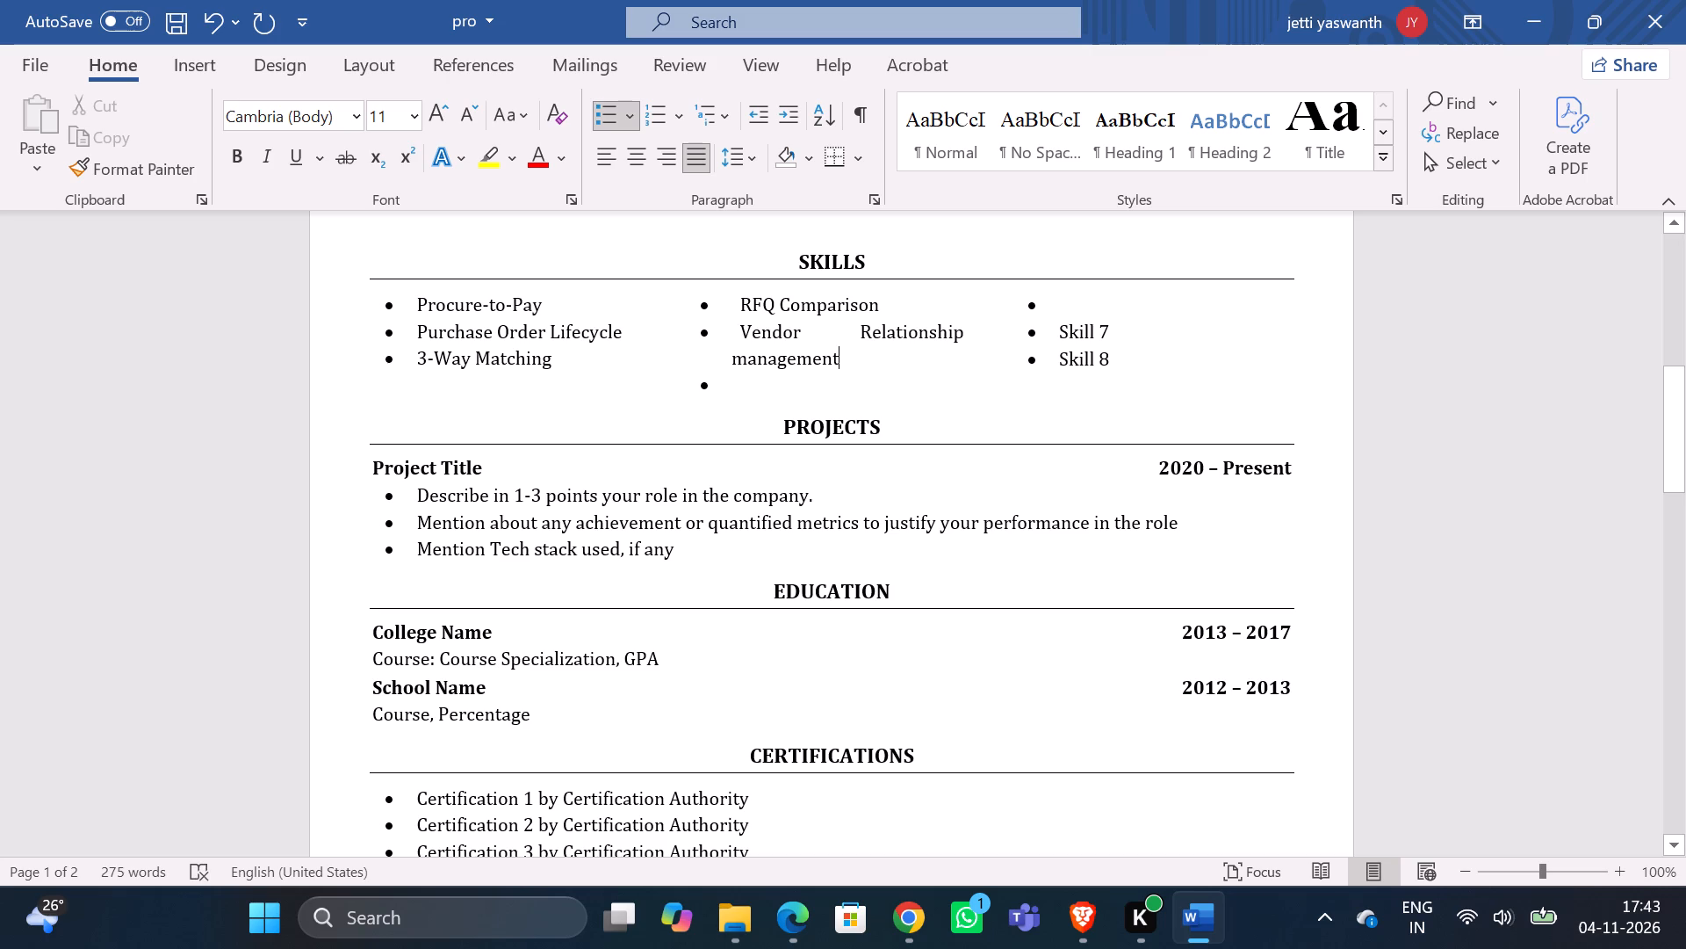
# Select the retyped "Vendor Relationship management" entry and left-align it.
pyautogui.moveTo(741, 327); pyautogui.dragTo(816, 355)
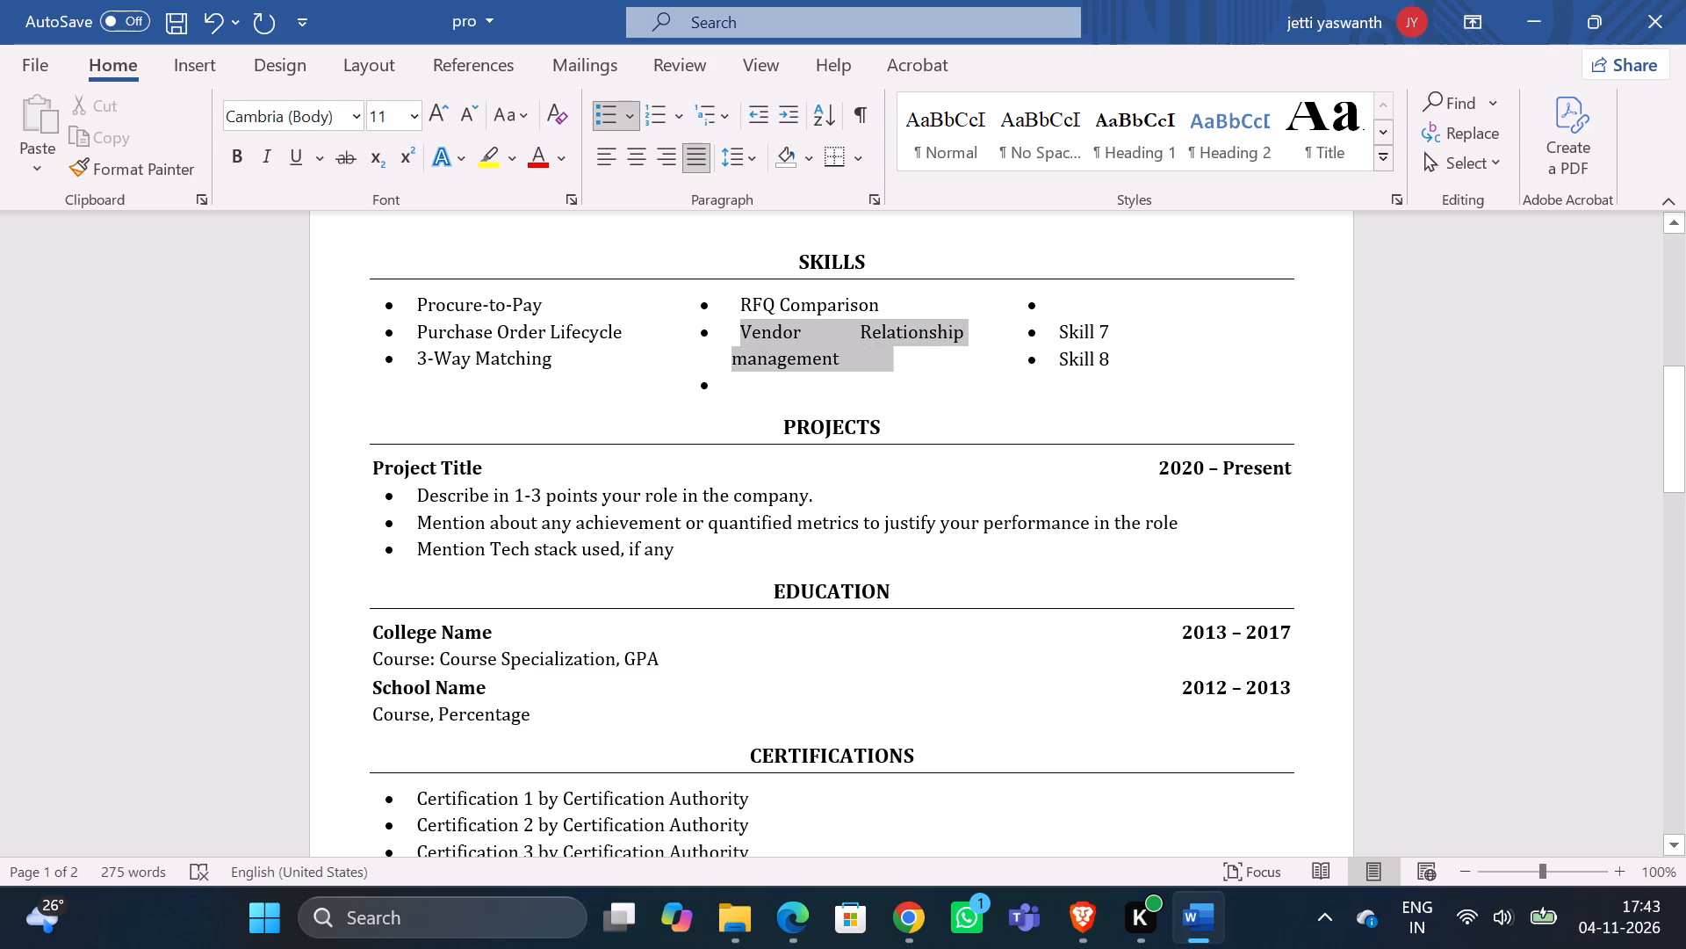
pyautogui.moveTo(816, 355); pyautogui.dragTo(832, 356)
pyautogui.moveTo(832, 356); pyautogui.dragTo(834, 356)
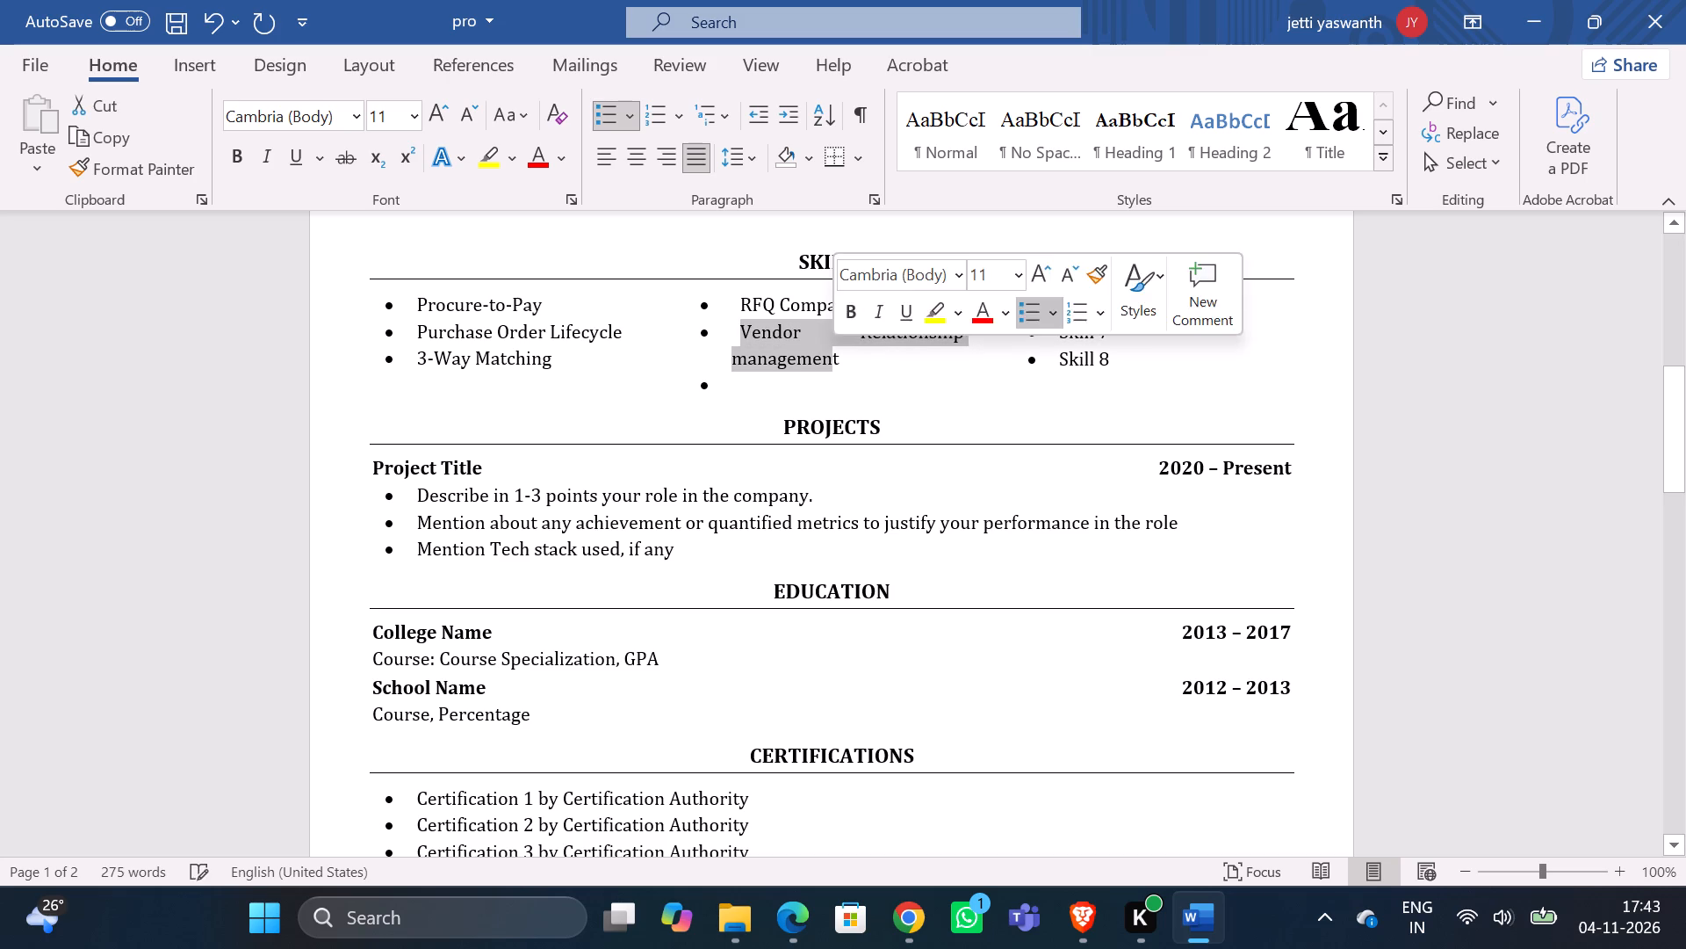
pyautogui.click(611, 160)
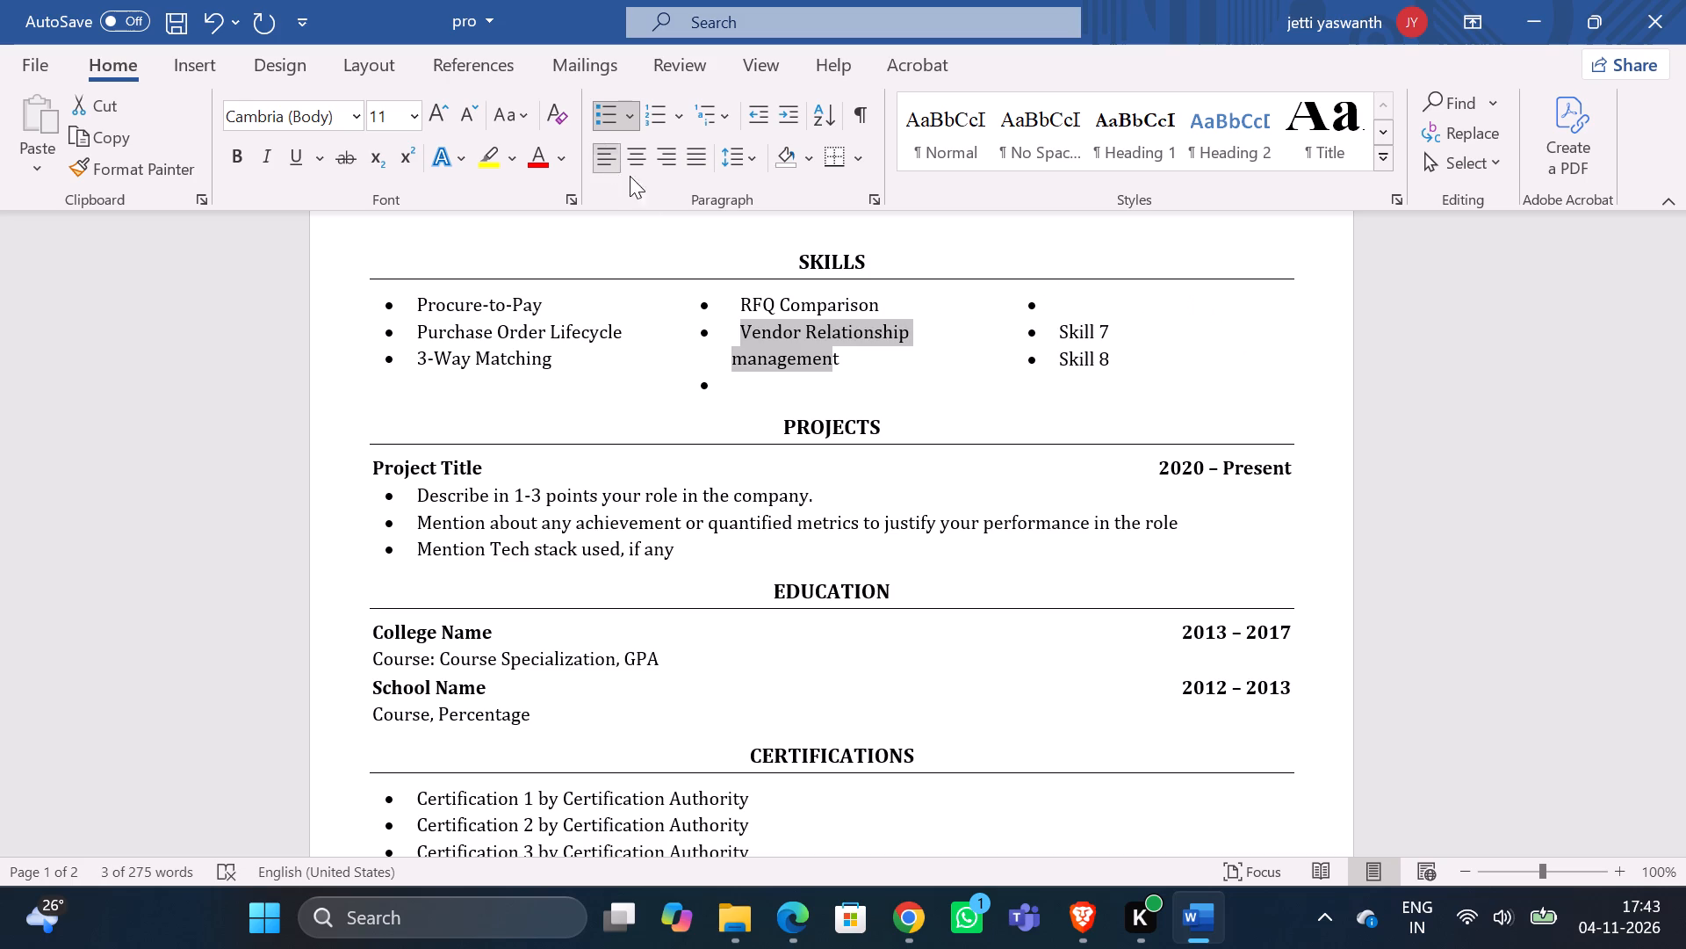
pyautogui.click(848, 359)
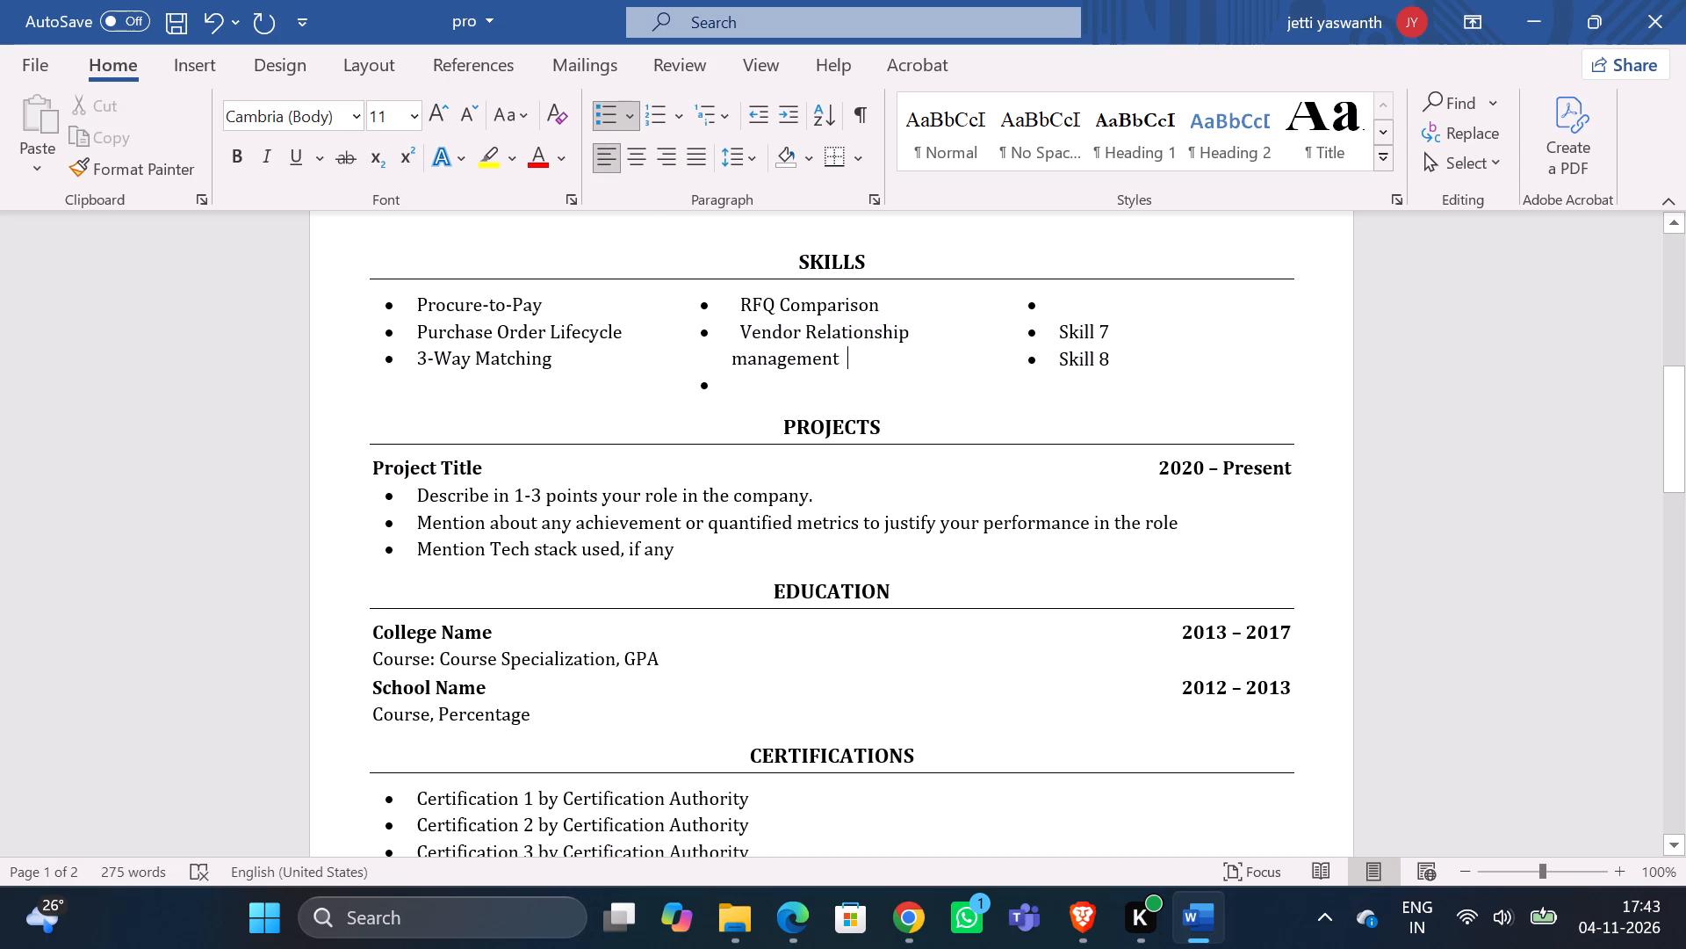
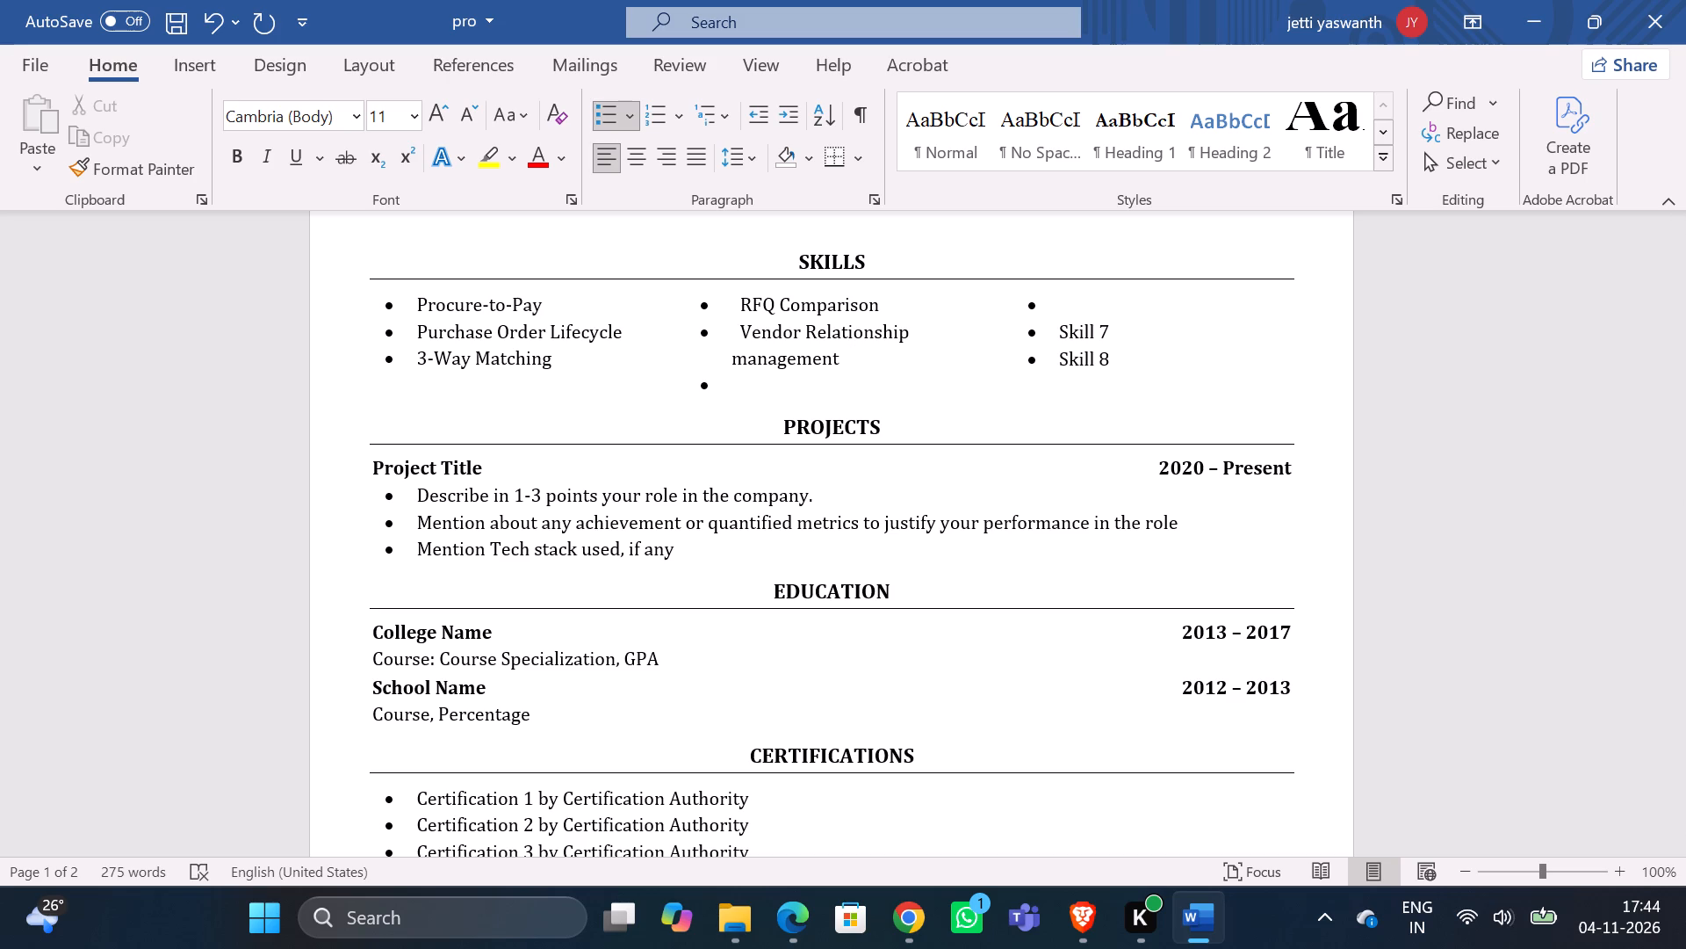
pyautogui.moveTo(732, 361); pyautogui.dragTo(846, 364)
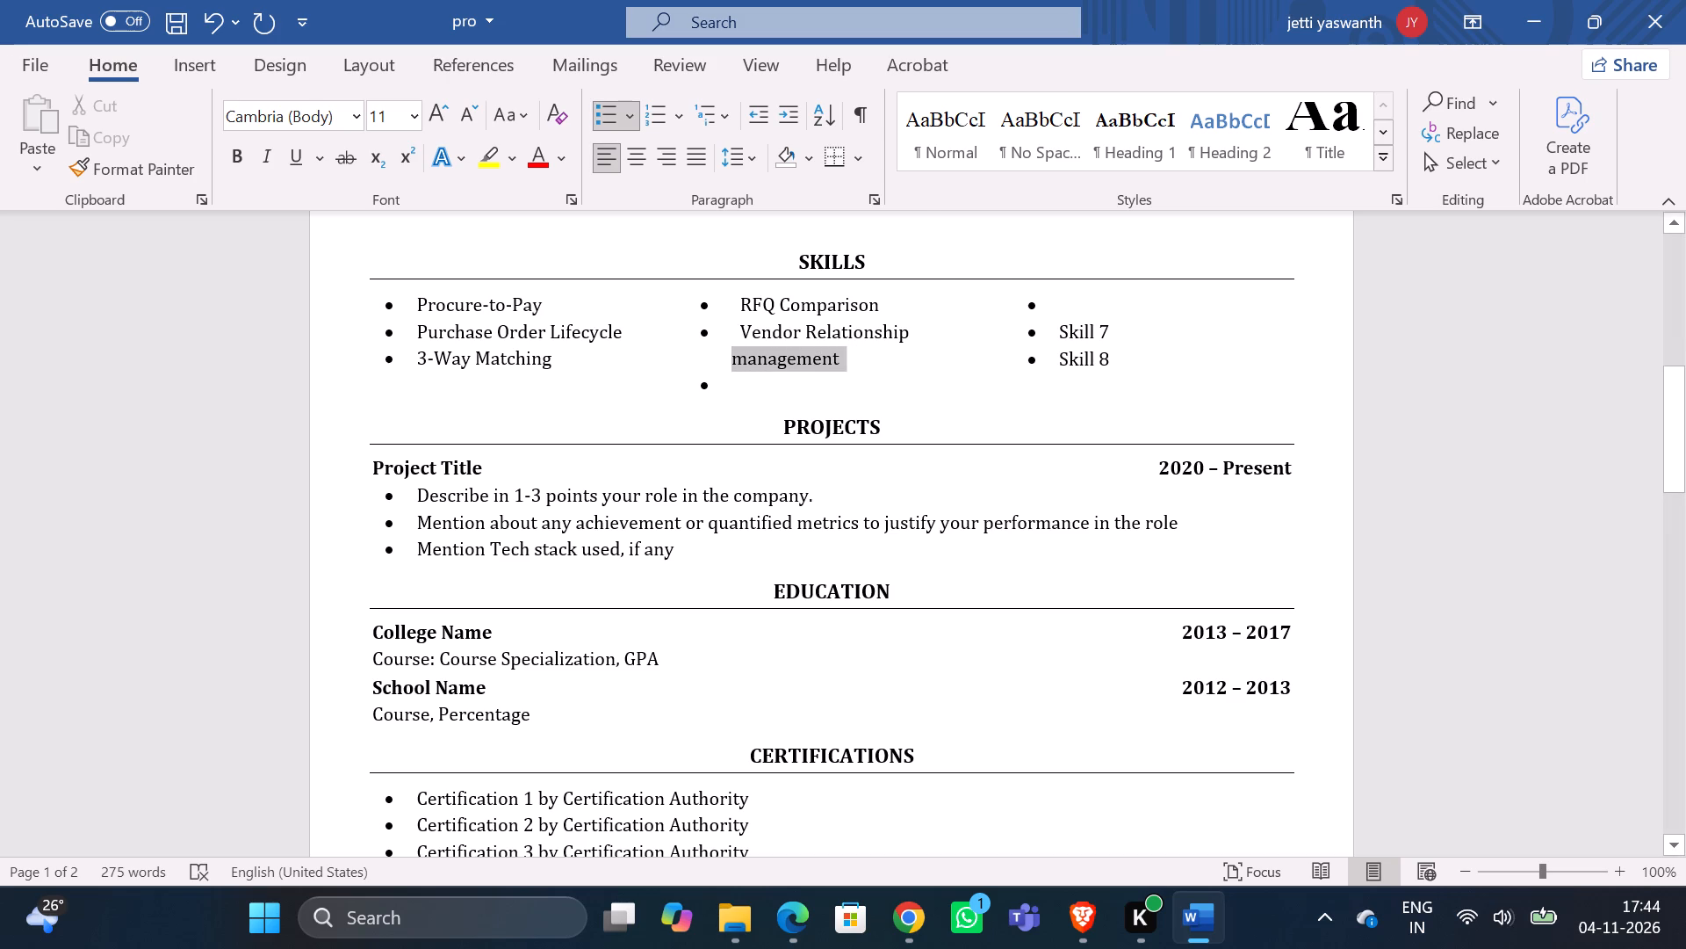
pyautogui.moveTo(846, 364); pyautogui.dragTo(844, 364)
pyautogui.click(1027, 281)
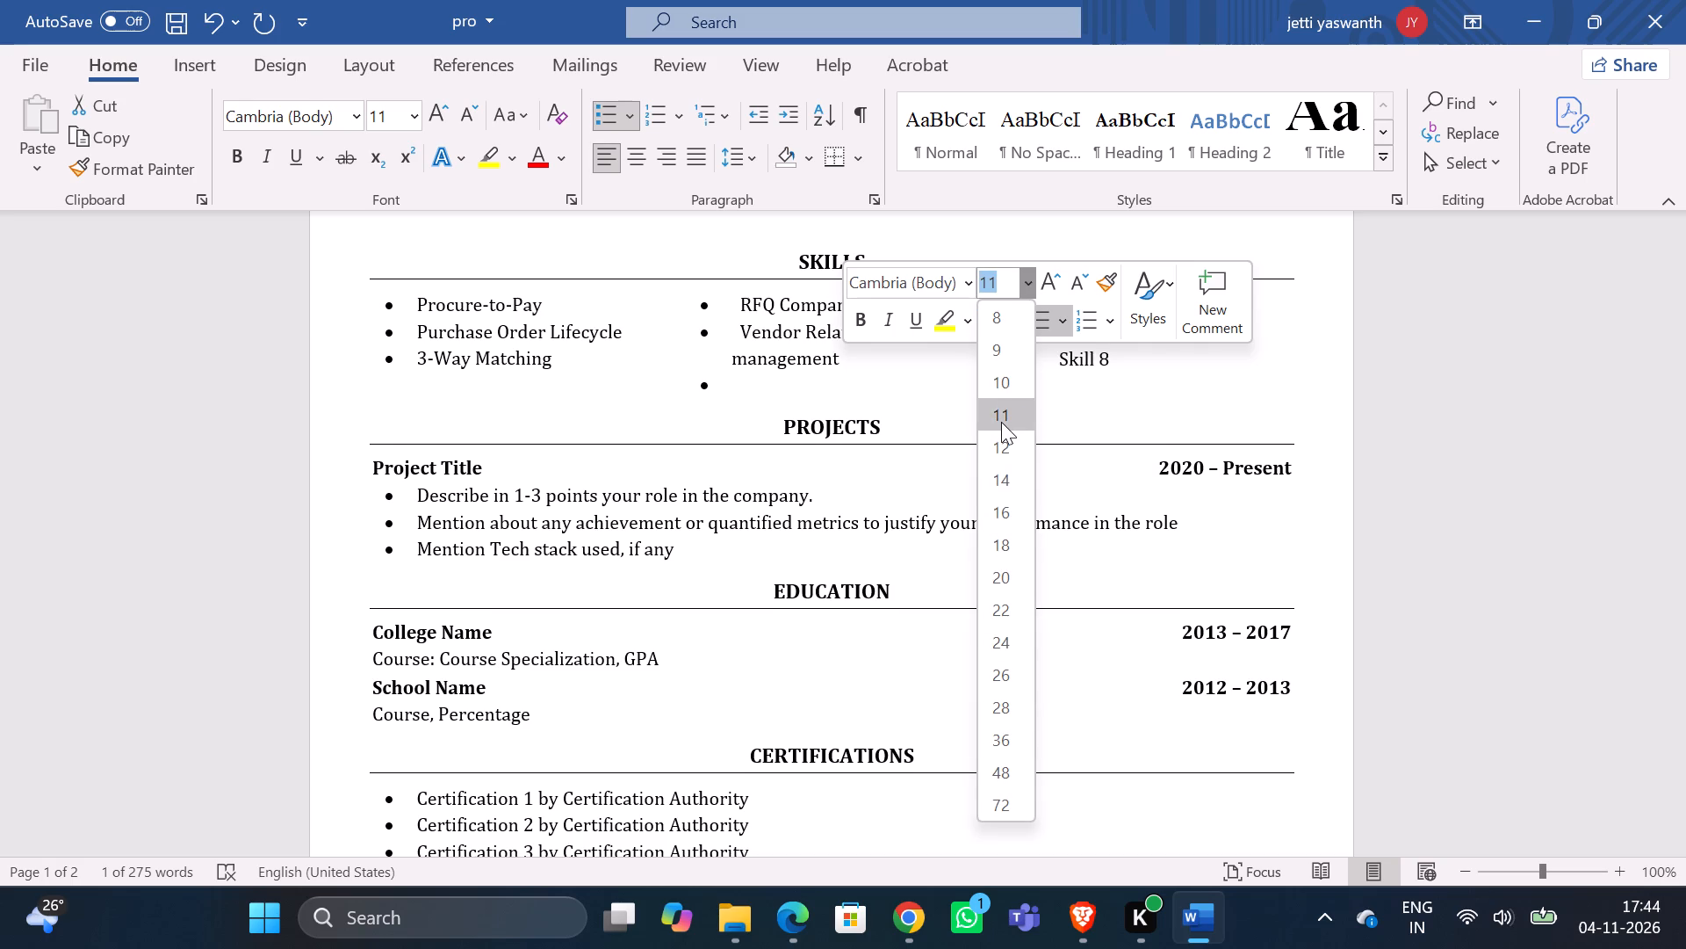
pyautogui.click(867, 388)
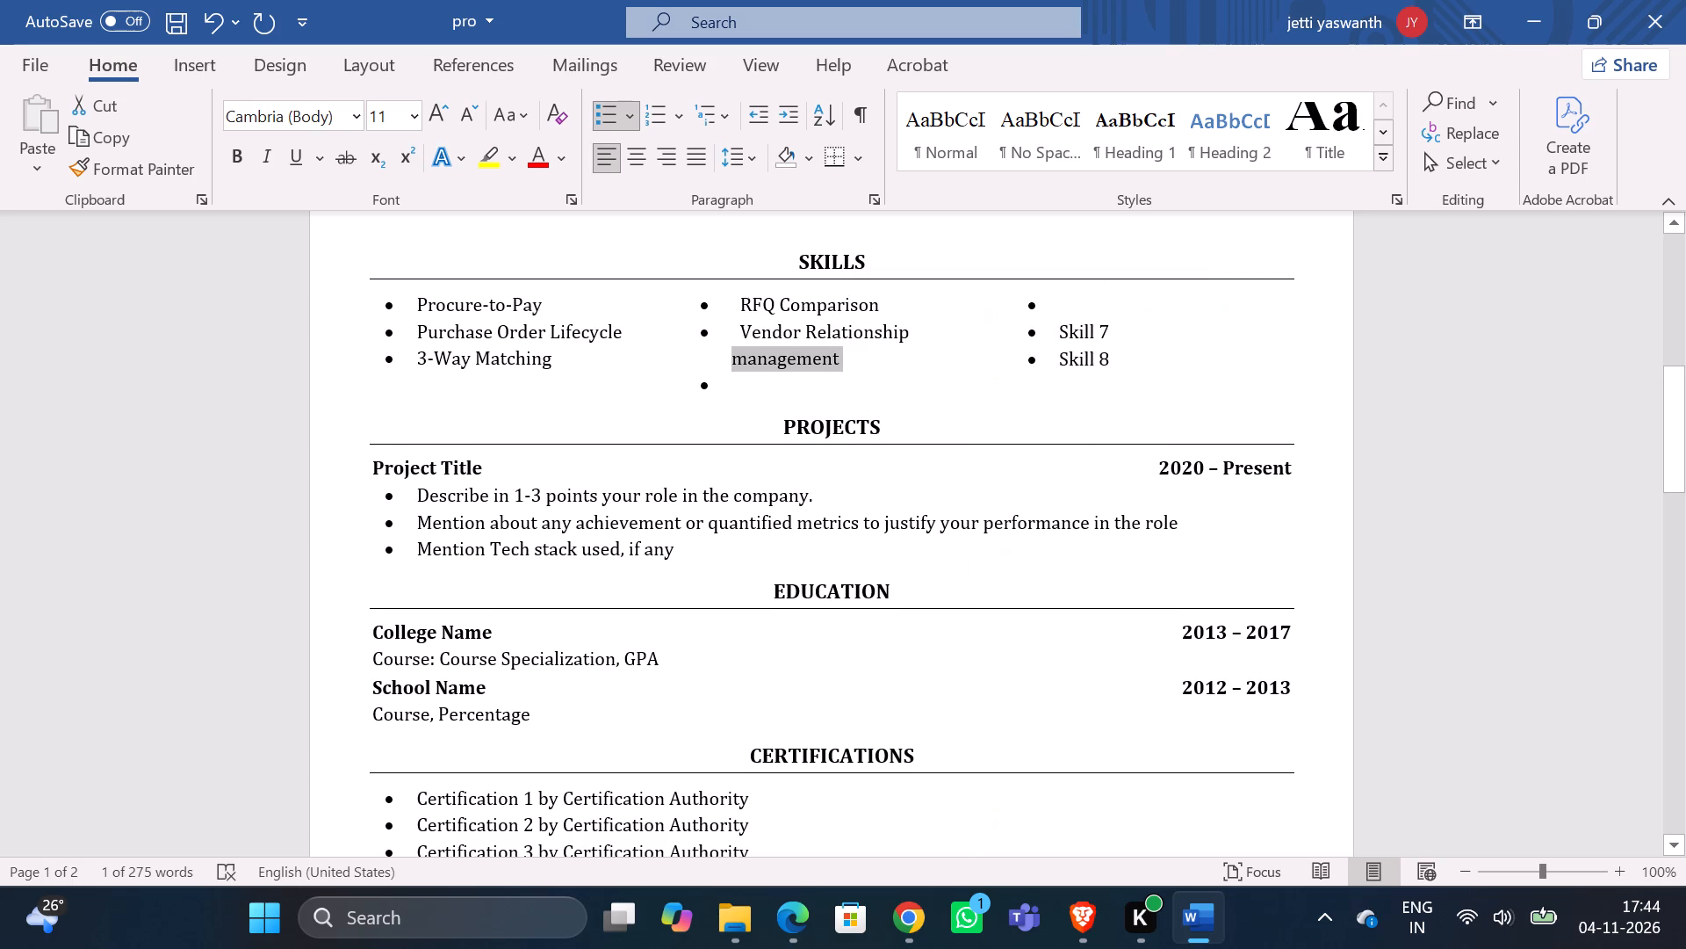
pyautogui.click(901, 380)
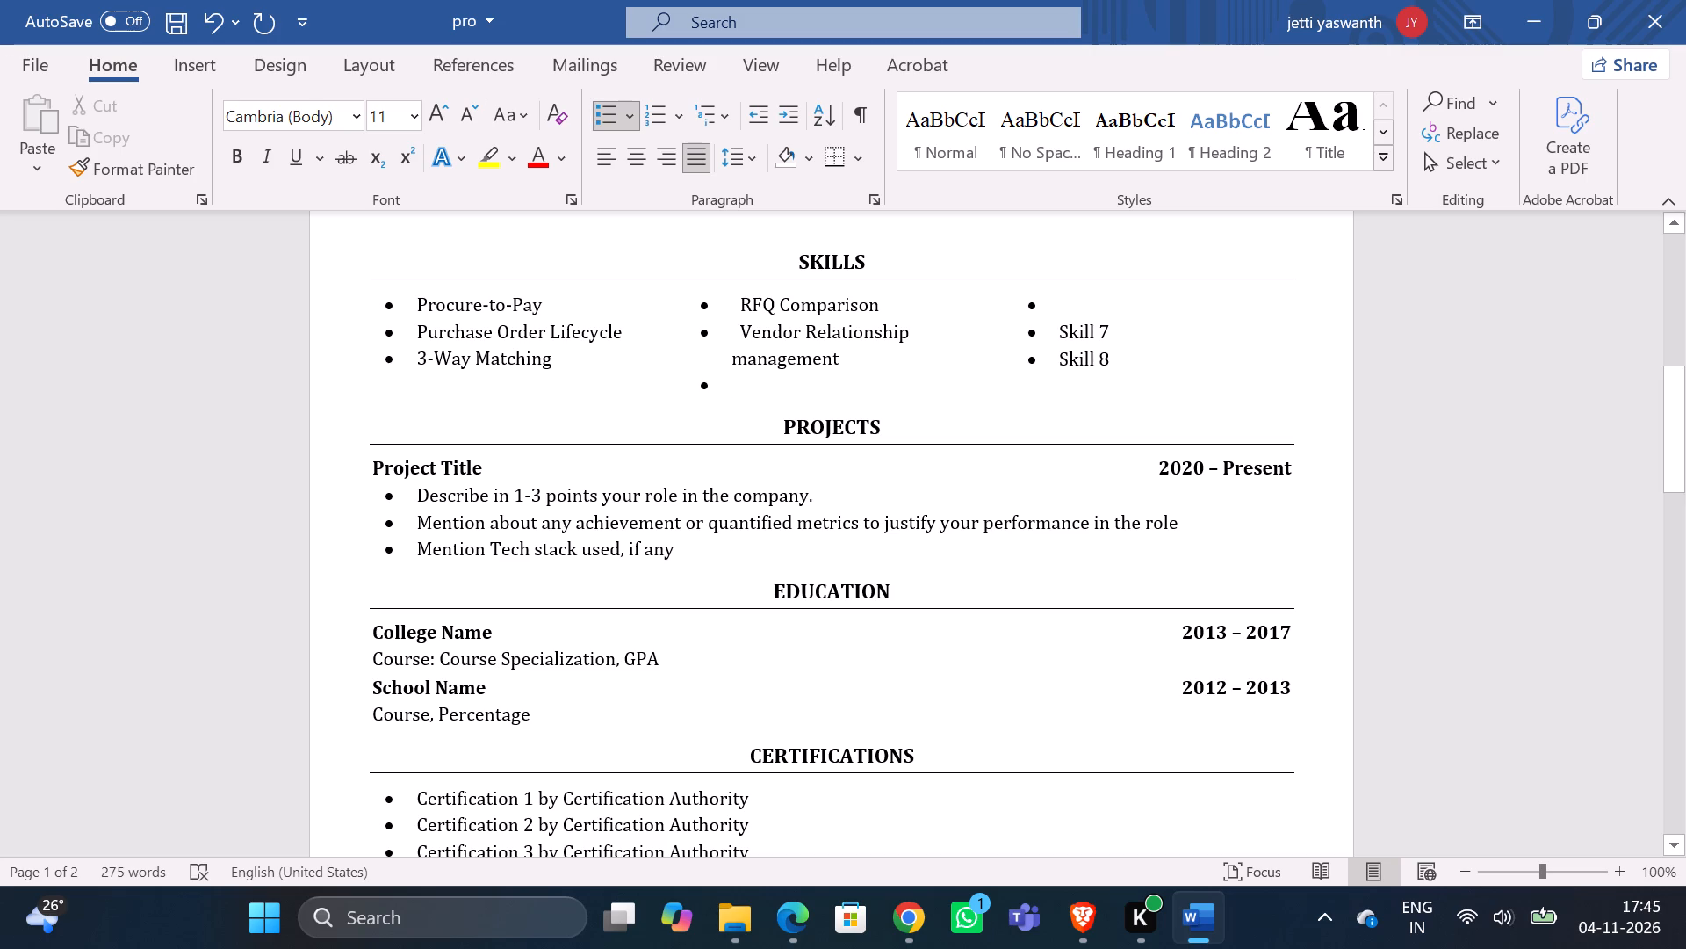
# Try centred, right and justified alignment on the "Vendor Relationship management" entry, finishing with left alignment.
pyautogui.moveTo(734, 363); pyautogui.dragTo(842, 364)
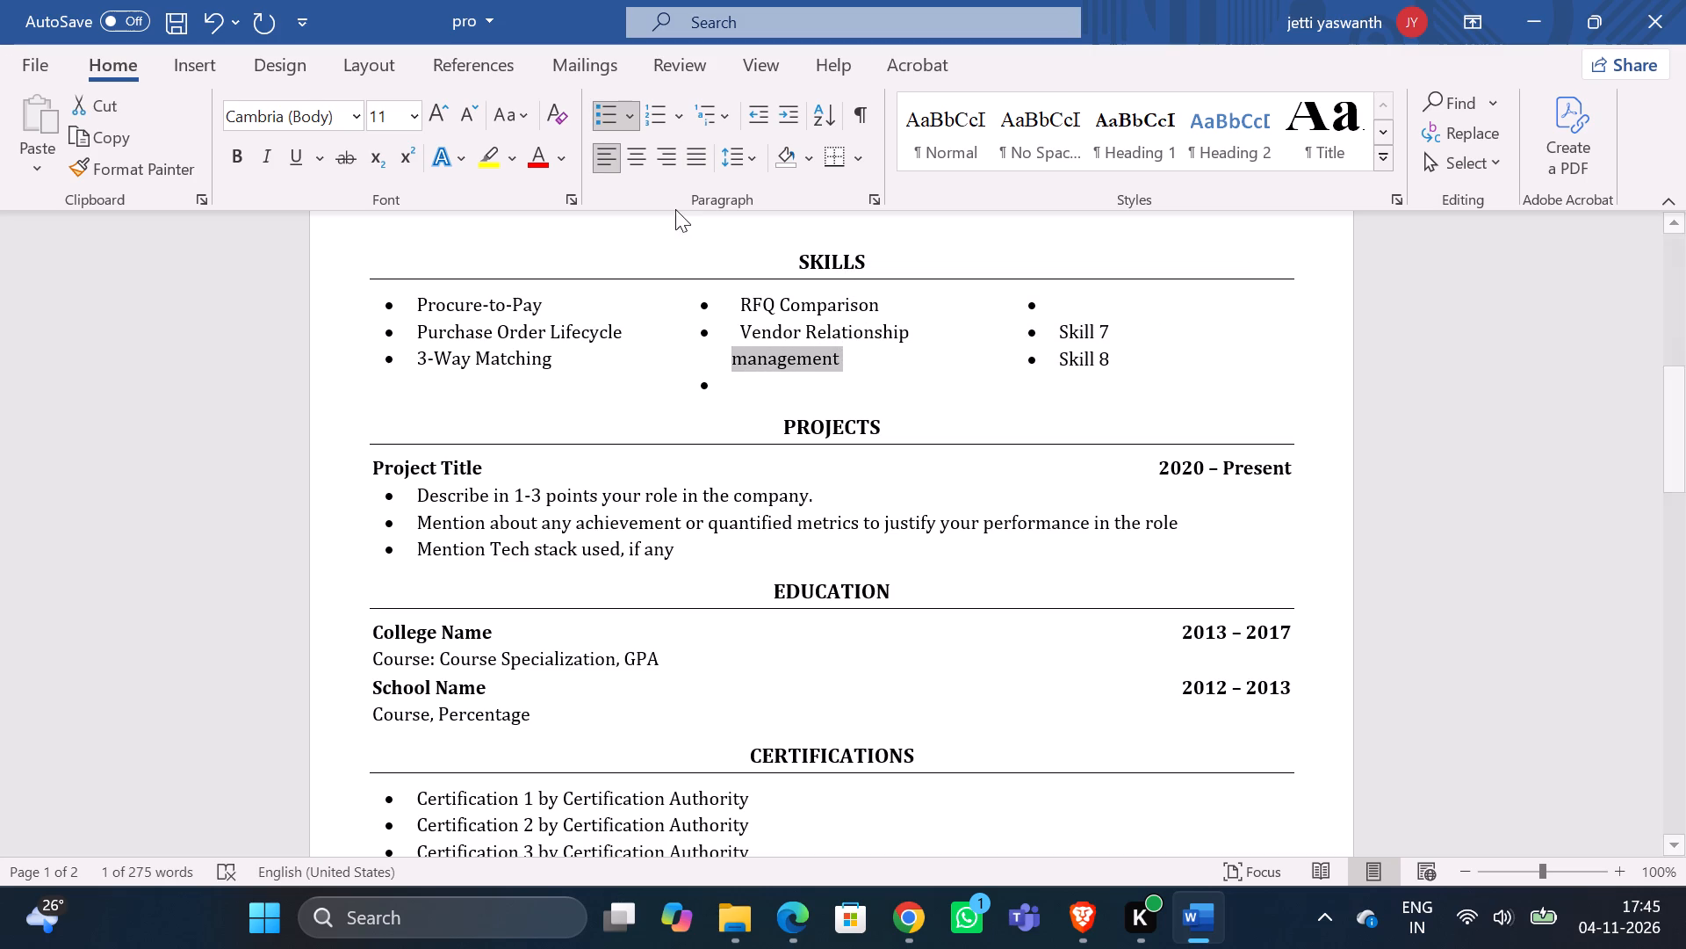
pyautogui.click(640, 163)
pyautogui.click(677, 159)
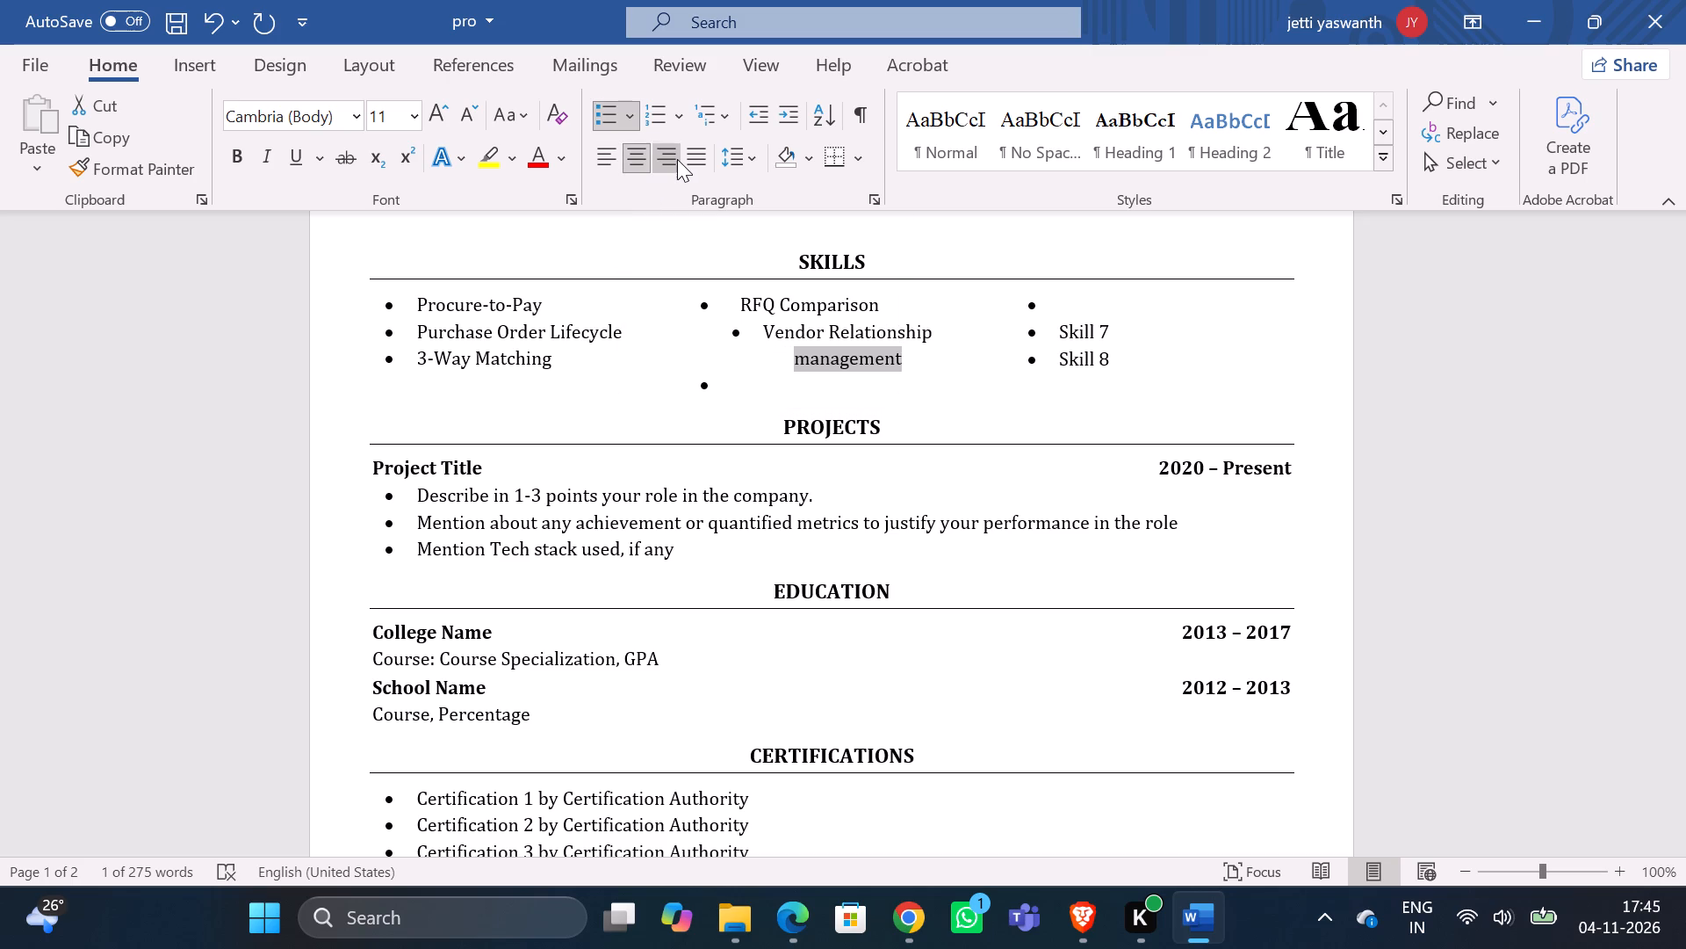
pyautogui.click(695, 155)
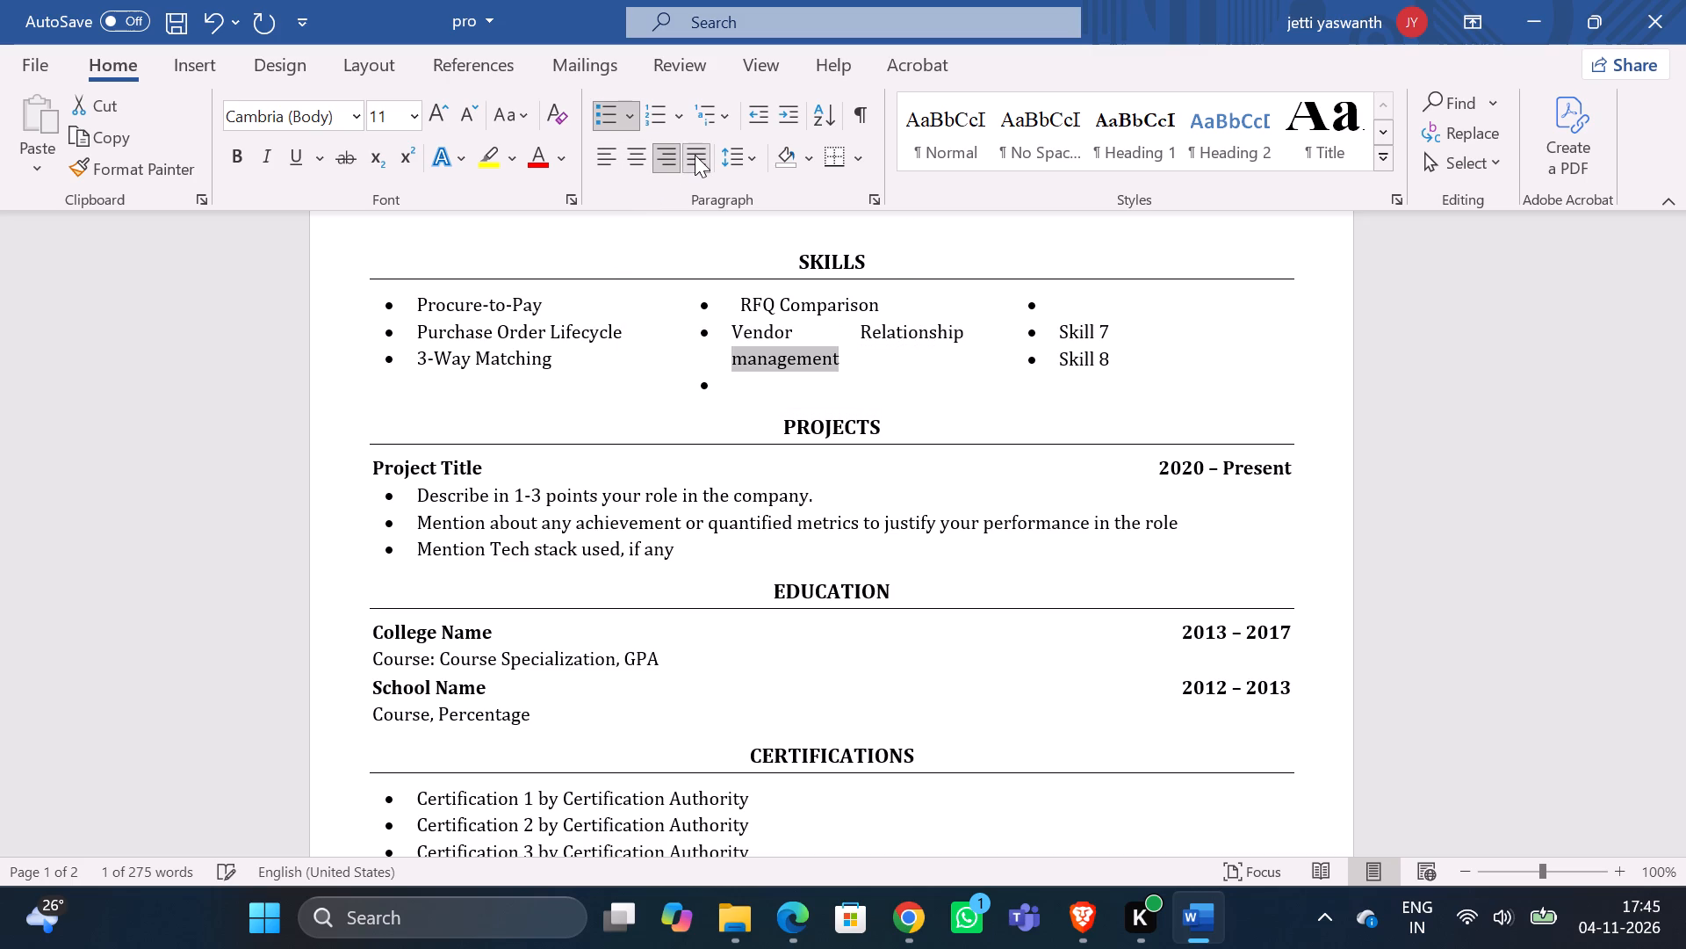
pyautogui.click(603, 151)
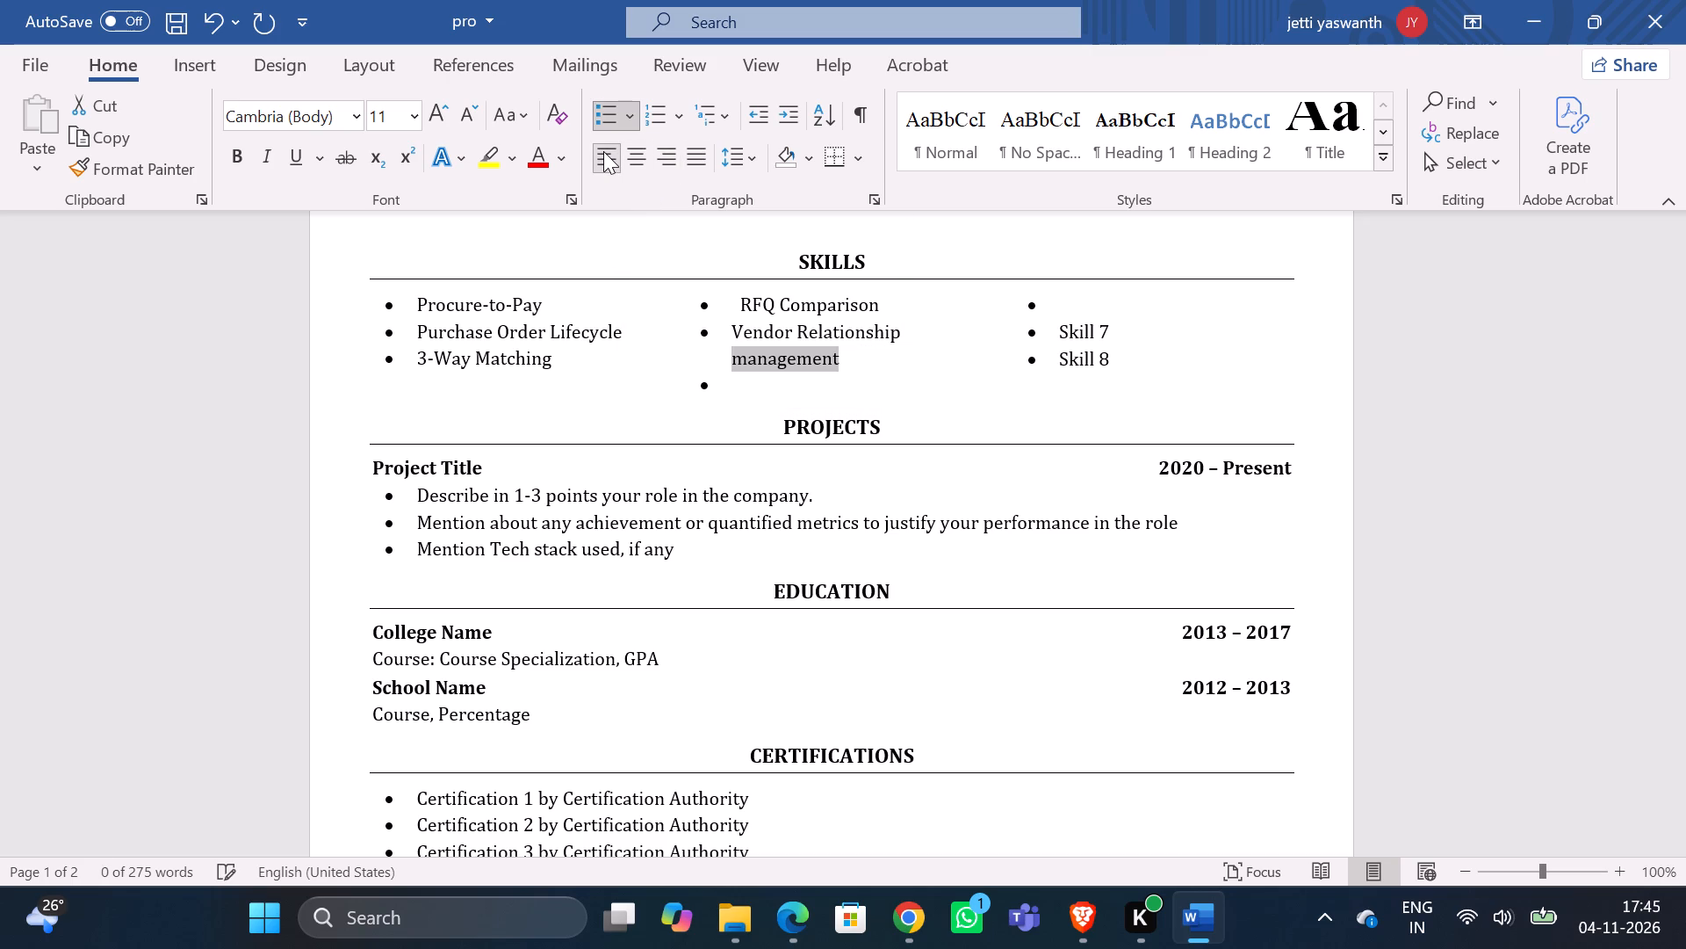
pyautogui.click(903, 352)
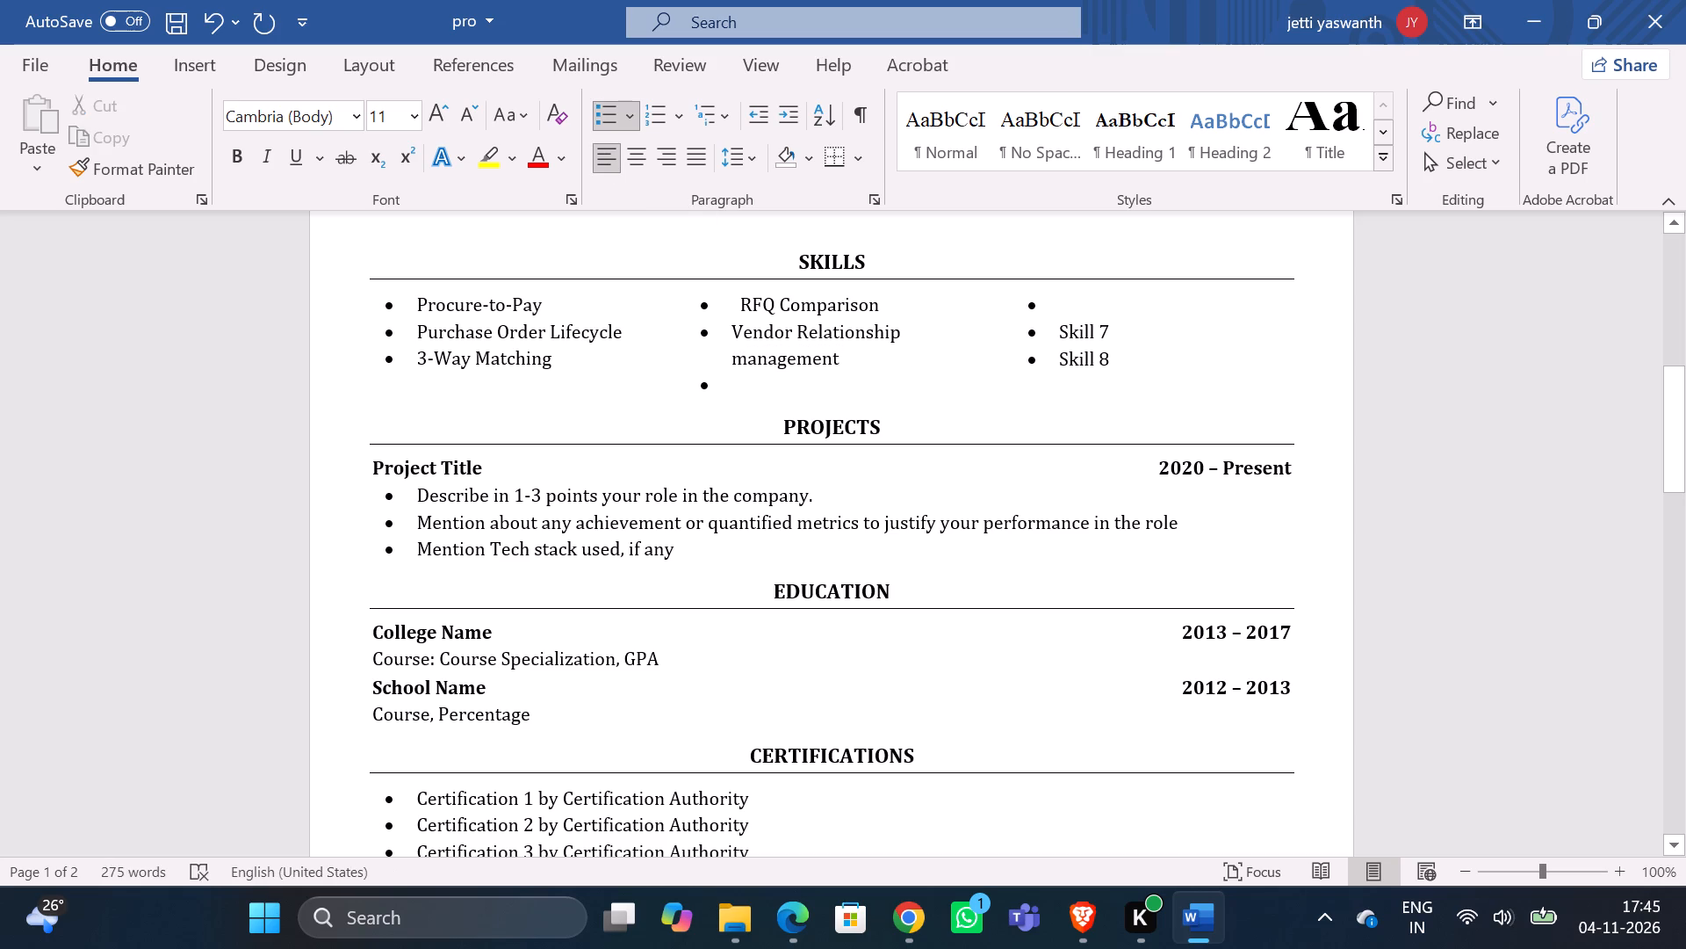
# Remove the leading spaces before "RFQ Comparison" so its text lines up with the vendor entry, keeping its bullet.
pyautogui.click(727, 337)
pyautogui.click(735, 308)
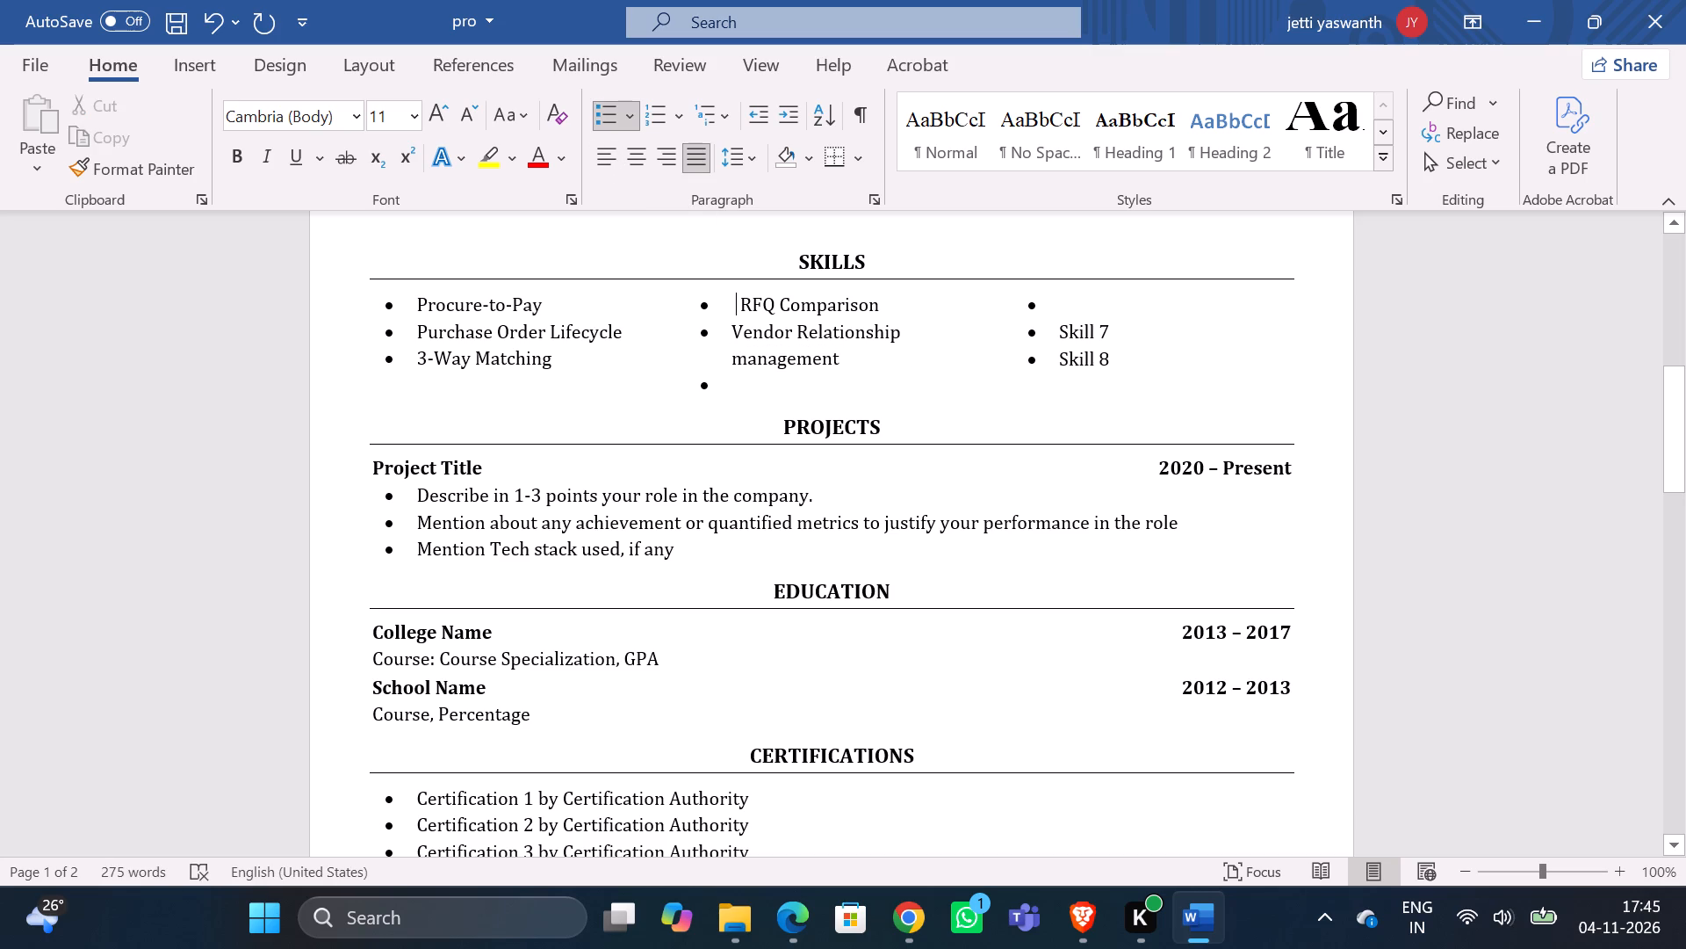
pyautogui.press('BackSpace')
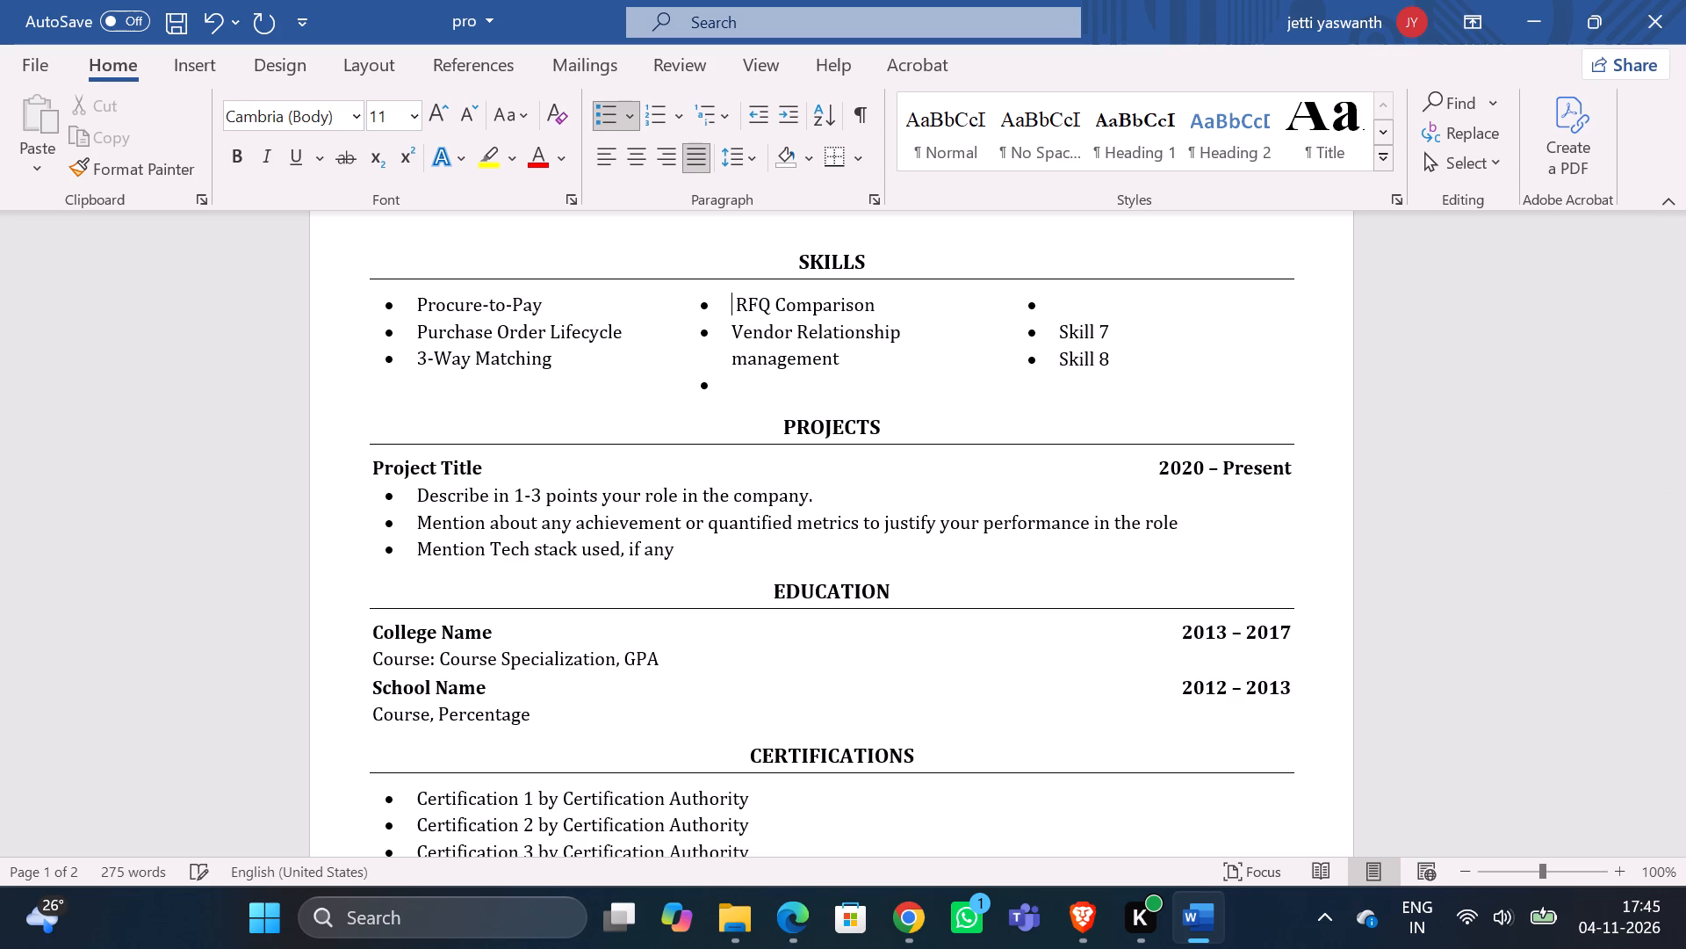
pyautogui.press('BackSpace')
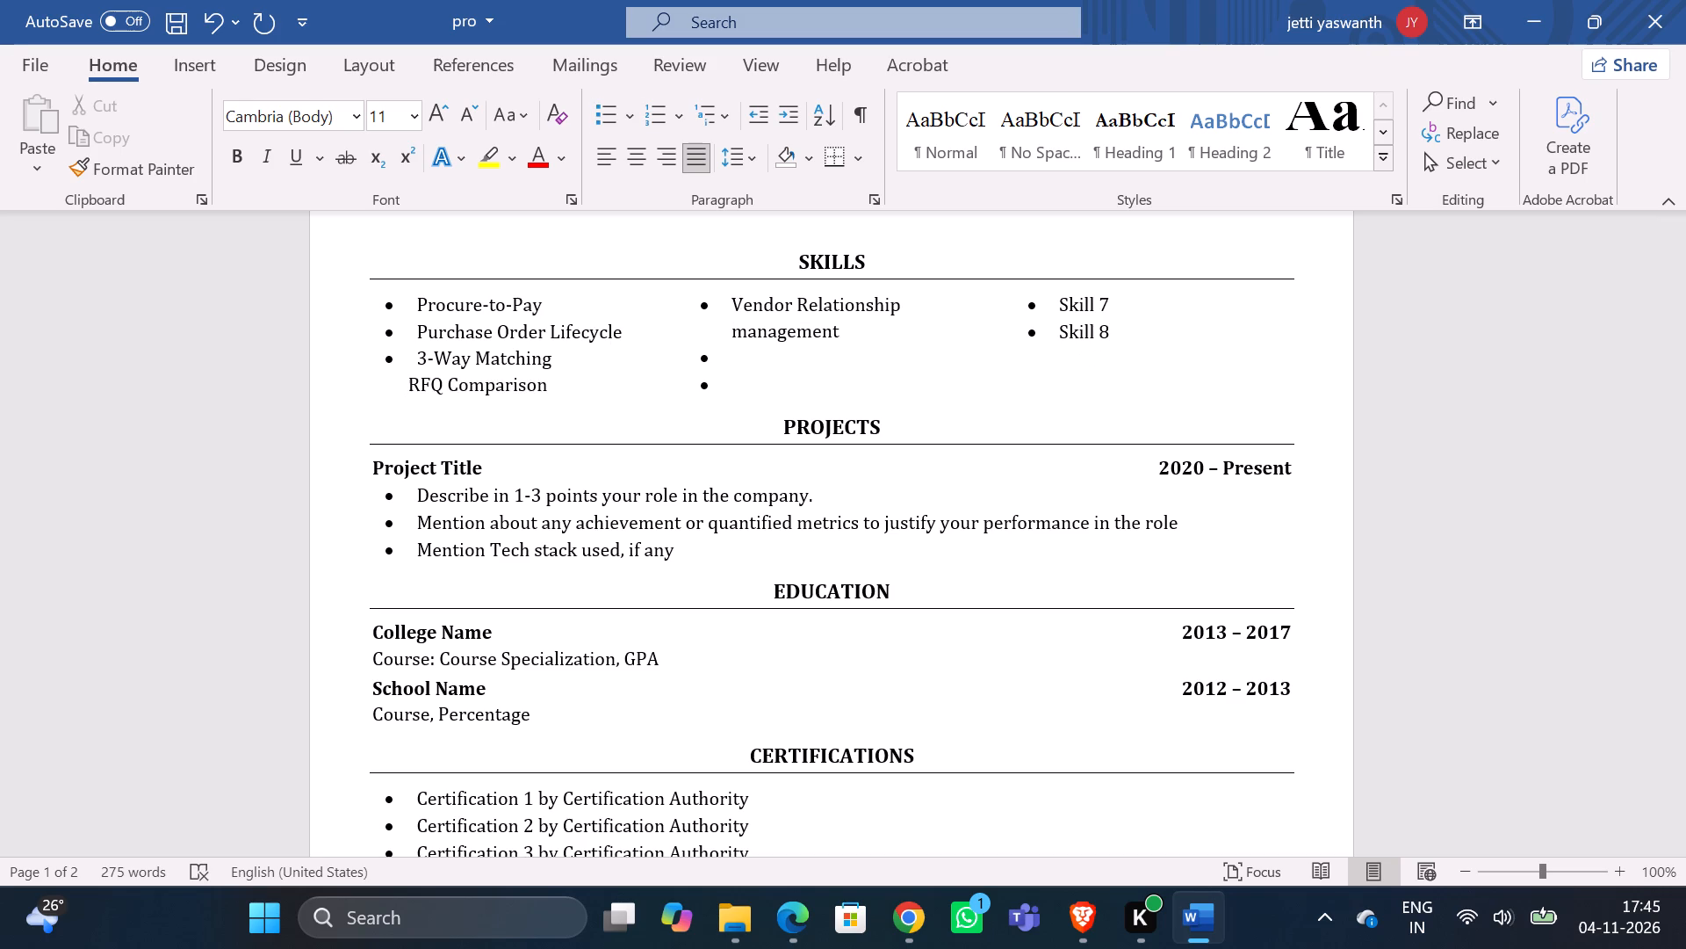
pyautogui.hotkey('ctrl', 'z')
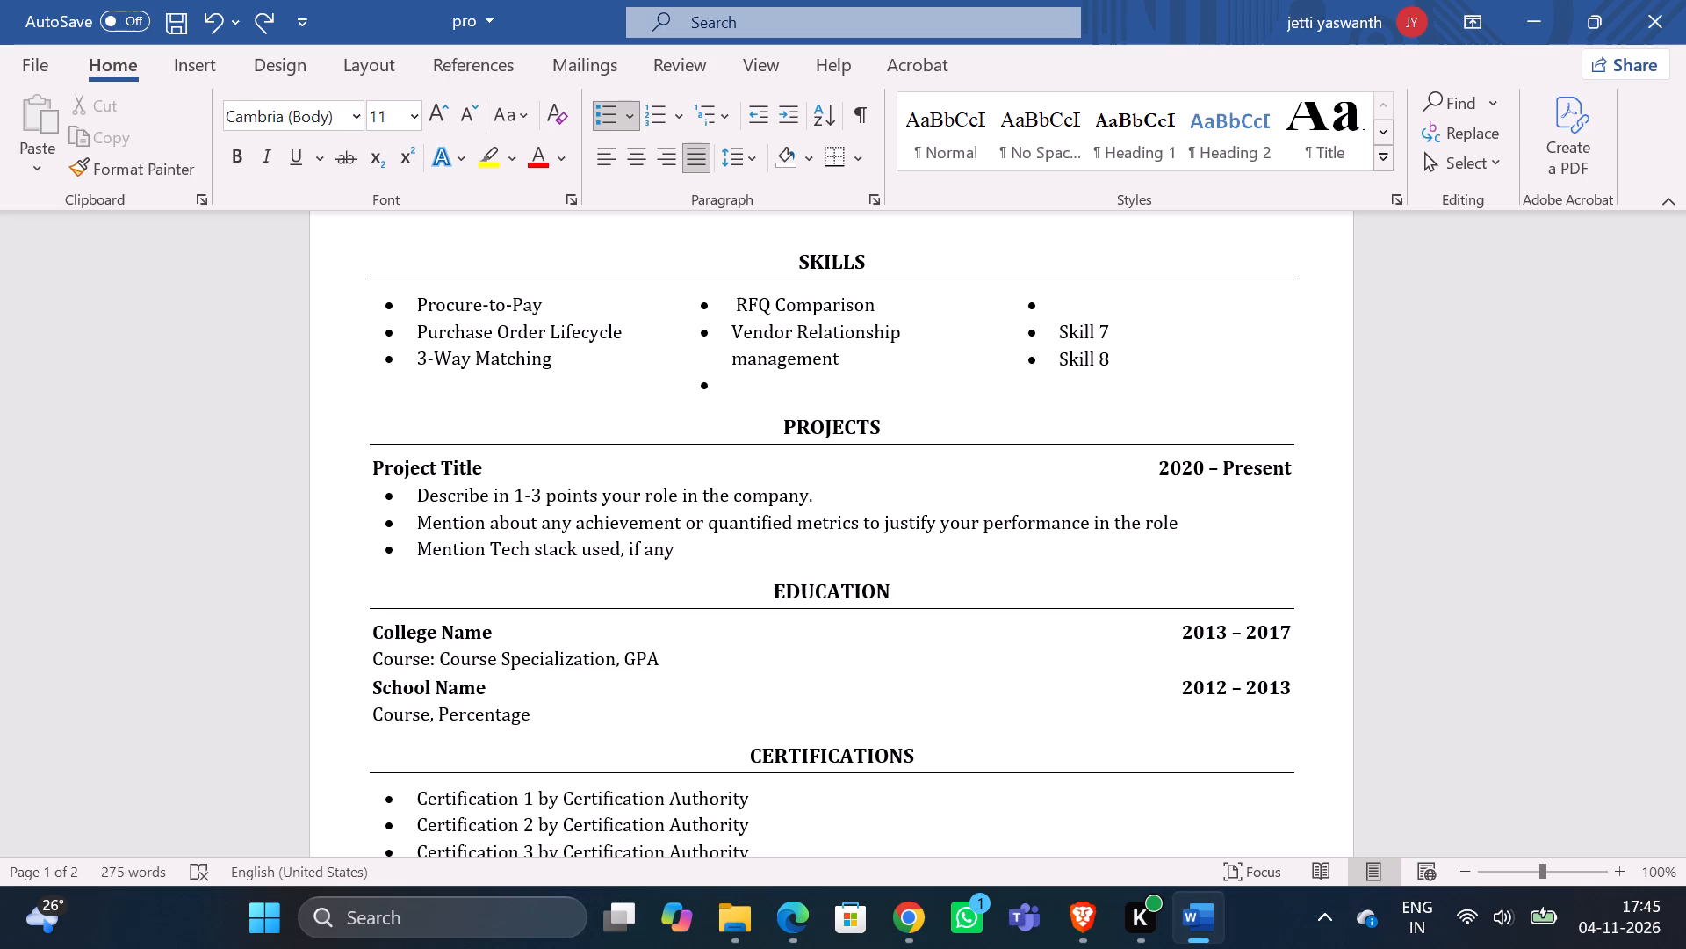
pyautogui.click(730, 313)
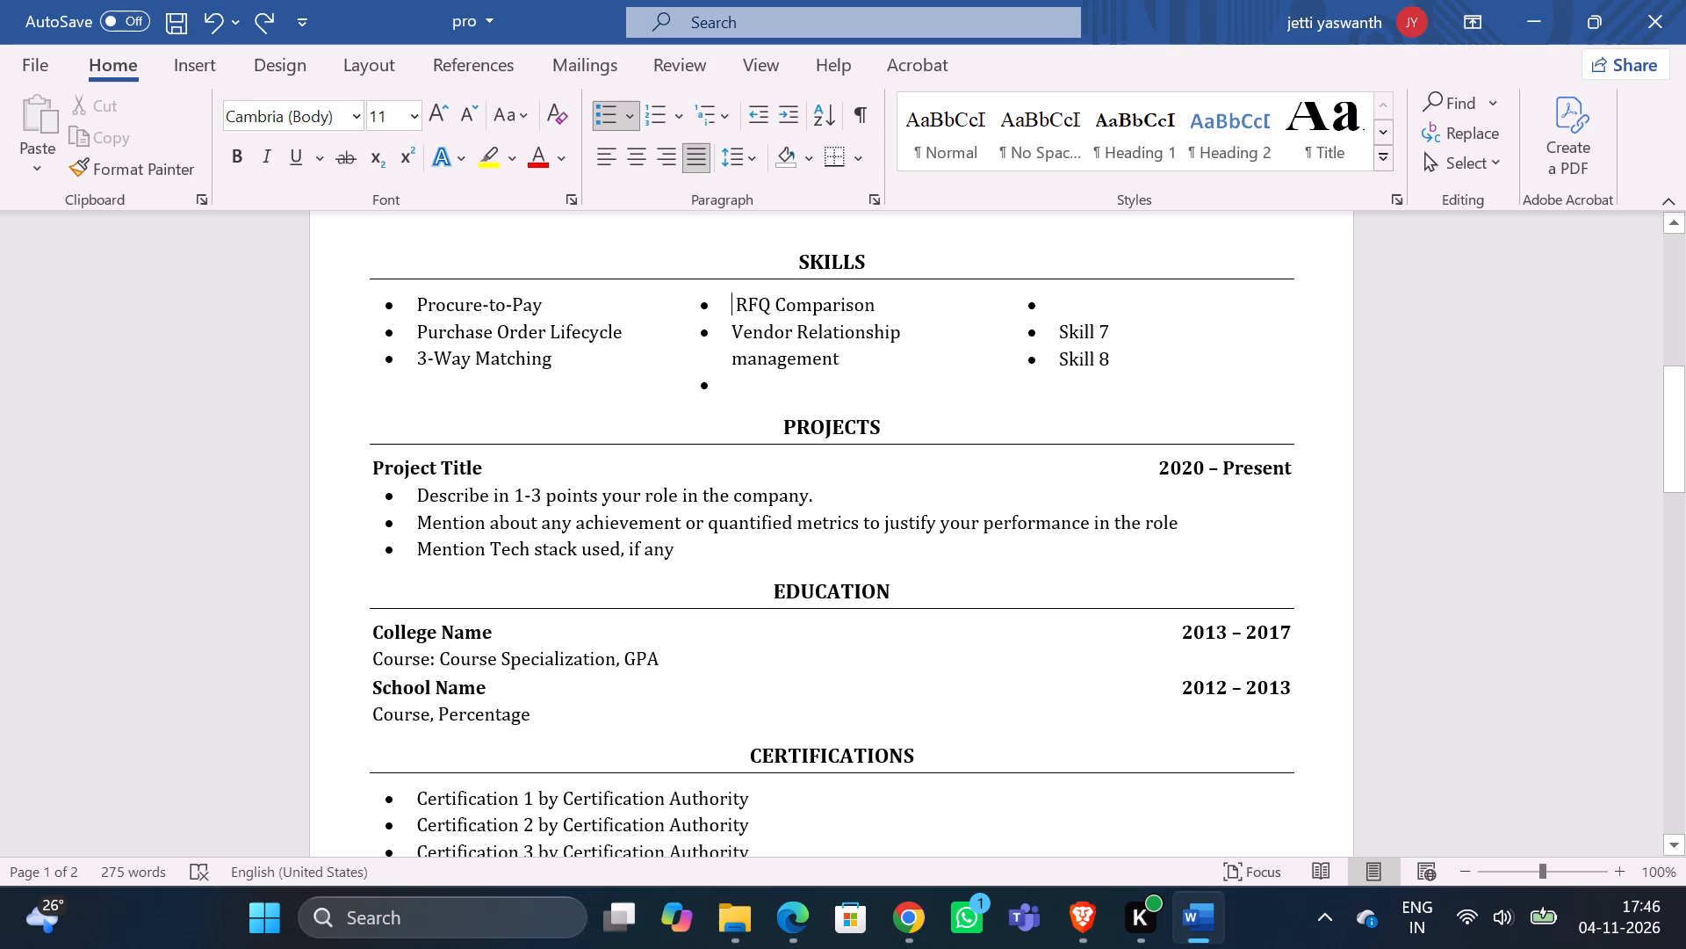
pyautogui.click(736, 306)
pyautogui.press('BackSpace')
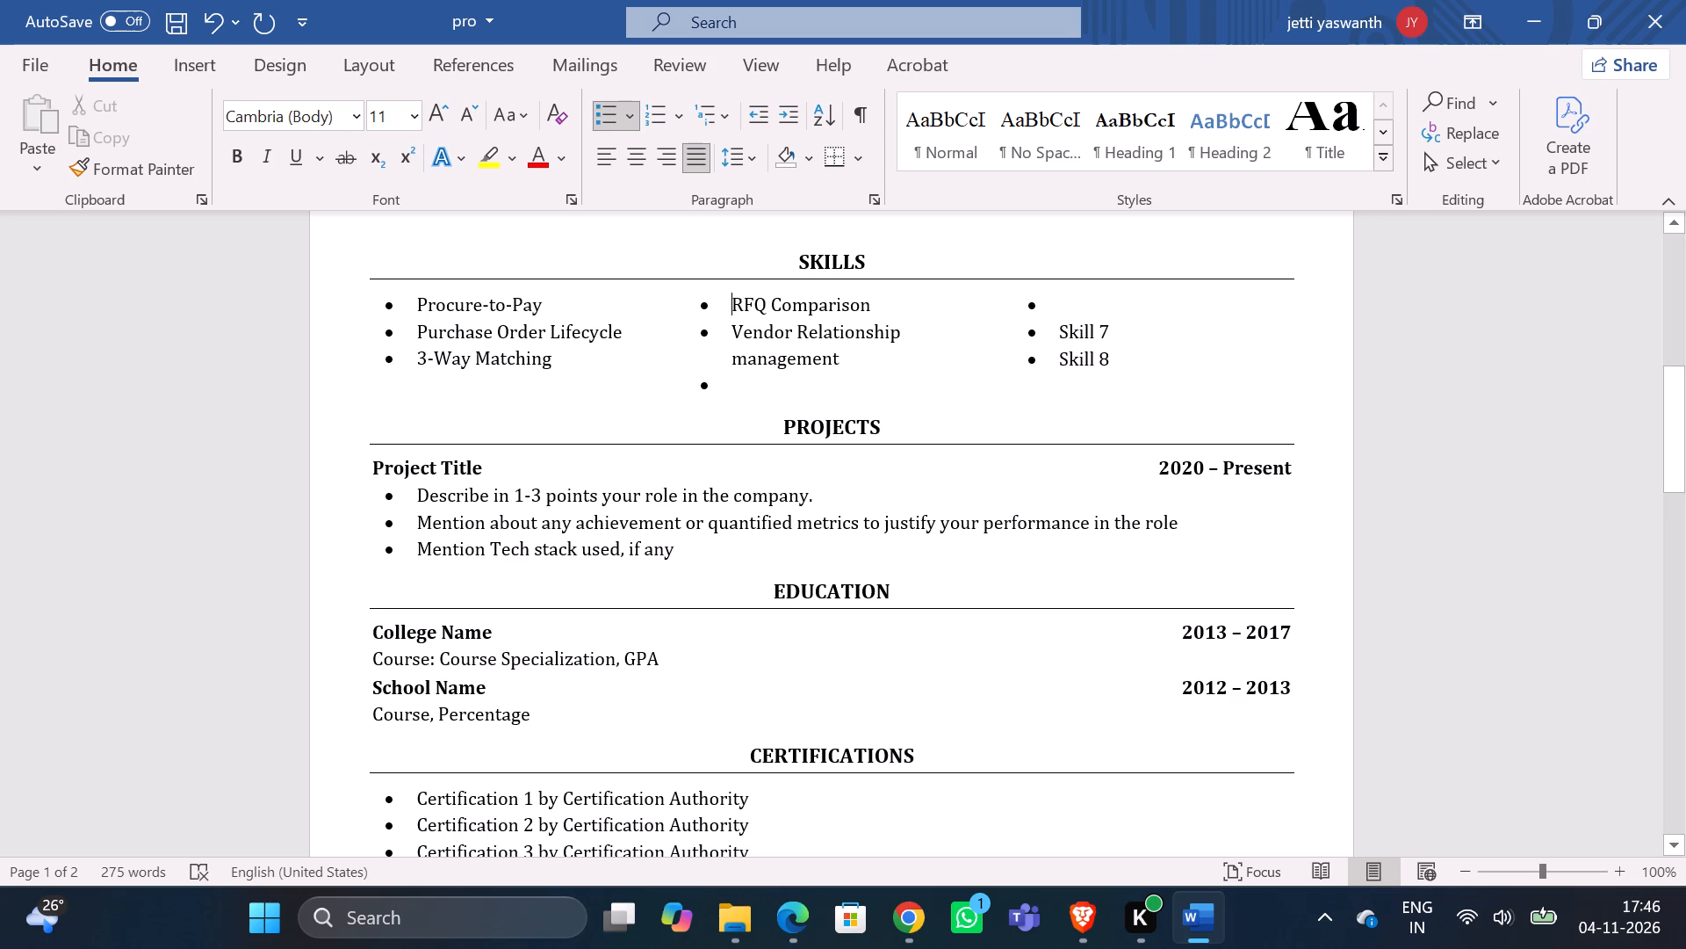
# Place the text cursor in the empty bullet below "Vendor Relationship management".
pyautogui.click(746, 367)
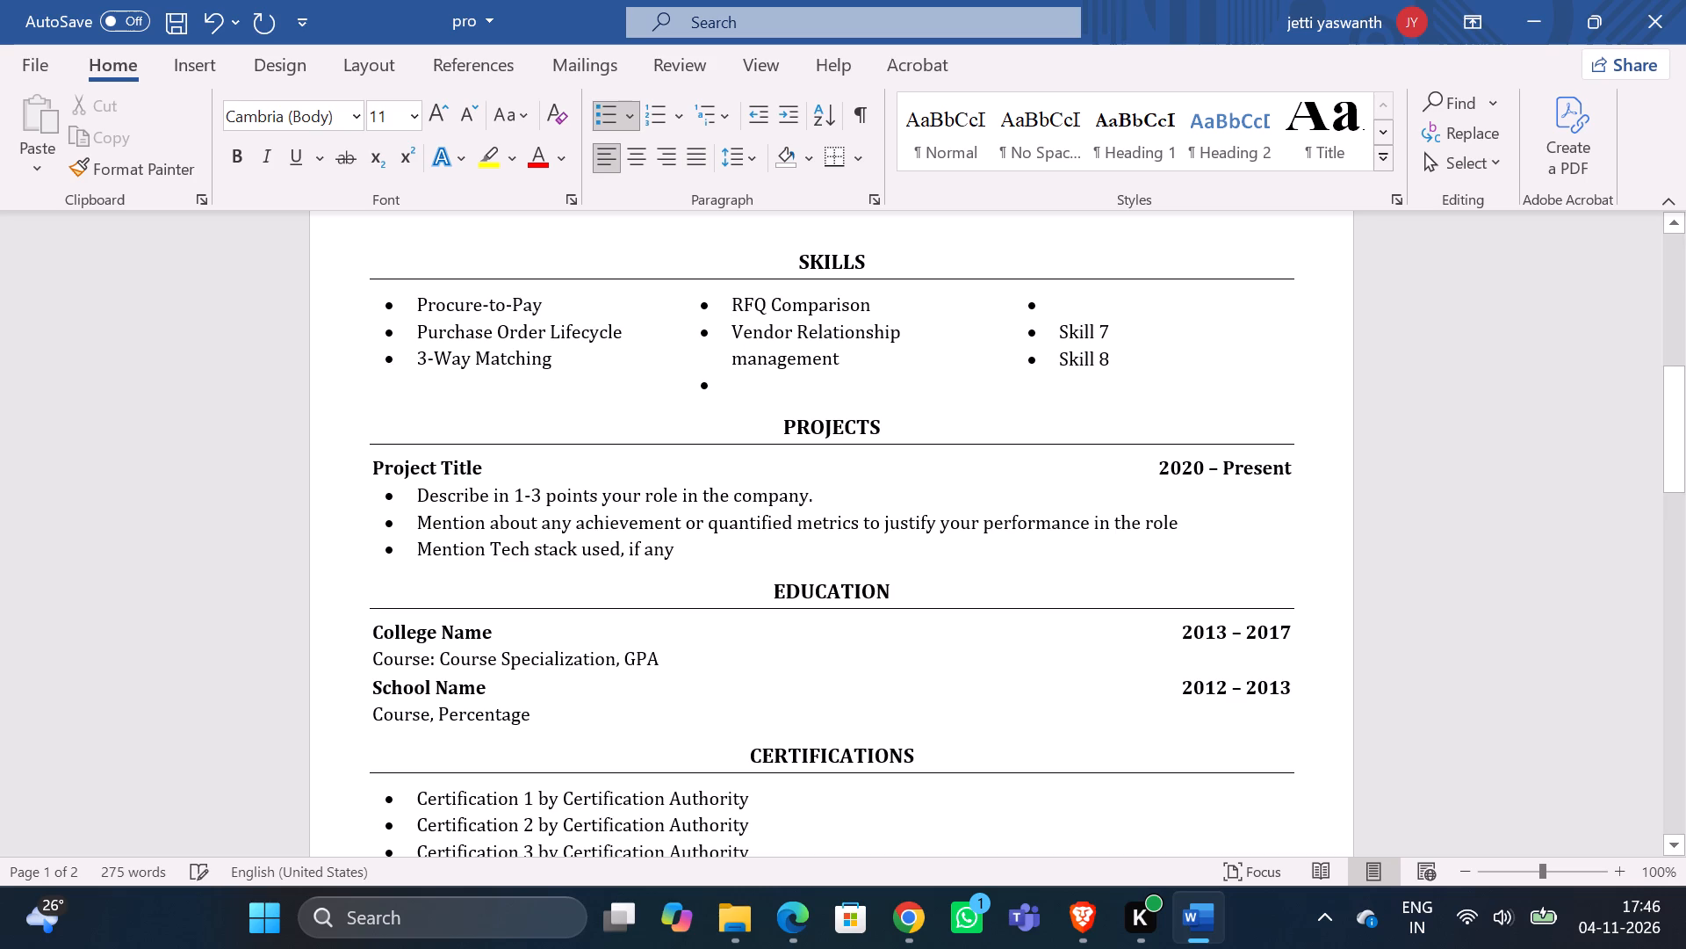
pyautogui.click(746, 388)
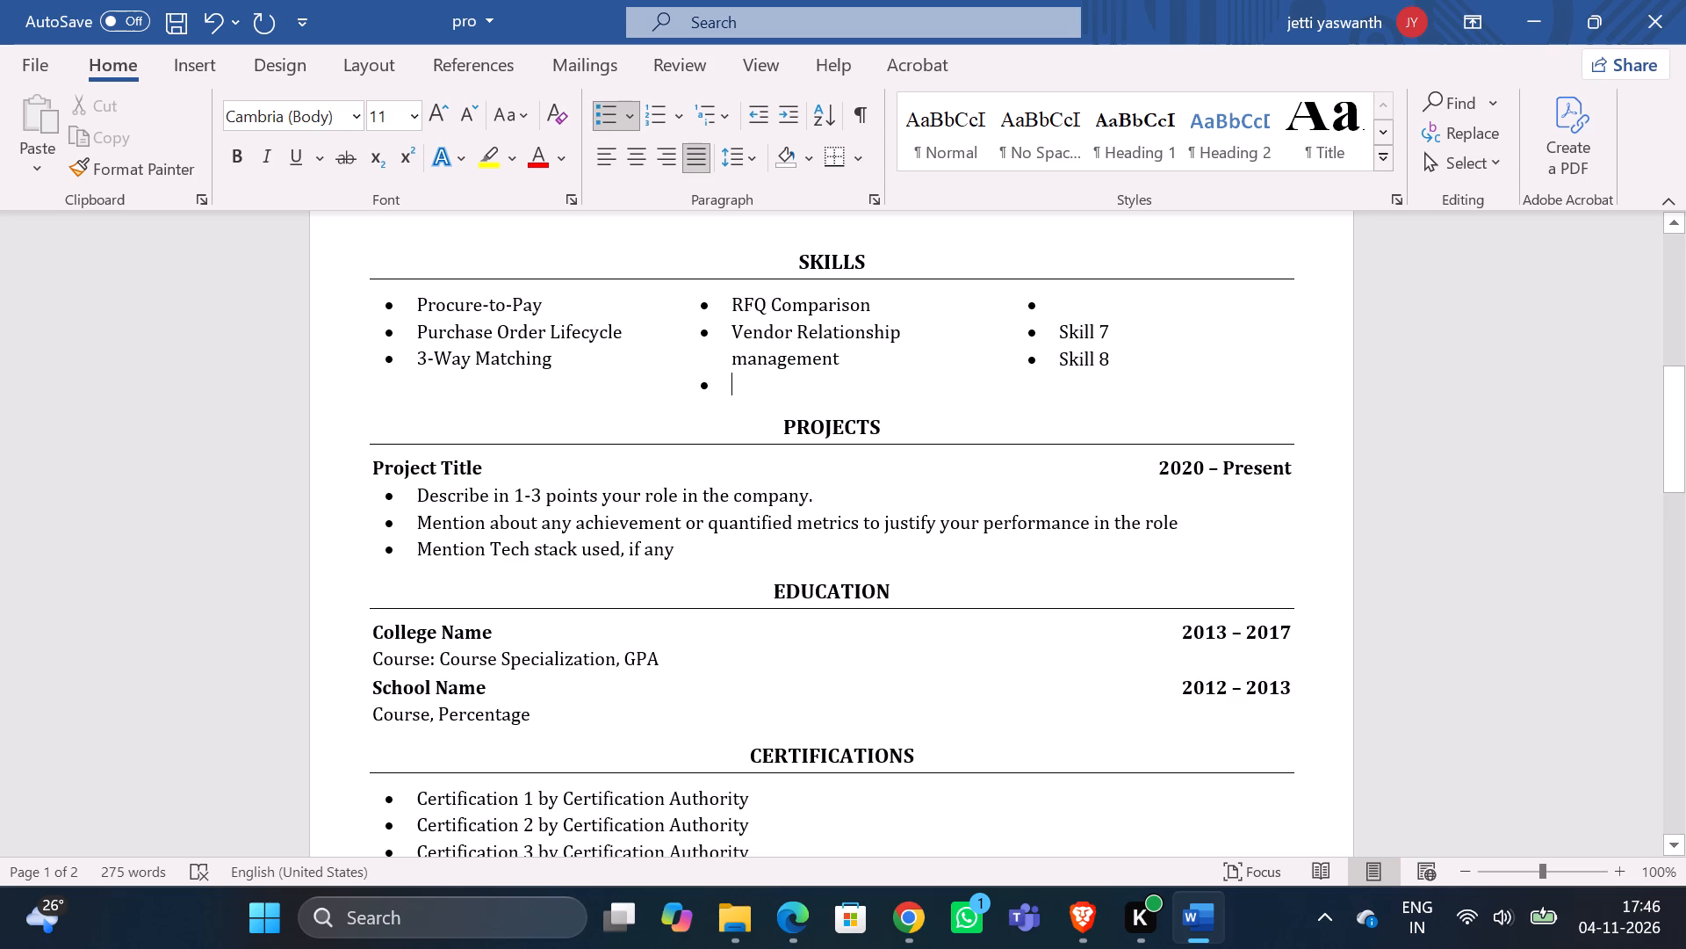
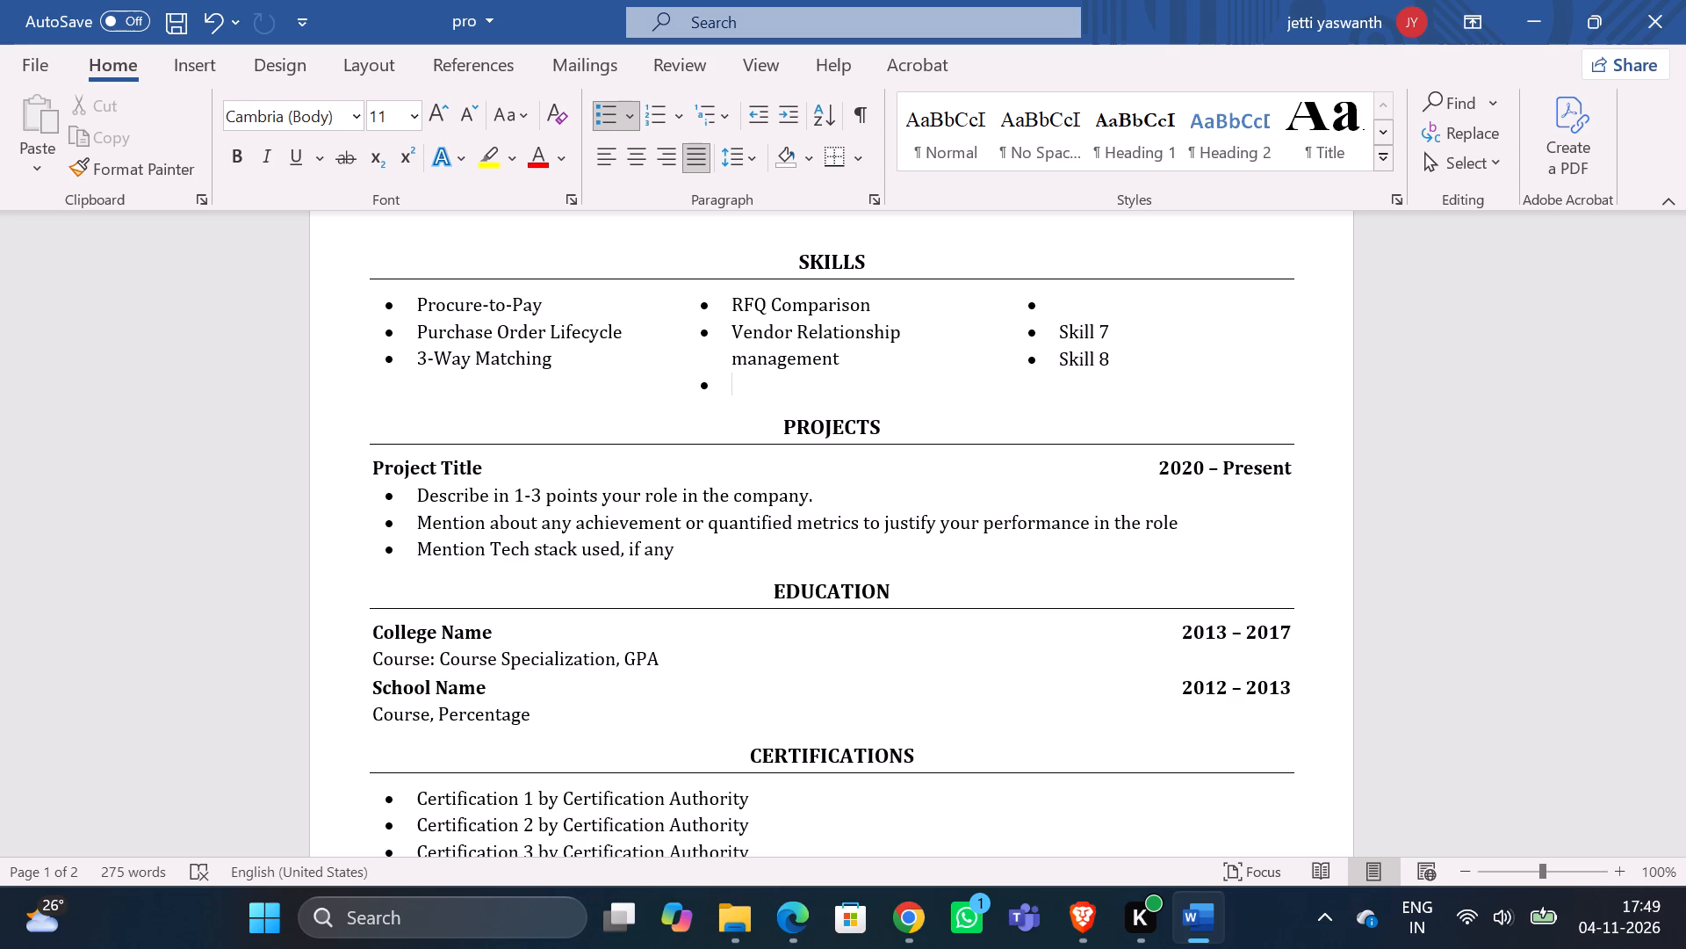
# Enter "Contract Negotiation" in the empty bullet below "Vendor Relationship management" in the Skills section's middle column.
pyautogui.press('c')
pyautogui.press('o')
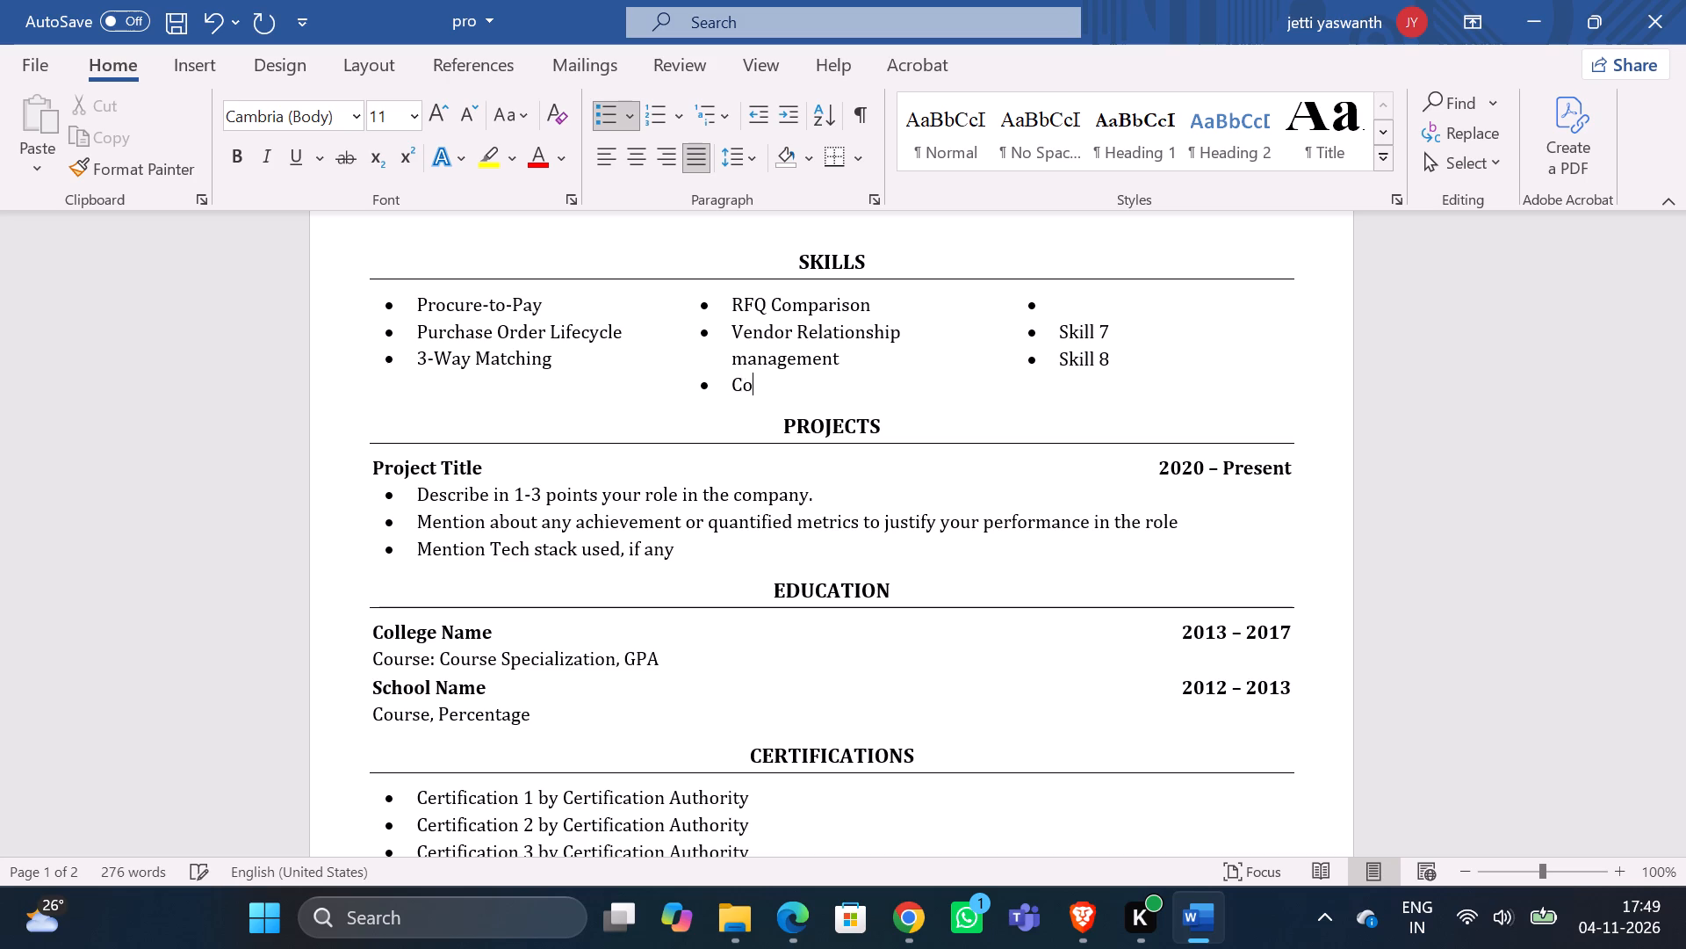
pyautogui.write('ntract')
pyautogui.press('space')
pyautogui.write('eo')
pyautogui.write('ga')
pyautogui.press('BackSpace')
pyautogui.press('BackSpace')
pyautogui.press('BackSpace')
pyautogui.write('go')
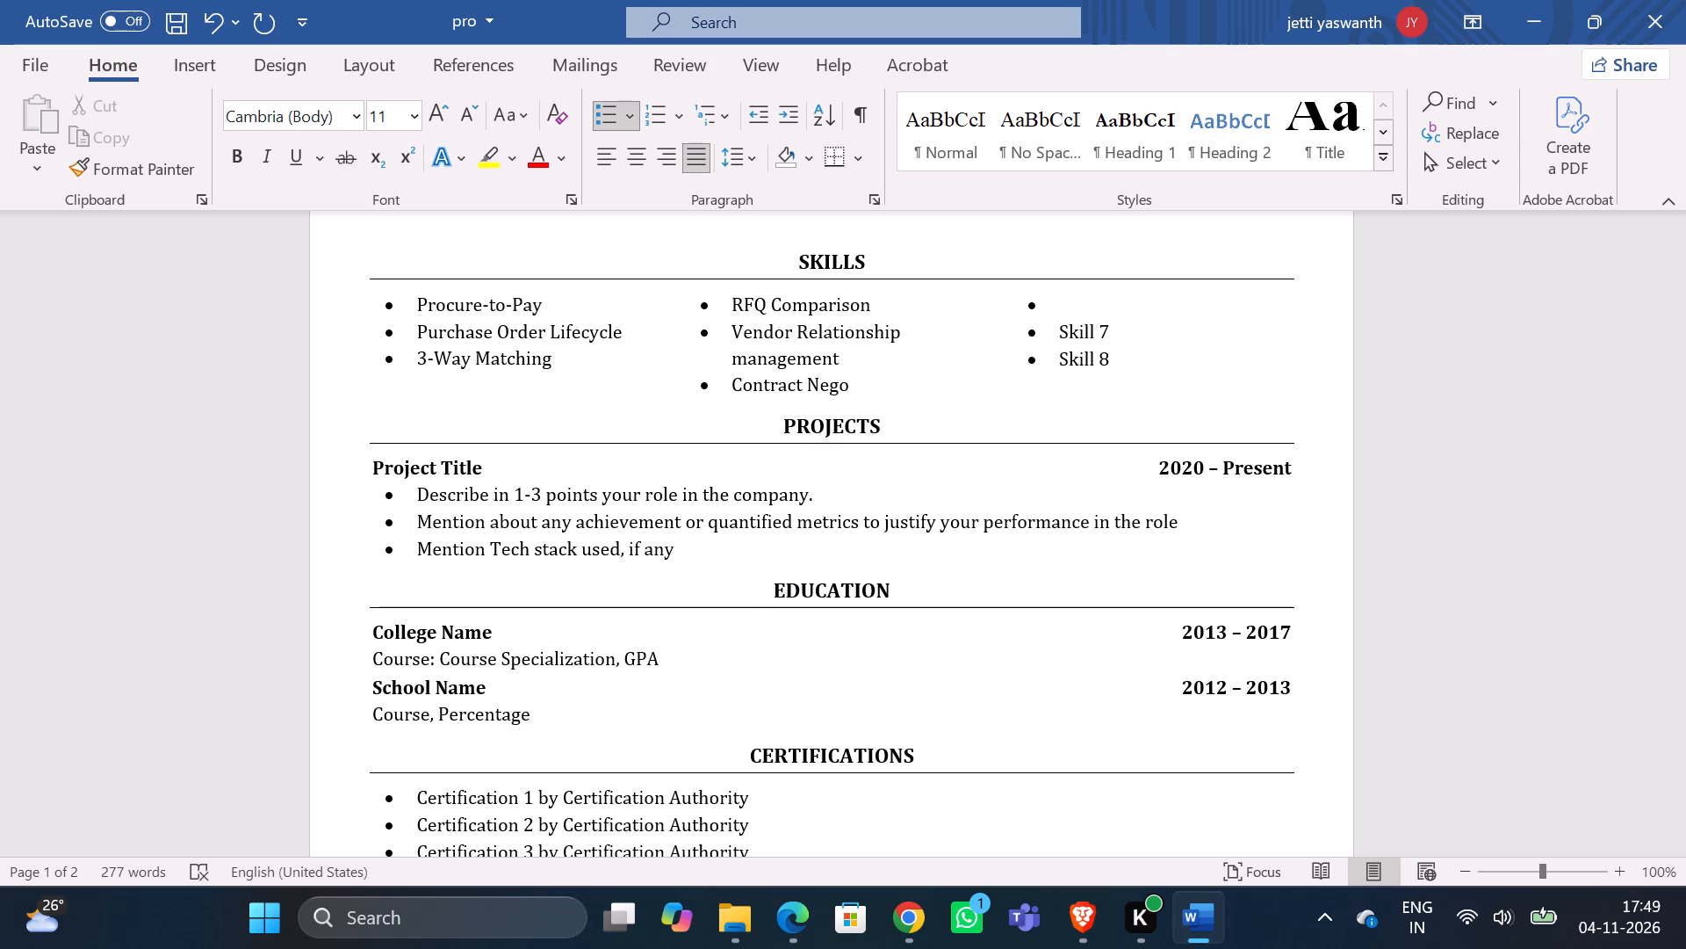
pyautogui.write('ti')
pyautogui.press('a')
pyautogui.write('tion')
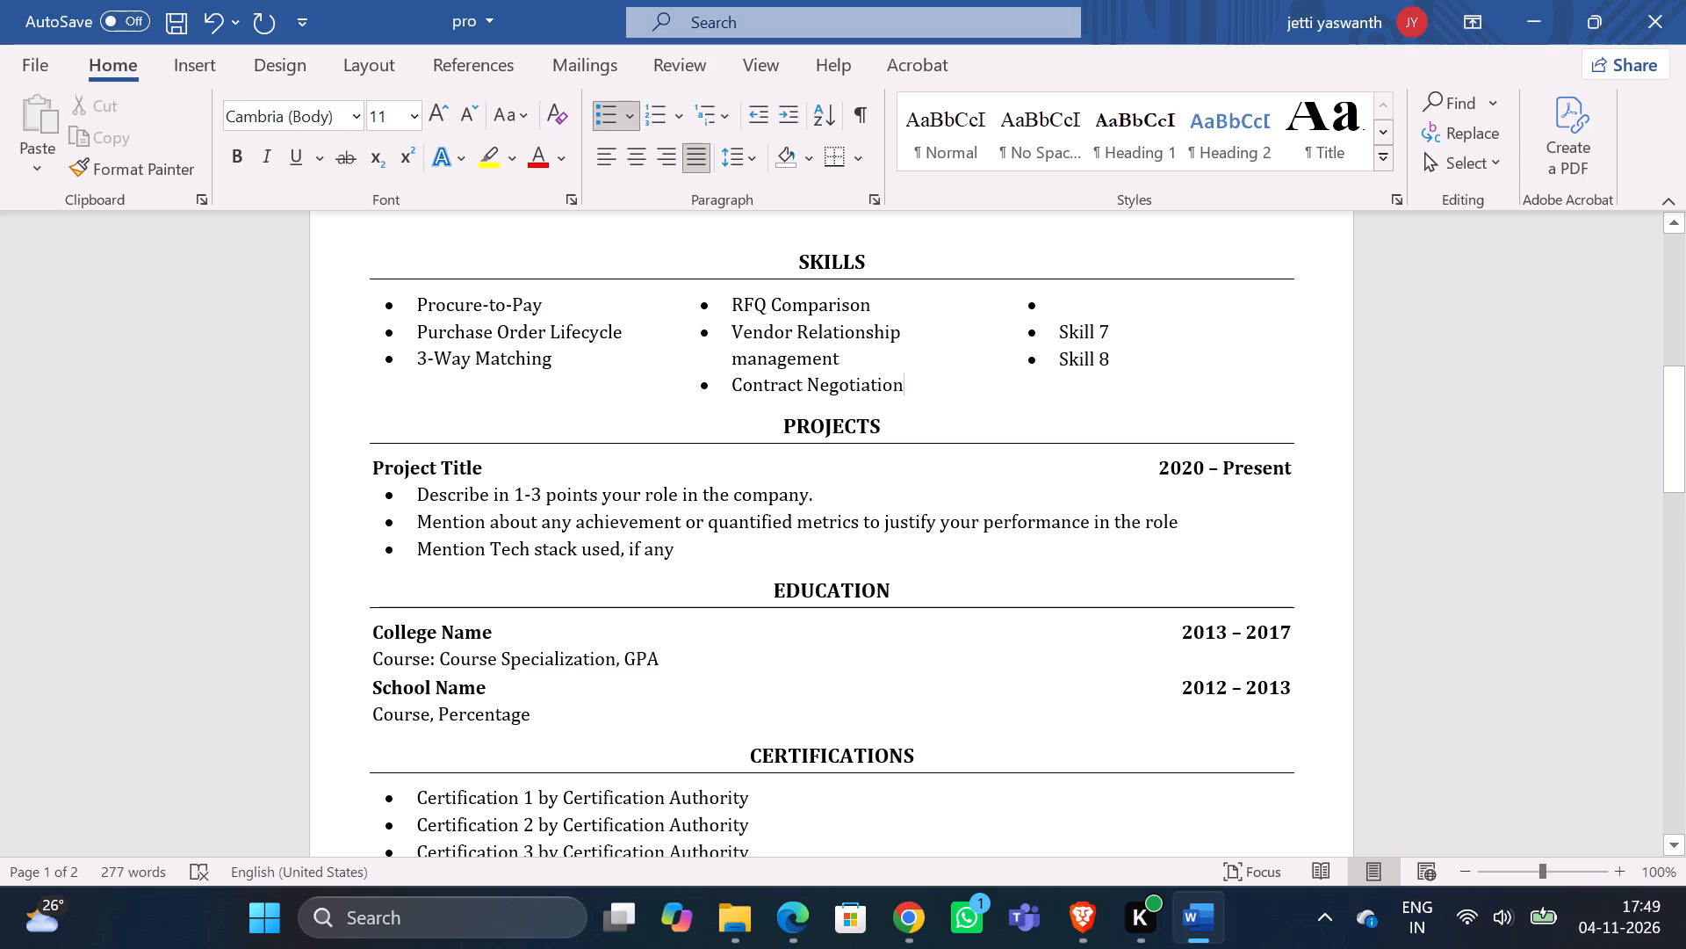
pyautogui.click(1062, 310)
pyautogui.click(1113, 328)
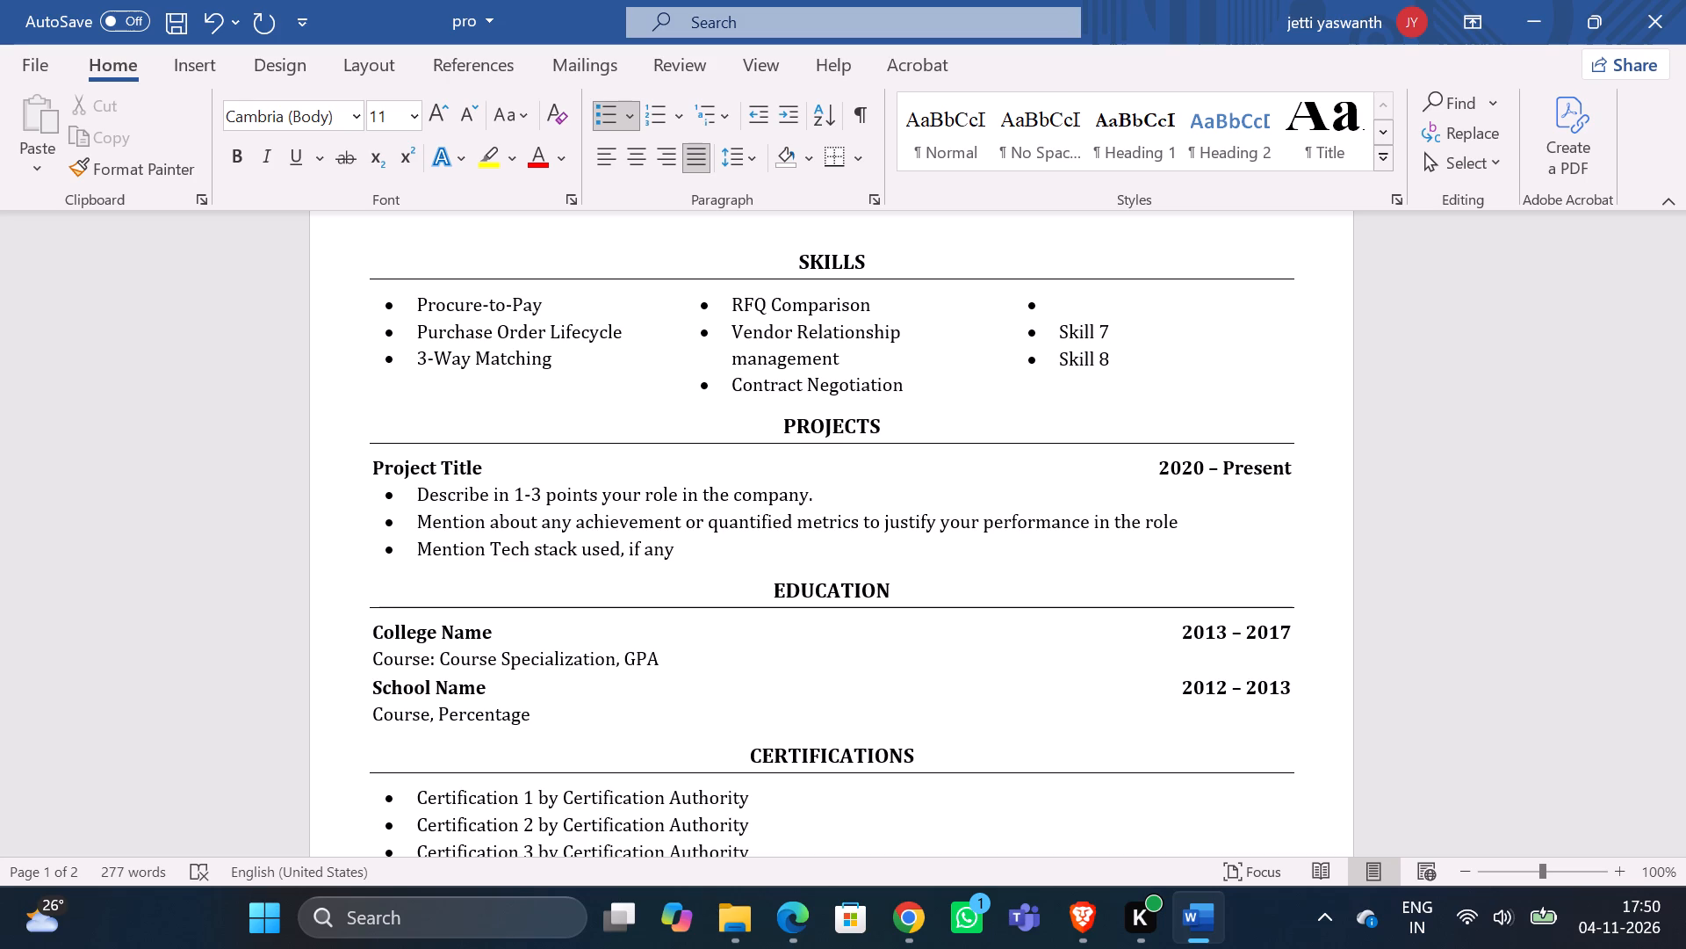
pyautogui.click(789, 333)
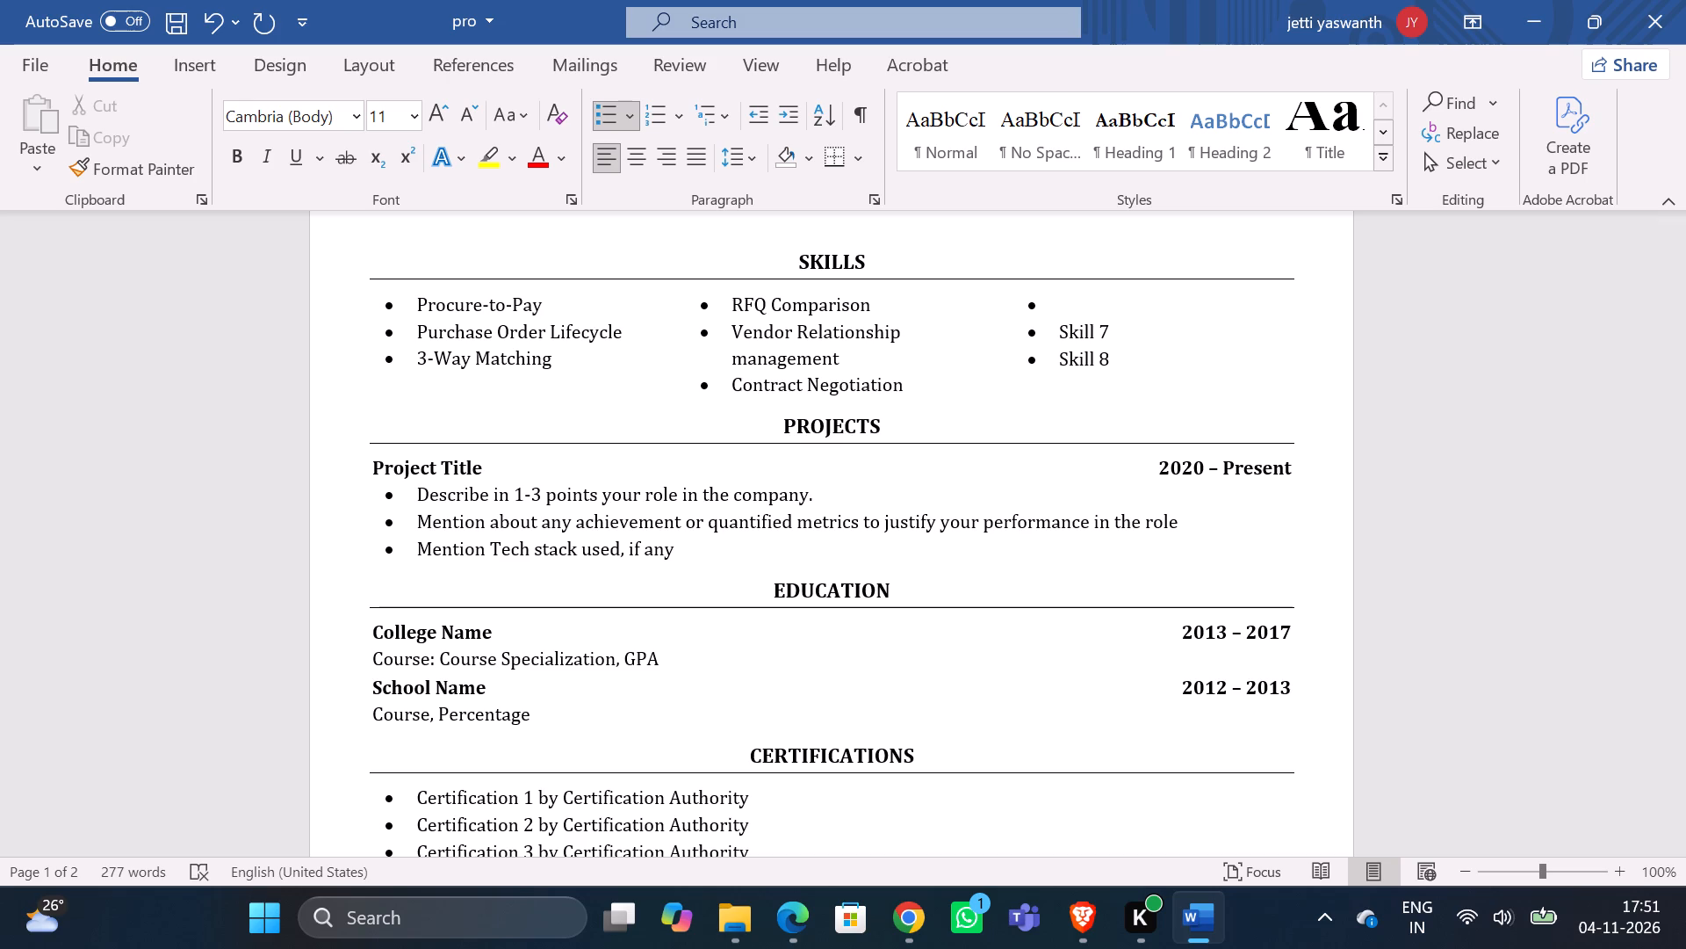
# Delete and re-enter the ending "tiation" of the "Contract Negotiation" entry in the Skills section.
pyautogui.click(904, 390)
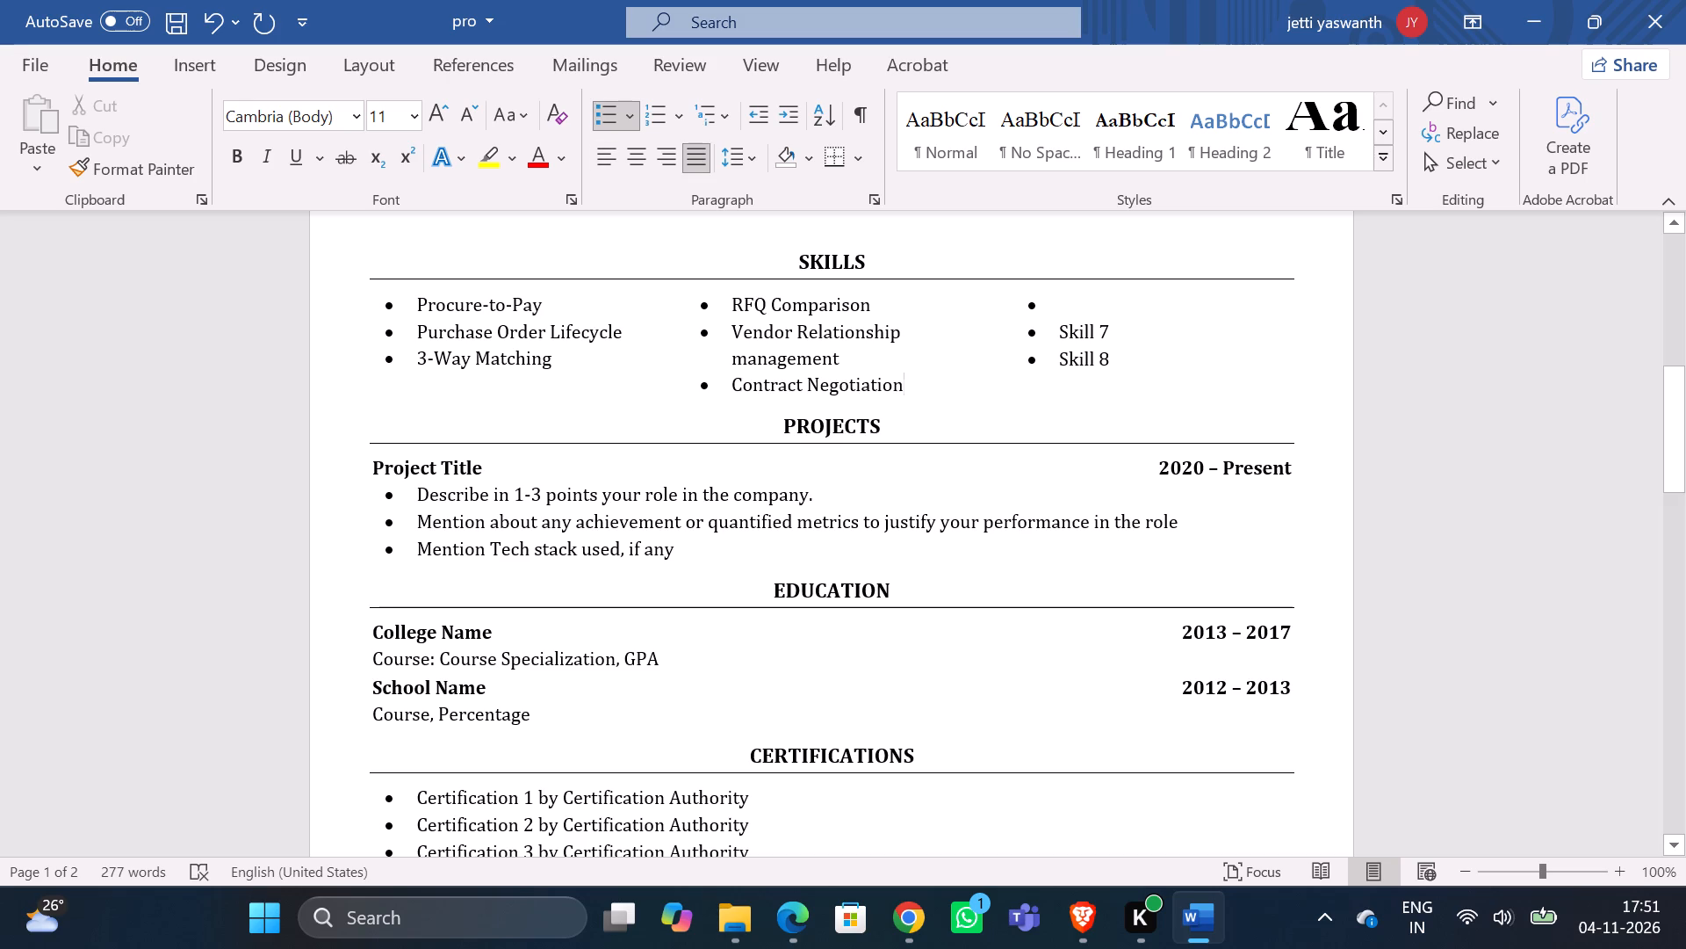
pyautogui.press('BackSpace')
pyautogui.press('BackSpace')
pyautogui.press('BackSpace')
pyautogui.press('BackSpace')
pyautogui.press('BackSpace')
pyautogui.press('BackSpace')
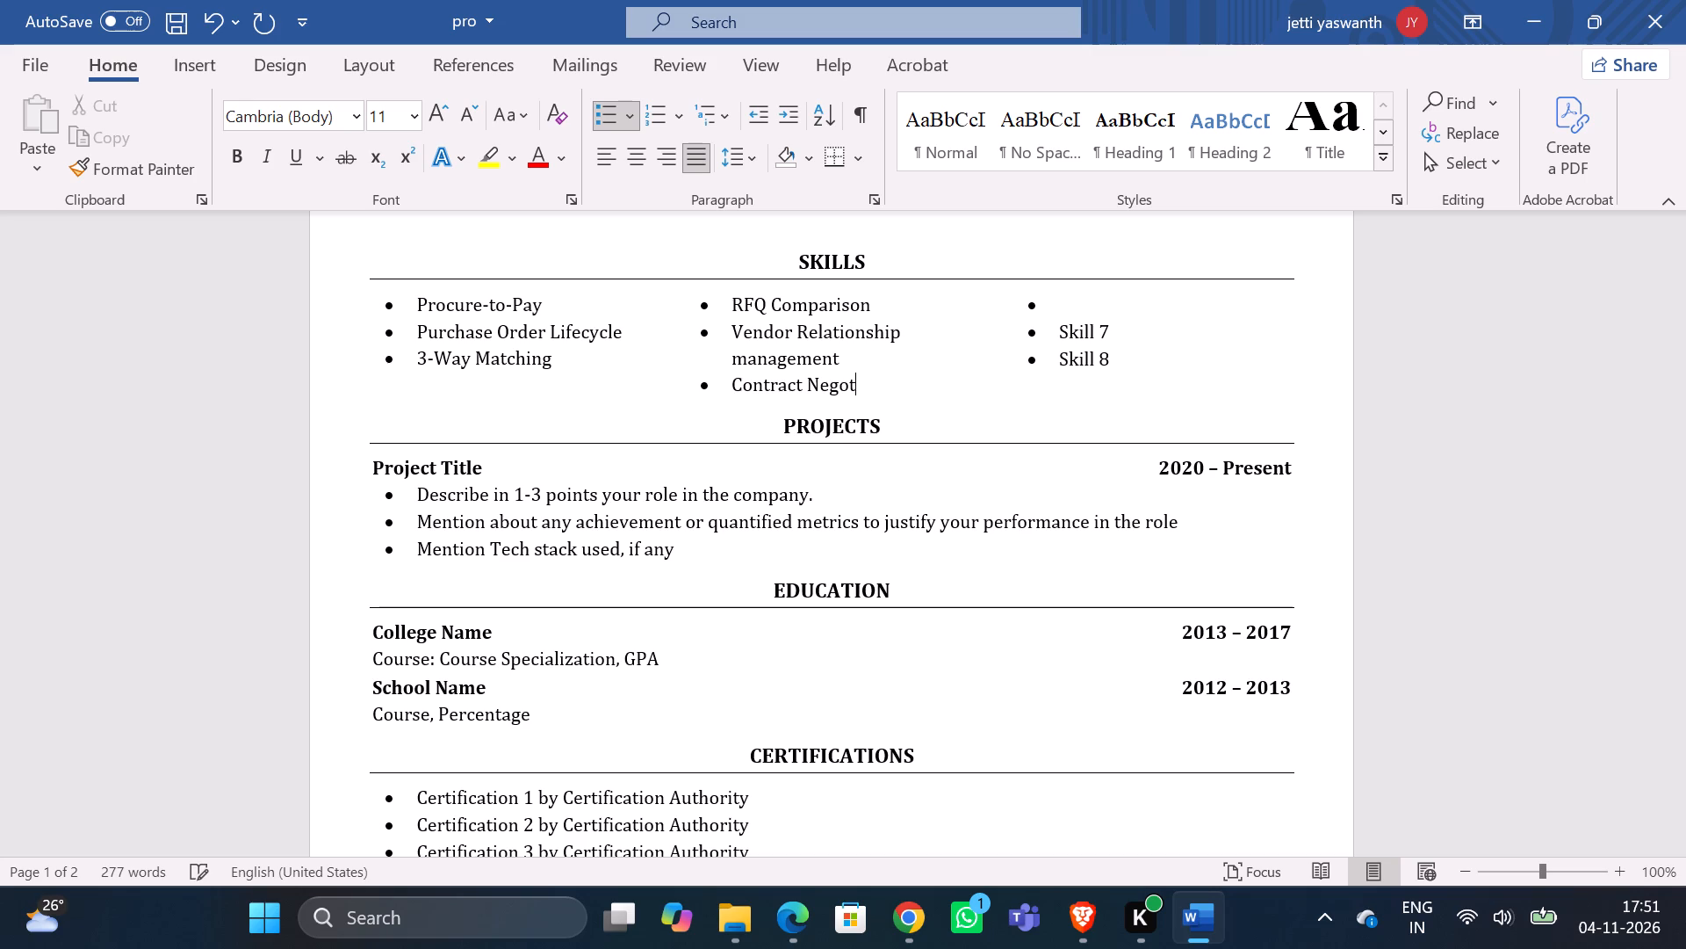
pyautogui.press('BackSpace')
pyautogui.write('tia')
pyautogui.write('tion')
# Clear the "Skill 7" placeholder text in the Skills section's third column, keeping its bullet.
pyautogui.click(1106, 333)
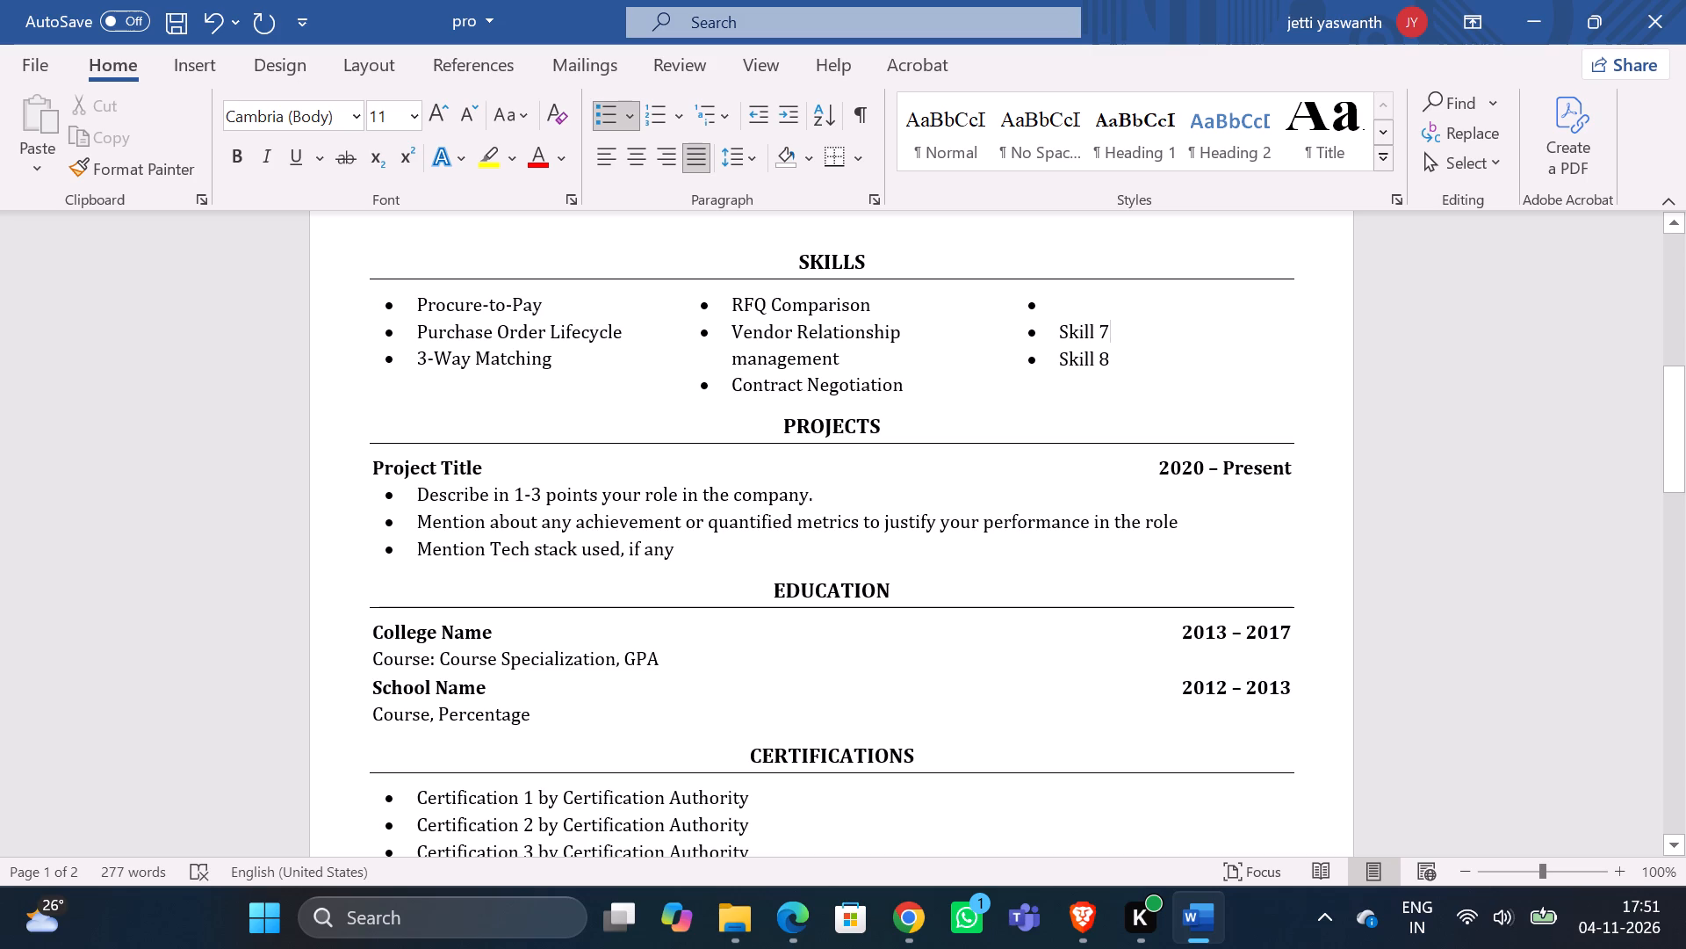
pyautogui.press('BackSpace')
pyautogui.press('BackSpace')
pyautogui.press('BackSpace')
pyautogui.press('BackSpace')
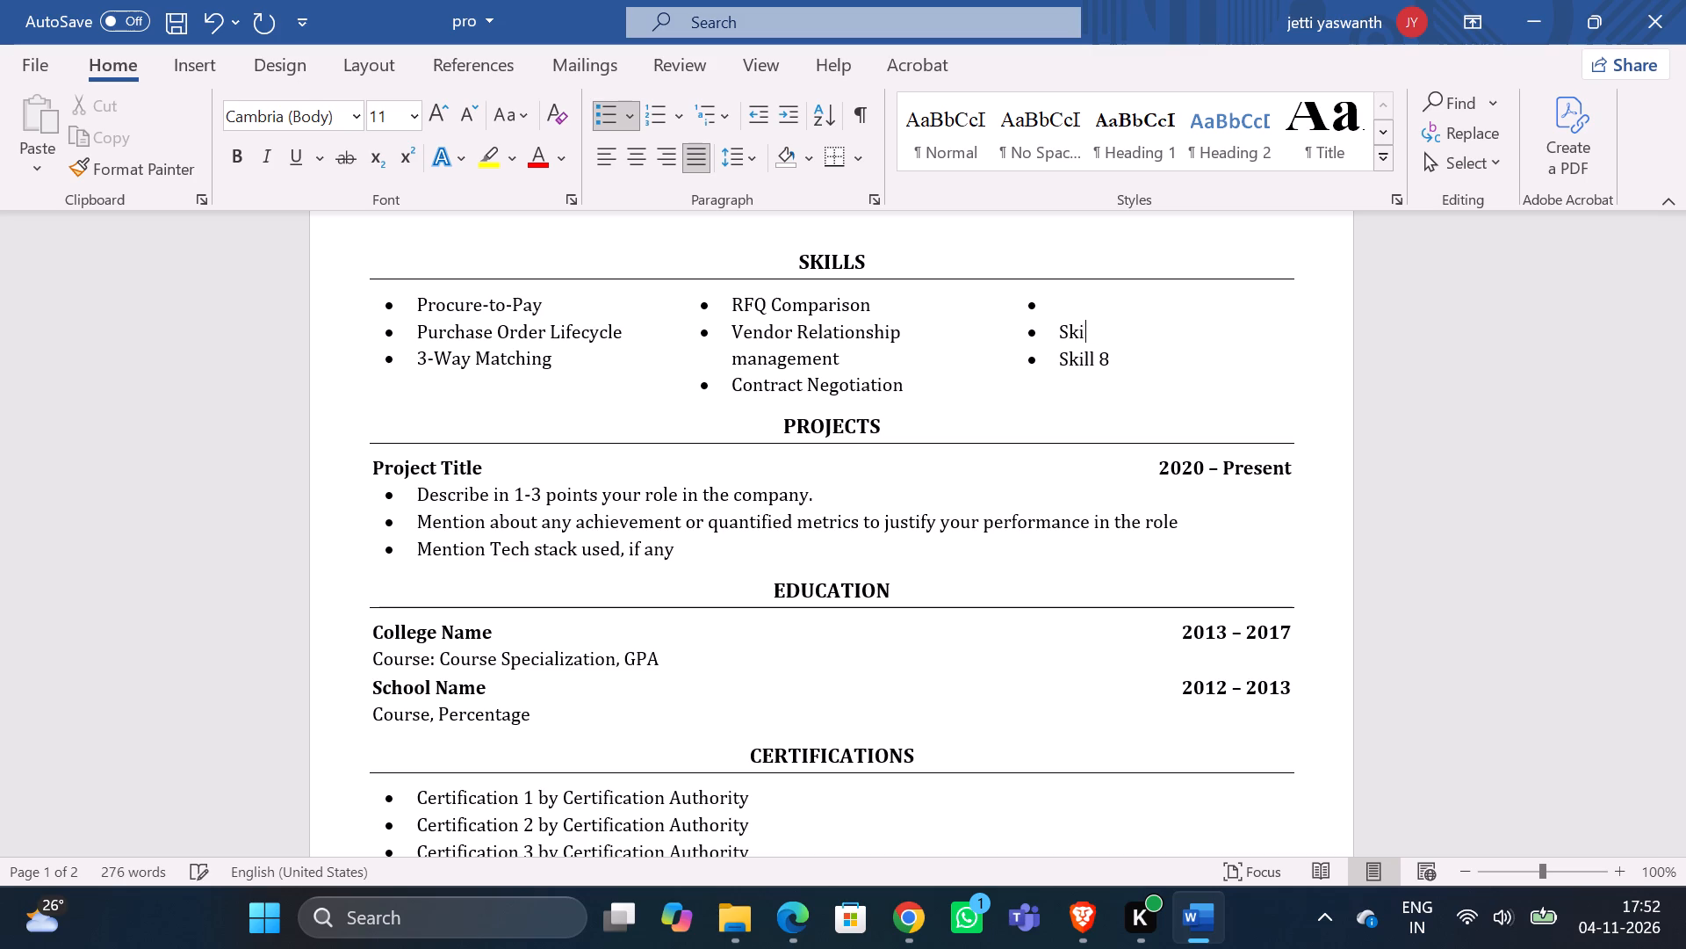
pyautogui.press('BackSpace')
pyautogui.press('BackSpace')
pyautogui.press('BackSpace')
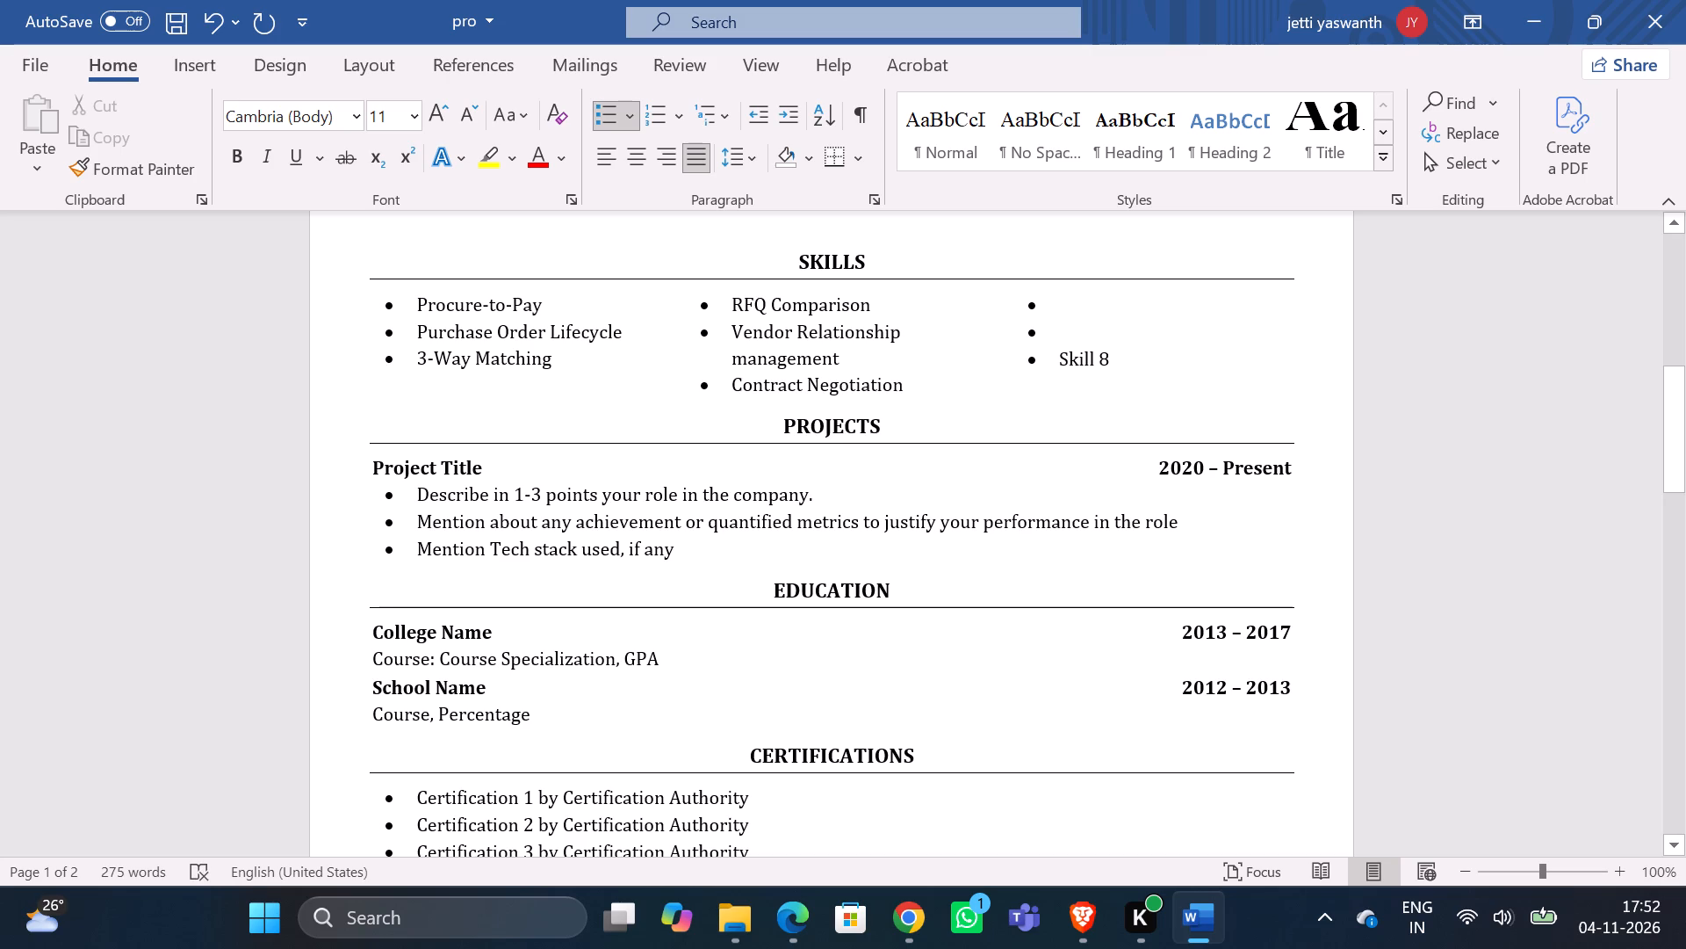
# Clear the "Skill 8" placeholder text in the third column and undo the last deletion, bringing back the letter "S".
pyautogui.click(1115, 358)
pyautogui.press('BackSpace')
pyautogui.press('BackSpace')
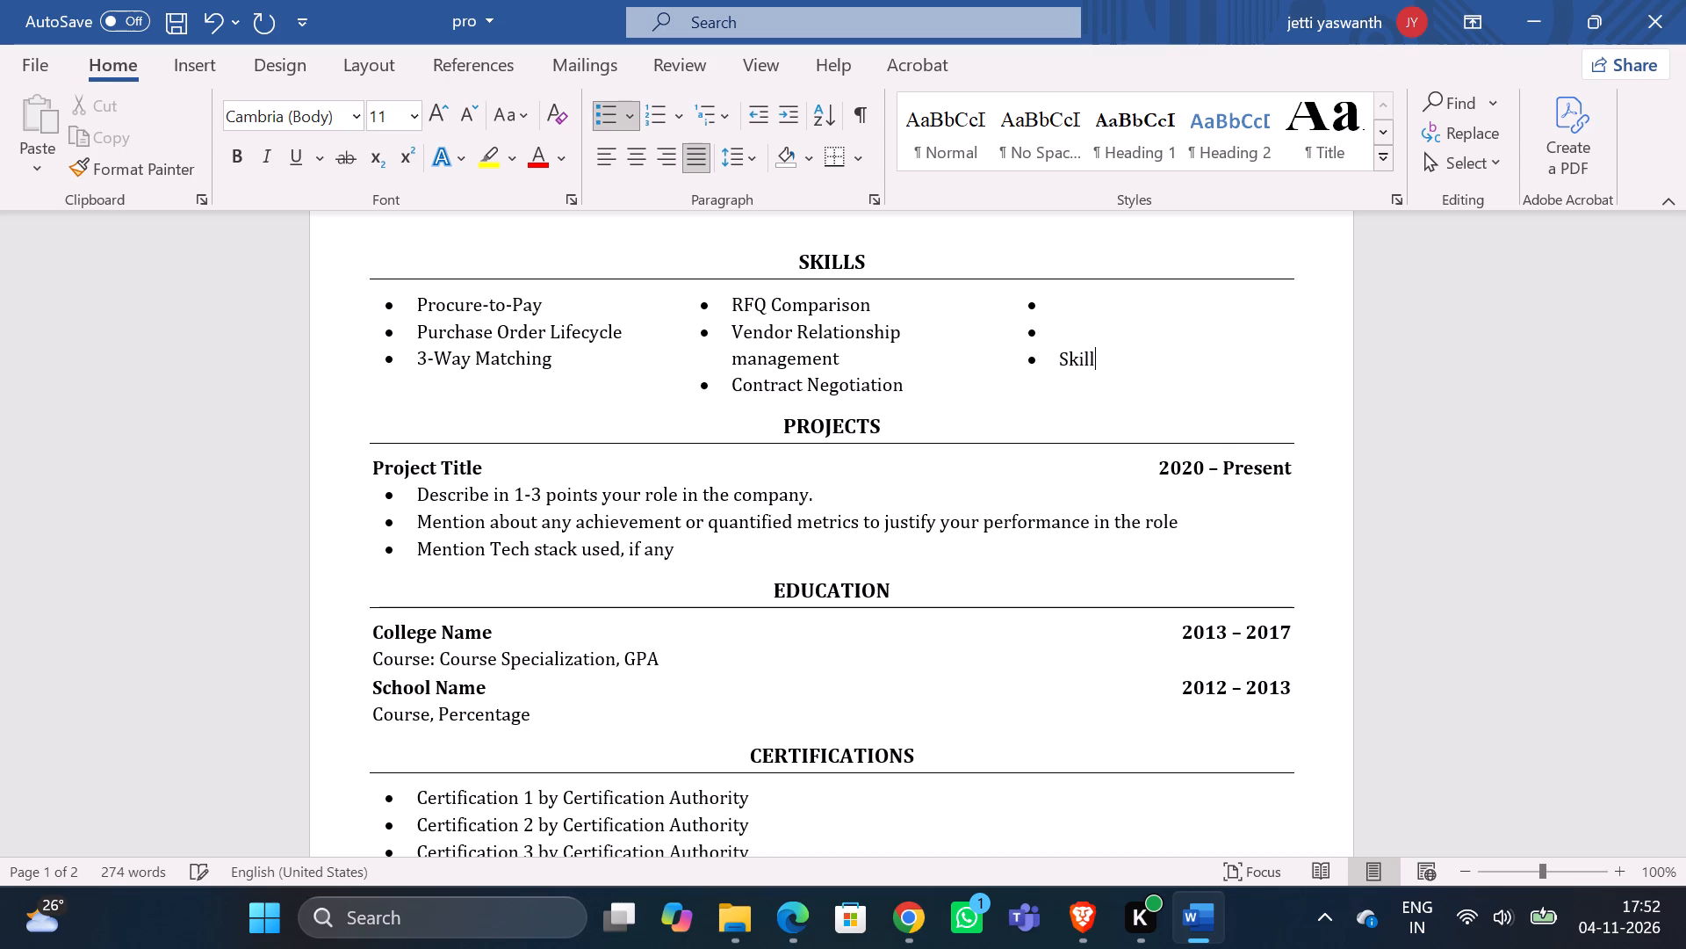
pyautogui.press('BackSpace')
pyautogui.press('BackSpace')
pyautogui.press('BackSpace')
pyautogui.press('BackSpace')
pyautogui.press('BackSpace')
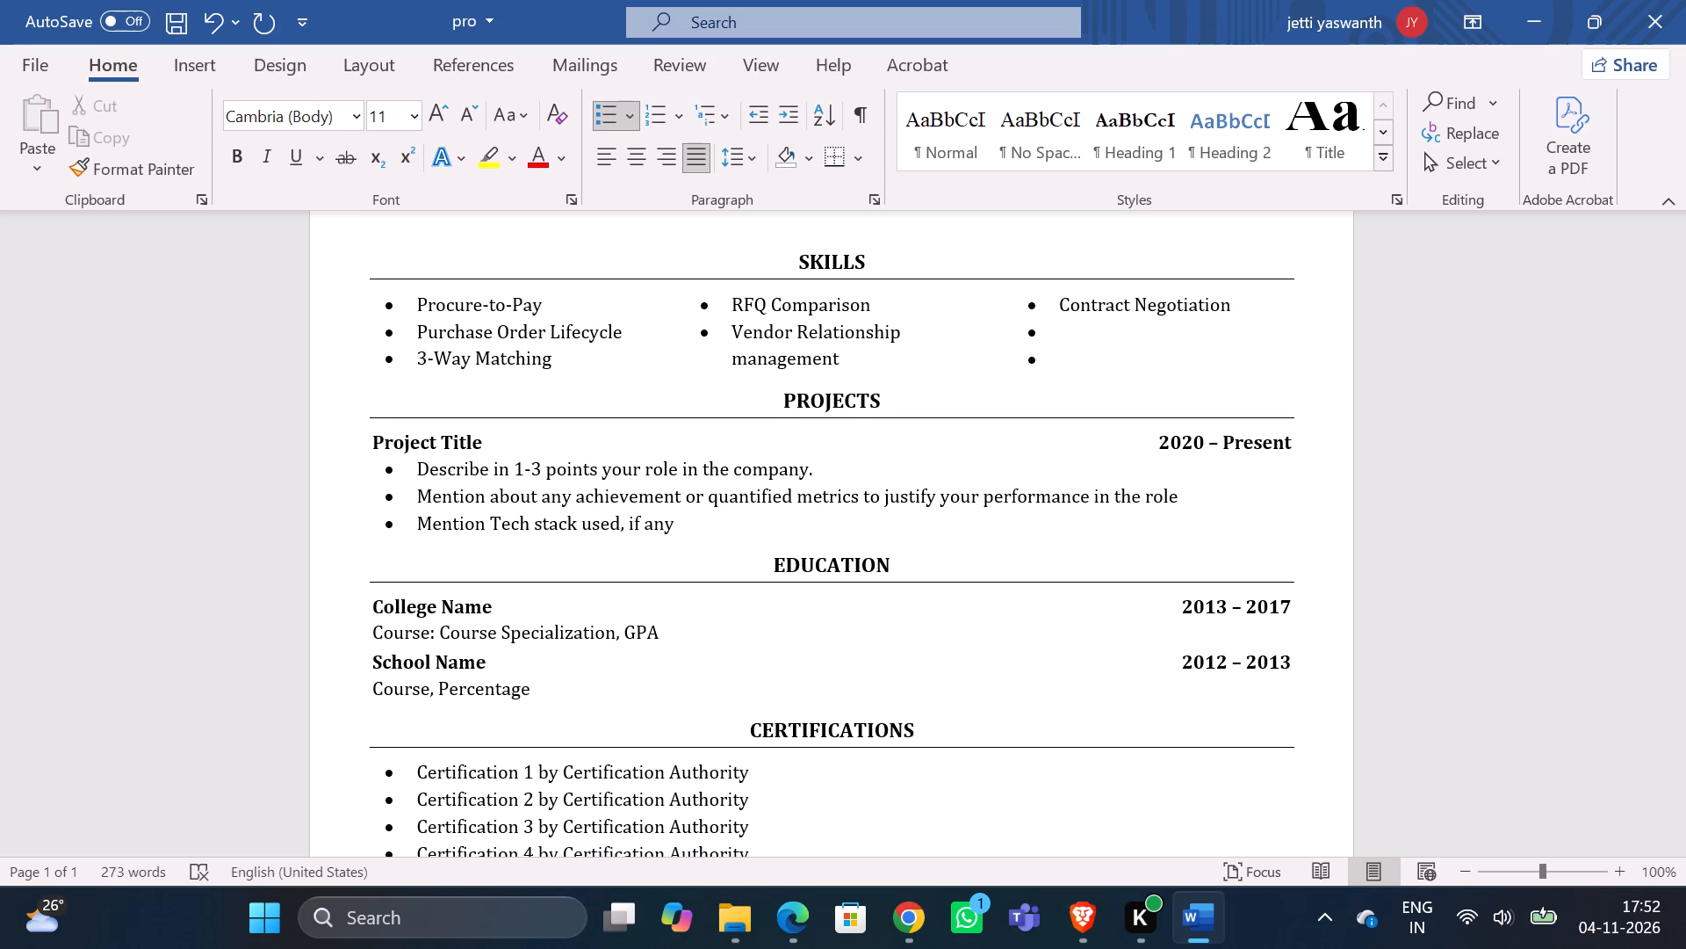
pyautogui.hotkey('ctrl', 'z')
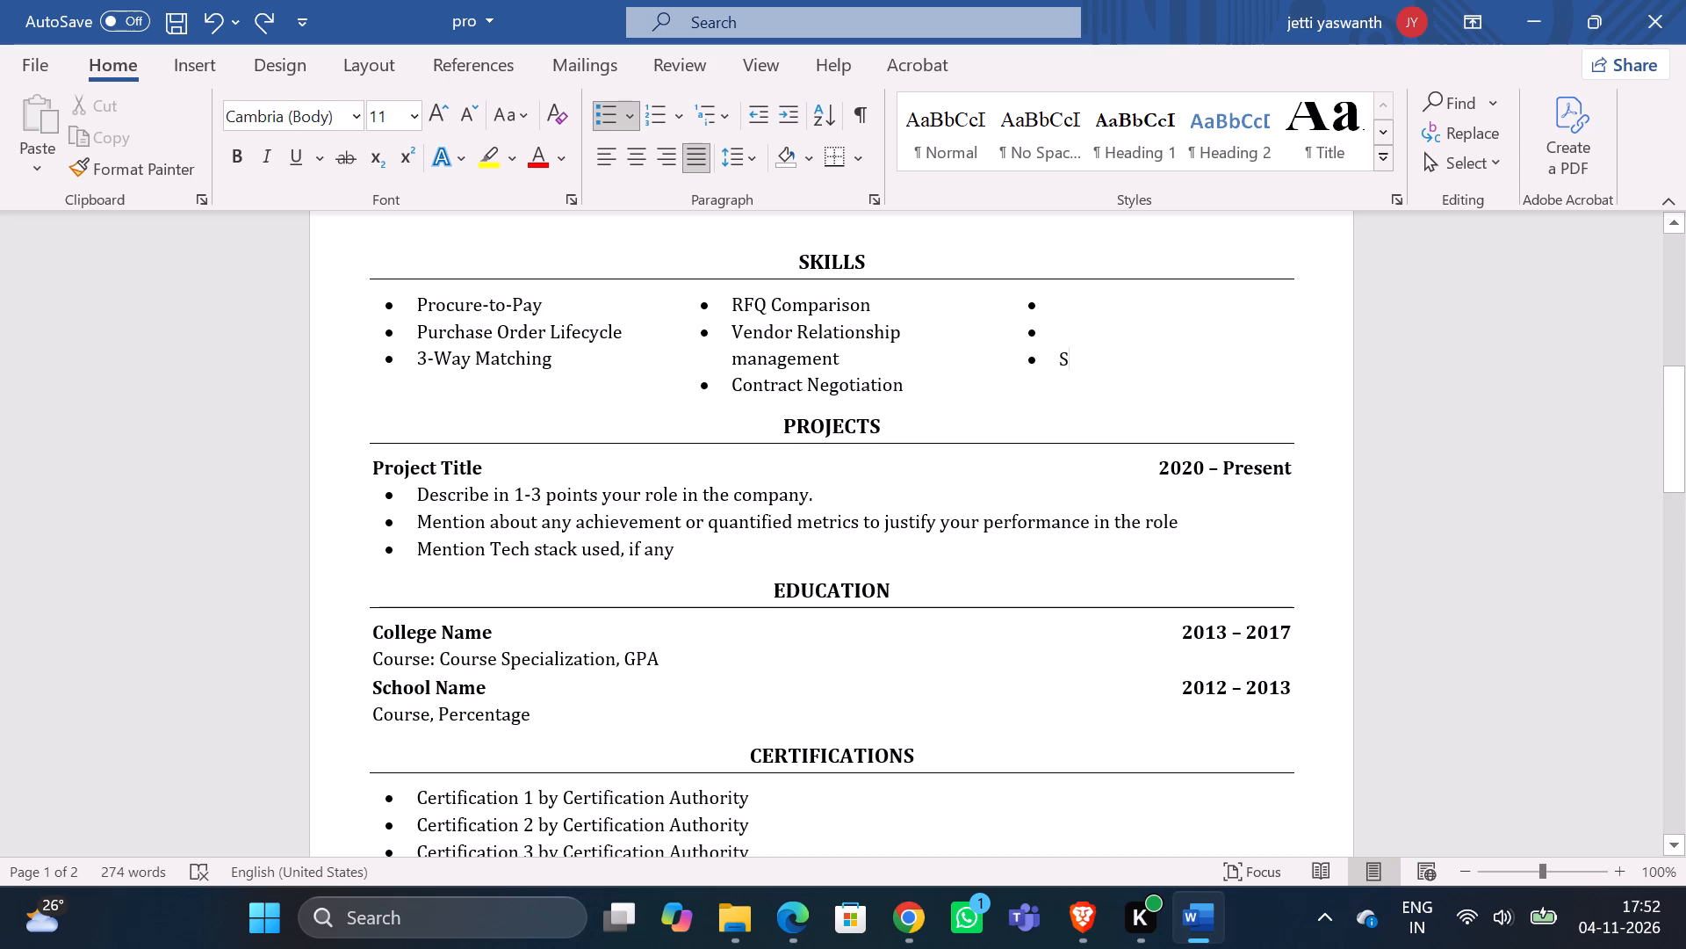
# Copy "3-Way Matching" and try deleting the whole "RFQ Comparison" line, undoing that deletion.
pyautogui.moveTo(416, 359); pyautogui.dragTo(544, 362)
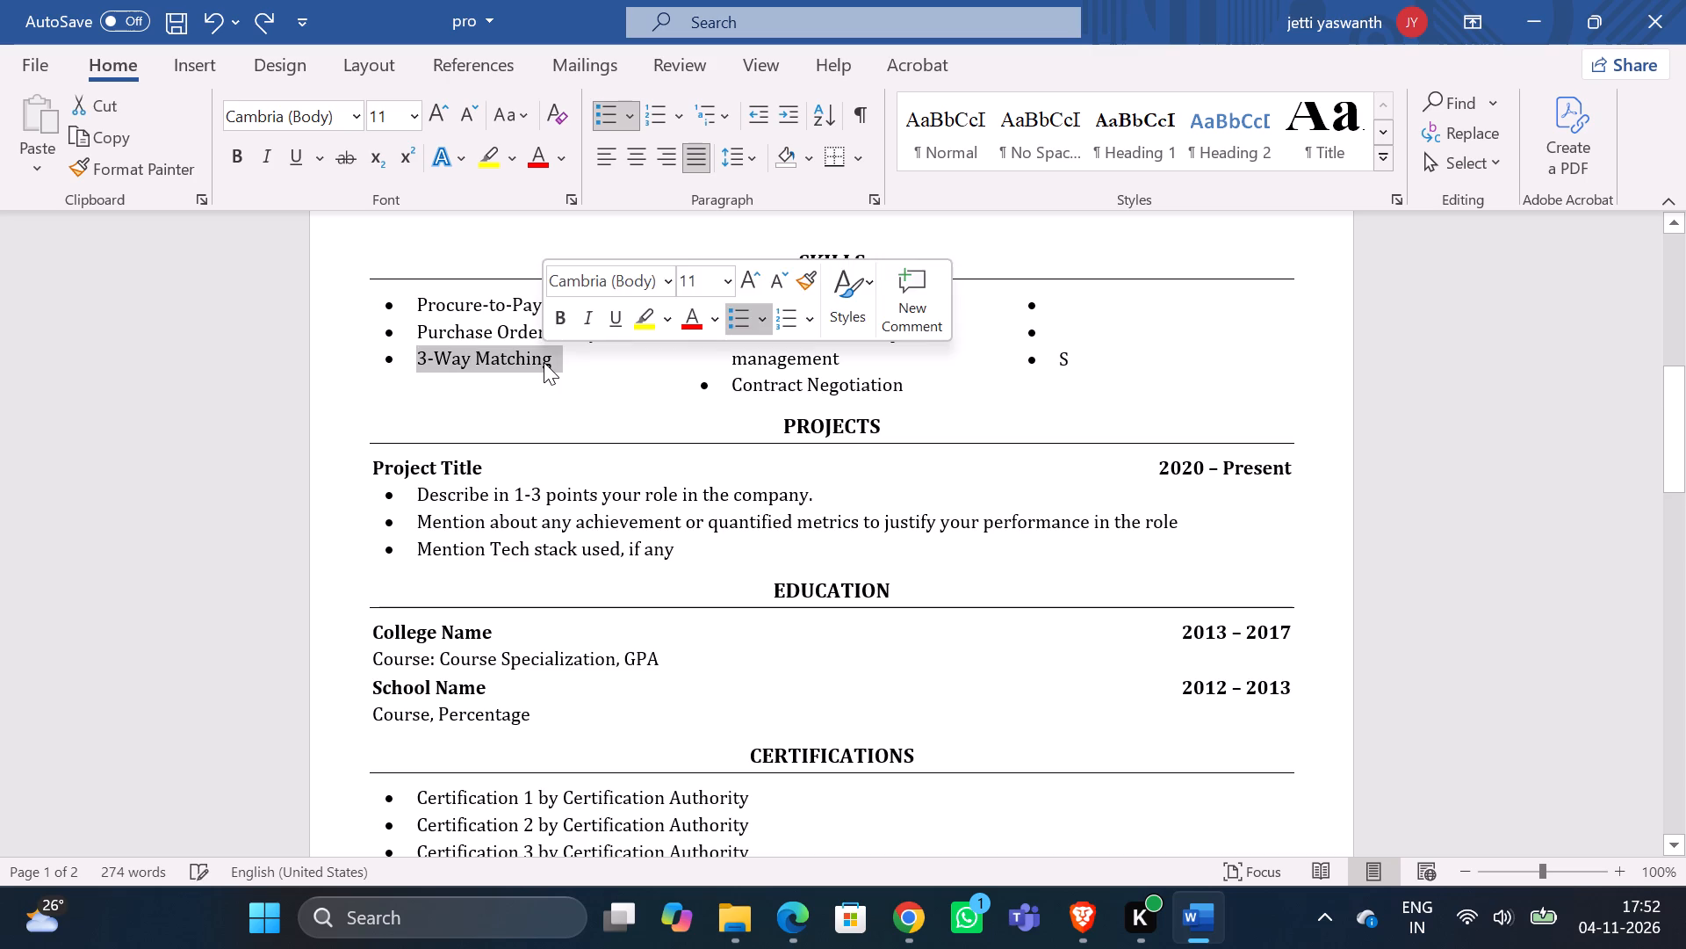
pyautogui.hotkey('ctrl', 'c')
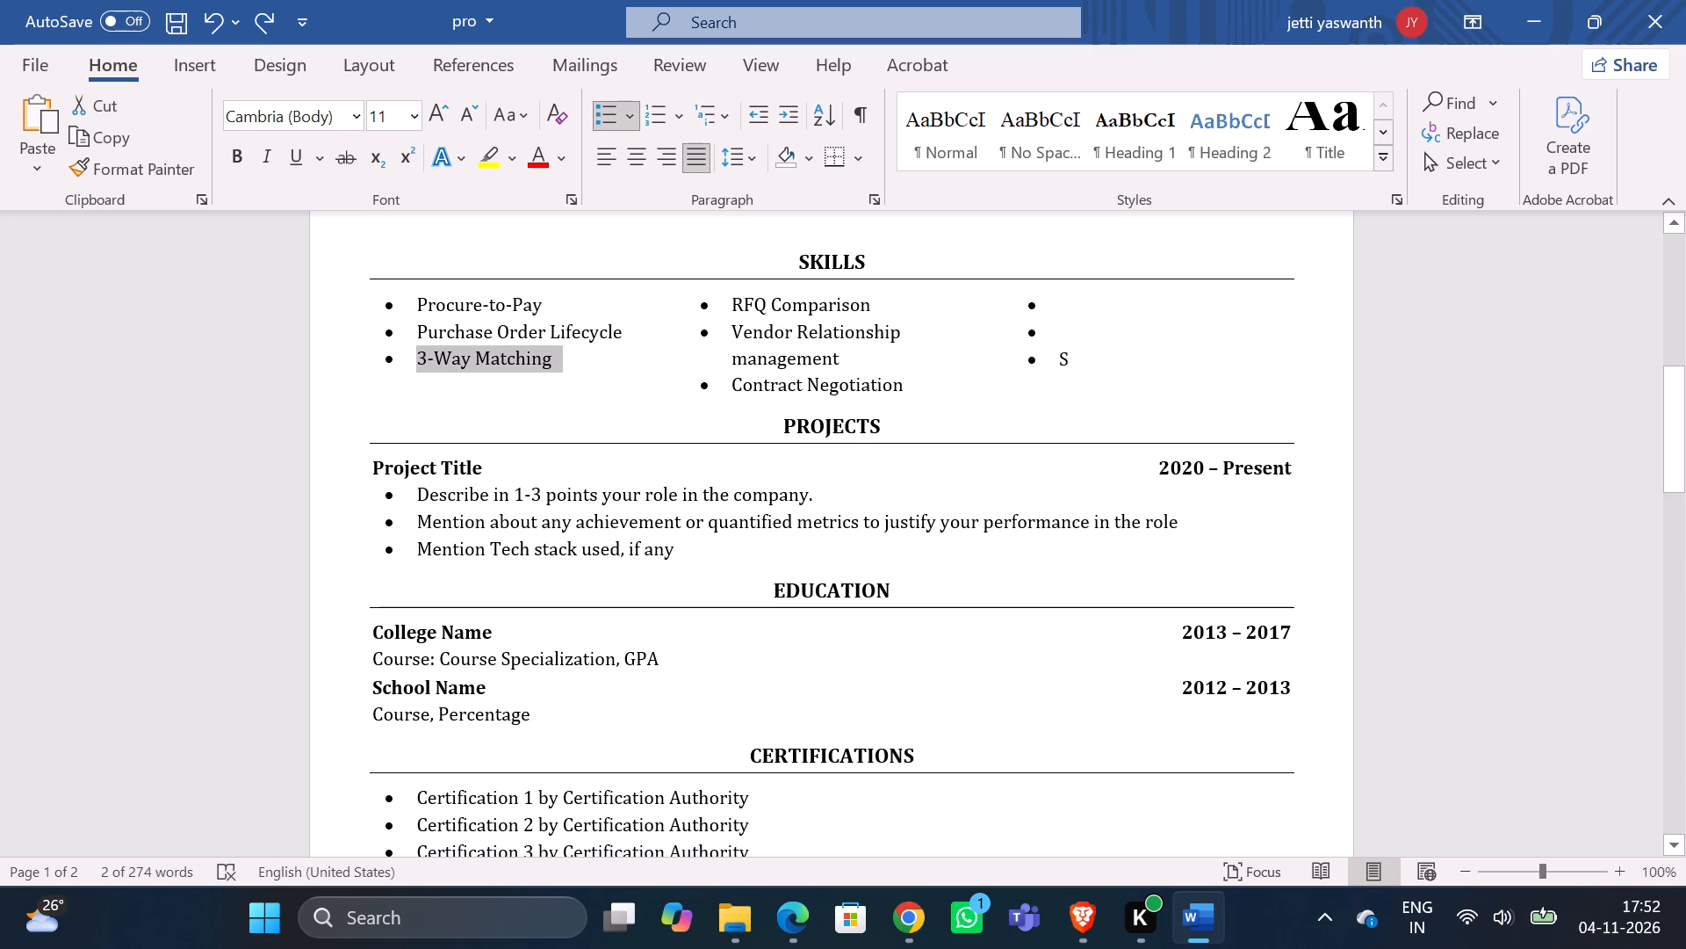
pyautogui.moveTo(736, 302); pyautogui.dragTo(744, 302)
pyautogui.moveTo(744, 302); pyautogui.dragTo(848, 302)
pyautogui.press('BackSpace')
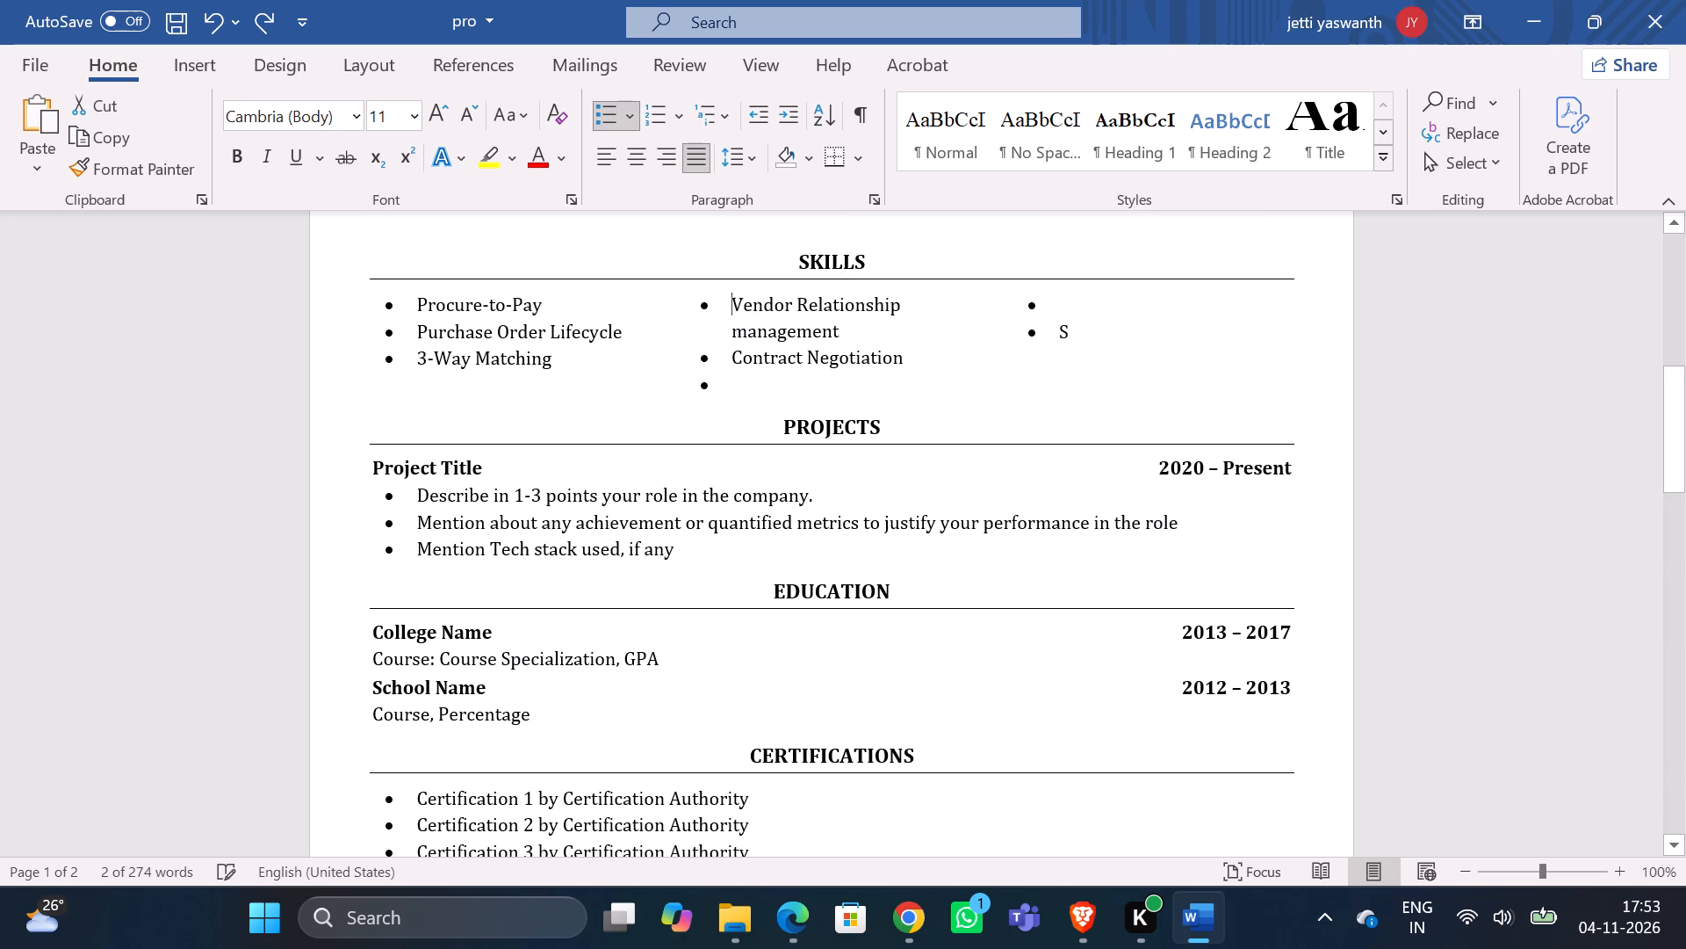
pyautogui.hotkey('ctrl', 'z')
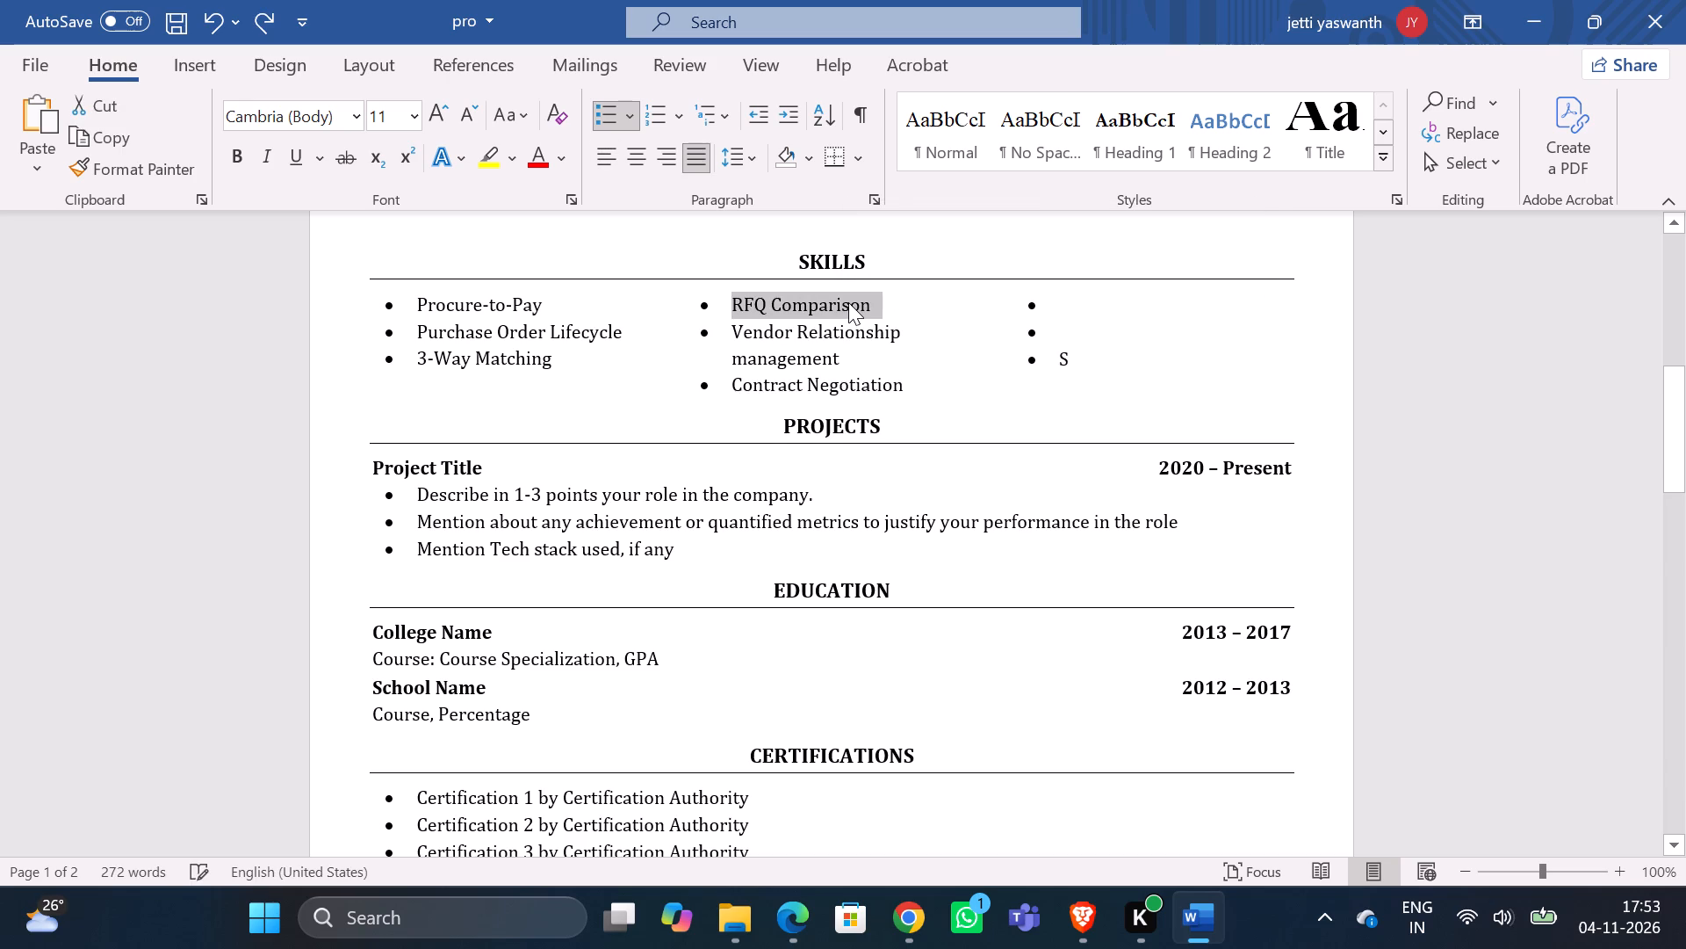
# Clear the "RFQ Comparison" text at the top of the Skills section's middle column, keeping its bullet.
pyautogui.click(865, 303)
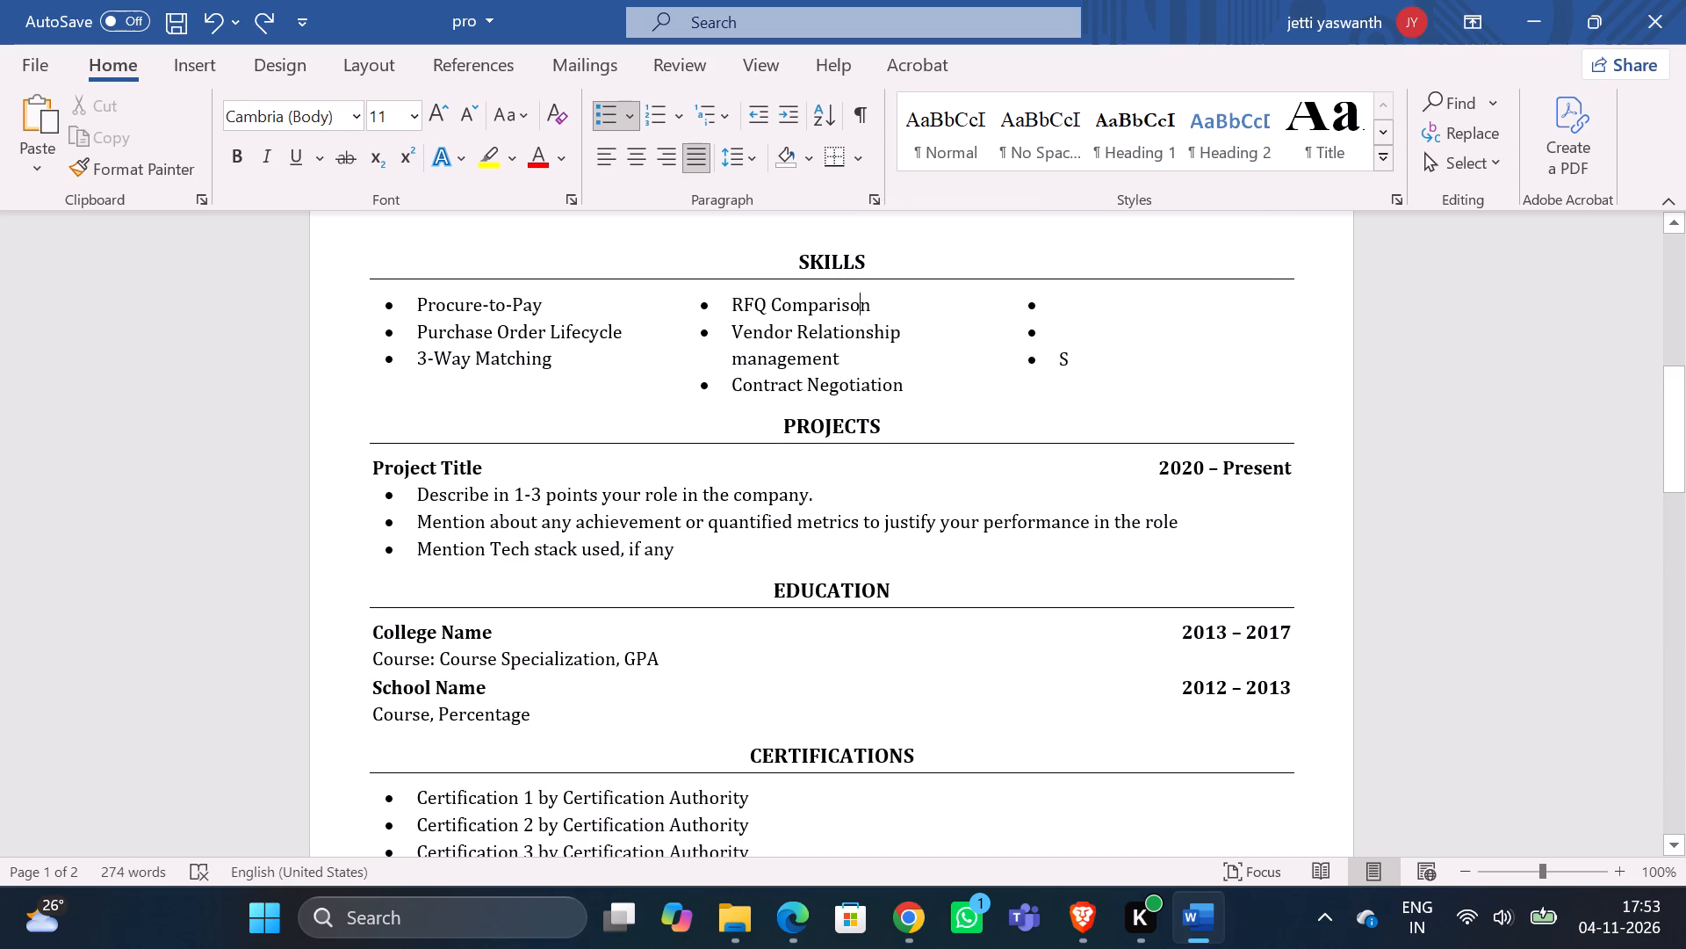
pyautogui.click(867, 303)
pyautogui.press('BackSpace')
pyautogui.press('BackSpace')
pyautogui.press('BackSpace')
pyautogui.press('BackSpace')
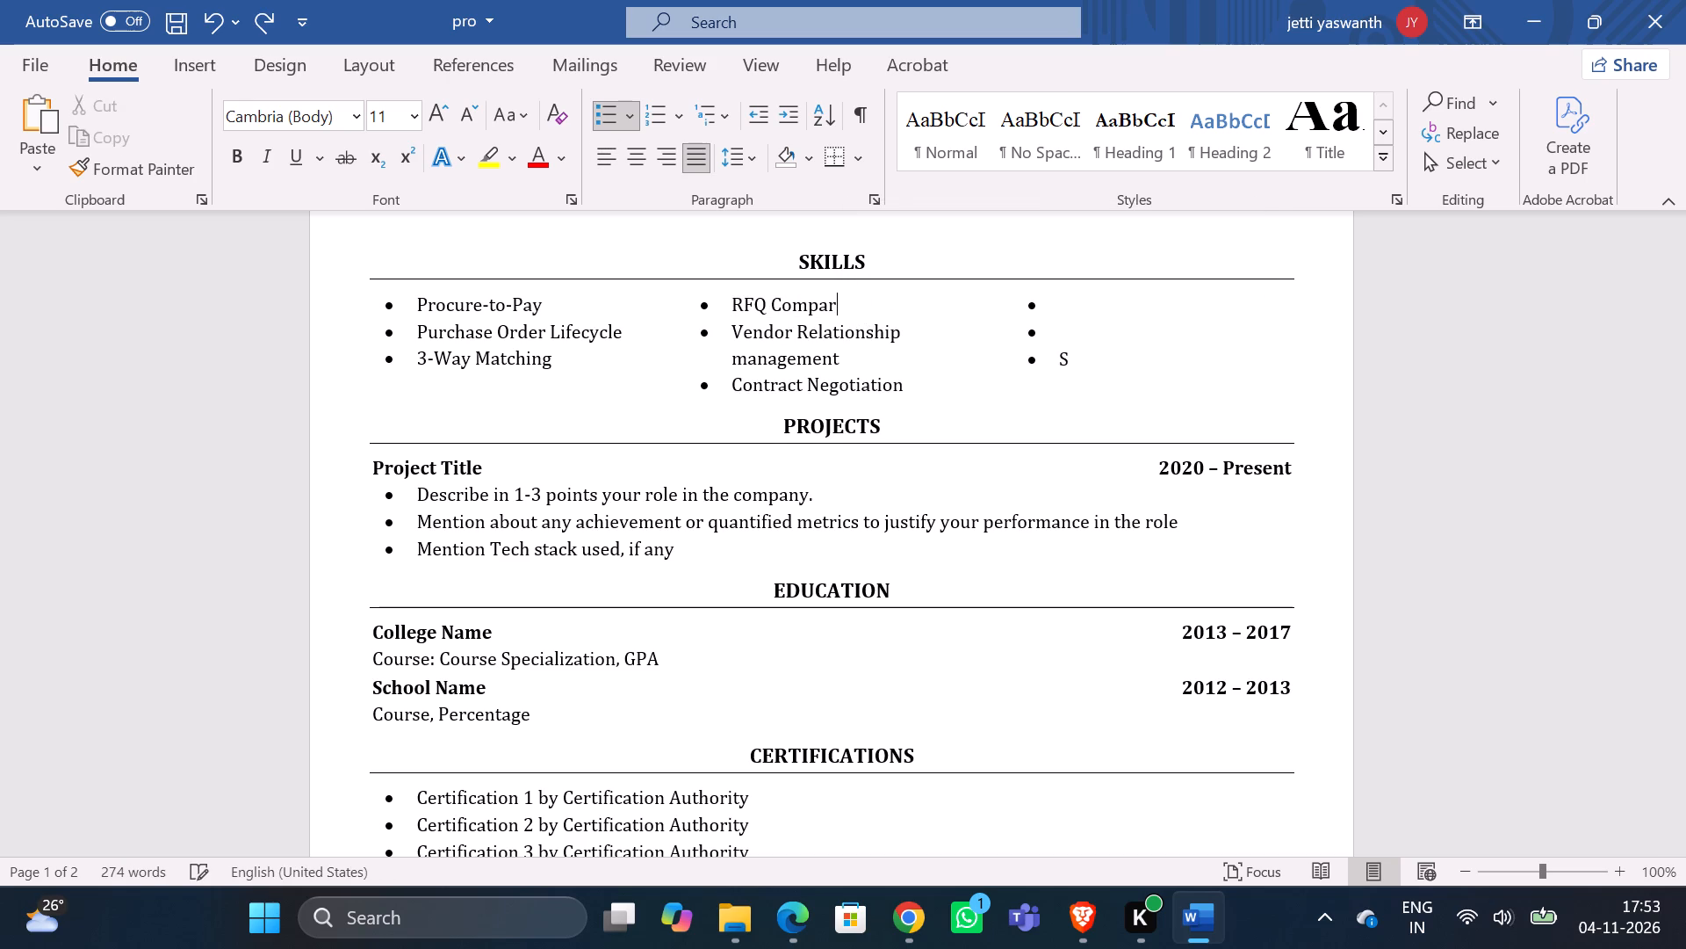
pyautogui.press('BackSpace')
pyautogui.press('BackSpace')
pyautogui.press('BackSpace')
pyautogui.press('BackSpace')
pyautogui.press('BackSpace')
pyautogui.press('BackSpace')
pyautogui.press('BackSpace')
pyautogui.press('BackSpace')
pyautogui.press('BackSpace')
pyautogui.press('BackSpace')
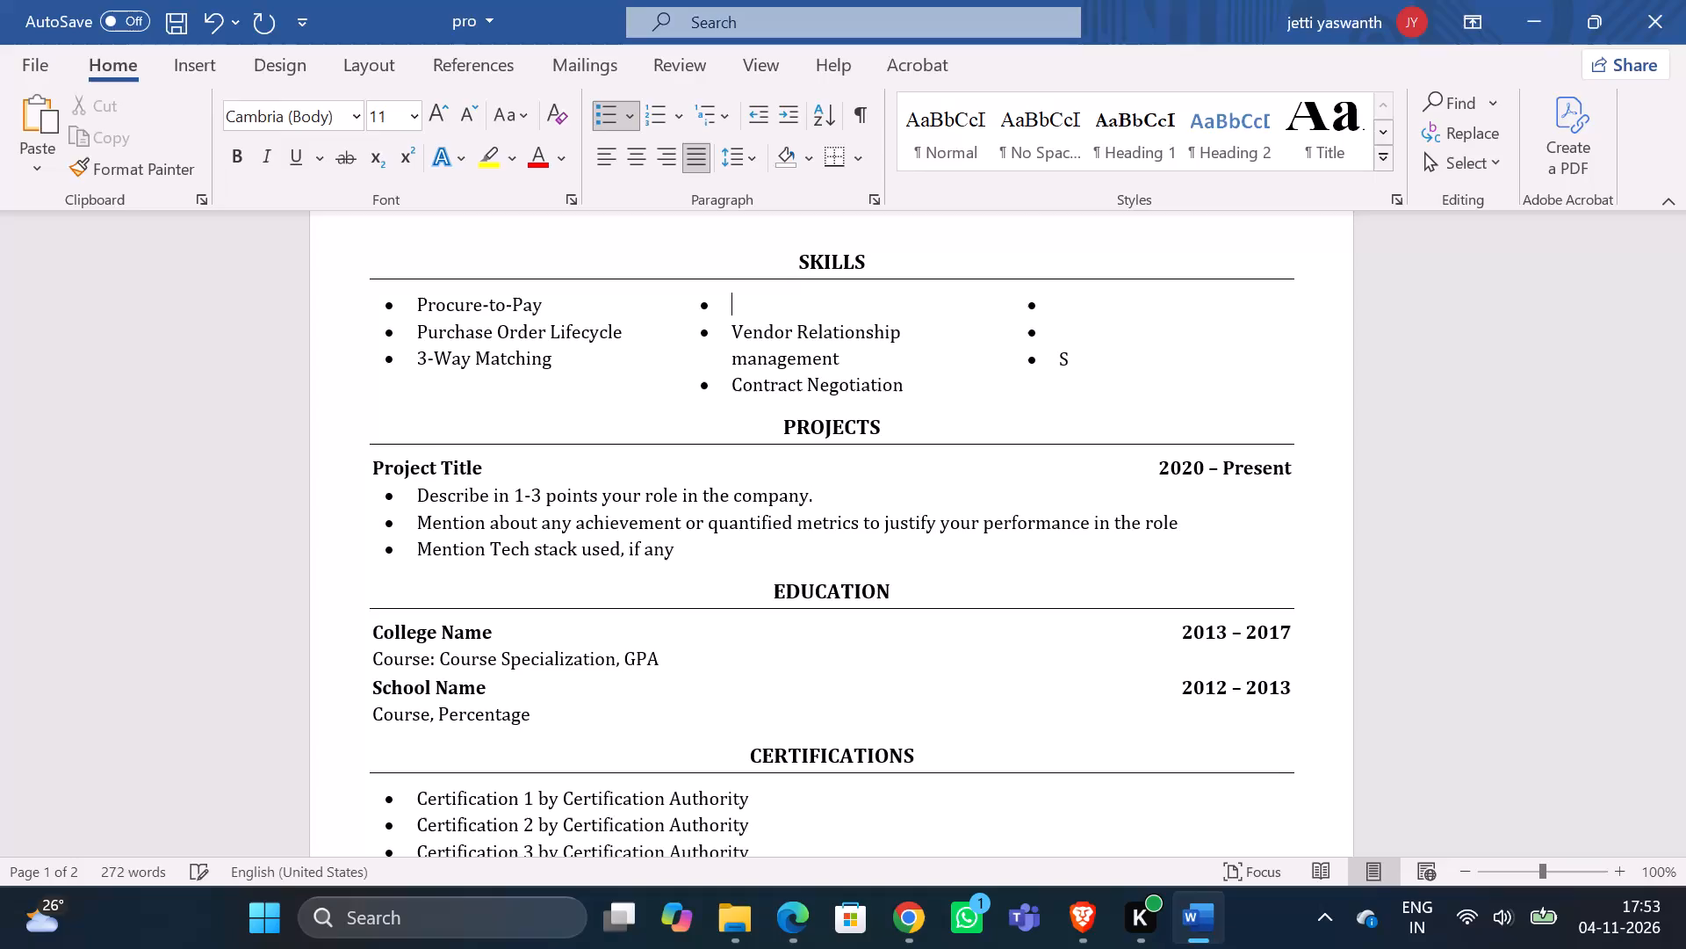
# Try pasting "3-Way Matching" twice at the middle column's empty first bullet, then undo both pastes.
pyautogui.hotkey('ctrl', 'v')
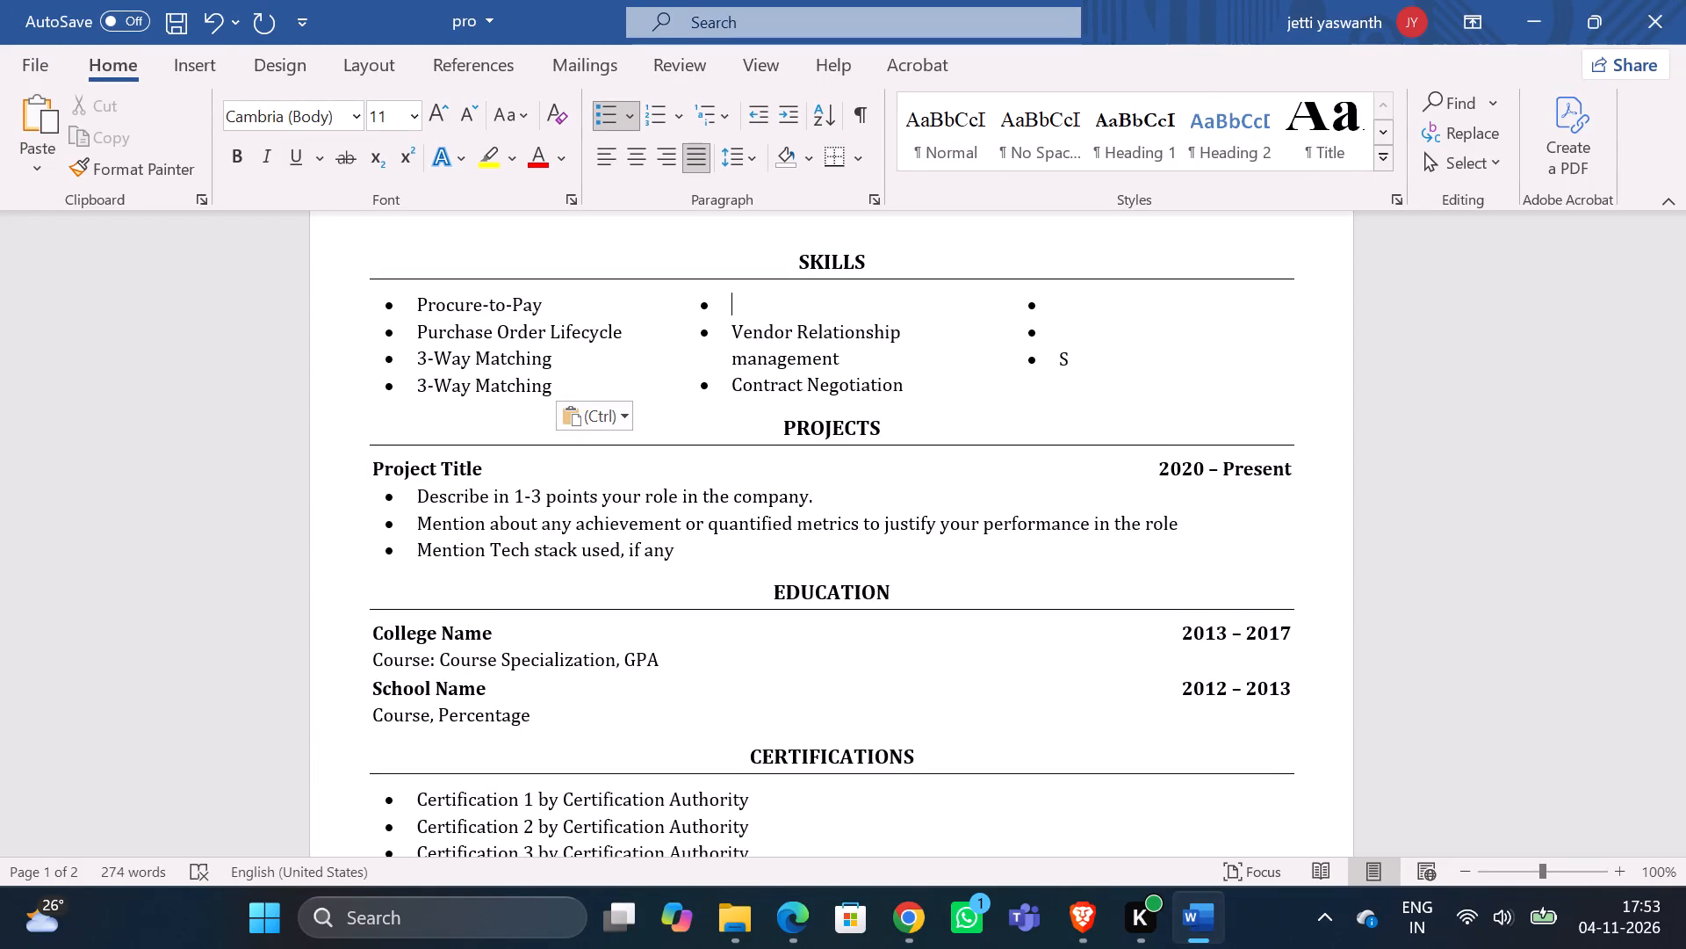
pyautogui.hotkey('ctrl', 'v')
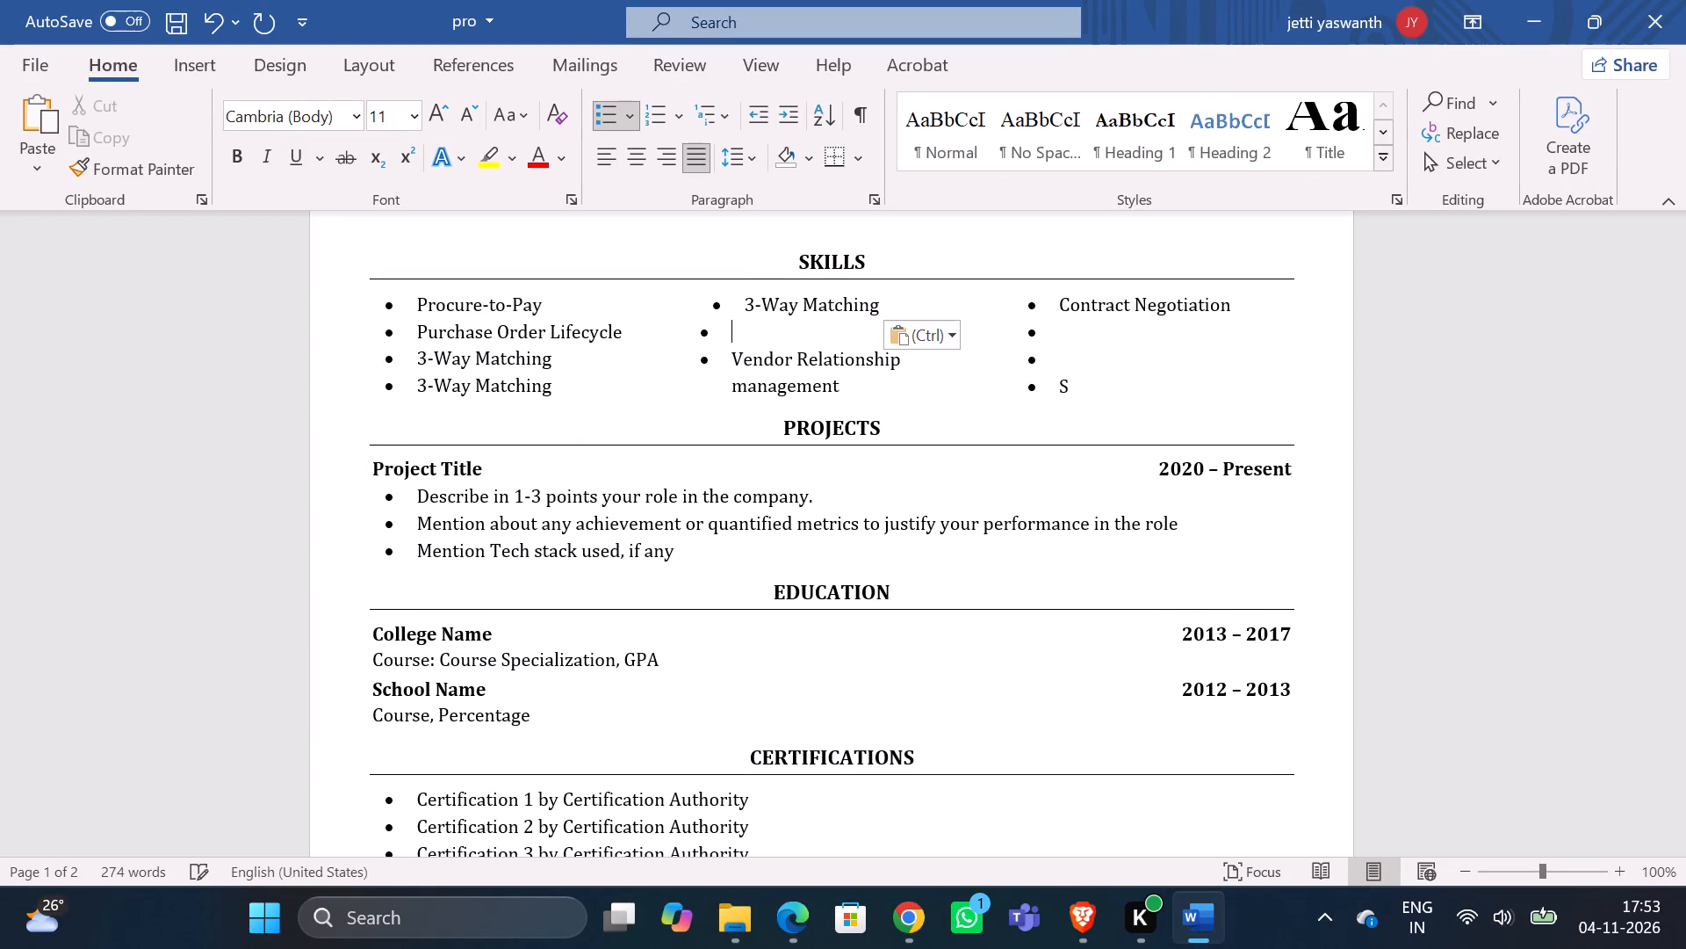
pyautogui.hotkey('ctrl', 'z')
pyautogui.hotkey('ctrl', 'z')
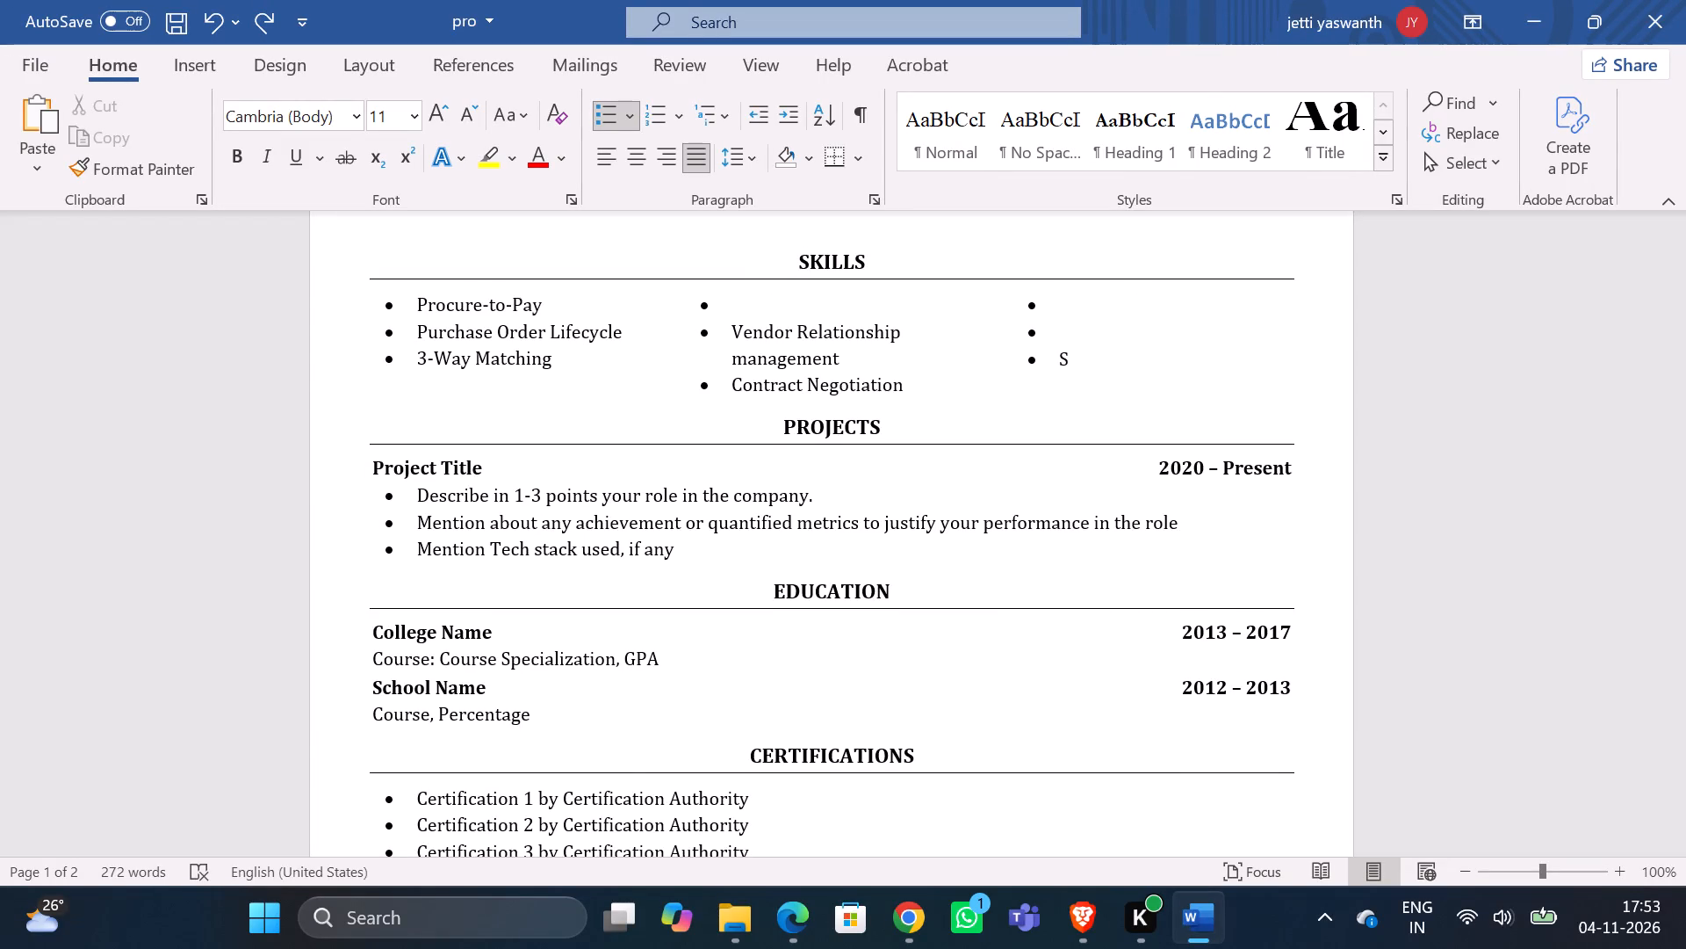
# Enter "3-Way Matching" in the empty first bullet of the Skills section's middle column.
pyautogui.write('3-')
pyautogui.press('w')
pyautogui.press('a')
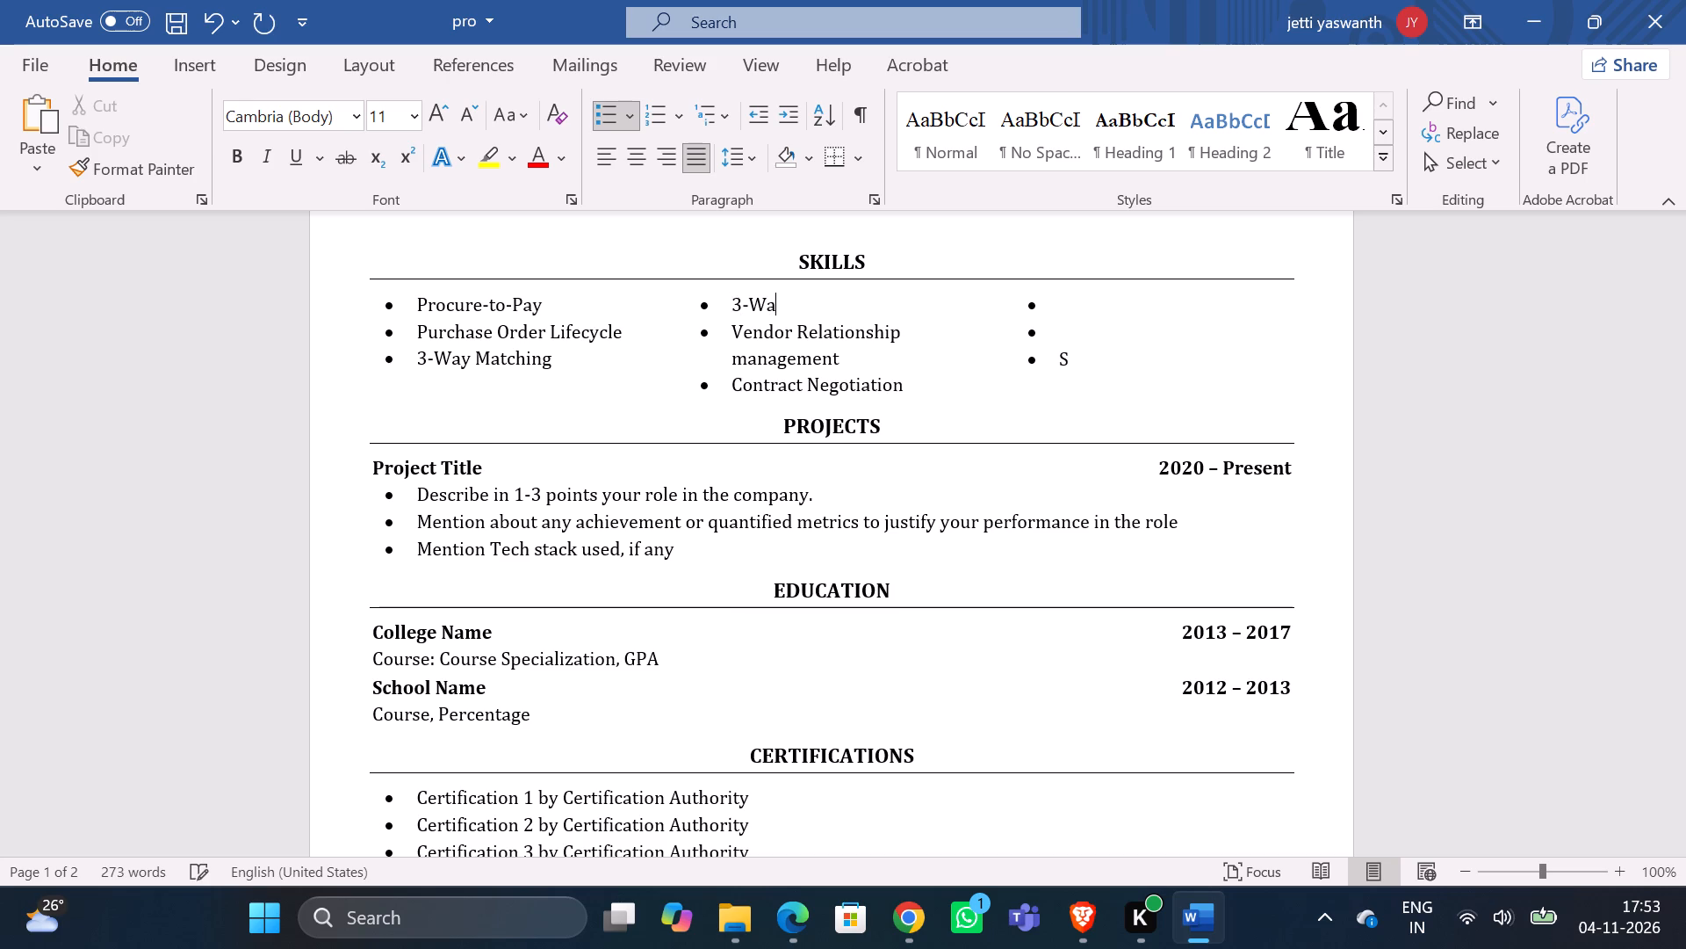
pyautogui.write('y')
pyautogui.press('space')
pyautogui.write('atc')
pyautogui.write('hing')
# Clear the "3-Way Matching" text from the third bullet of the Skills section's first column, keeping its bullet.
pyautogui.click(552, 356)
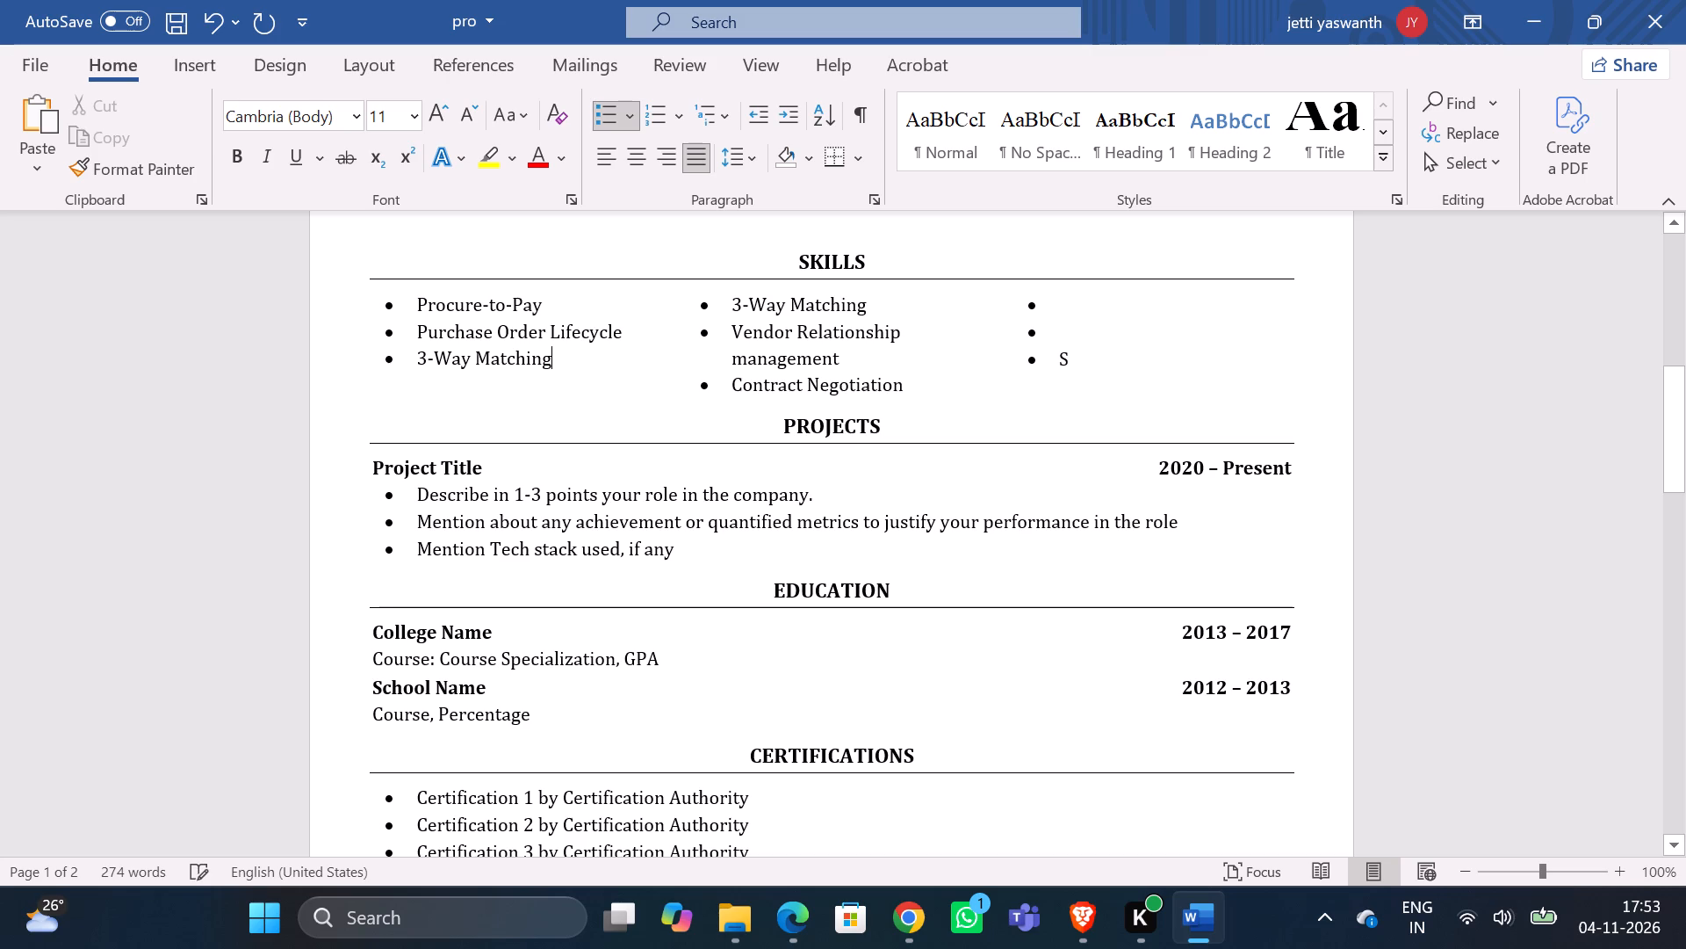
pyautogui.press('BackSpace')
pyautogui.press('BackSpace')
pyautogui.press('BackSpace')
pyautogui.press('BackSpace')
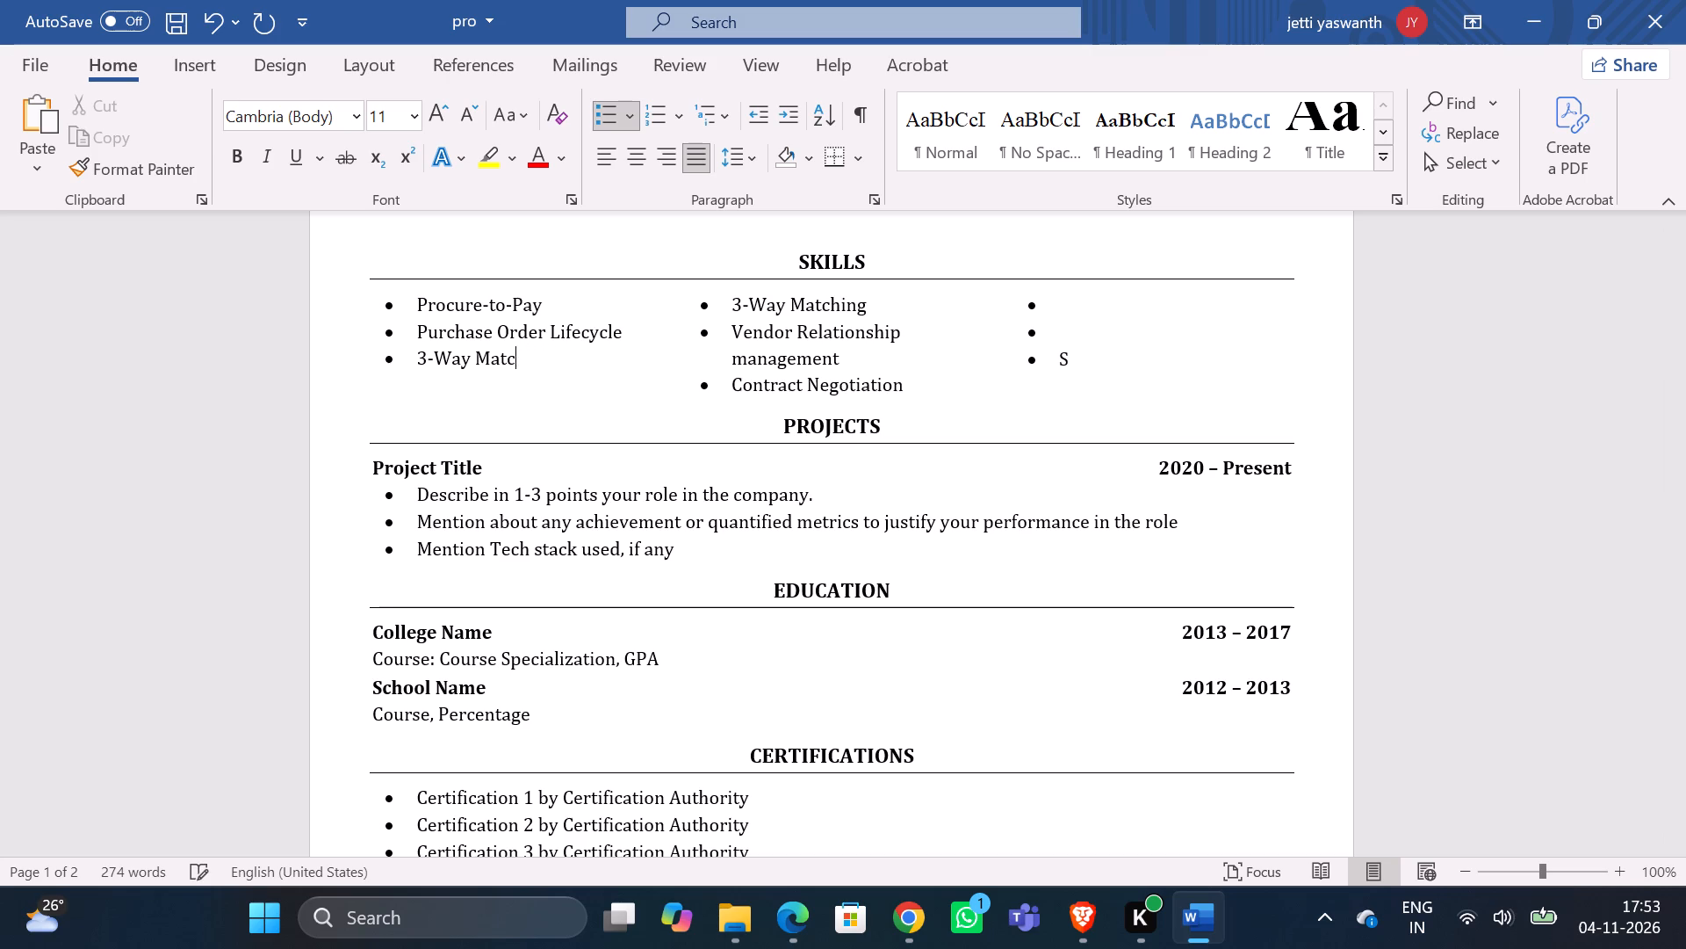
pyautogui.press('BackSpace')
pyautogui.press('BackSpace')
pyautogui.press('BackSpace')
pyautogui.press('BackSpace')
pyautogui.press('BackSpace')
pyautogui.press('BackSpace')
pyautogui.press('BackSpace')
pyautogui.press('BackSpace')
pyautogui.press('BackSpace')
pyautogui.press('BackSpace')
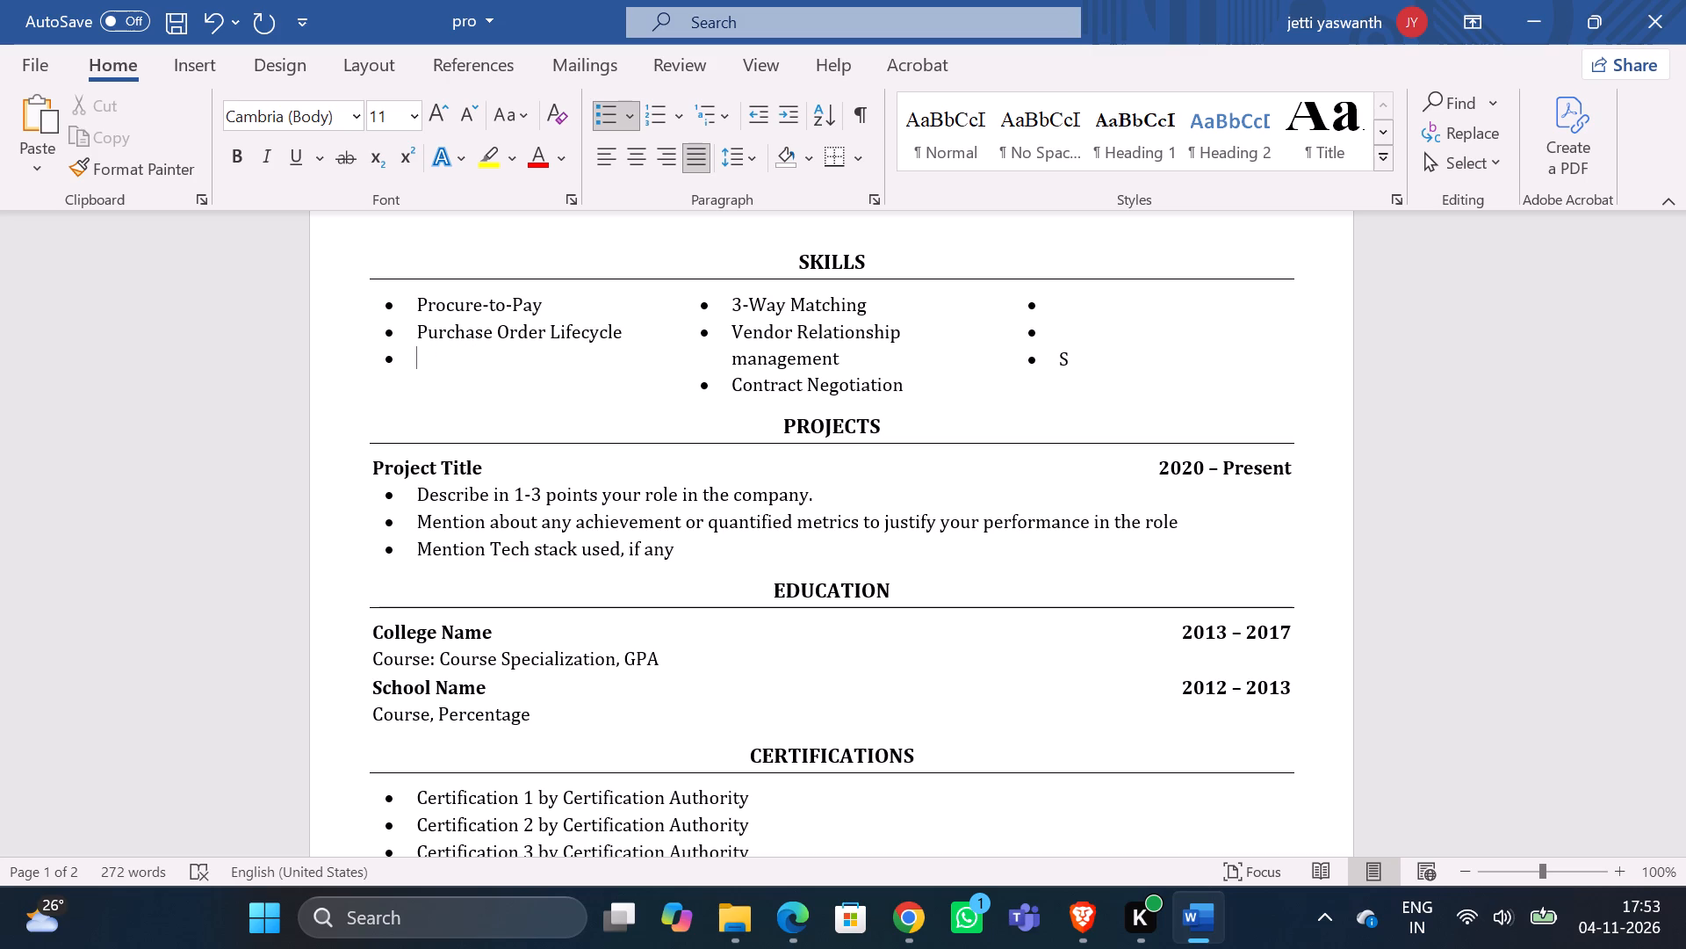
# Enter "RFQ Management & Evaluation" in the empty third bullet of the Skills section's first column.
pyautogui.write('RFQ')
pyautogui.press('space')
pyautogui.write('ana')
pyautogui.write('ge')
pyautogui.write('ment')
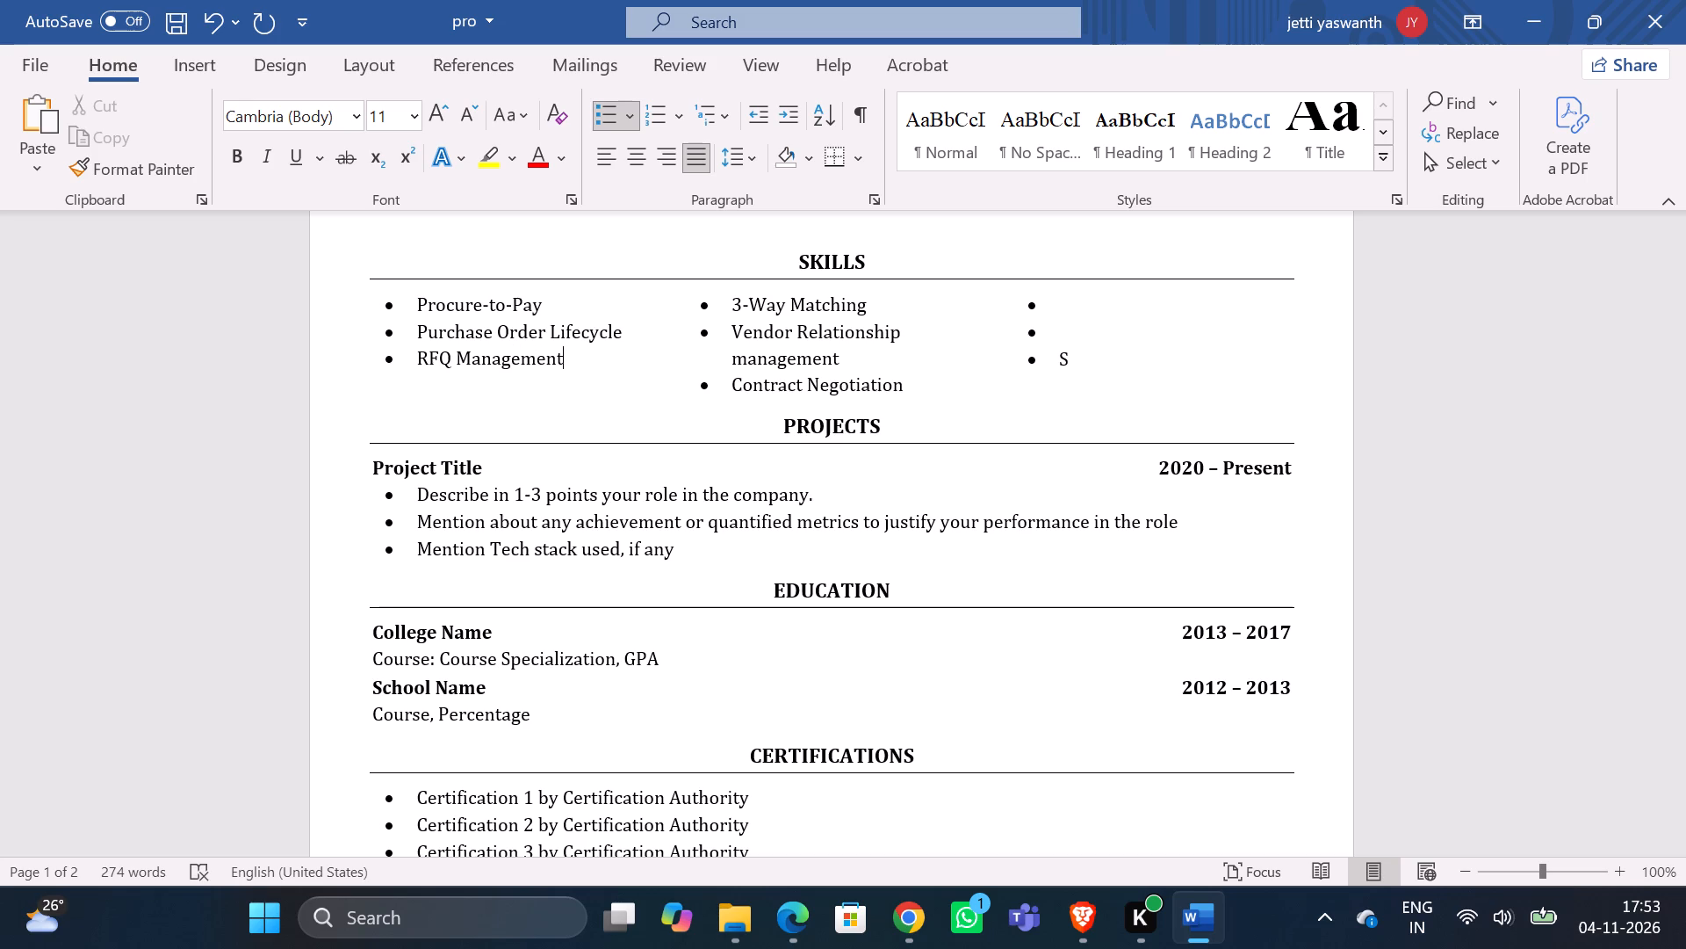
pyautogui.press('space')
pyautogui.hotkey('shift', '&')
pyautogui.press('space')
pyautogui.press('v')
pyautogui.write('alu')
pyautogui.press('a')
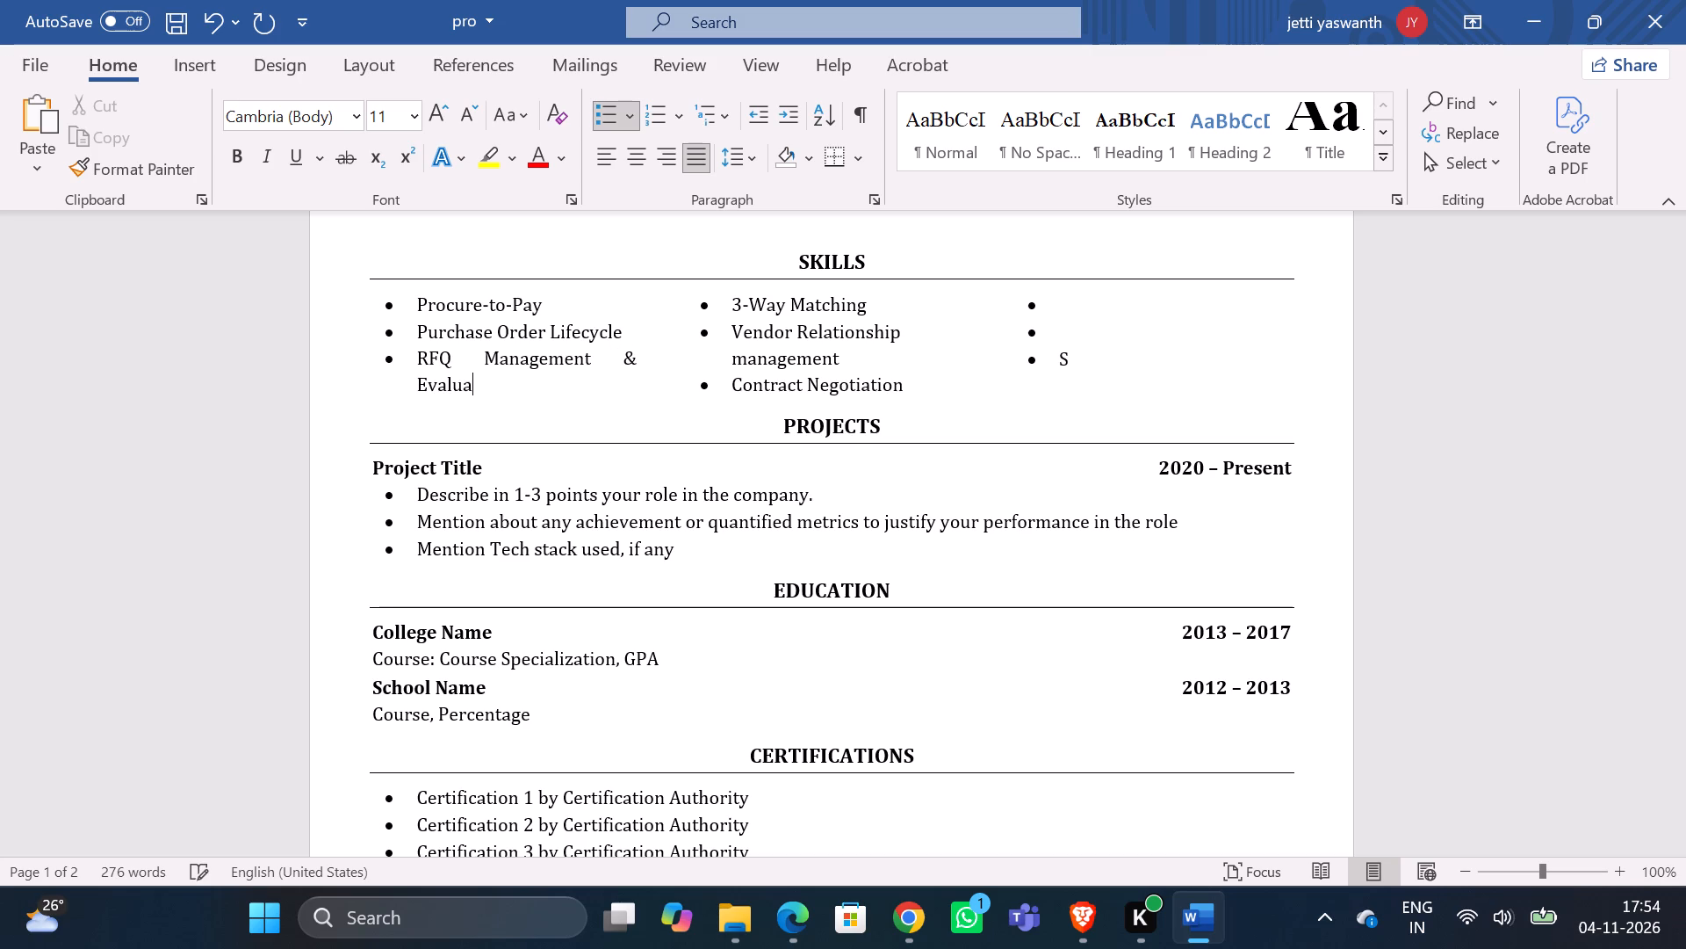
pyautogui.write('tion')
# Left-align the "RFQ Management & Evaluation" bullet so its words are no longer spread across the column.
pyautogui.moveTo(423, 355); pyautogui.dragTo(500, 395)
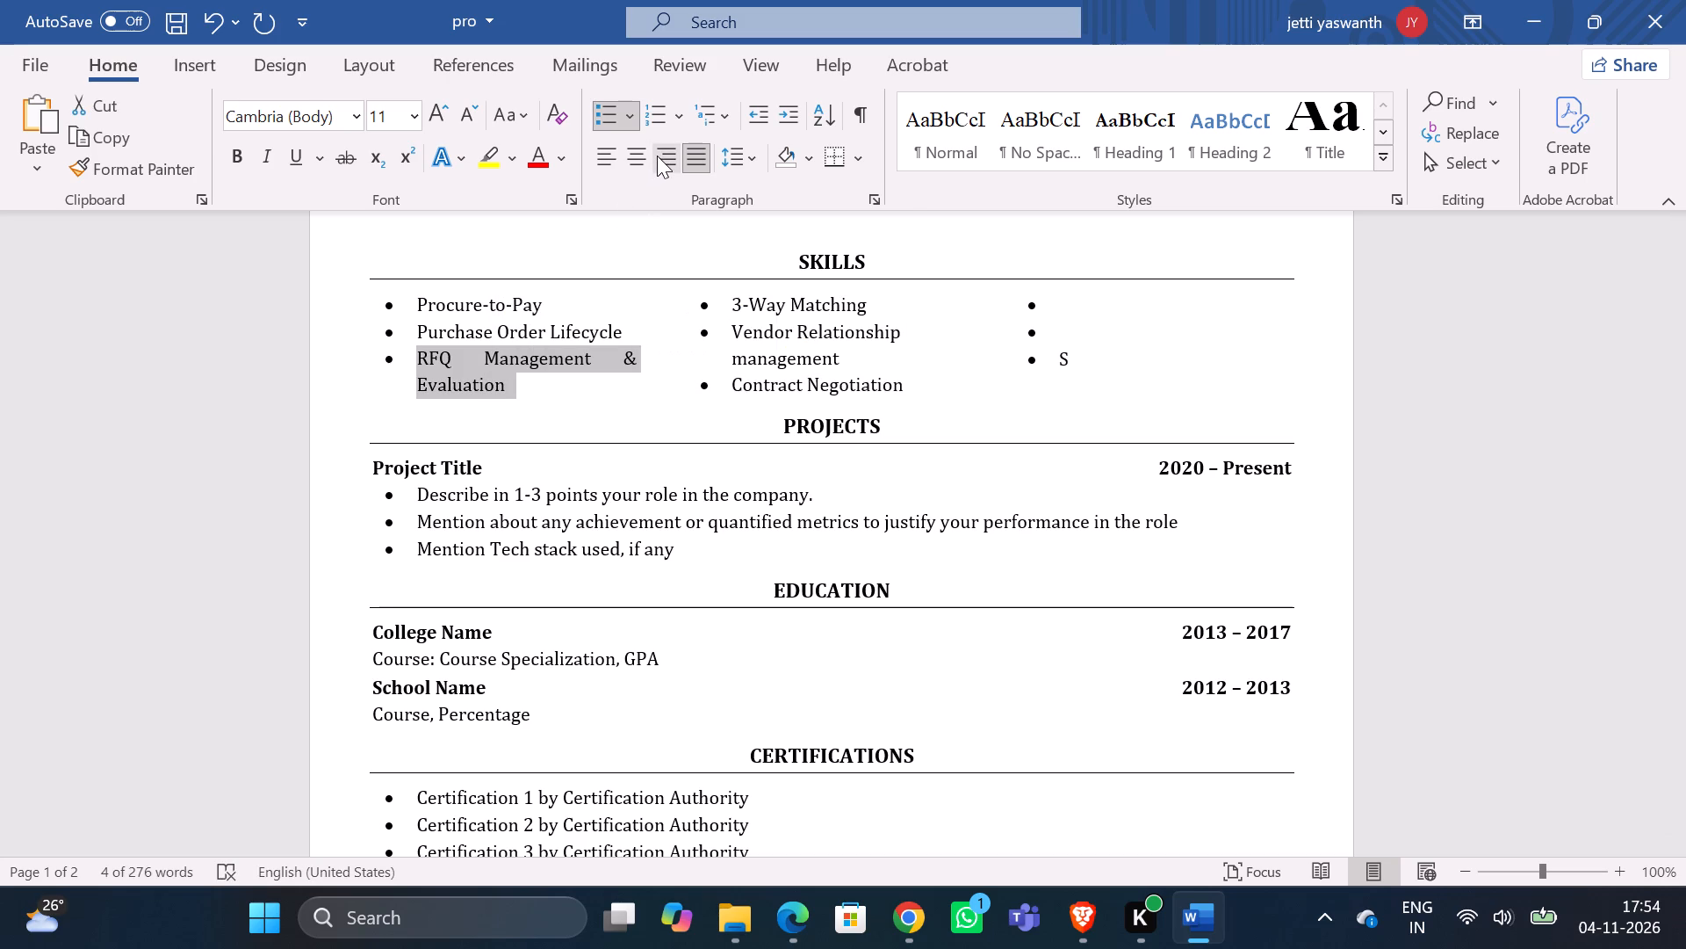
pyautogui.click(657, 156)
pyautogui.click(641, 156)
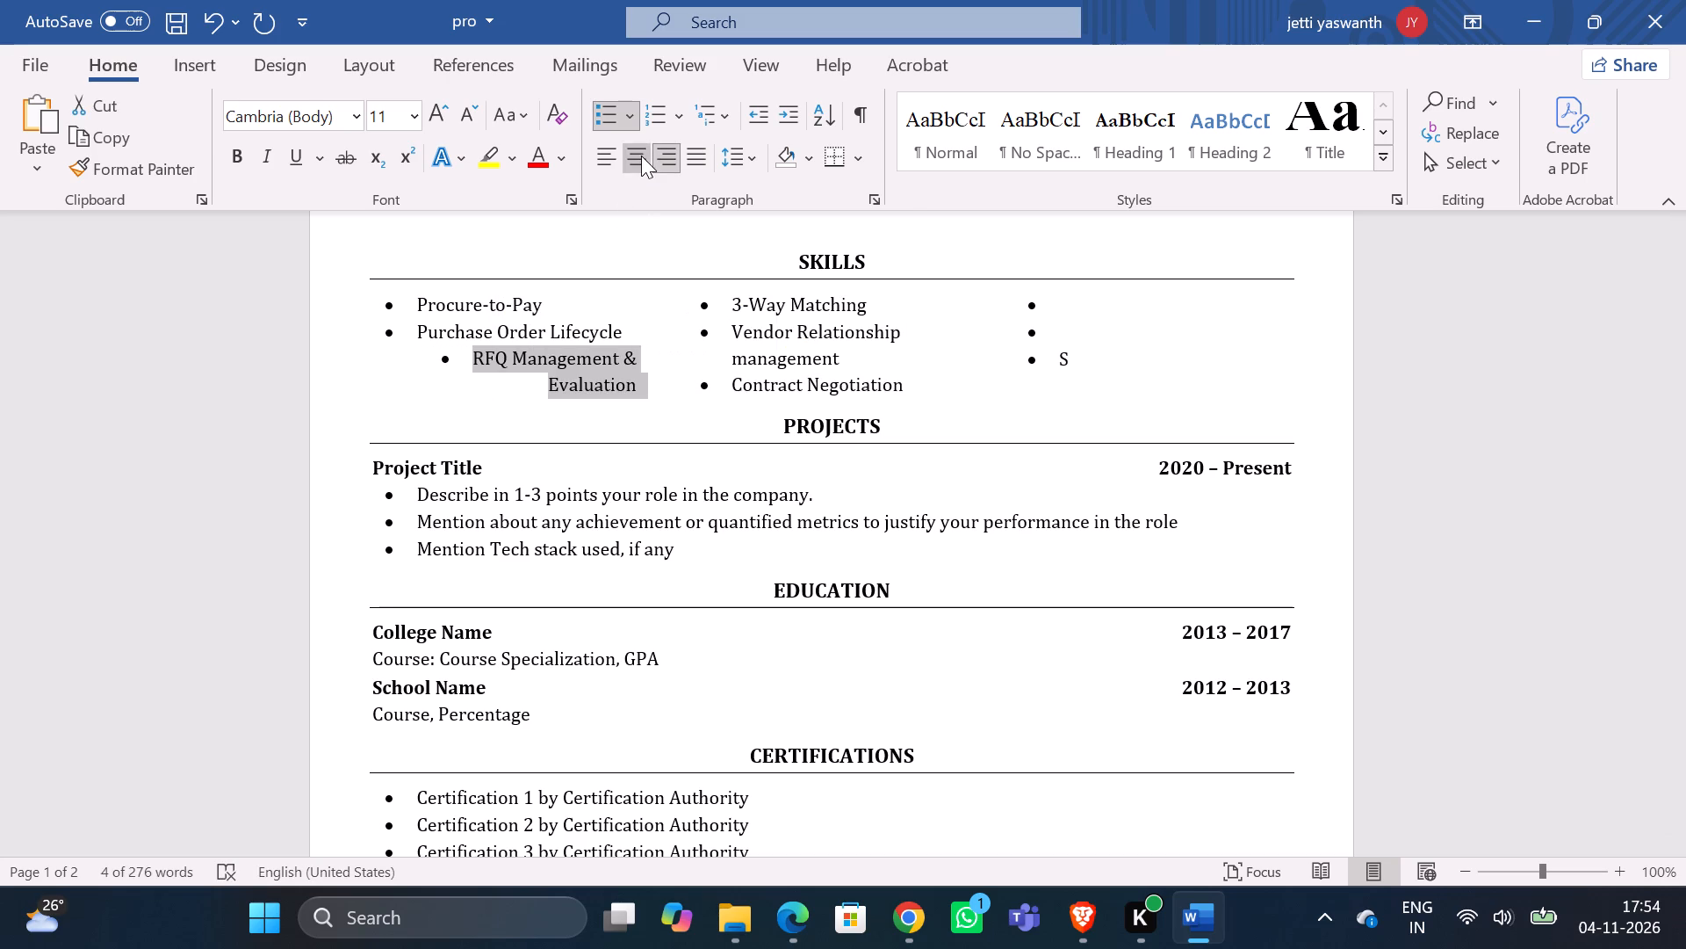
pyautogui.click(615, 158)
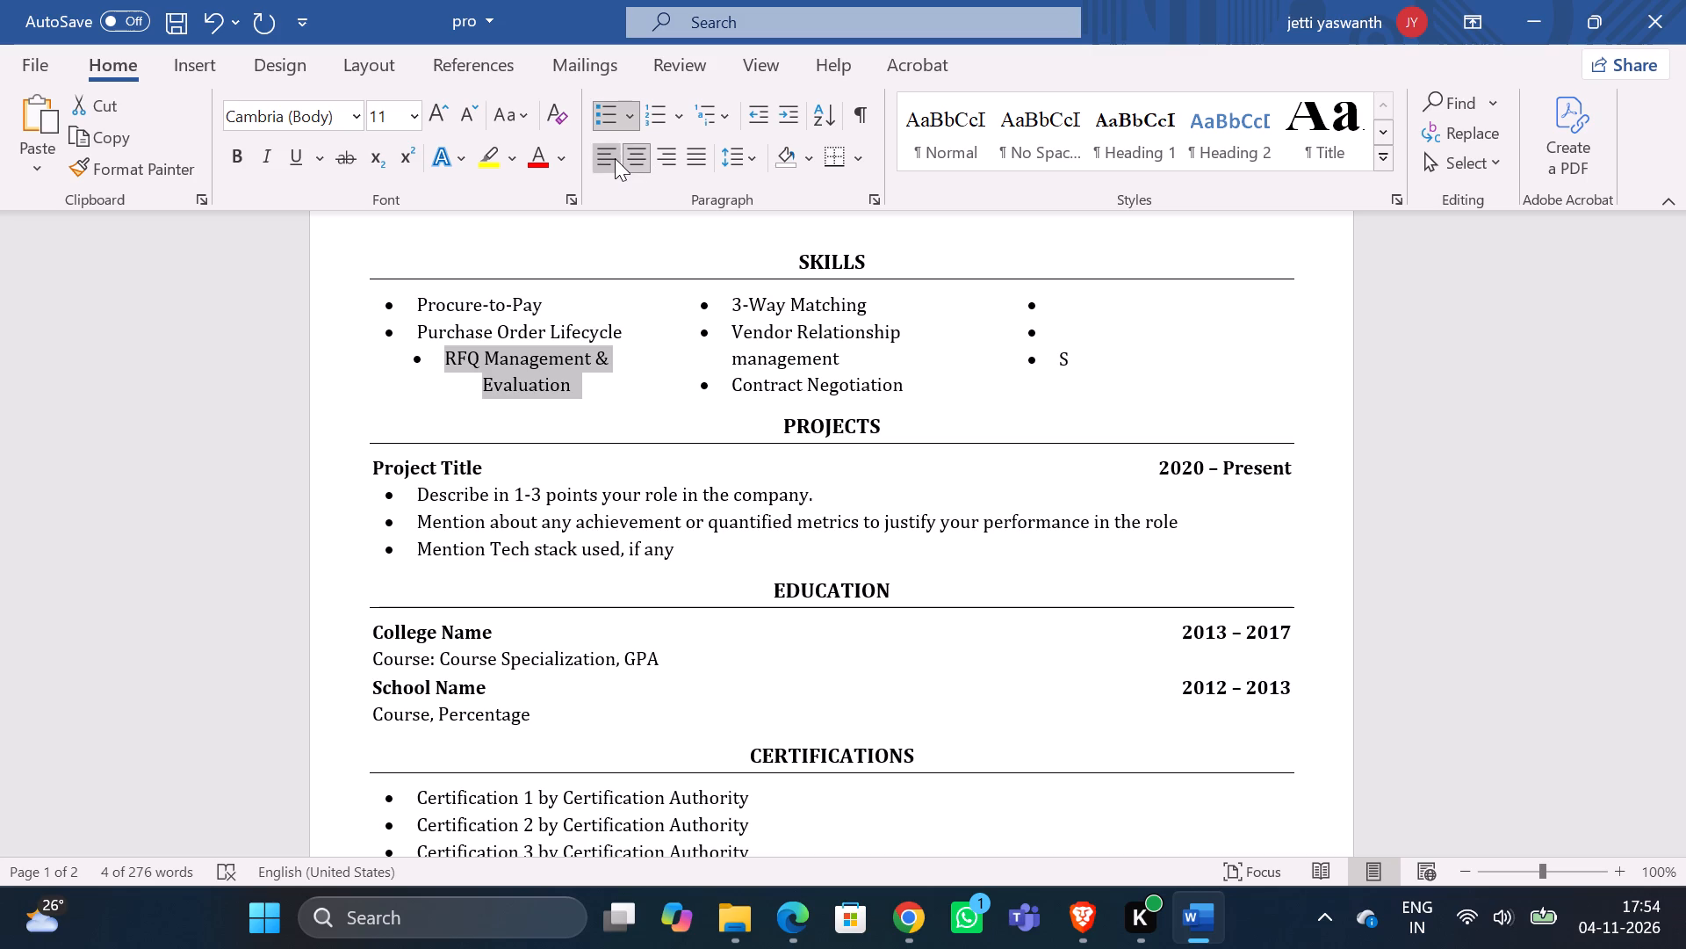
pyautogui.click(531, 408)
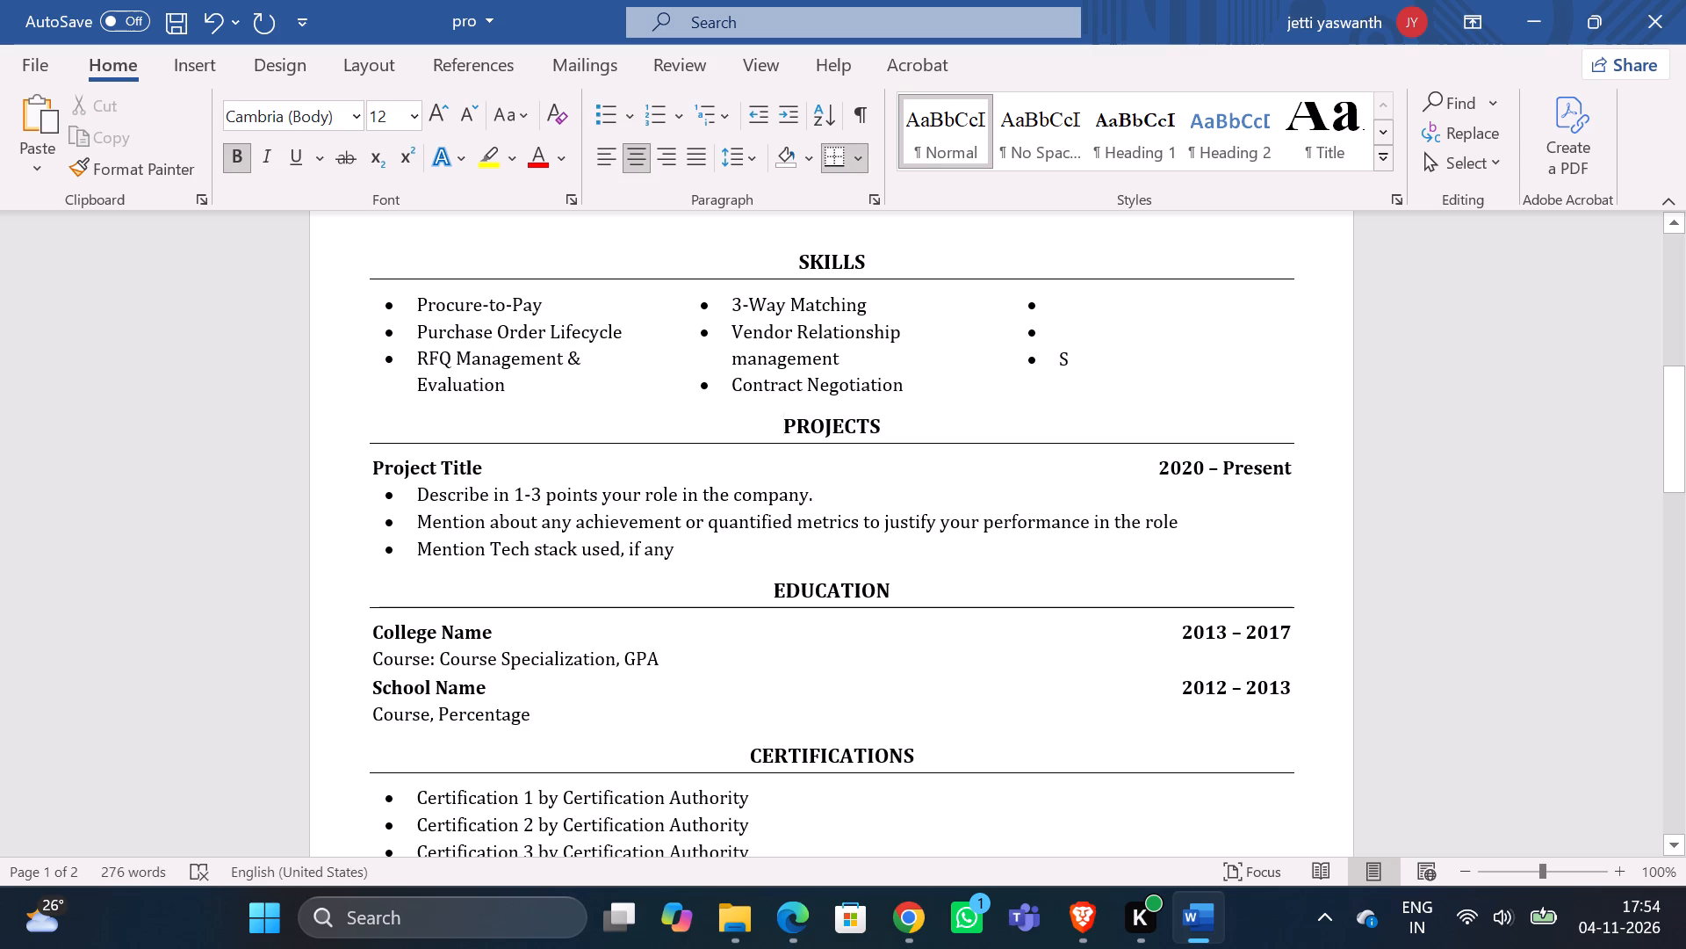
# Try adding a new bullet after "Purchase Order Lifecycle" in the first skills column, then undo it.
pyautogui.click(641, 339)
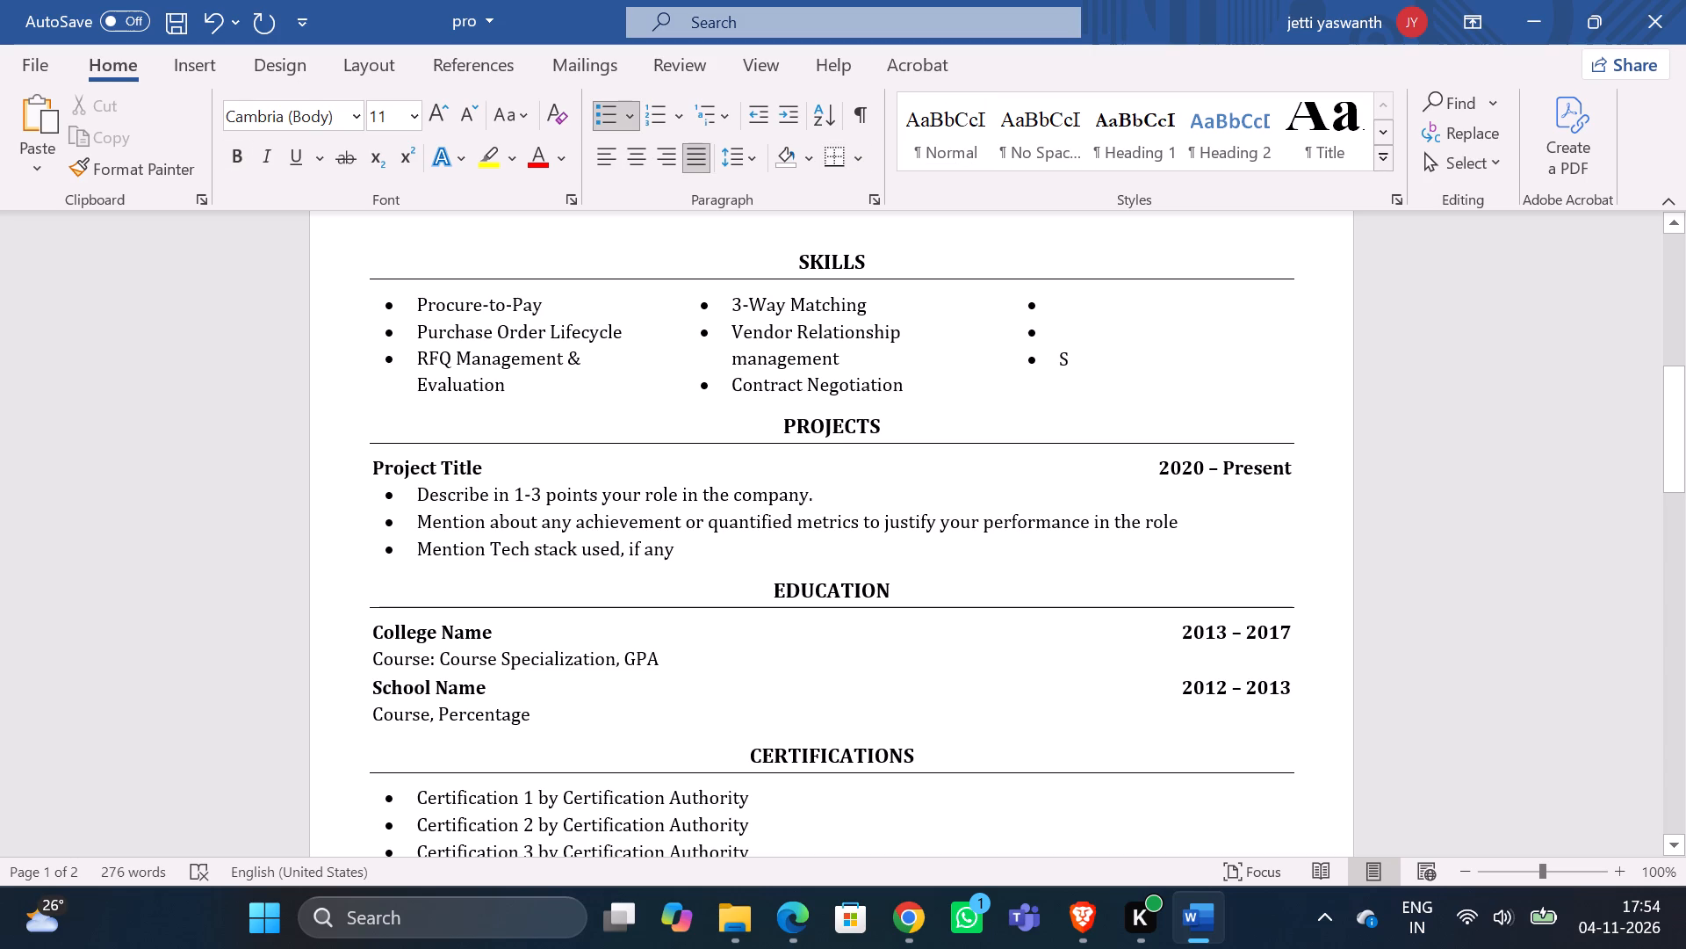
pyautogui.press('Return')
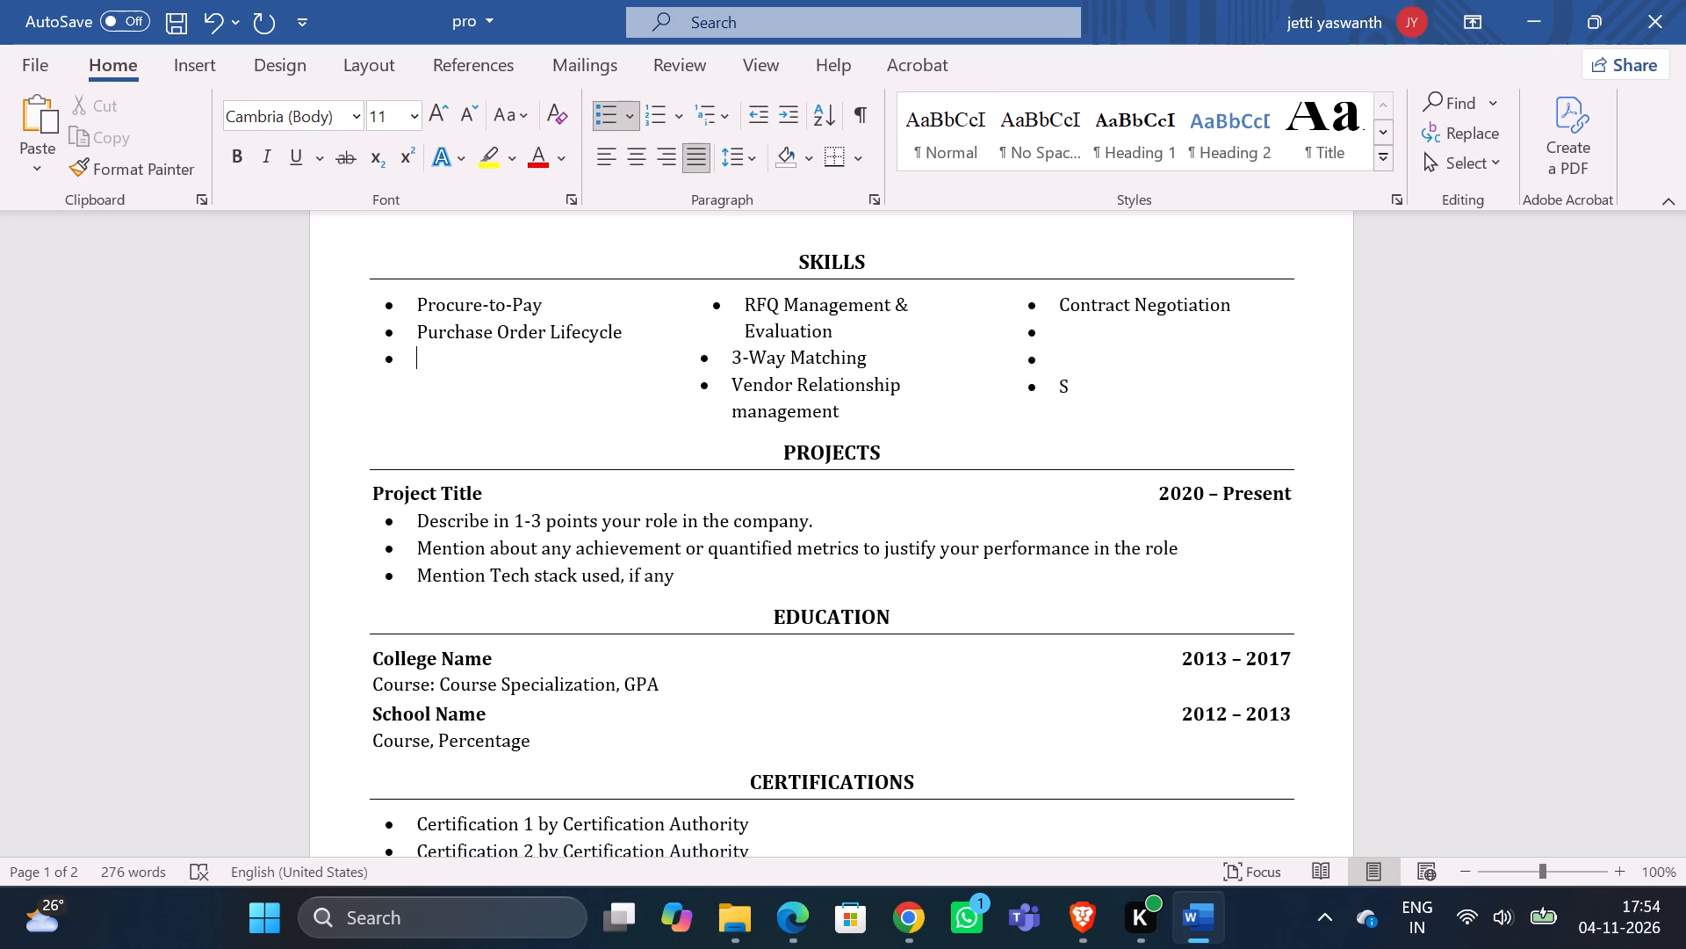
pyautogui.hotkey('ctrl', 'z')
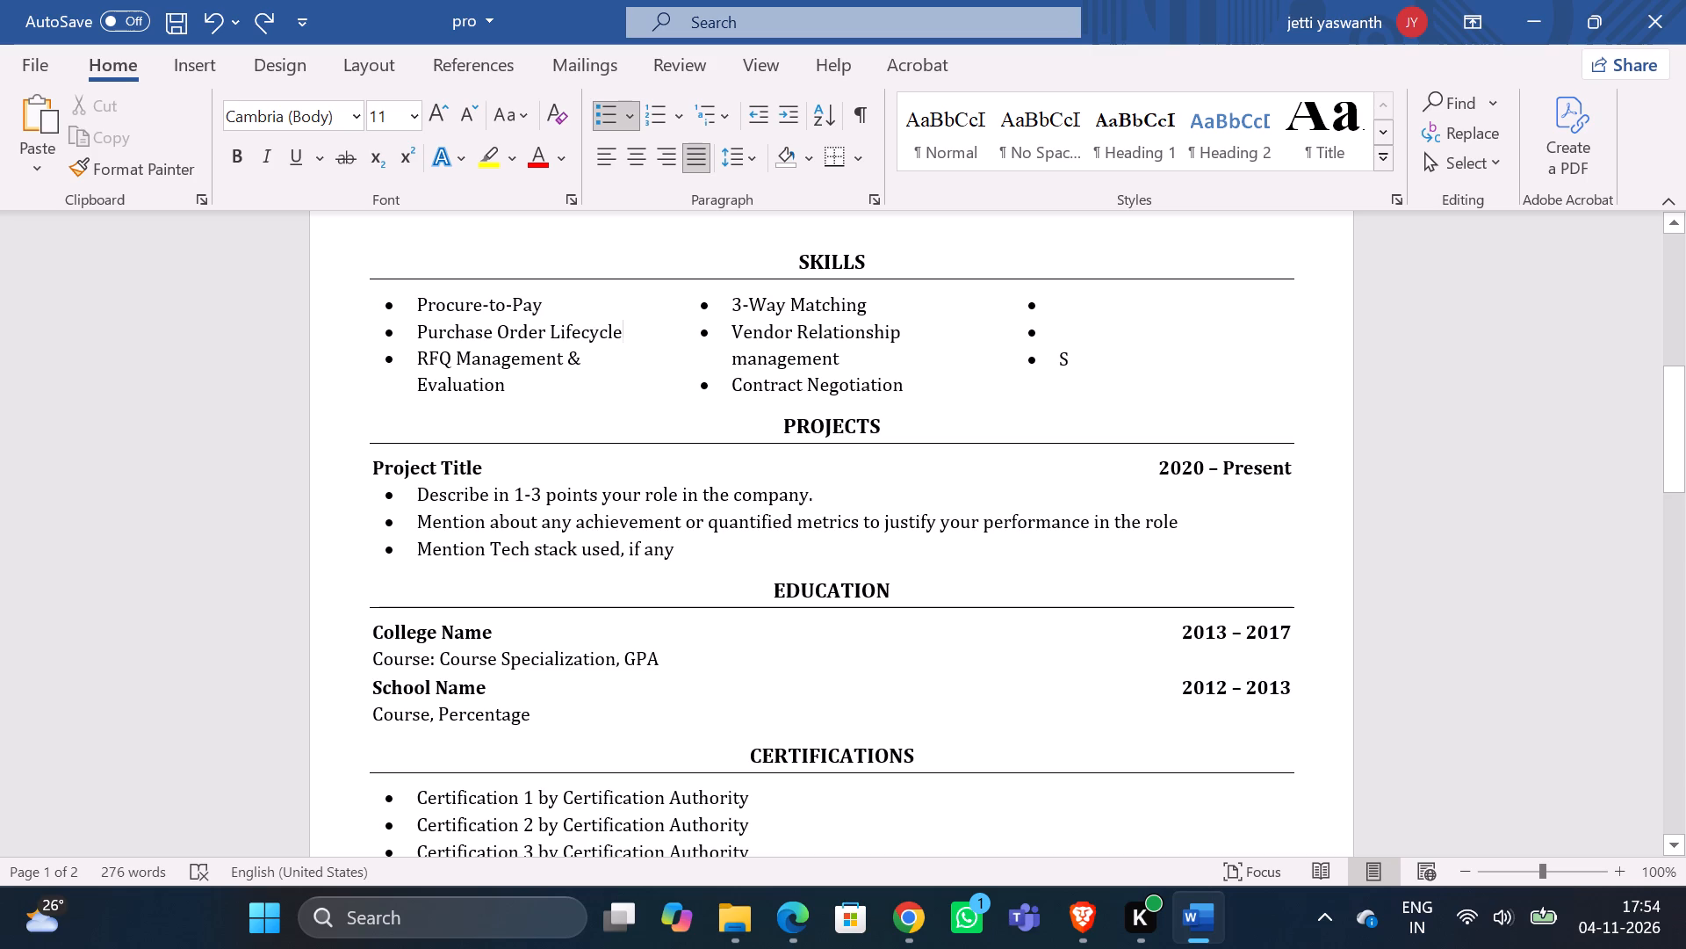
# Clear the "Purchase Order Lifecycle" text from the second bullet of the first skills column, keeping its bullet.
pyautogui.click(436, 343)
pyautogui.moveTo(382, 331); pyautogui.dragTo(537, 322)
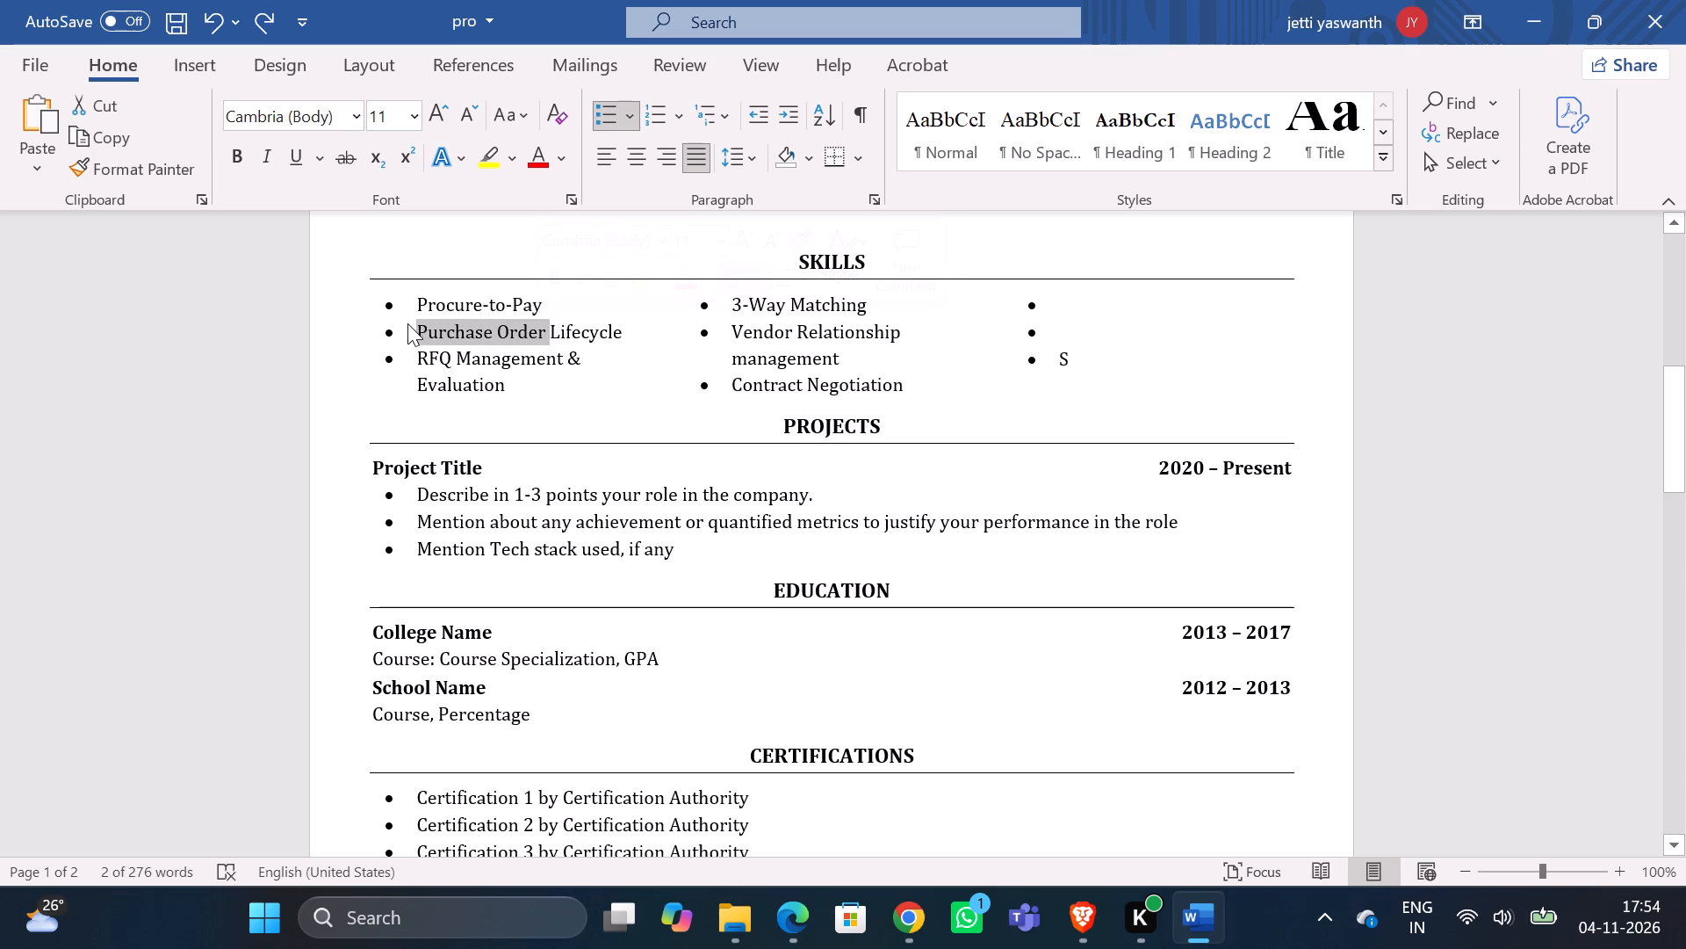
pyautogui.click(617, 330)
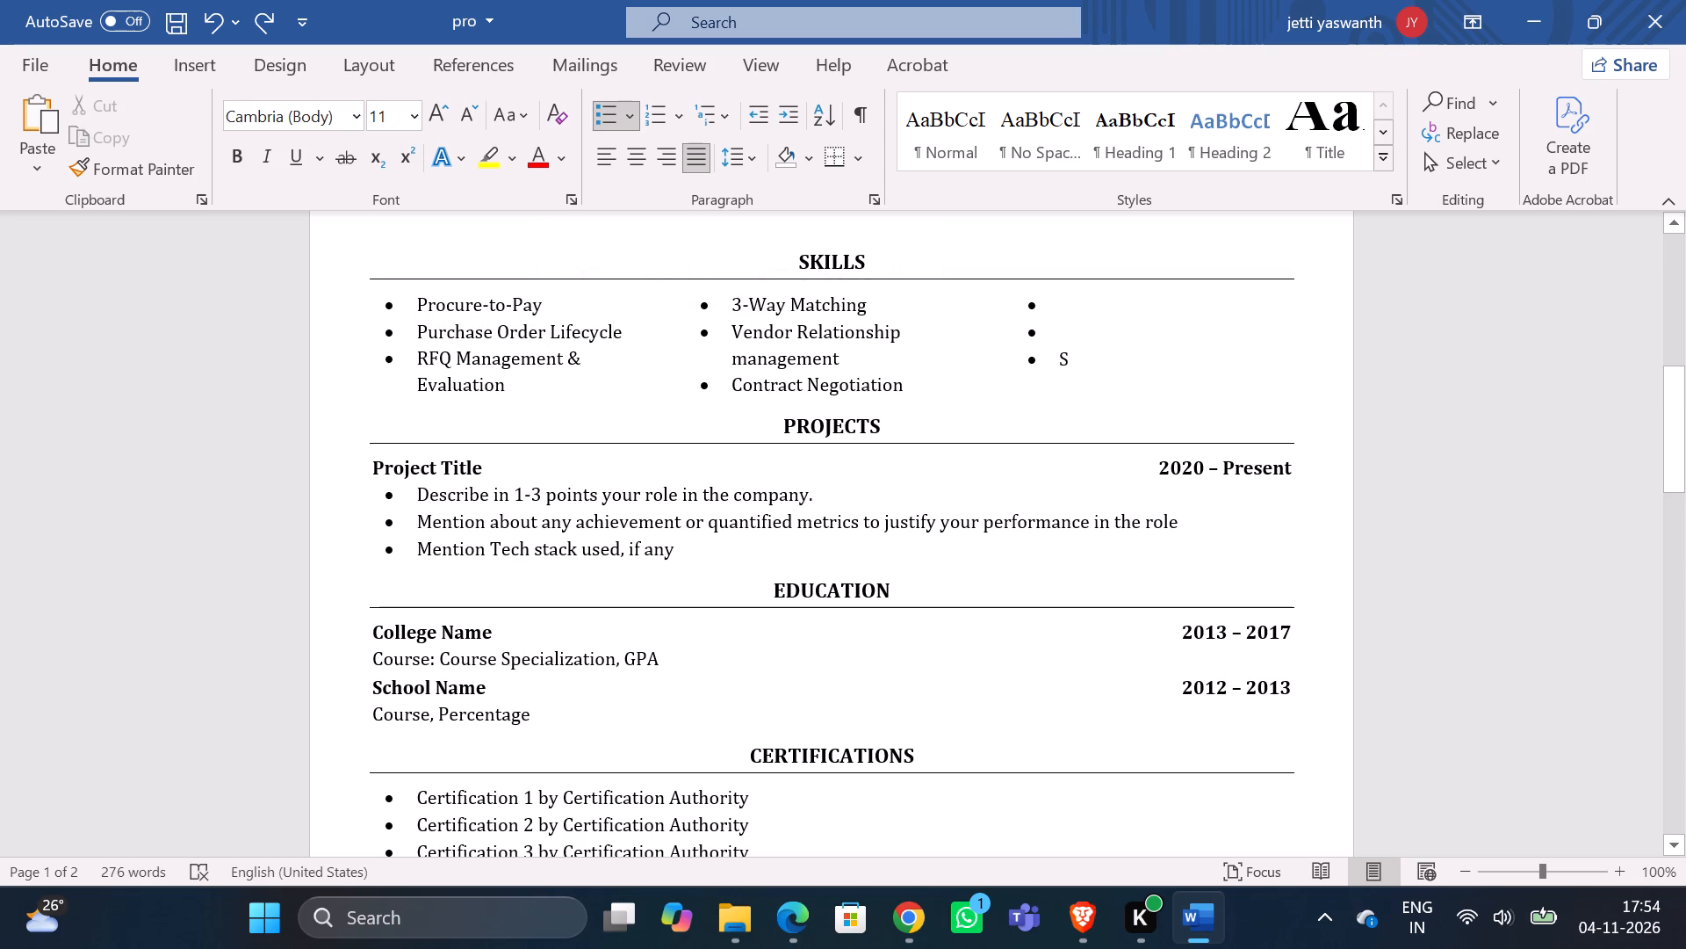
pyautogui.click(624, 334)
pyautogui.press('BackSpace')
pyautogui.press('BackSpace')
pyautogui.press('BackSpace')
pyautogui.press('BackSpace')
pyautogui.press('BackSpace')
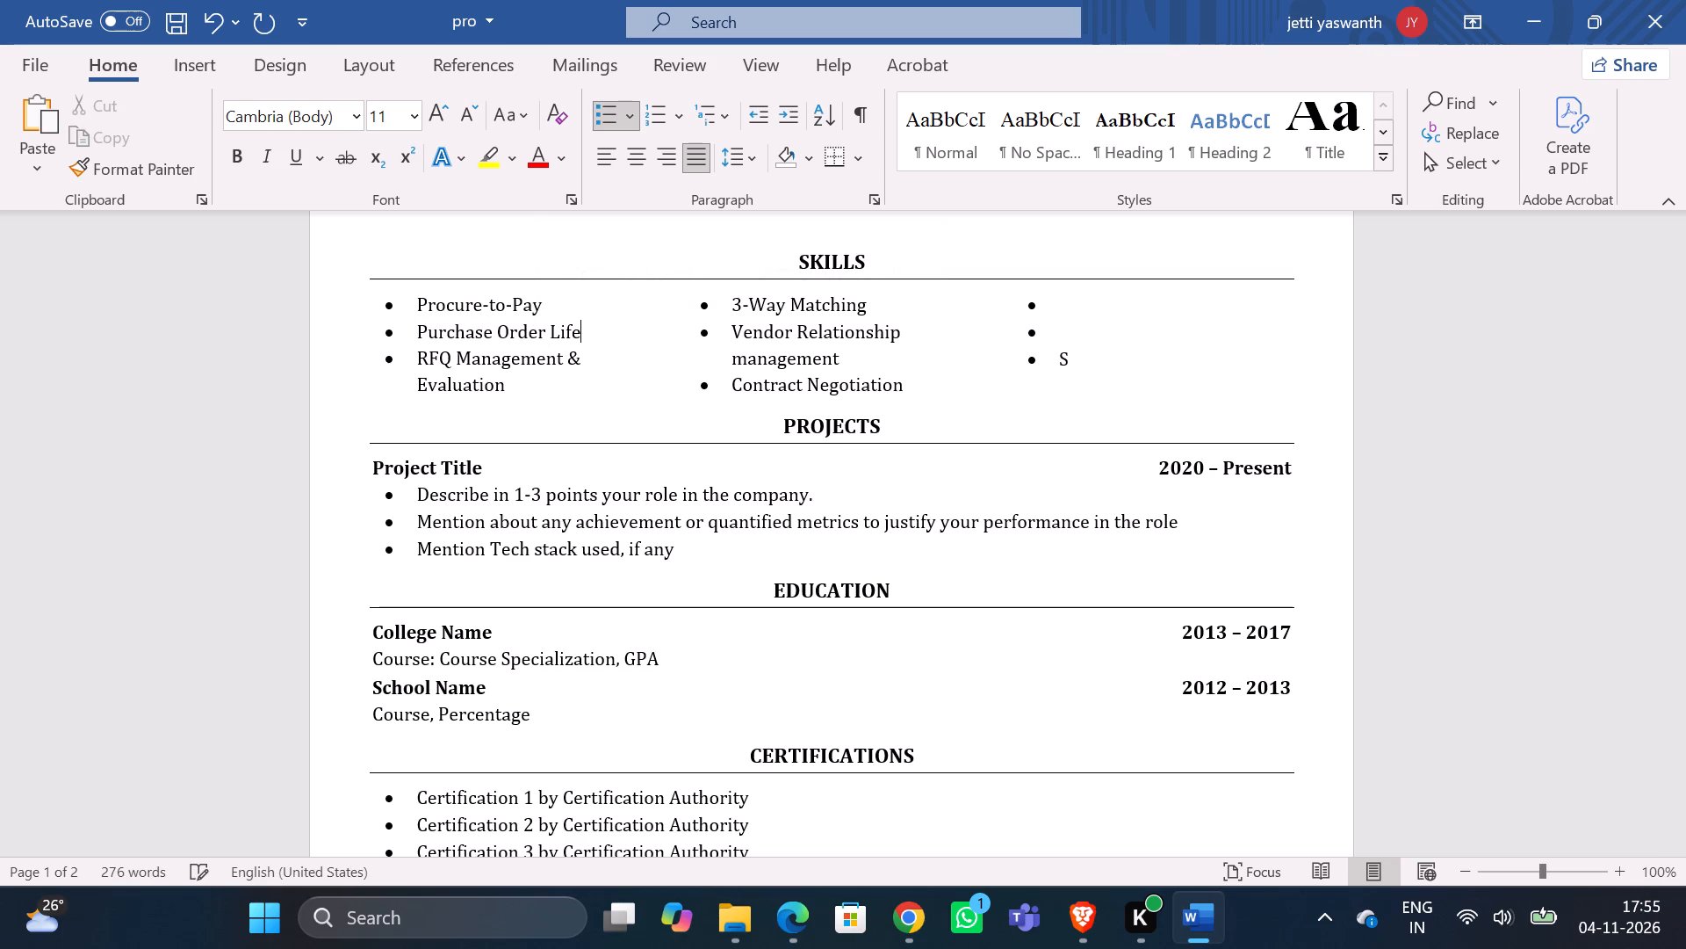
pyautogui.press('BackSpace')
pyautogui.press('BackSpace')
pyautogui.press('BackSpace')
pyautogui.press('BackSpace')
pyautogui.press('BackSpace')
pyautogui.press('BackSpace')
pyautogui.press('BackSpace')
pyautogui.press('BackSpace')
pyautogui.press('BackSpace')
pyautogui.press('BackSpace')
pyautogui.press('BackSpace')
pyautogui.press('BackSpace')
pyautogui.press('BackSpace')
pyautogui.press('BackSpace')
pyautogui.press('BackSpace')
pyautogui.press('BackSpace')
pyautogui.press('BackSpace')
pyautogui.press('BackSpace')
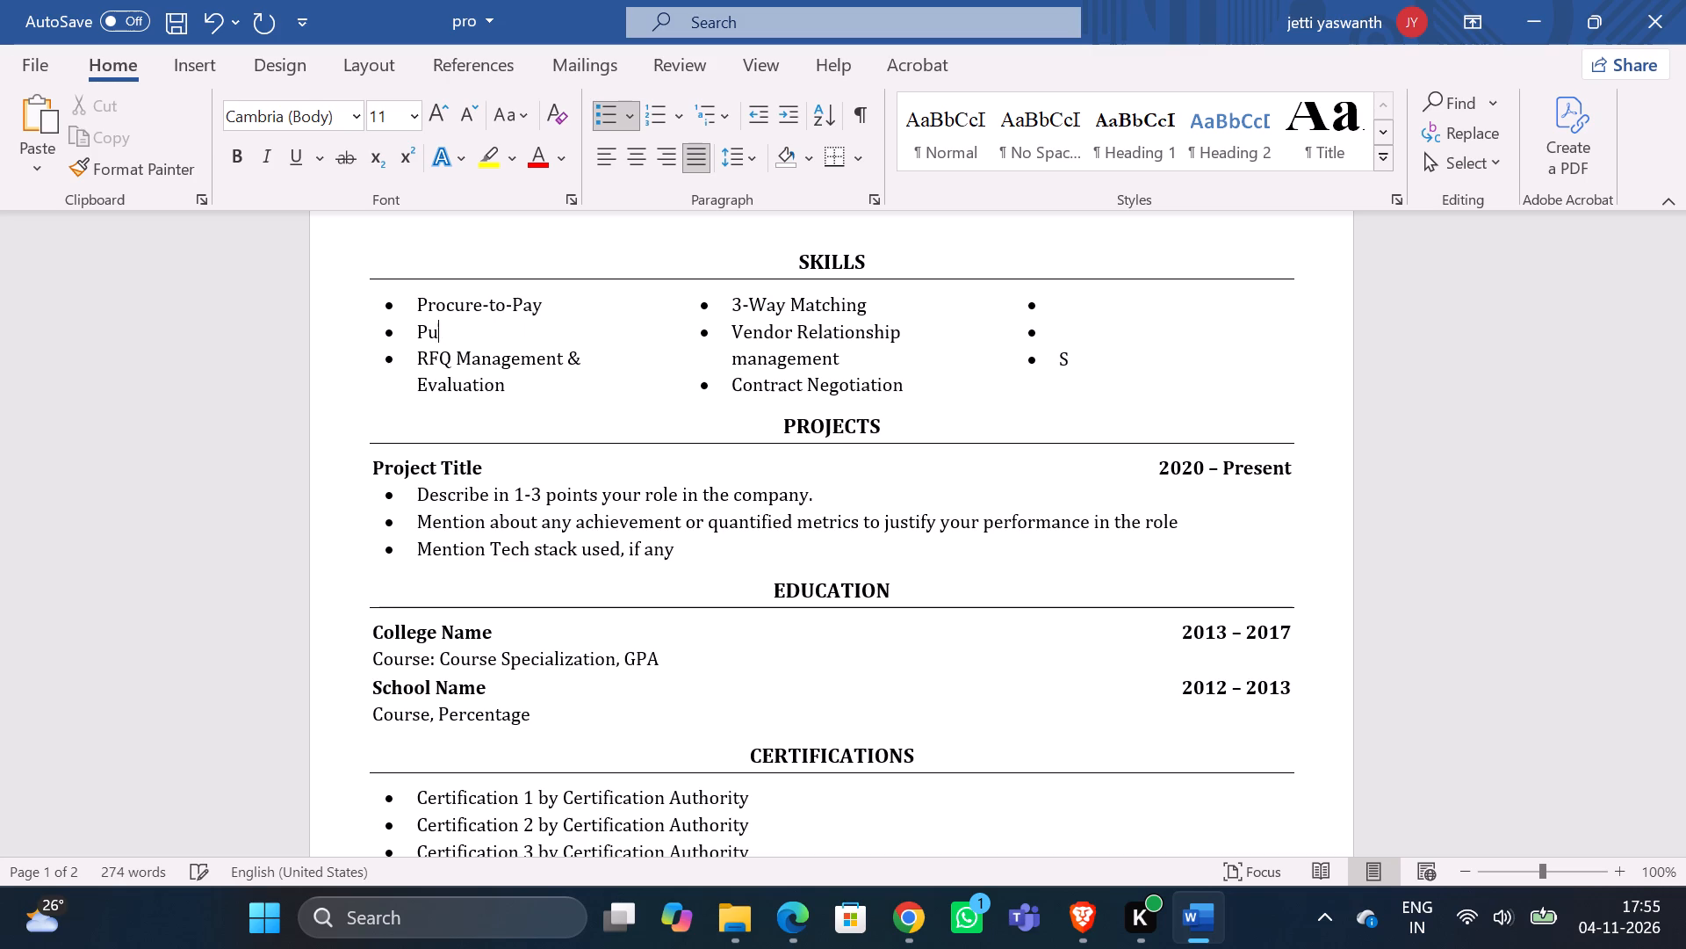
pyautogui.press('BackSpace')
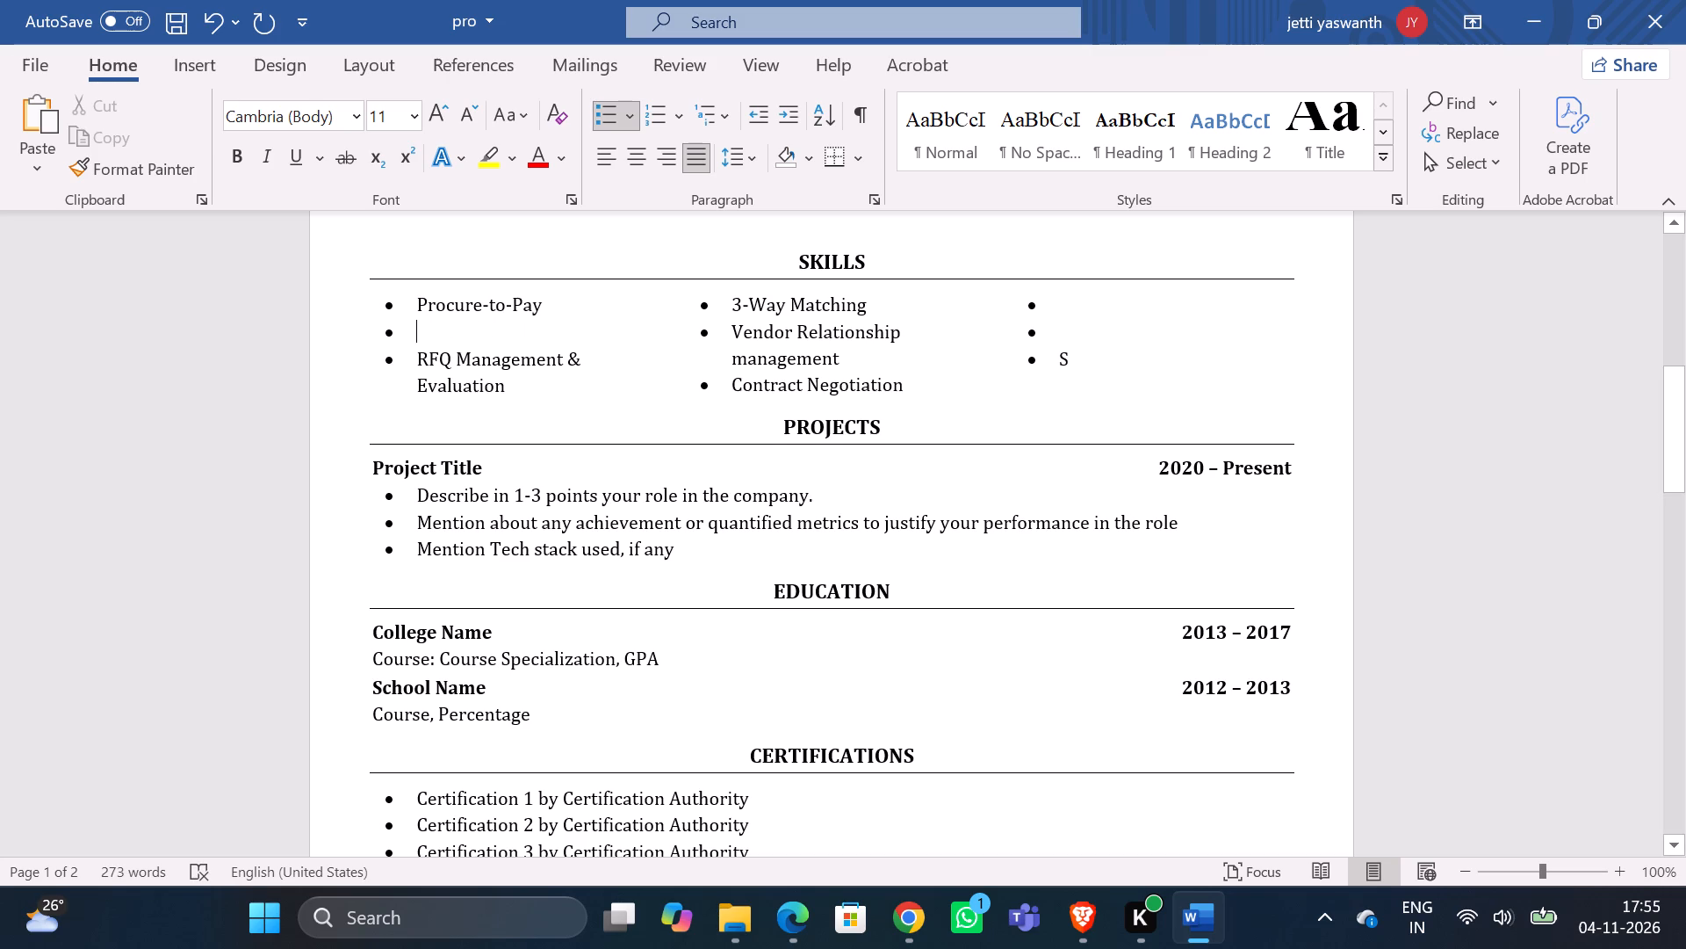
# Enter "RFQ Management & Evaluation" in the empty second bullet of the Skills section's first column.
pyautogui.press('r')
pyautogui.press('f')
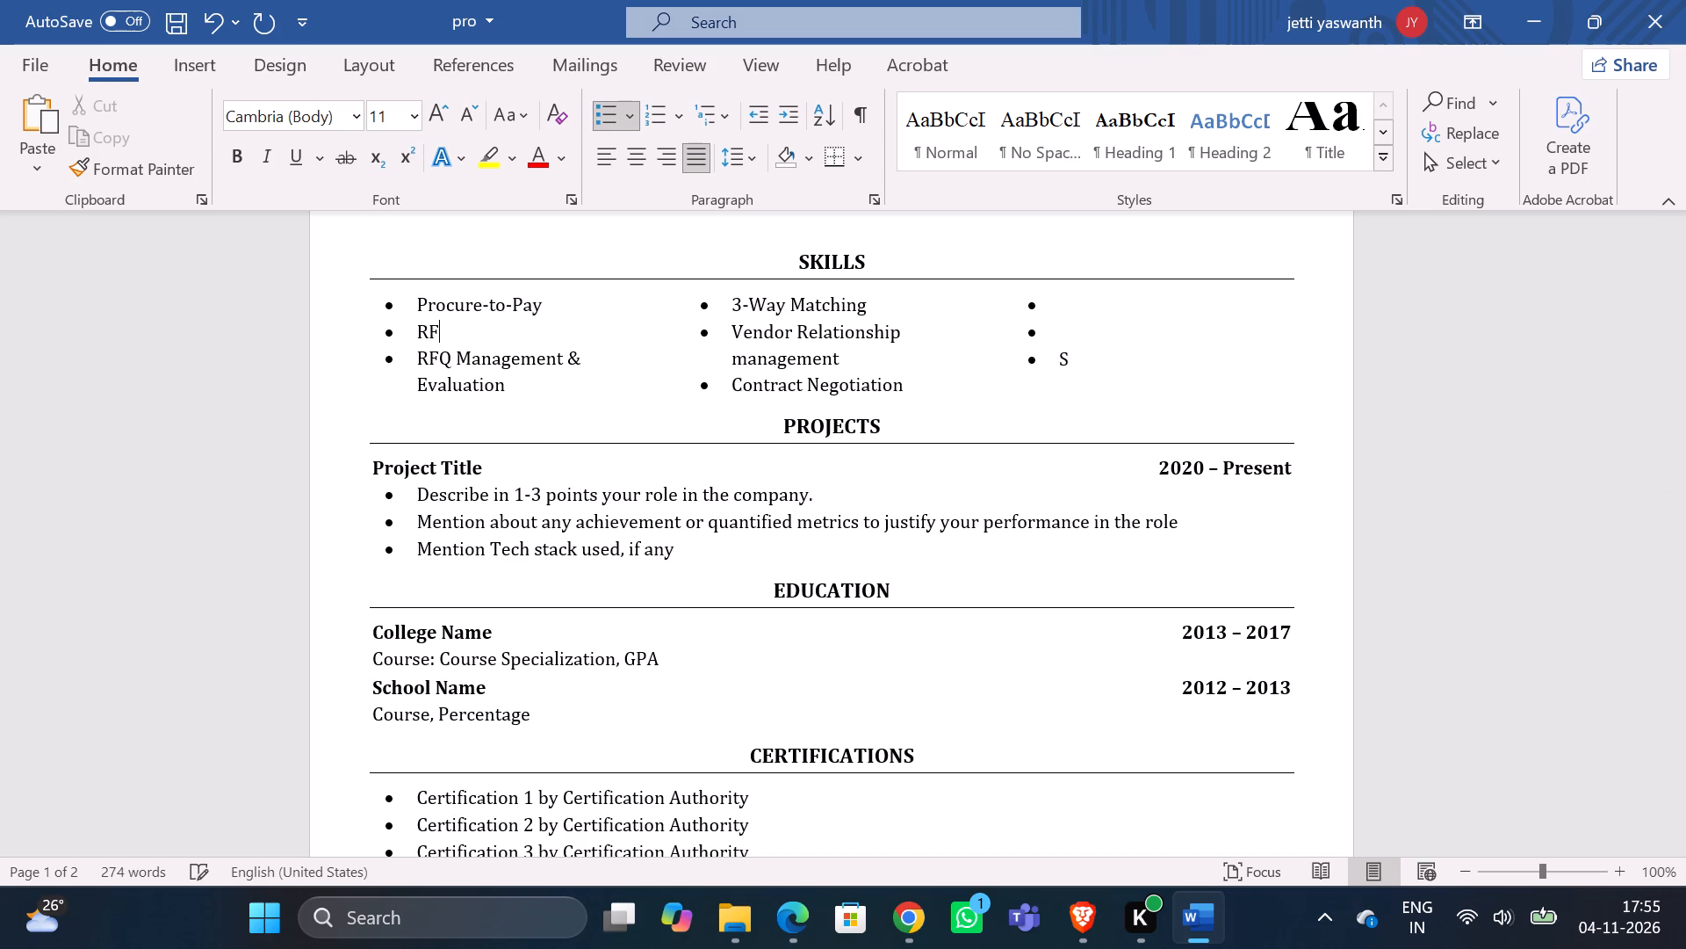
pyautogui.press('q')
pyautogui.press('space')
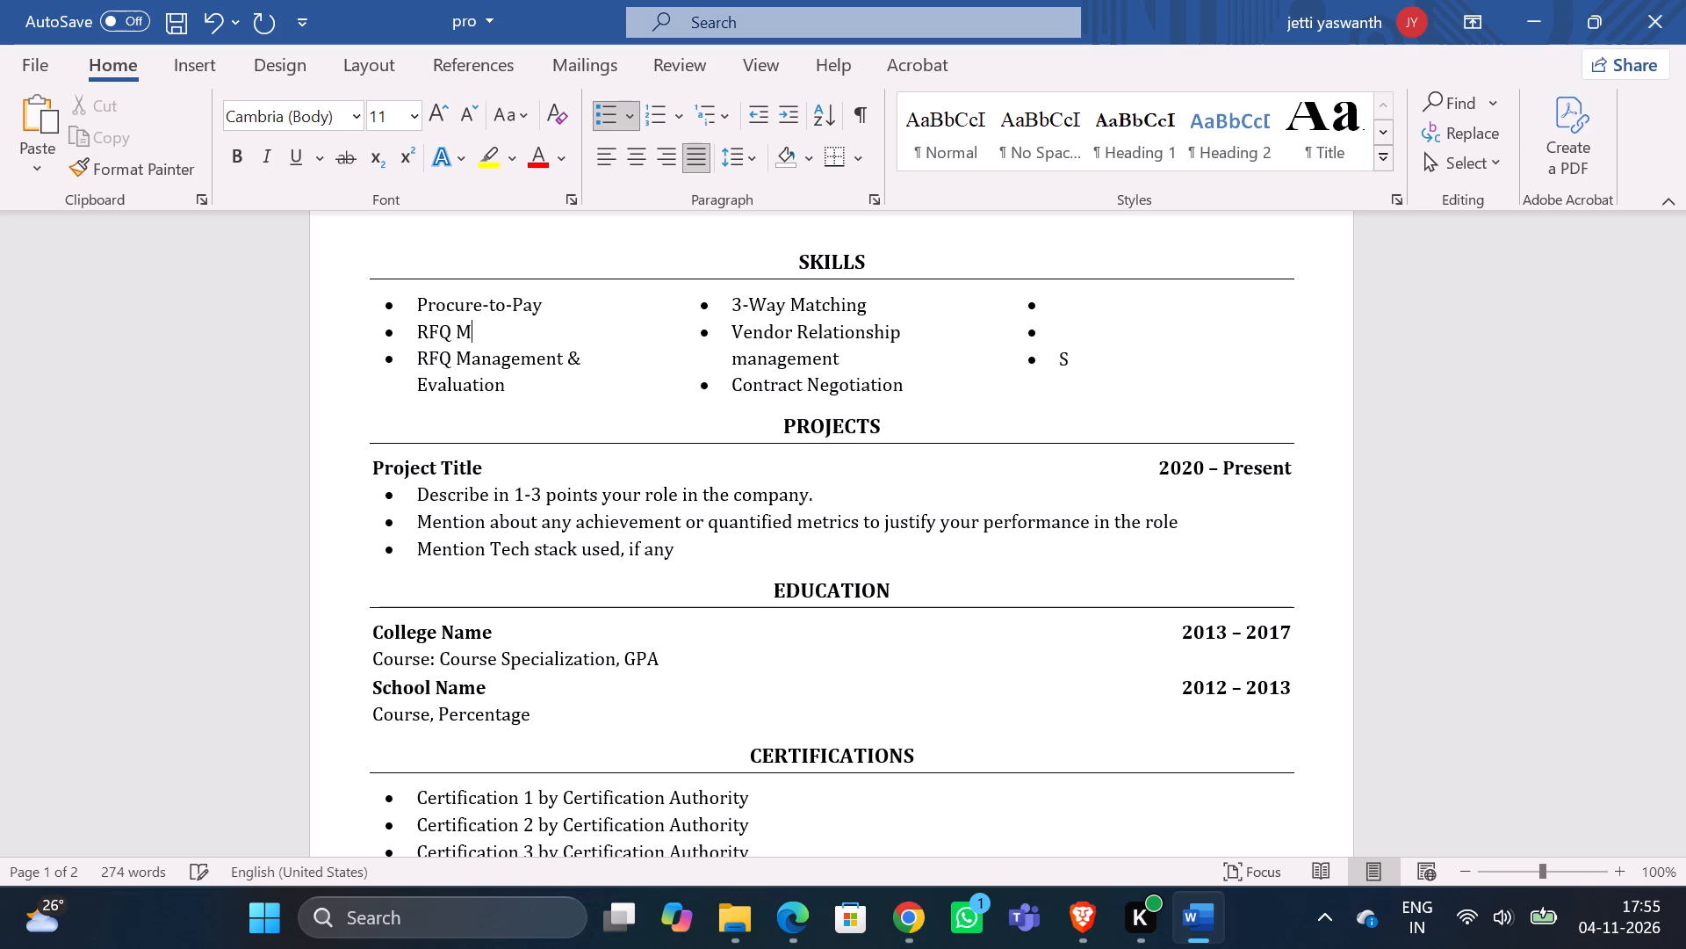
pyautogui.write('anagem')
pyautogui.write('ent')
pyautogui.press('space')
pyautogui.hotkey('shift', '&')
pyautogui.press('space')
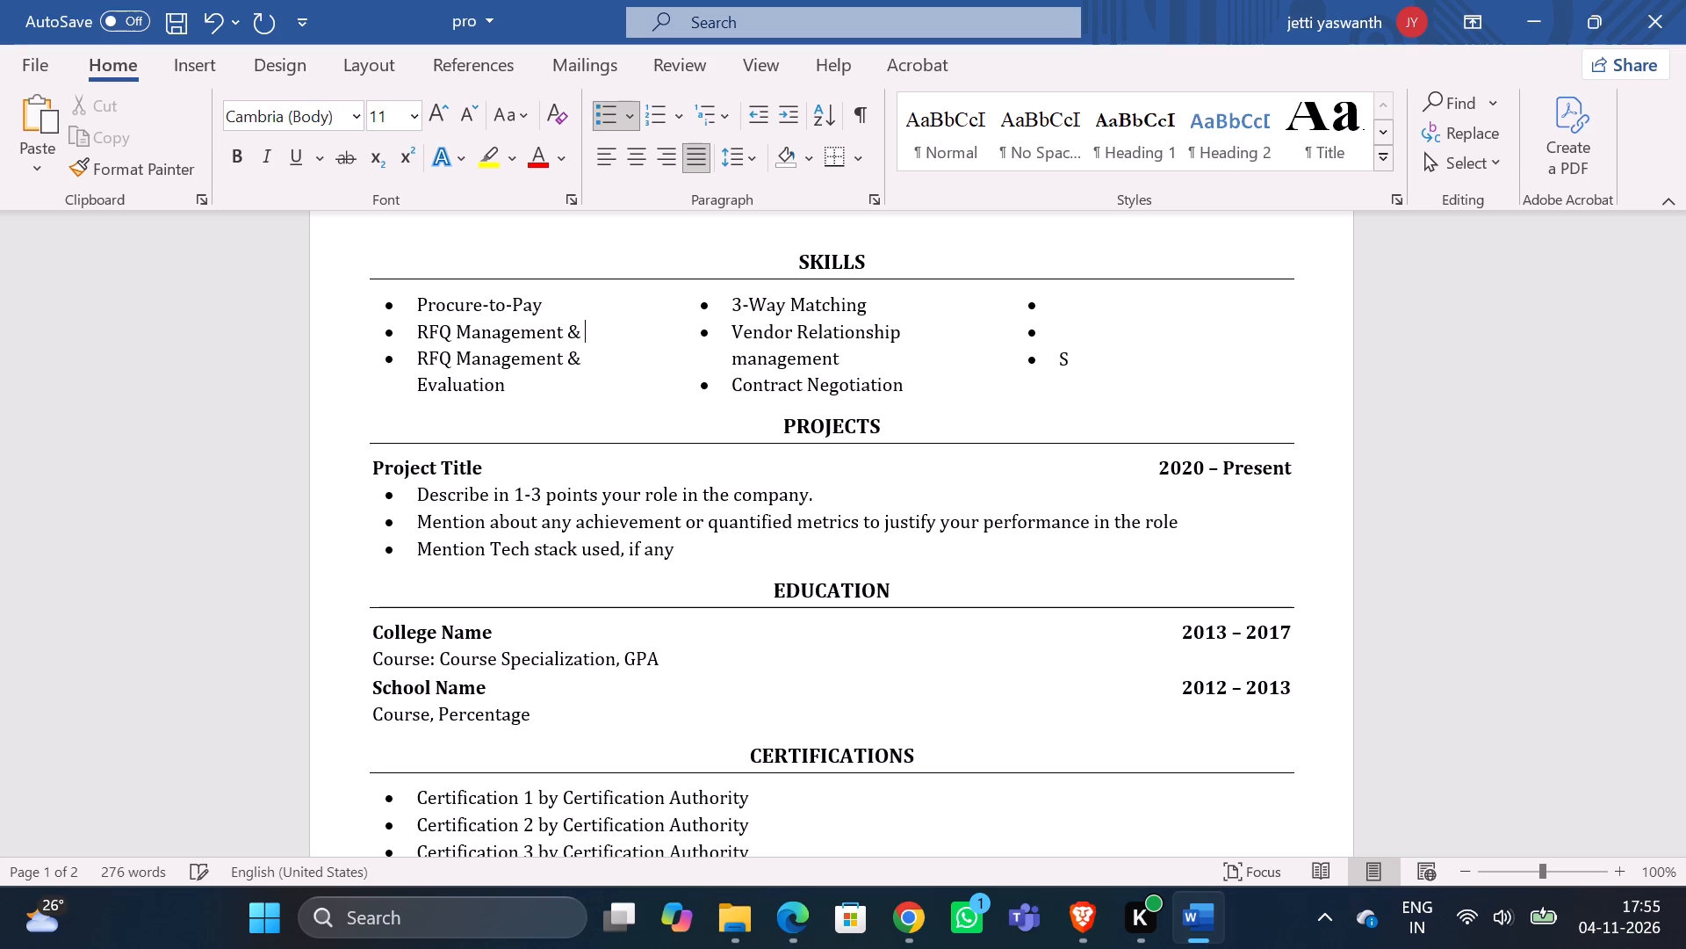
pyautogui.press('e')
pyautogui.write('va')
pyautogui.write('luatio')
pyautogui.press('n')
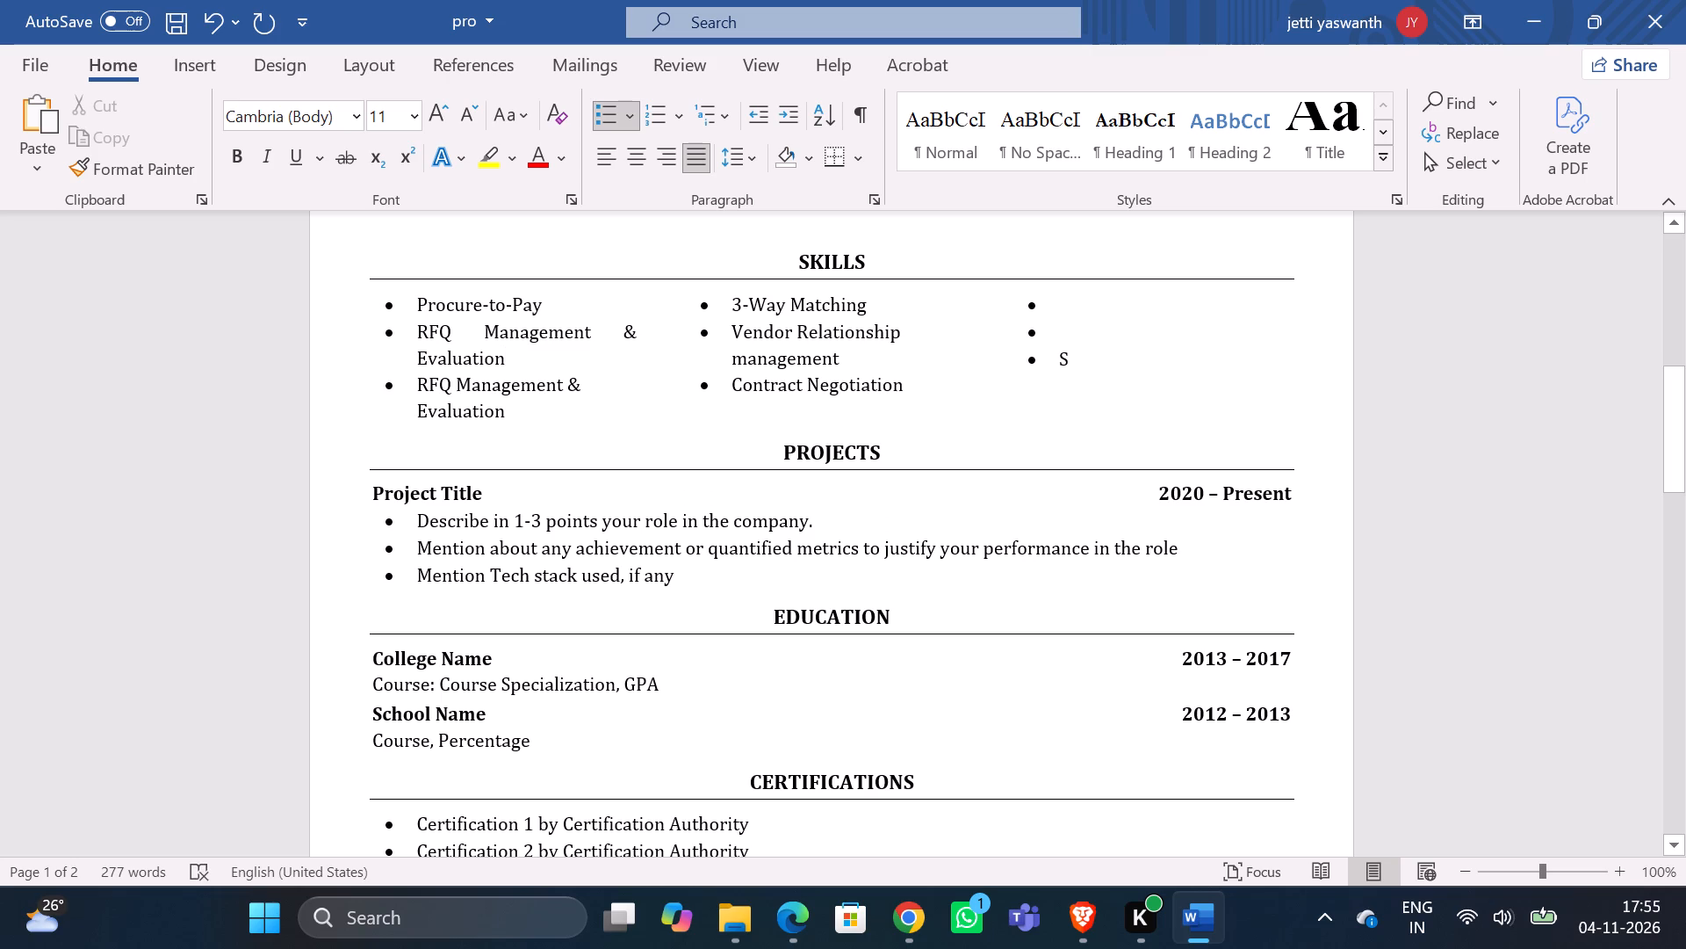
# Replace the text of the third bullet in the first skills column with "Purchase Order Lifecycle".
pyautogui.click(501, 421)
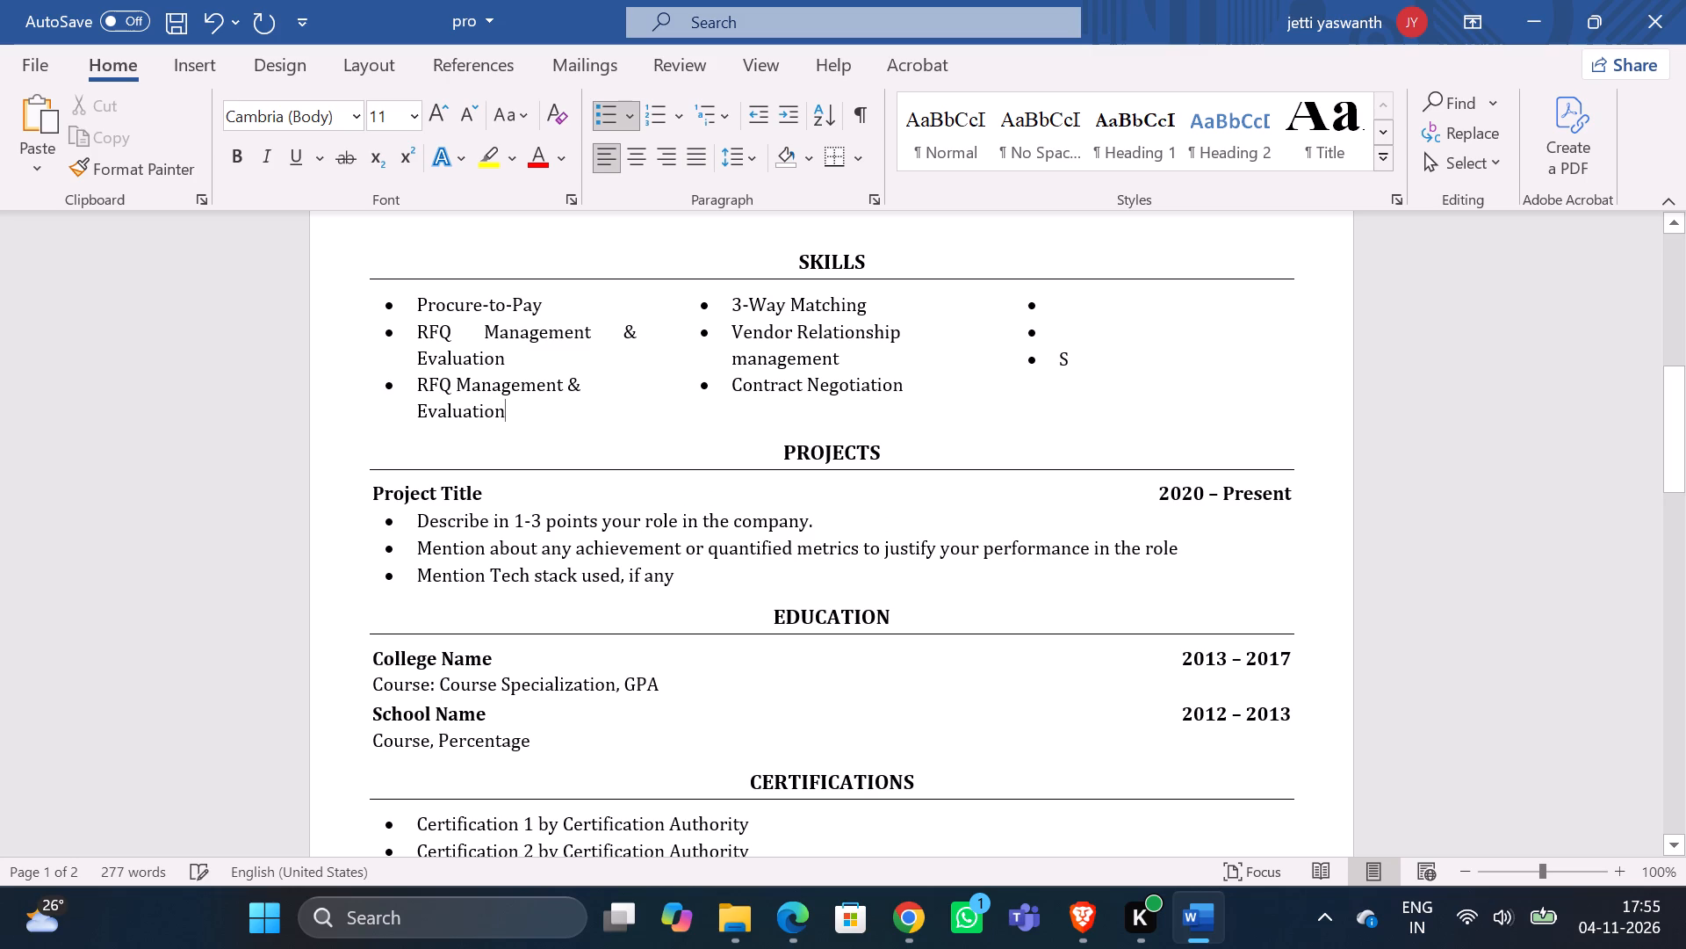
pyautogui.press('BackSpace')
pyautogui.press('BackSpace')
pyautogui.press('BackSpace')
pyautogui.press('BackSpace')
pyautogui.press('BackSpace')
pyautogui.press('BackSpace')
pyautogui.press('BackSpace')
pyautogui.press('BackSpace')
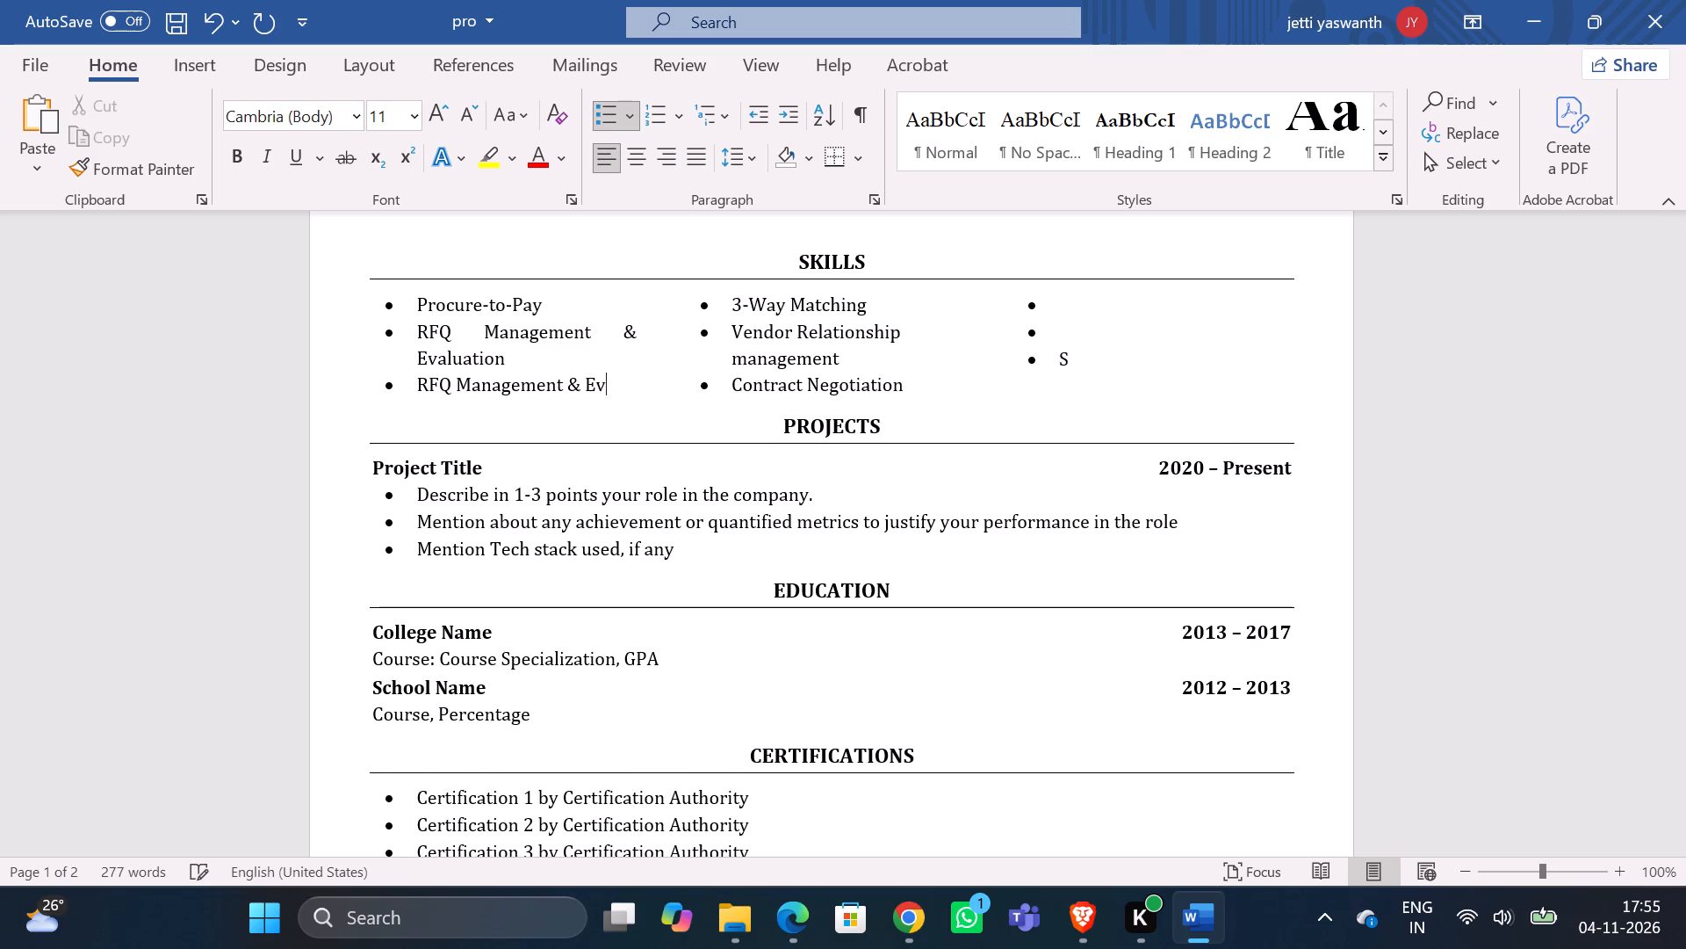
pyautogui.press('BackSpace')
pyautogui.press('BackSpace')
pyautogui.press('BackSpace')
pyautogui.press('BackSpace')
pyautogui.press('BackSpace')
pyautogui.press('BackSpace')
pyautogui.press('BackSpace')
pyautogui.press('BackSpace')
pyautogui.press('BackSpace')
pyautogui.press('BackSpace')
pyautogui.press('BackSpace')
pyautogui.press('BackSpace')
pyautogui.press('BackSpace')
pyautogui.press('BackSpace')
pyautogui.press('BackSpace')
pyautogui.press('BackSpace')
pyautogui.press('BackSpace')
pyautogui.press('BackSpace')
pyautogui.press('BackSpace')
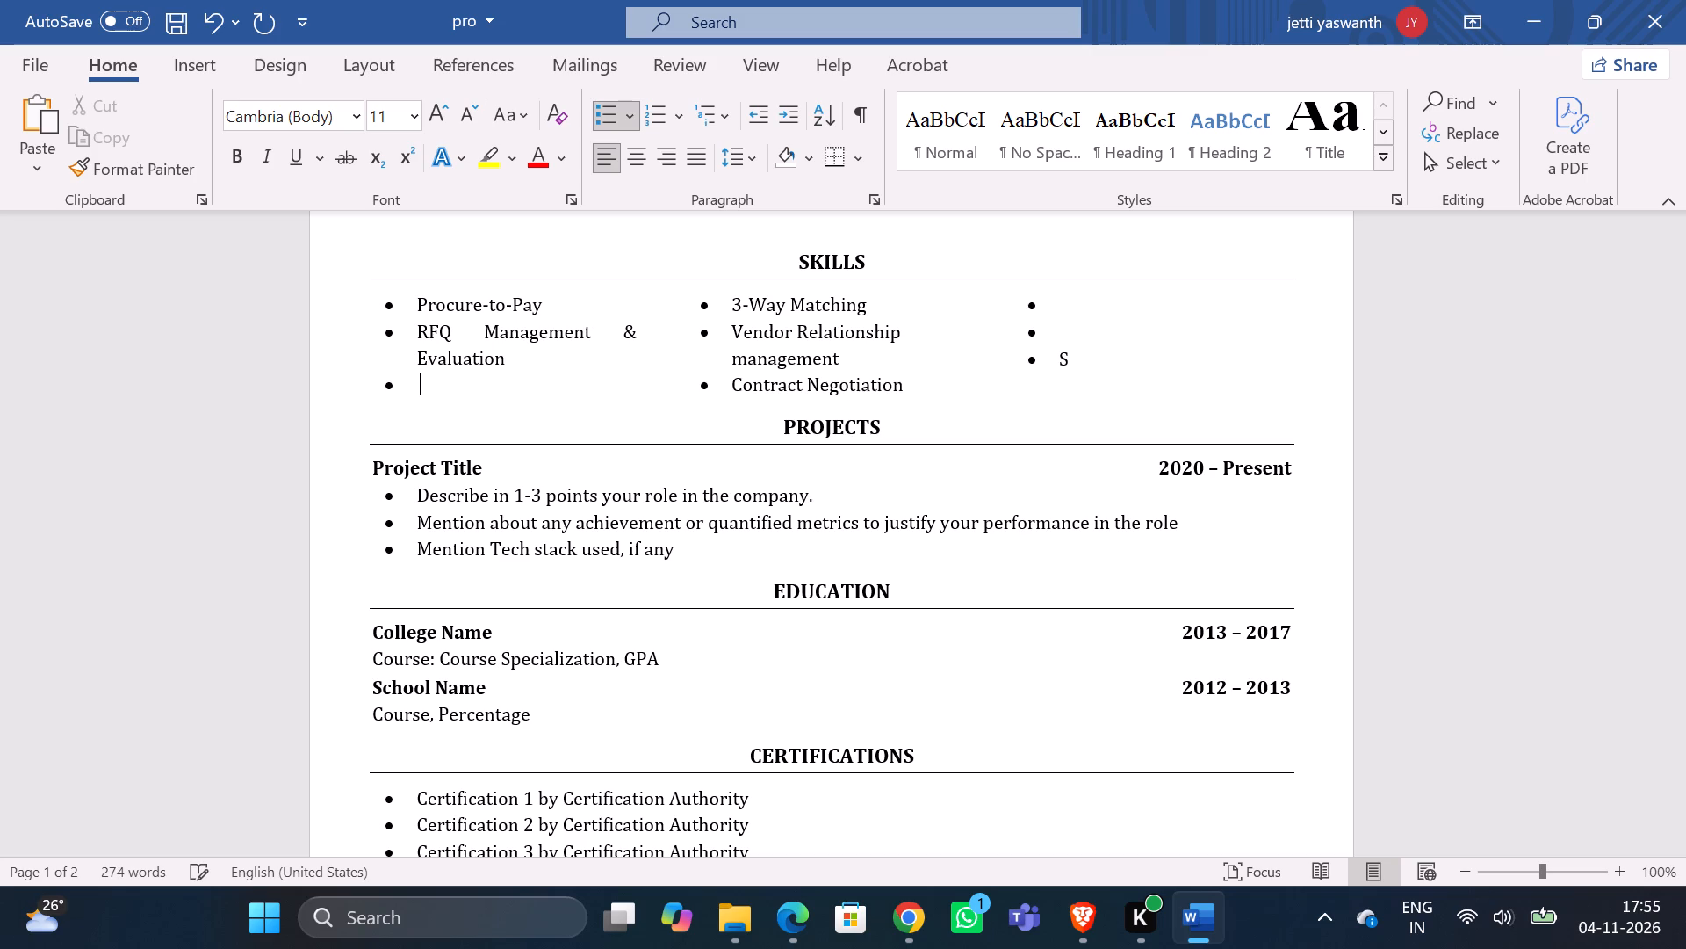
pyautogui.write('urcha')
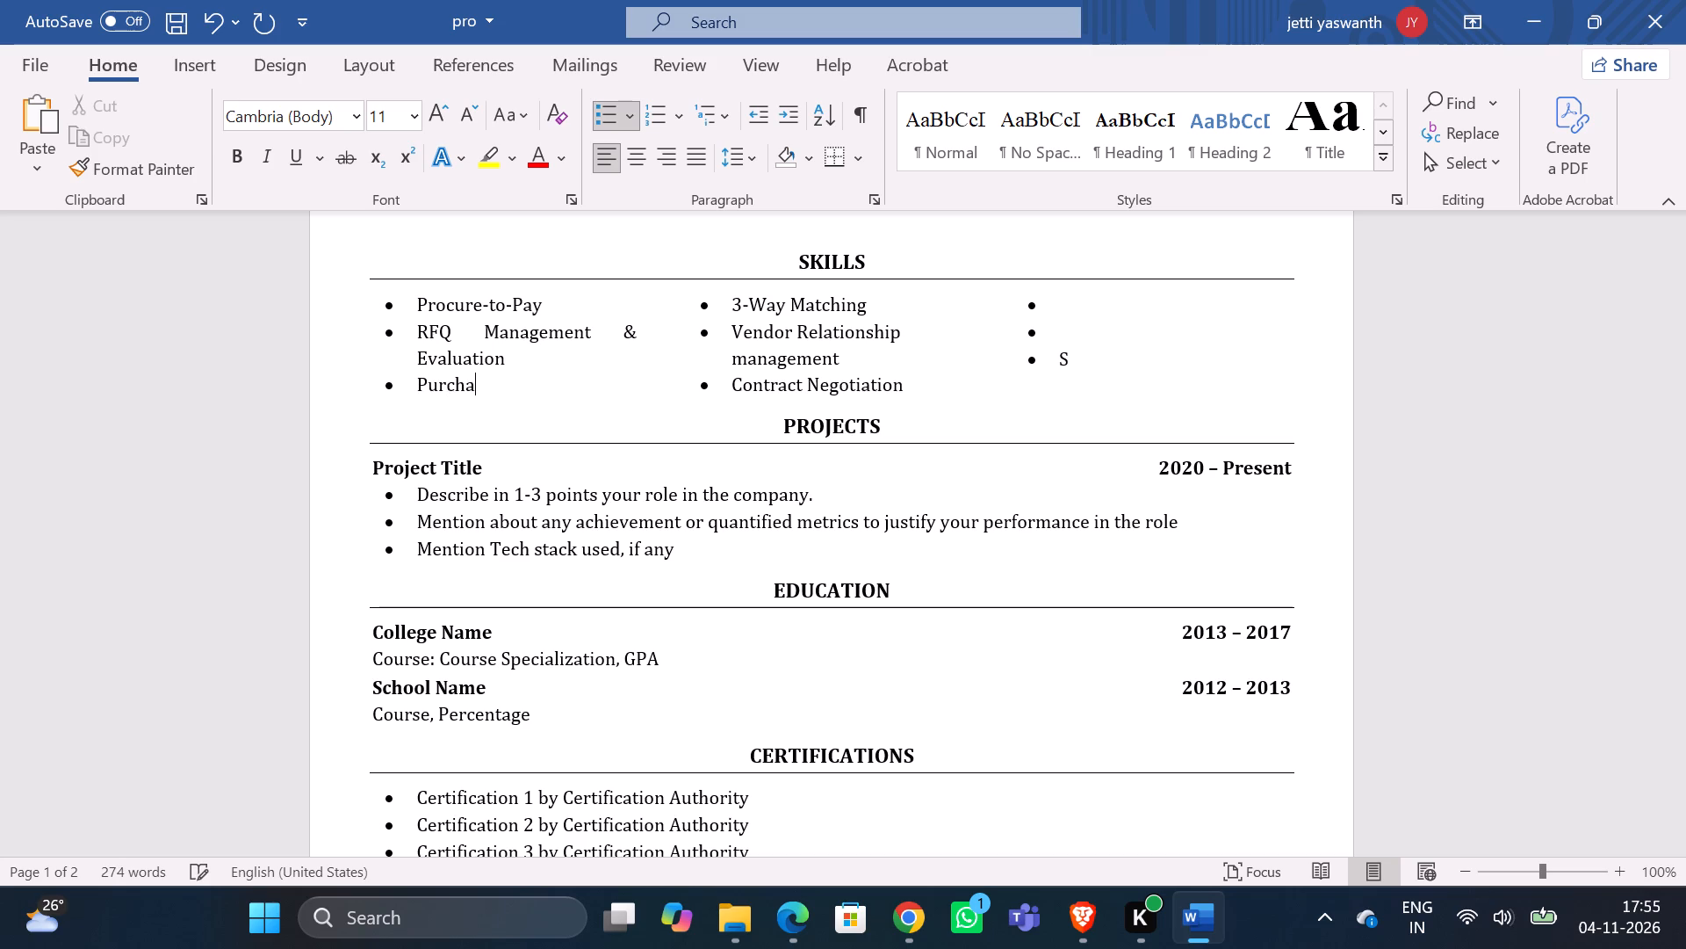
pyautogui.write('se')
pyautogui.press('space')
pyautogui.write('rder')
pyautogui.press('space')
pyautogui.write('fe')
pyautogui.write('cu')
pyautogui.press('BackSpace')
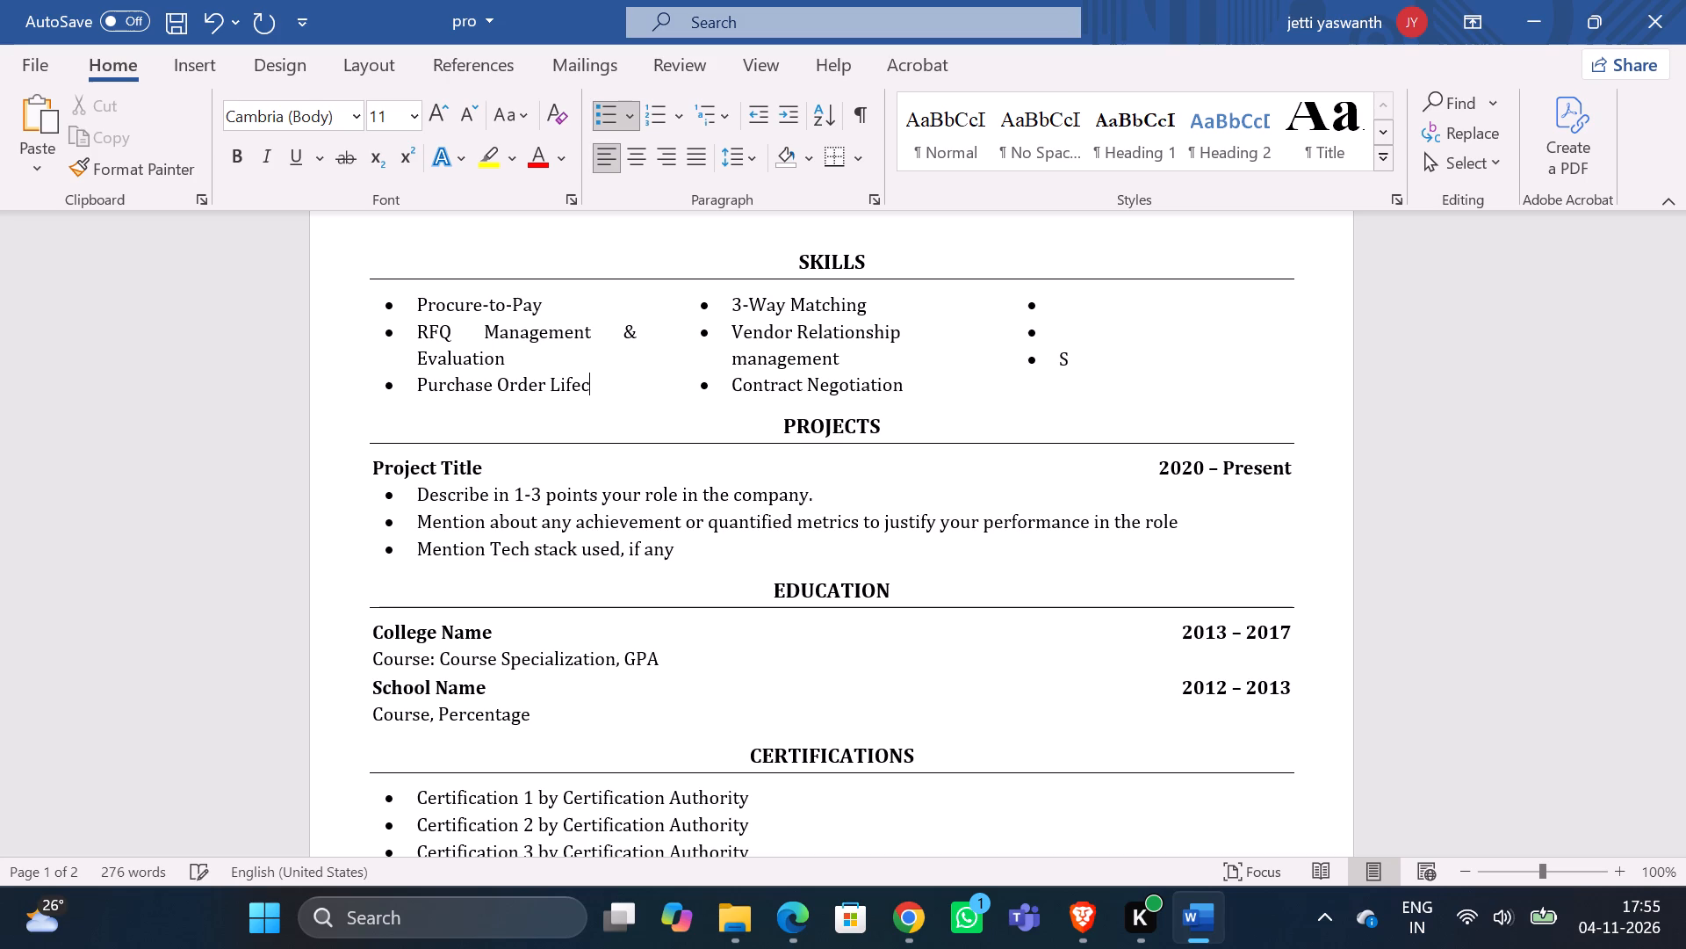
pyautogui.write('ycle')
# Left-align the "RFQ Management & Evaluation" bullet in the first skills column.
pyautogui.moveTo(417, 326); pyautogui.dragTo(492, 351)
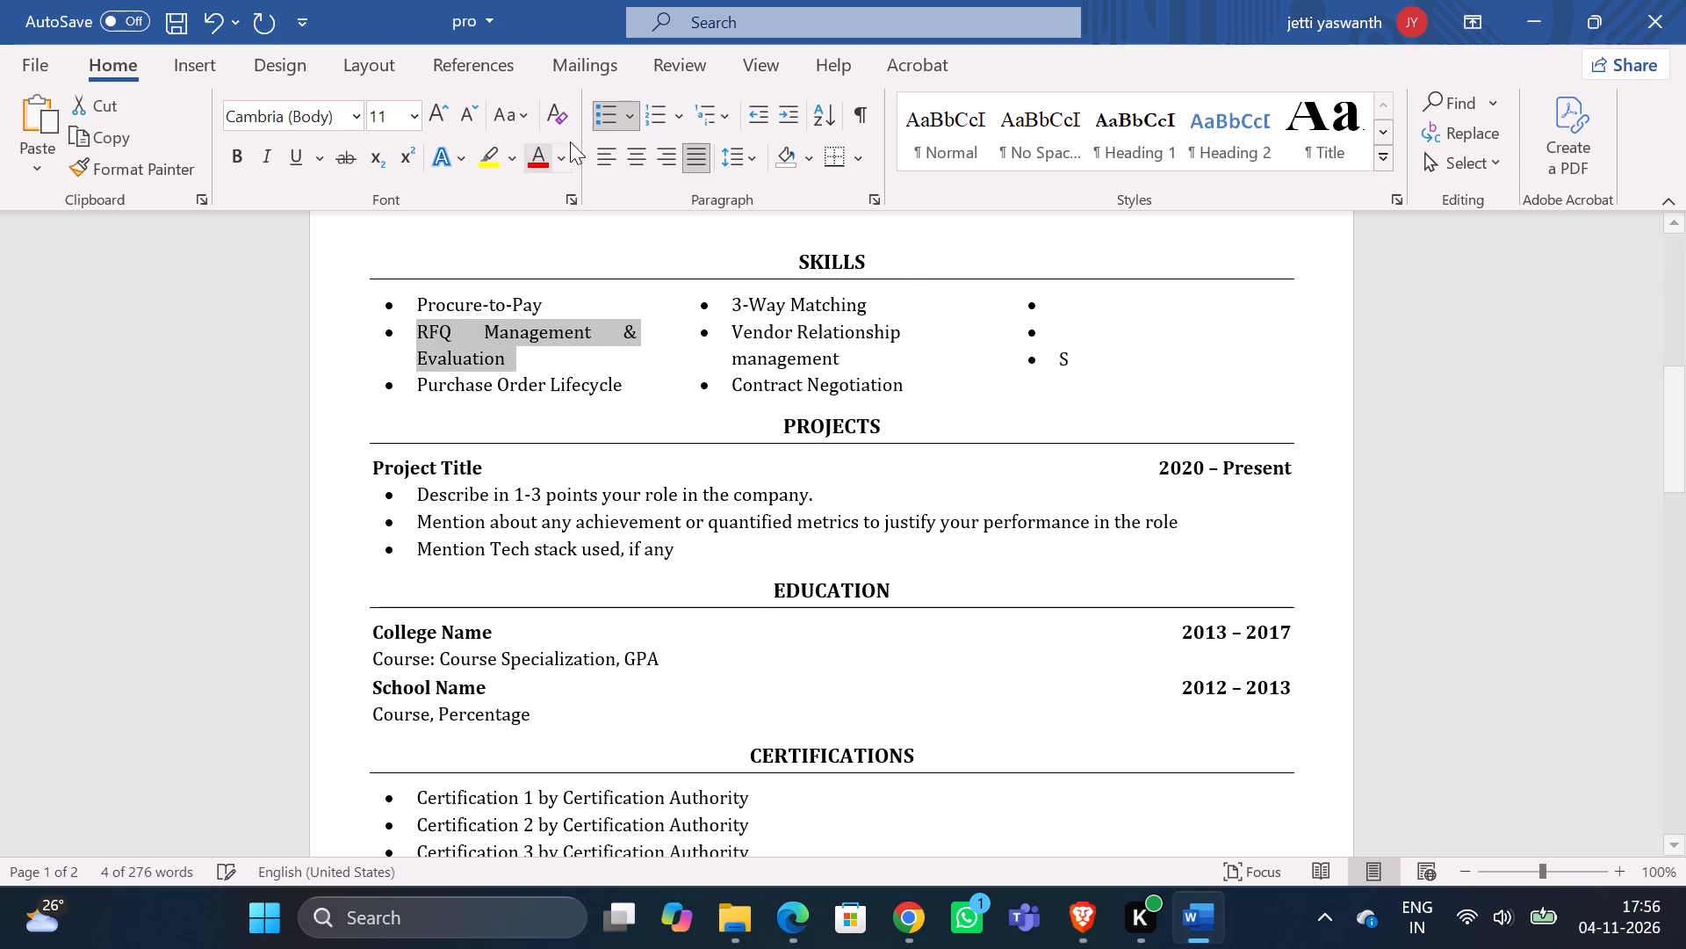
pyautogui.click(604, 151)
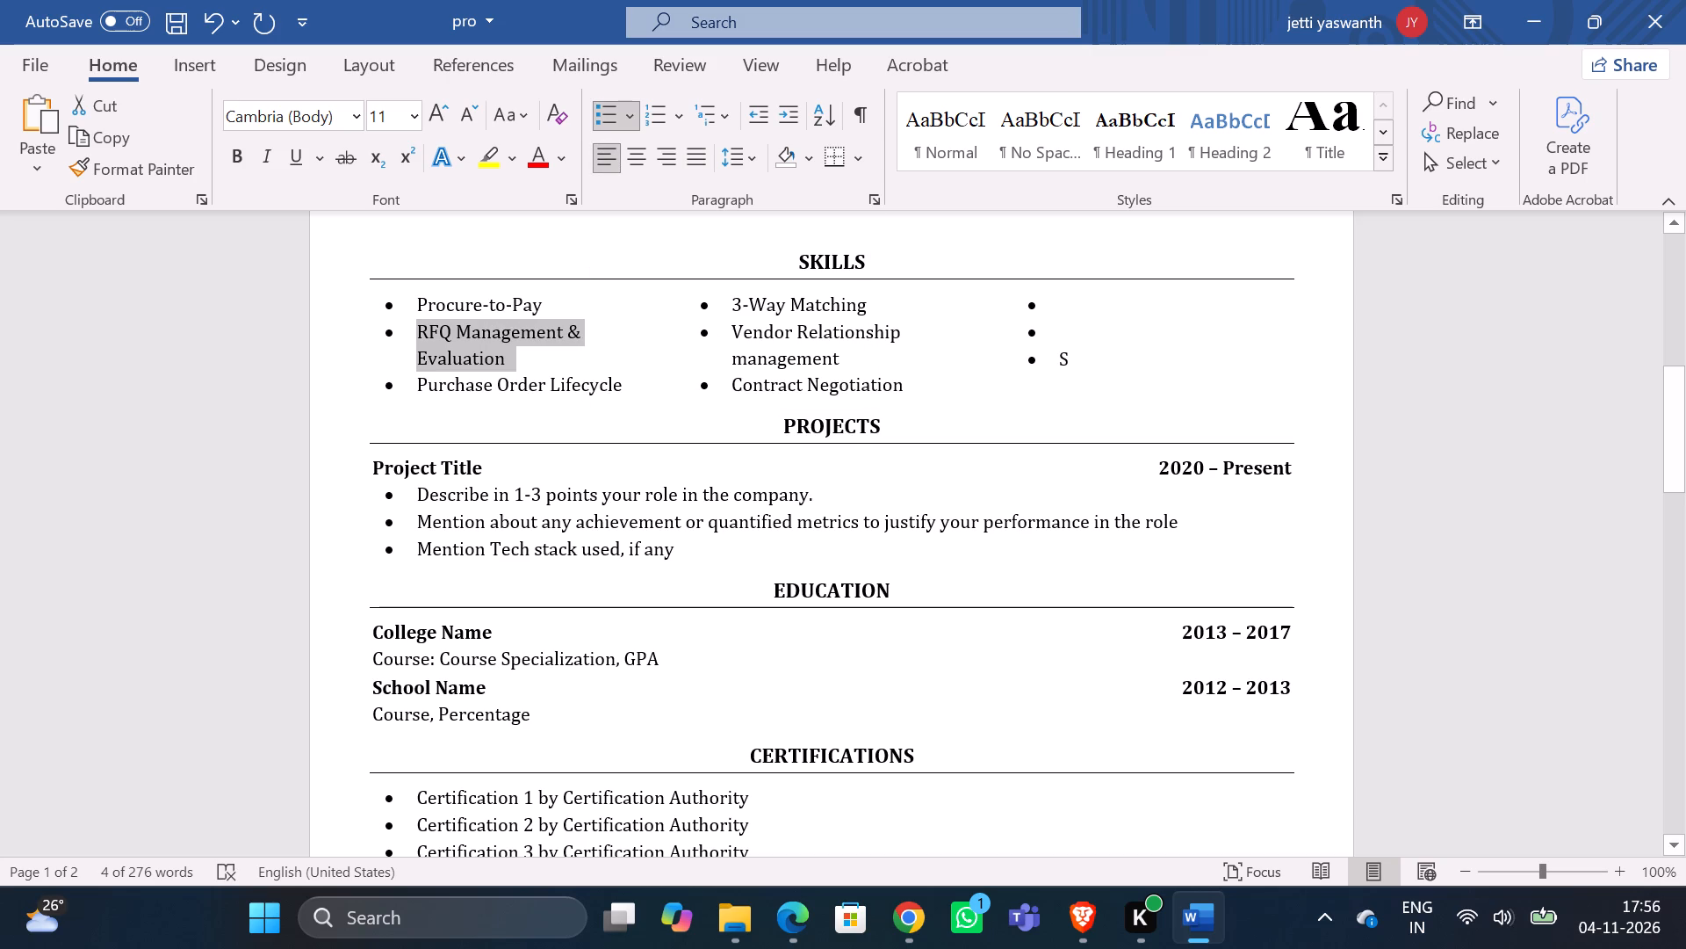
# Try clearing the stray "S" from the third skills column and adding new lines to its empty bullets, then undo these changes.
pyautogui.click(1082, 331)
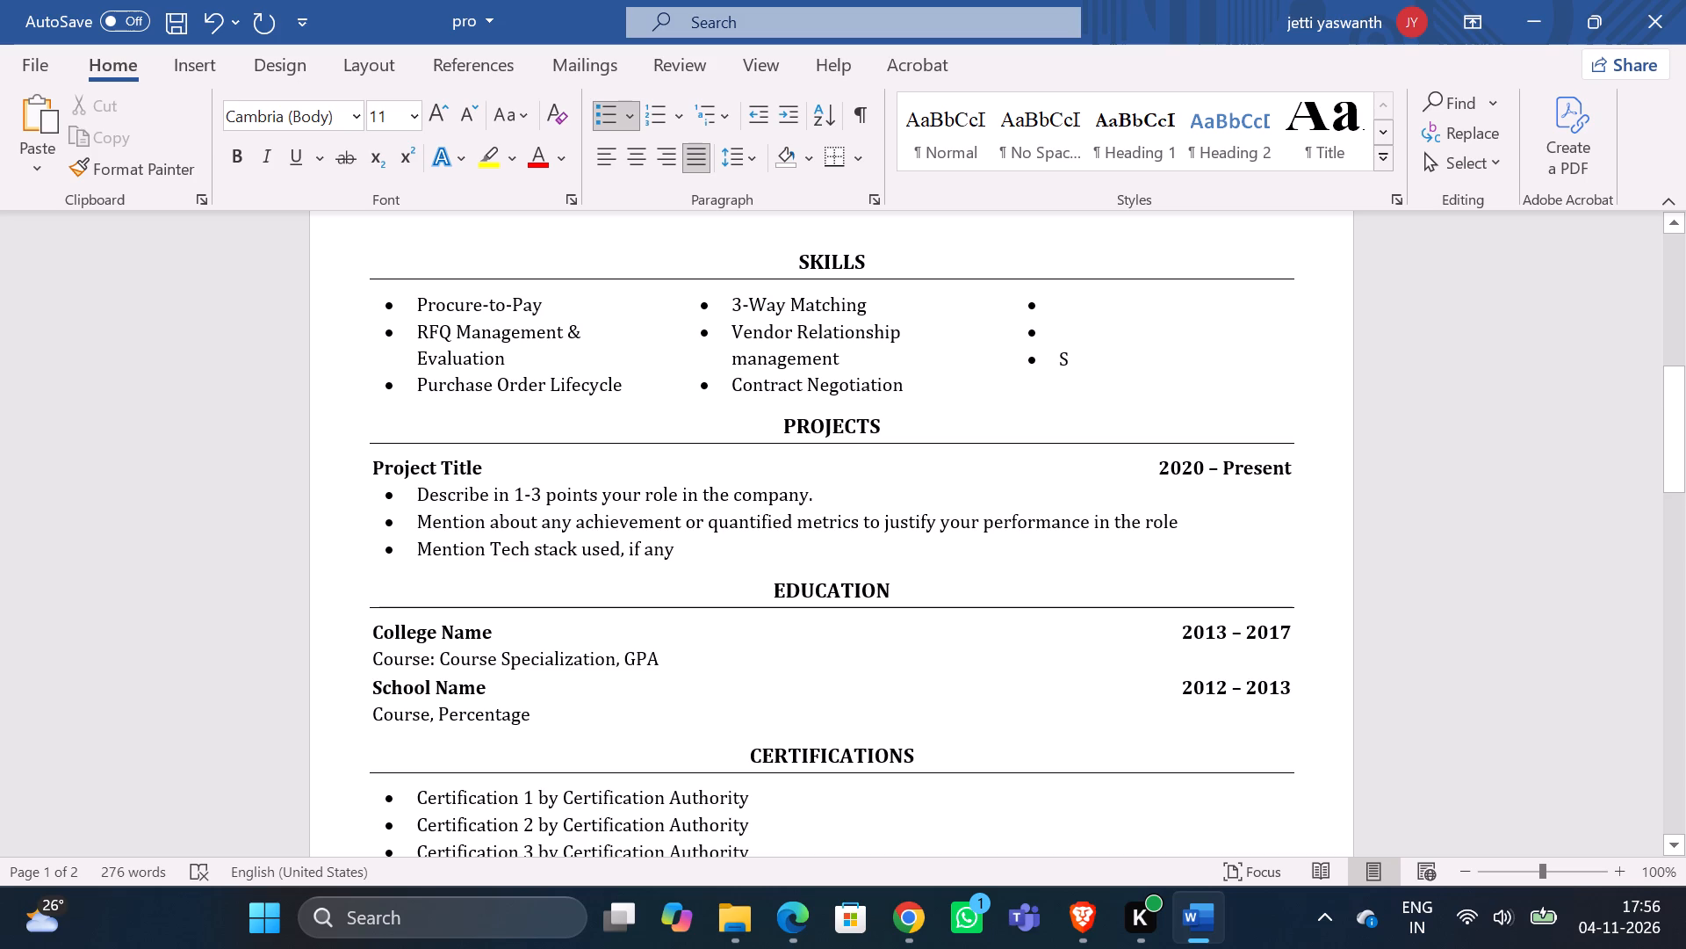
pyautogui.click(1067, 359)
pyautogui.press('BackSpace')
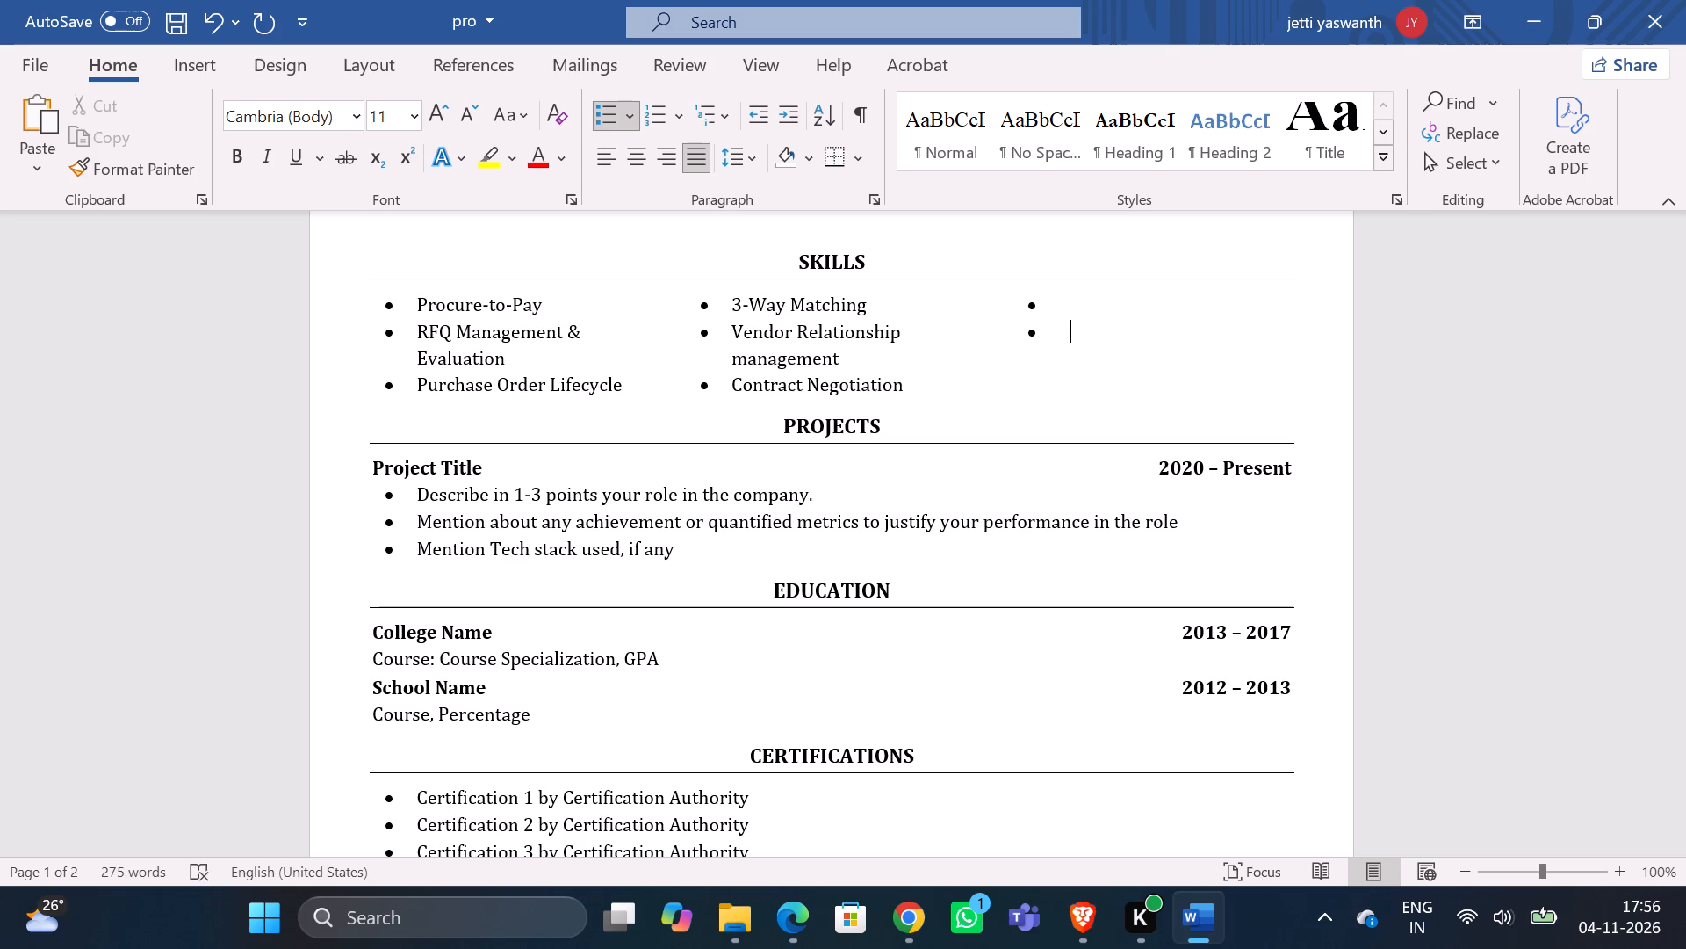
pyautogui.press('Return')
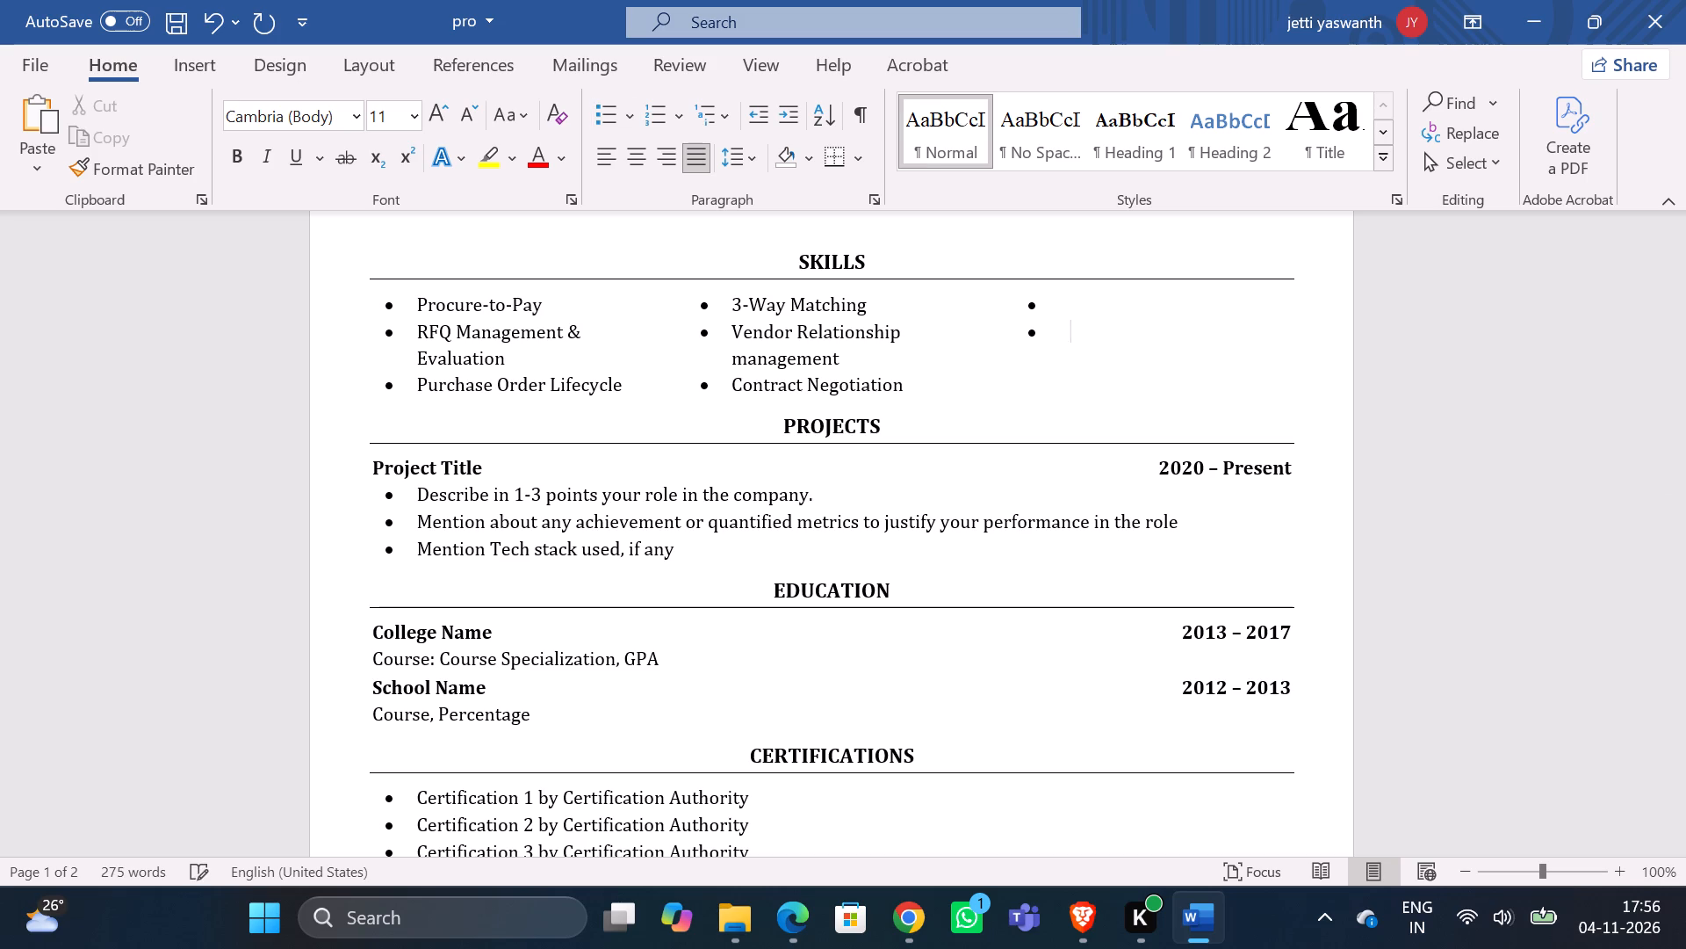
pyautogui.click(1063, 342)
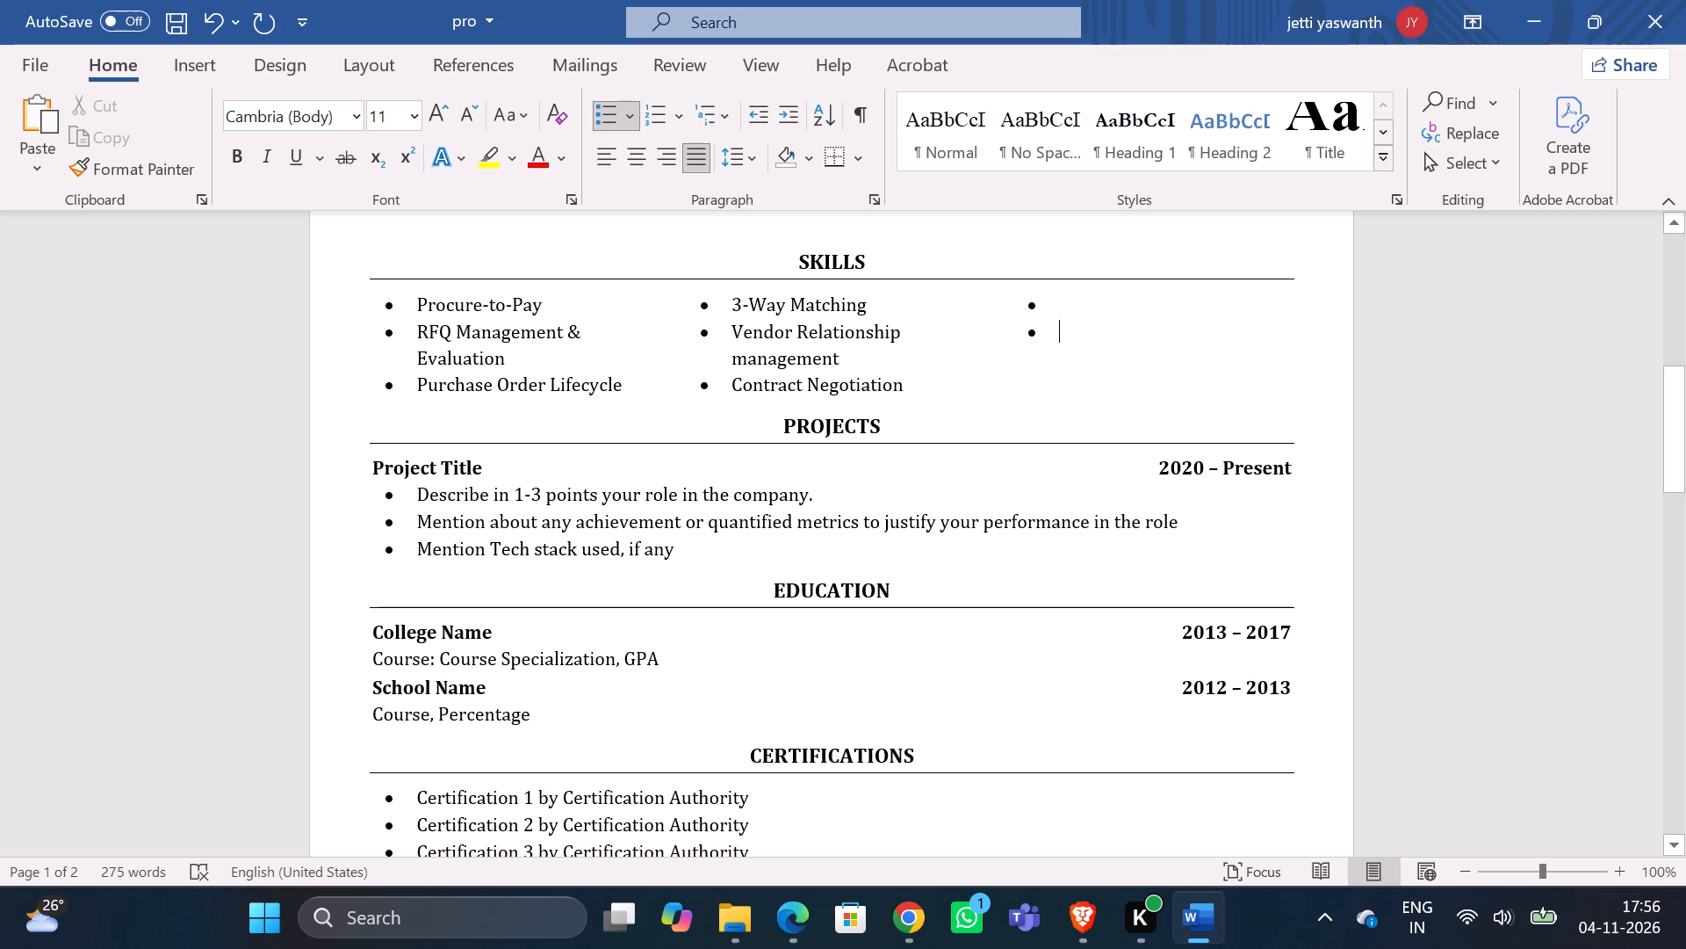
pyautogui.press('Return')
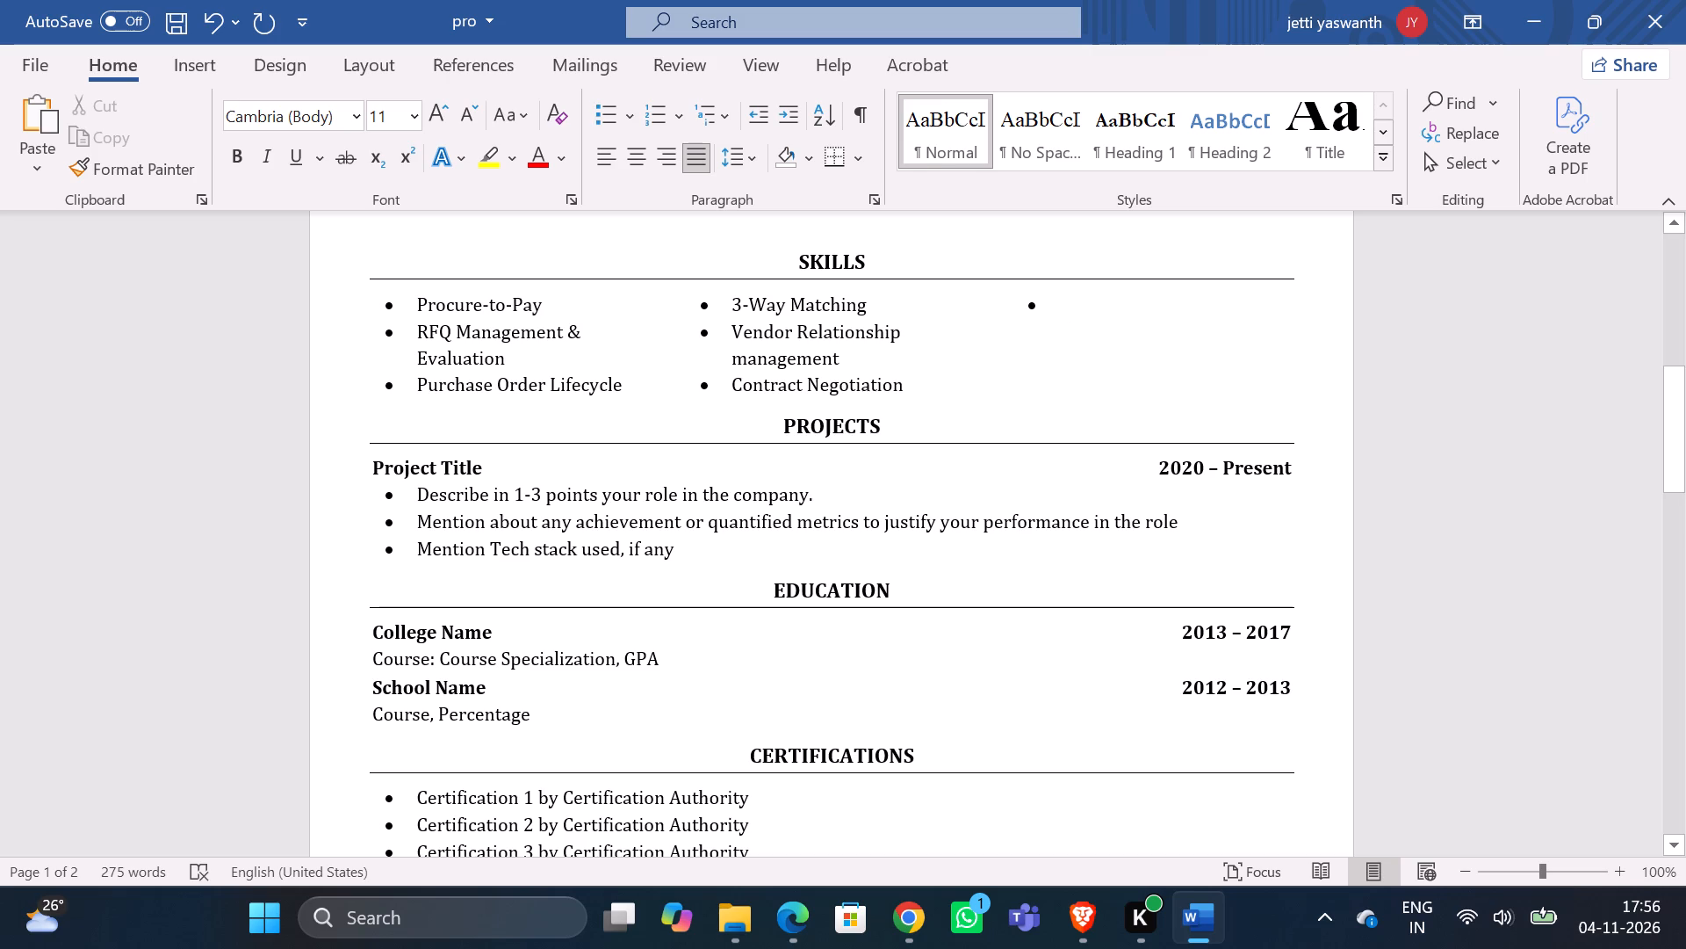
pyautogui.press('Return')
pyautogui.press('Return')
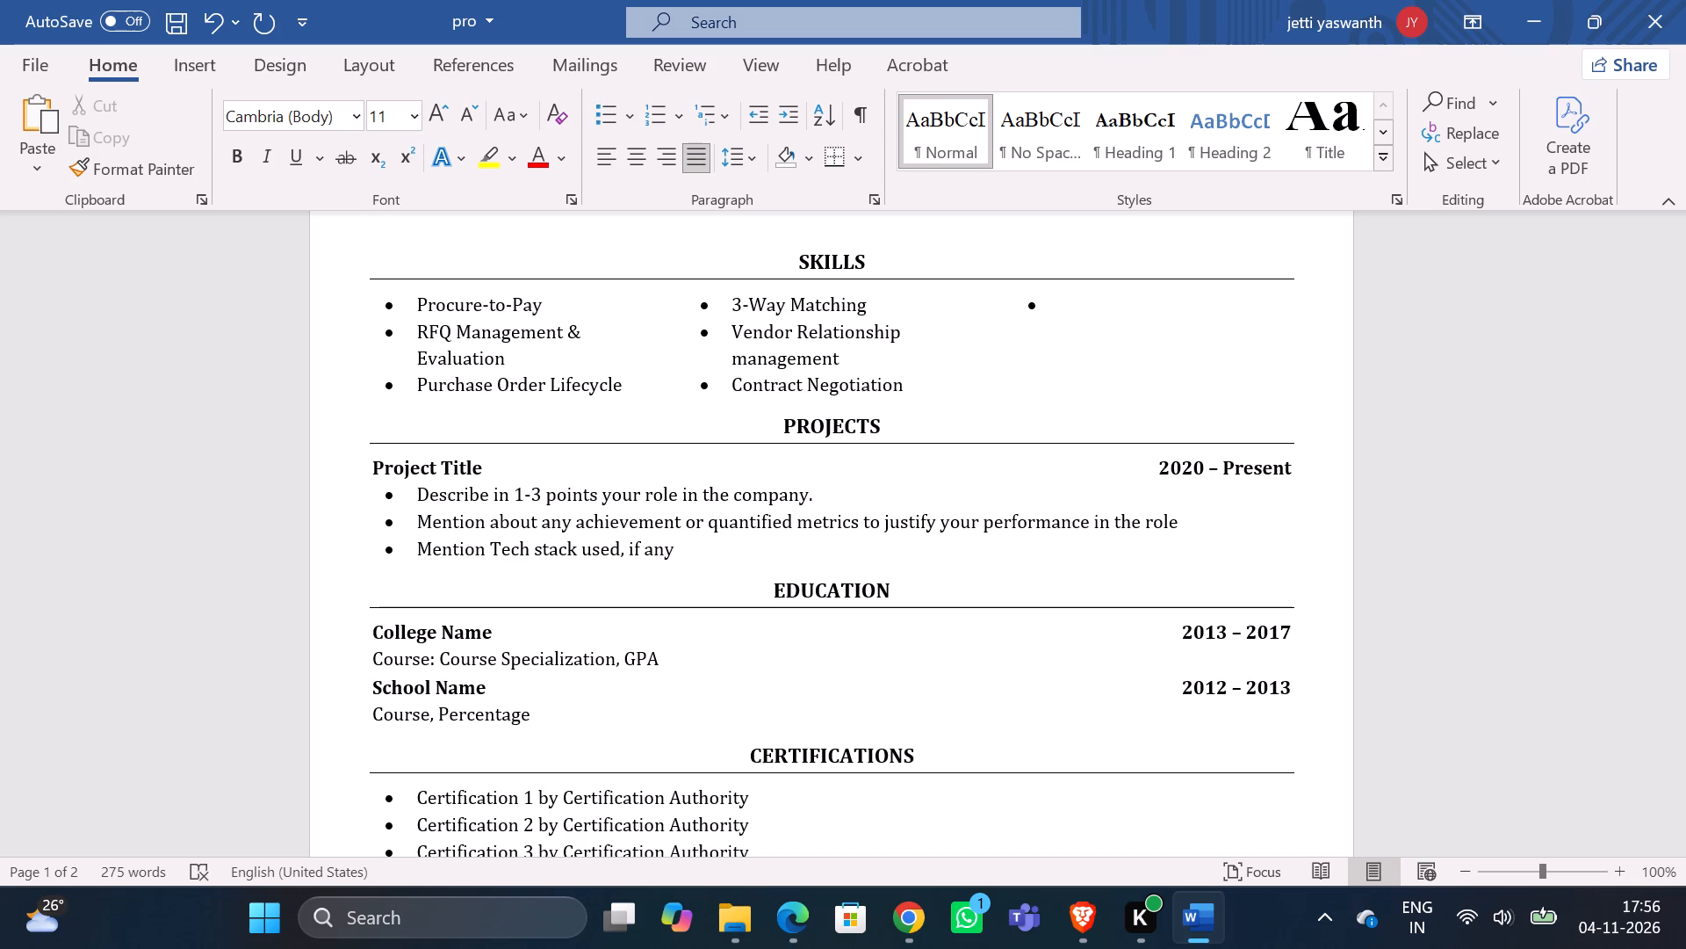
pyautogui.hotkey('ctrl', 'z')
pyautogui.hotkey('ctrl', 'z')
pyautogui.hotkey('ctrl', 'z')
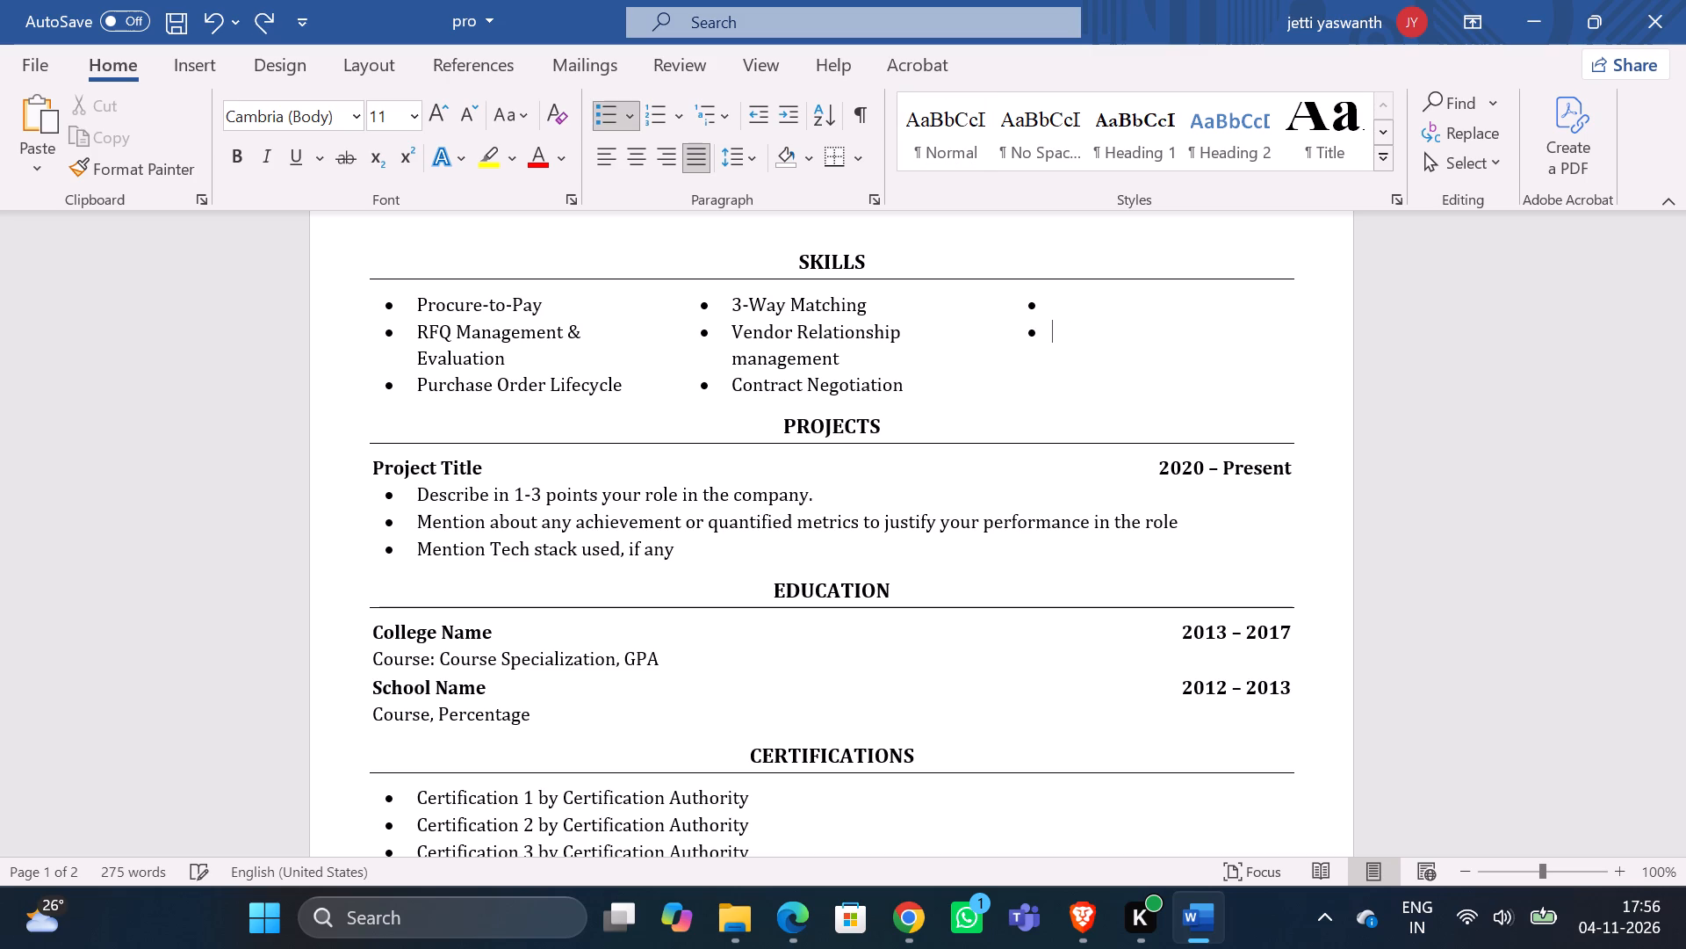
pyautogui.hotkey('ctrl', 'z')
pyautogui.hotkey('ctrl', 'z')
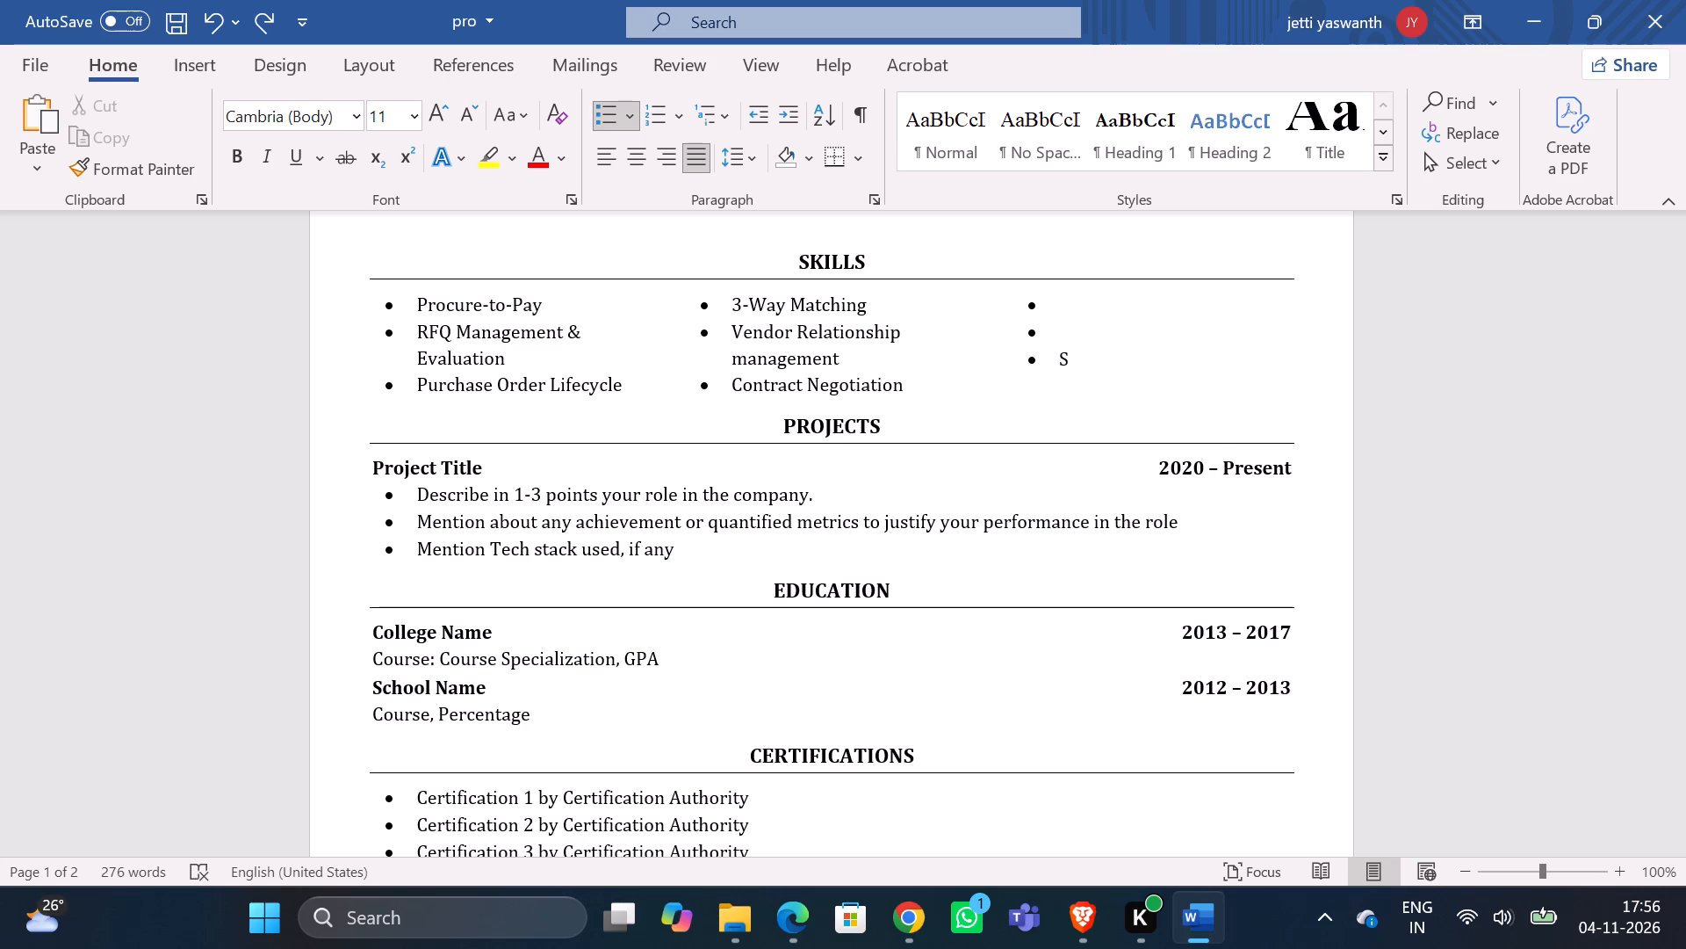
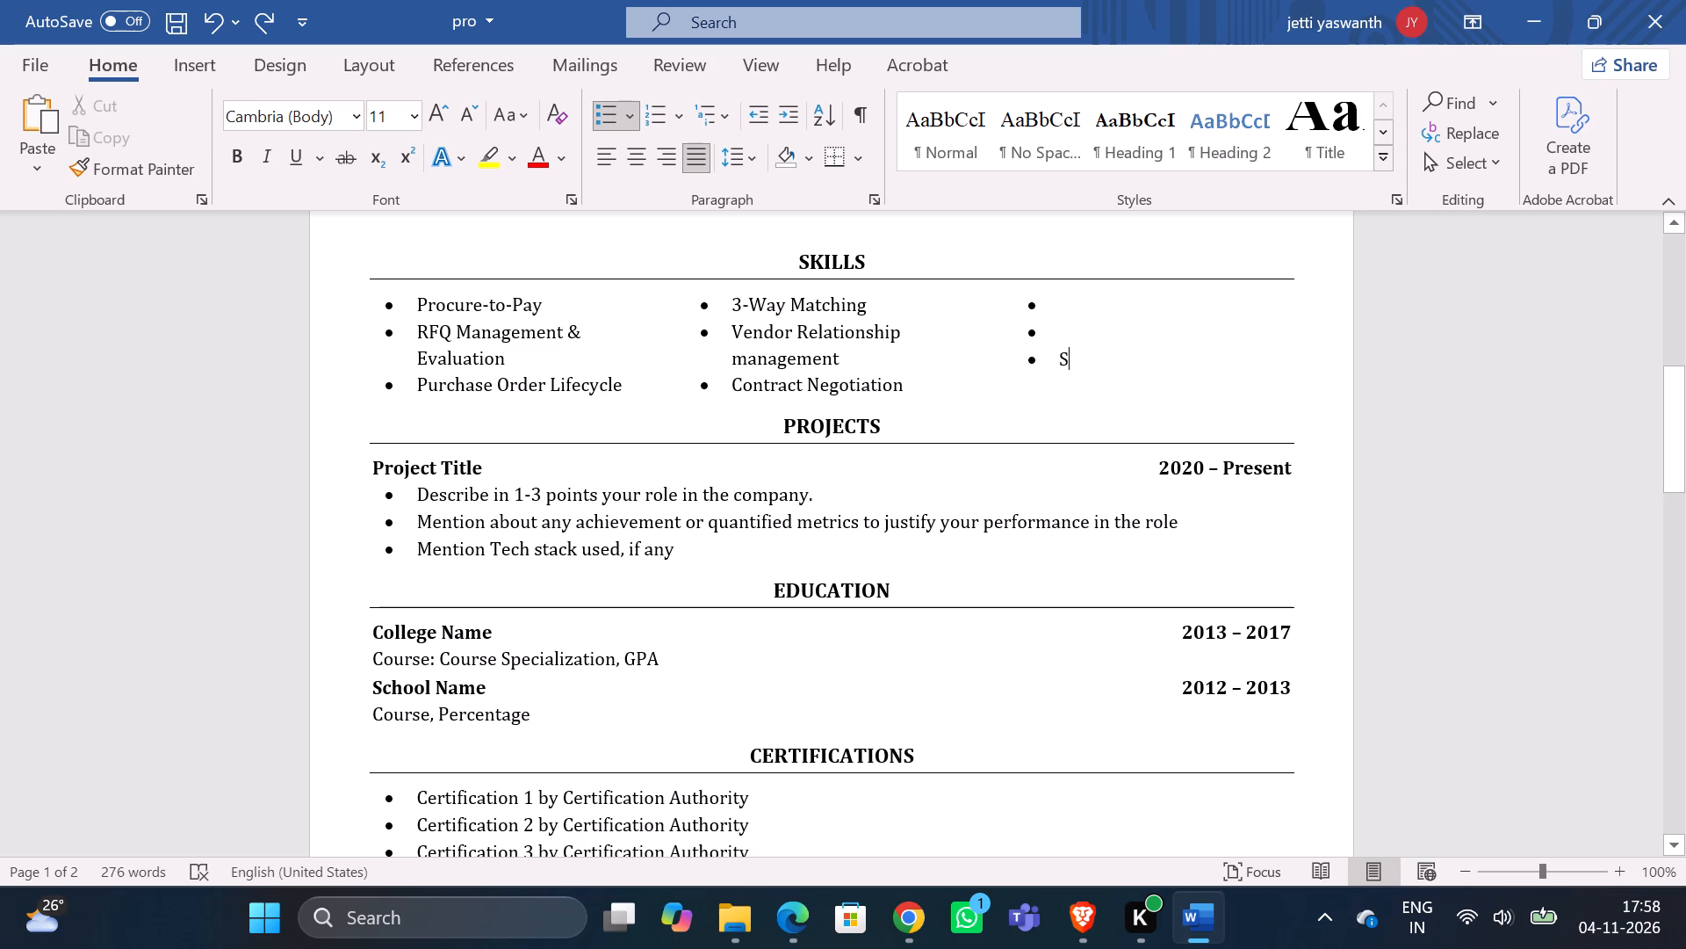
# Enter "Supplier Selection & Evaluation" in the empty first bullet of the Skills section's third column.
pyautogui.click(1052, 306)
pyautogui.press('s')
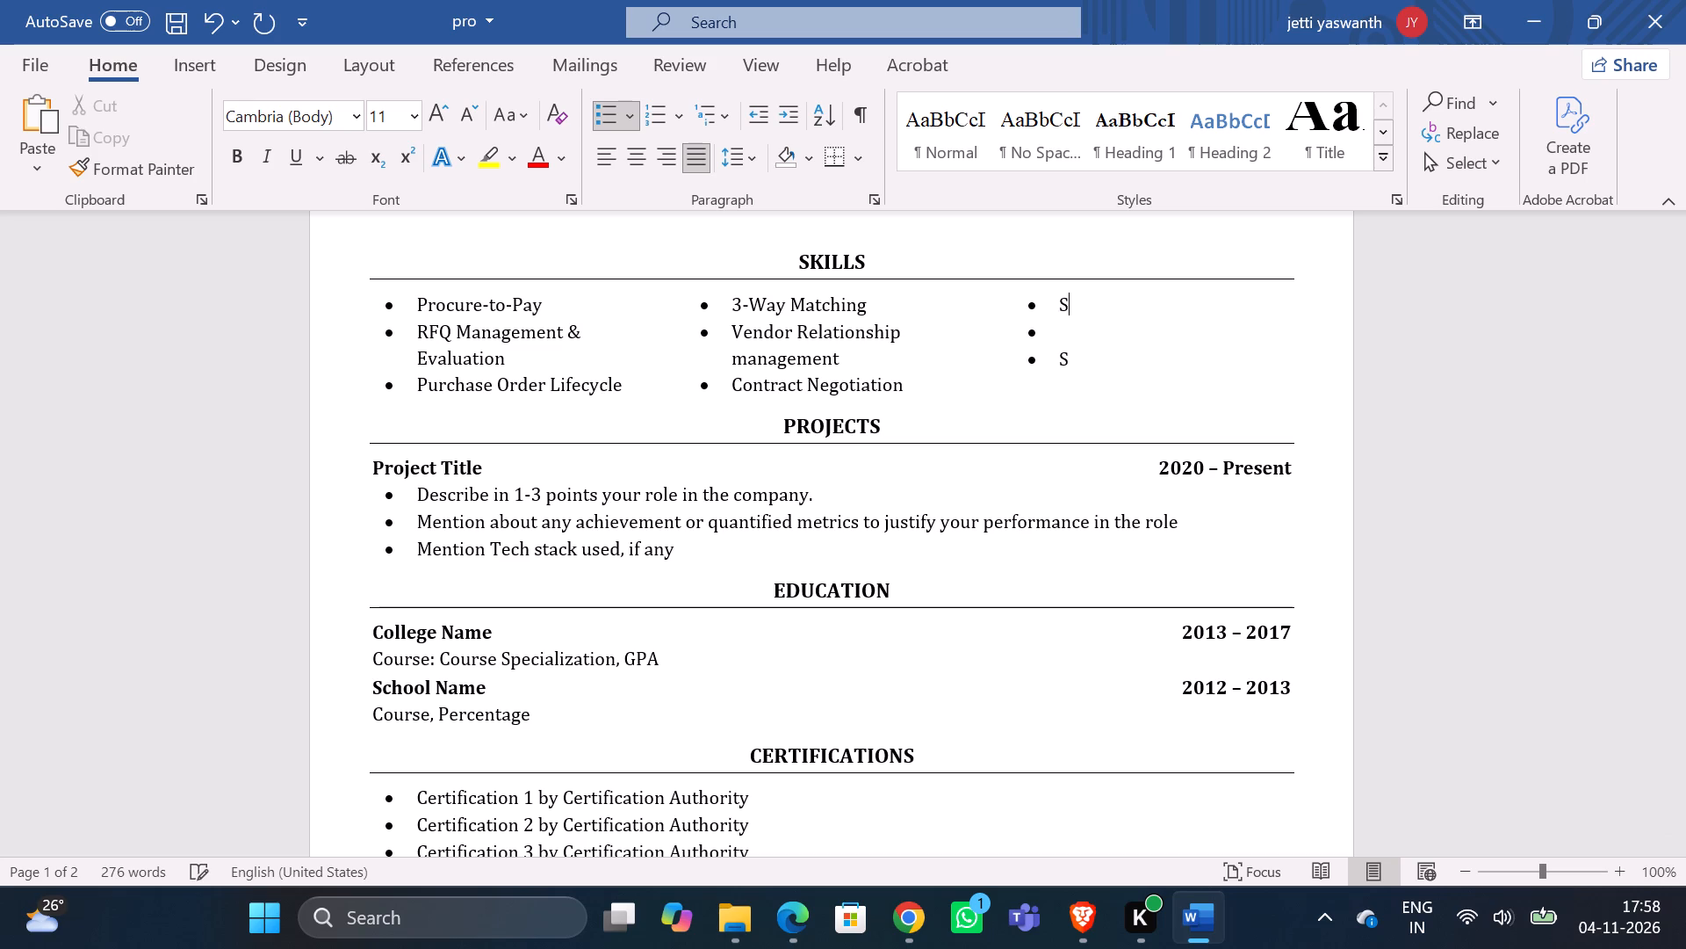
pyautogui.press('u')
pyautogui.write('pplier')
pyautogui.press('space')
pyautogui.press('s')
pyautogui.write('election')
pyautogui.press('space')
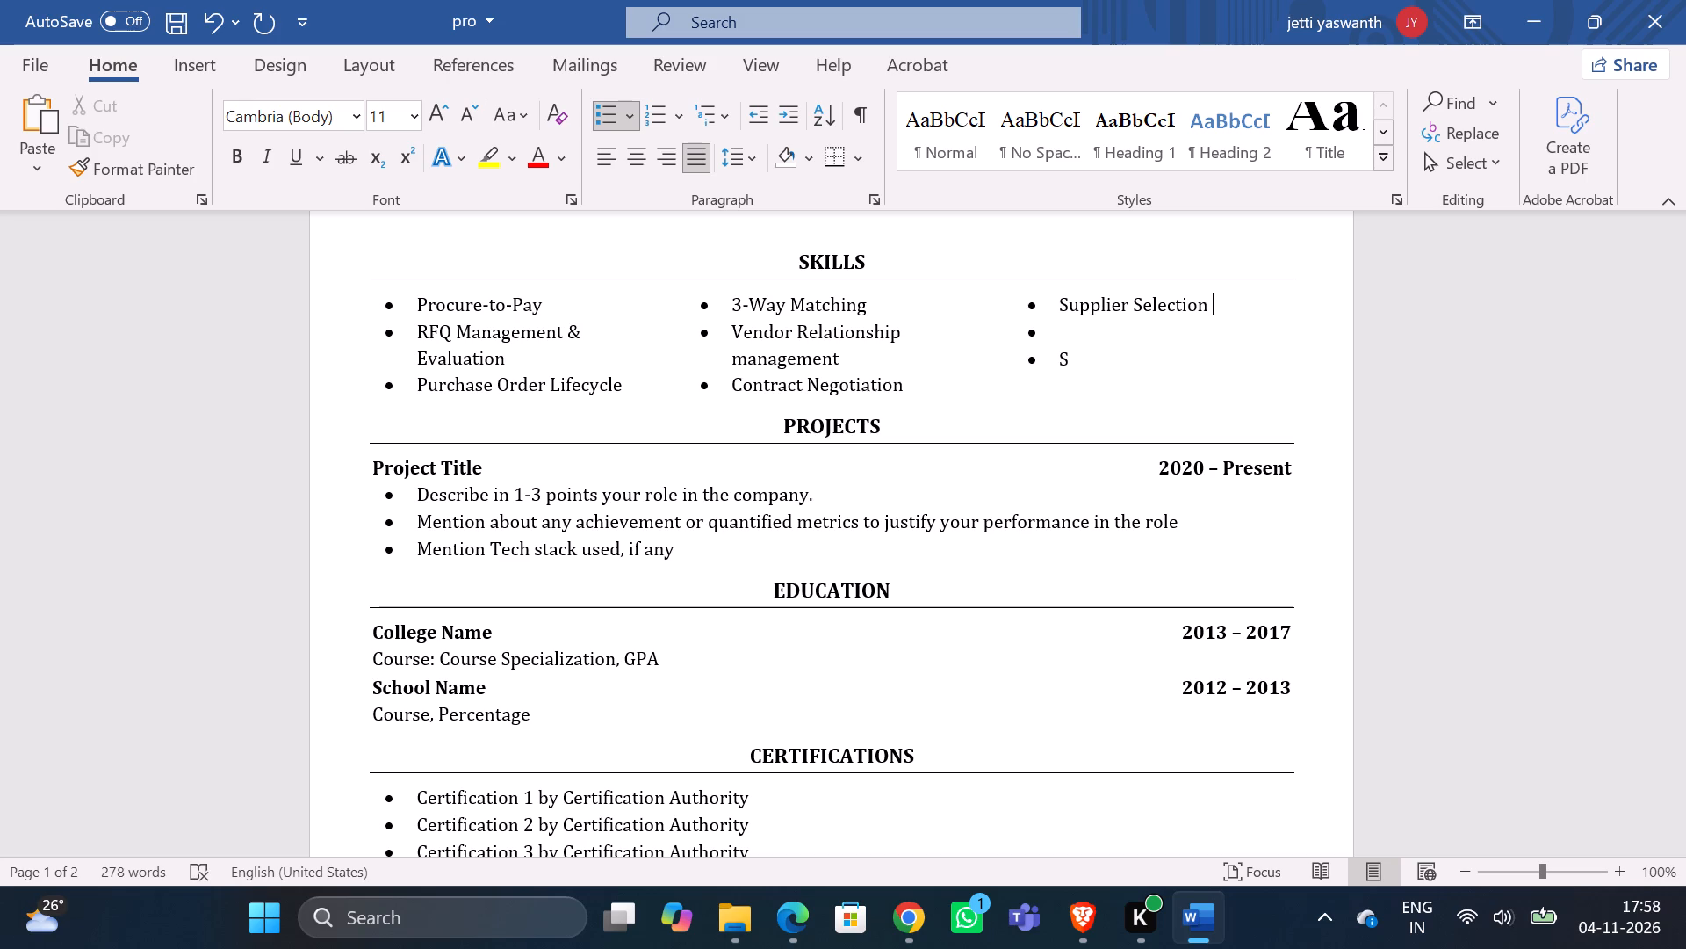
pyautogui.write('and')
pyautogui.press('space')
pyautogui.press('BackSpace')
pyautogui.press('BackSpace')
pyautogui.press('BackSpace')
pyautogui.press('BackSpace')
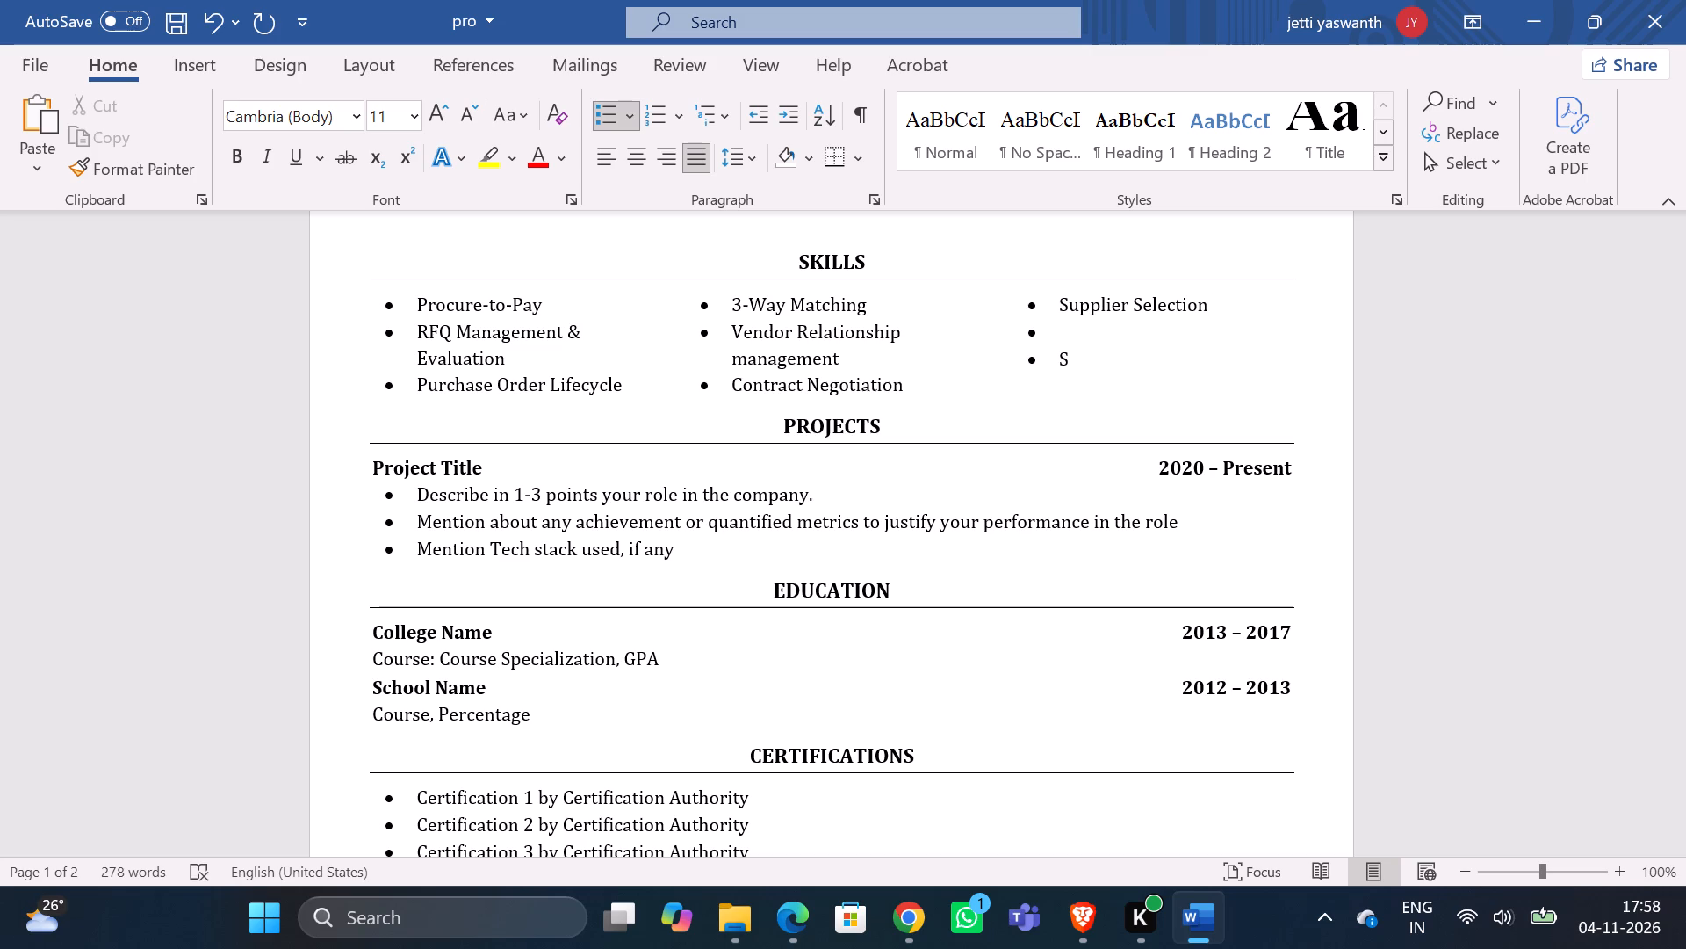
pyautogui.write('&')
pyautogui.press('space')
pyautogui.press('e')
pyautogui.write('va')
pyautogui.write('lua')
pyautogui.write('tion')
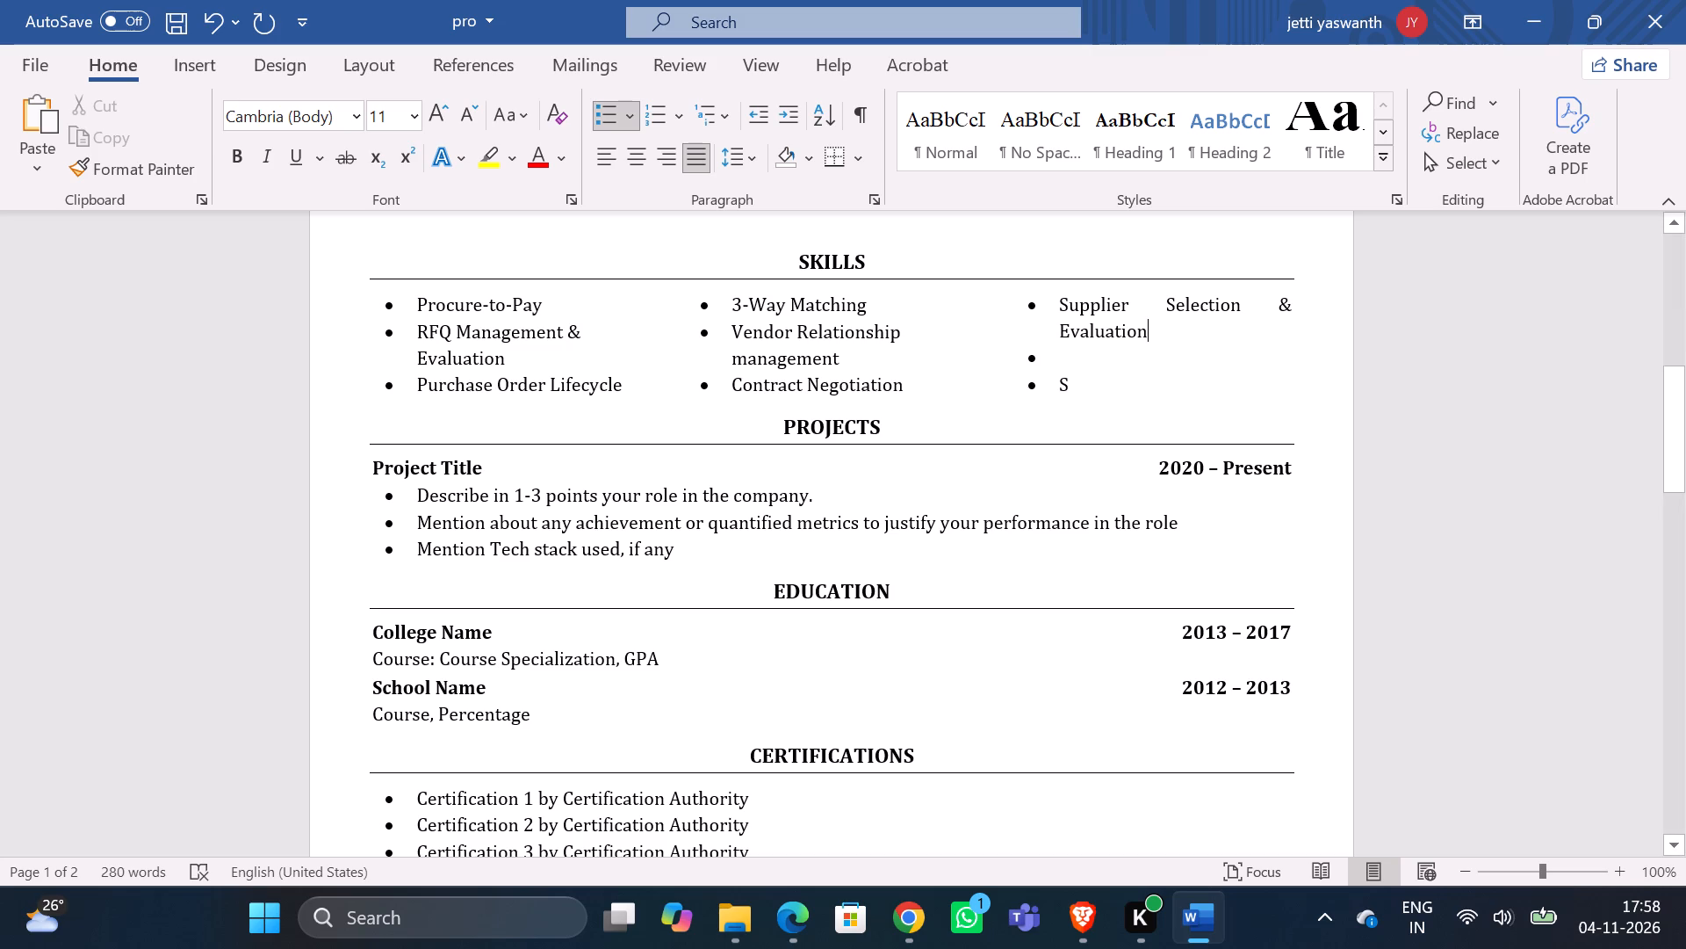
# Left-align the "Supplier Selection & Evaluation" bullet in the third skills column.
pyautogui.moveTo(1055, 304); pyautogui.dragTo(1136, 327)
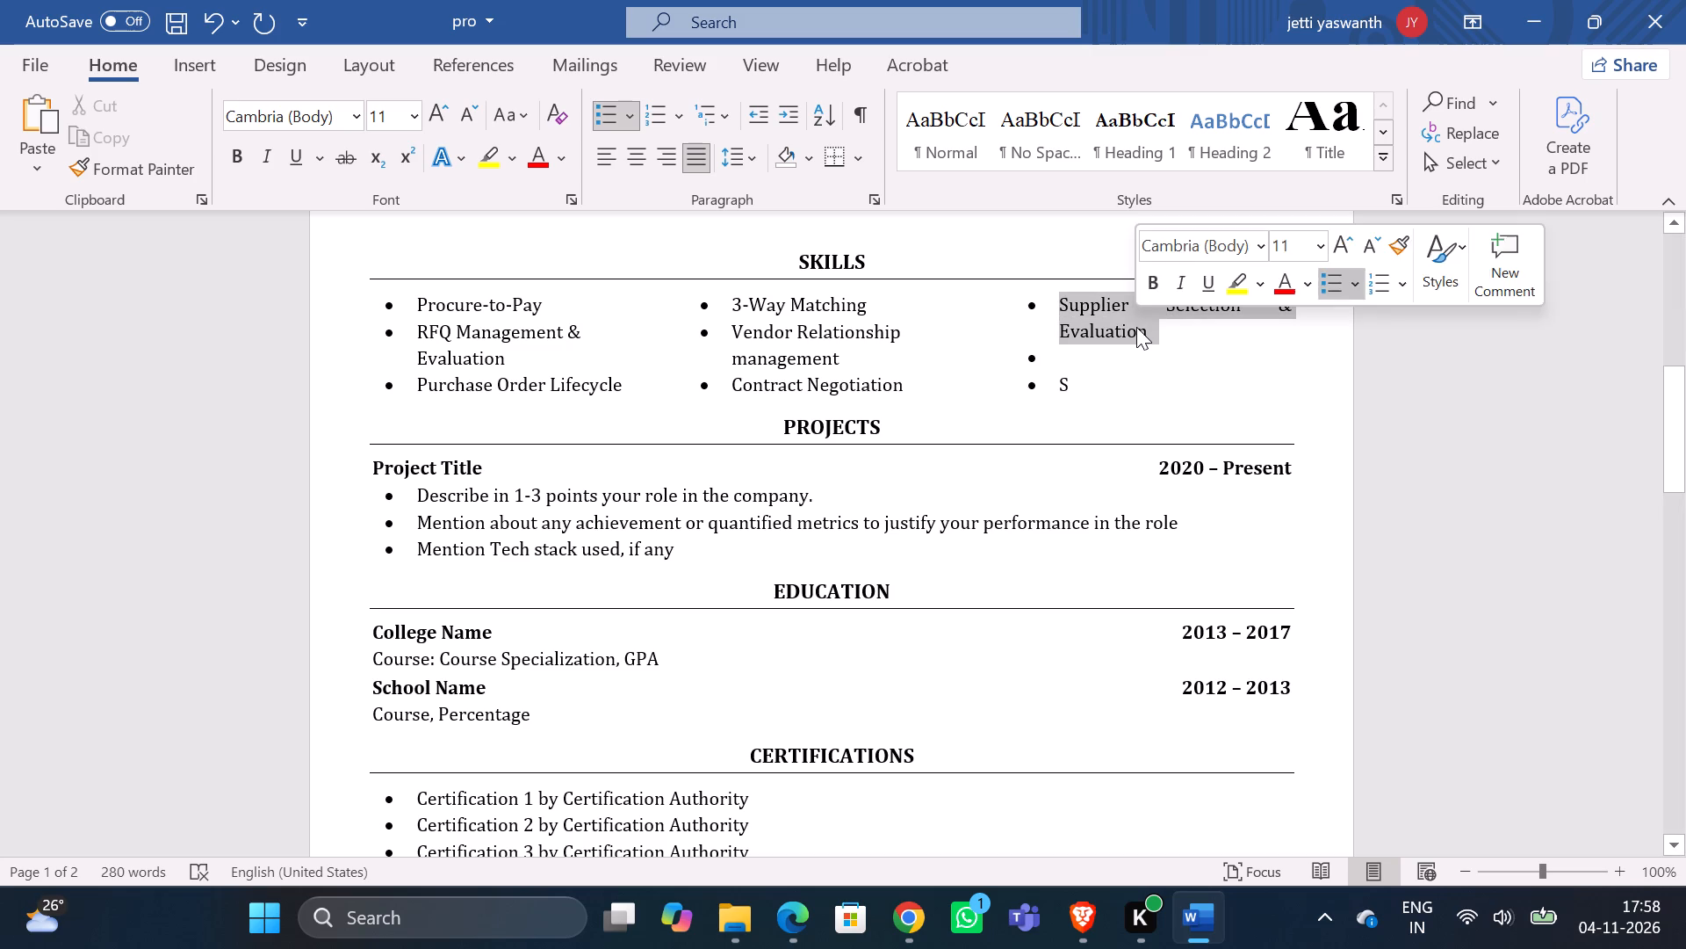
pyautogui.click(609, 147)
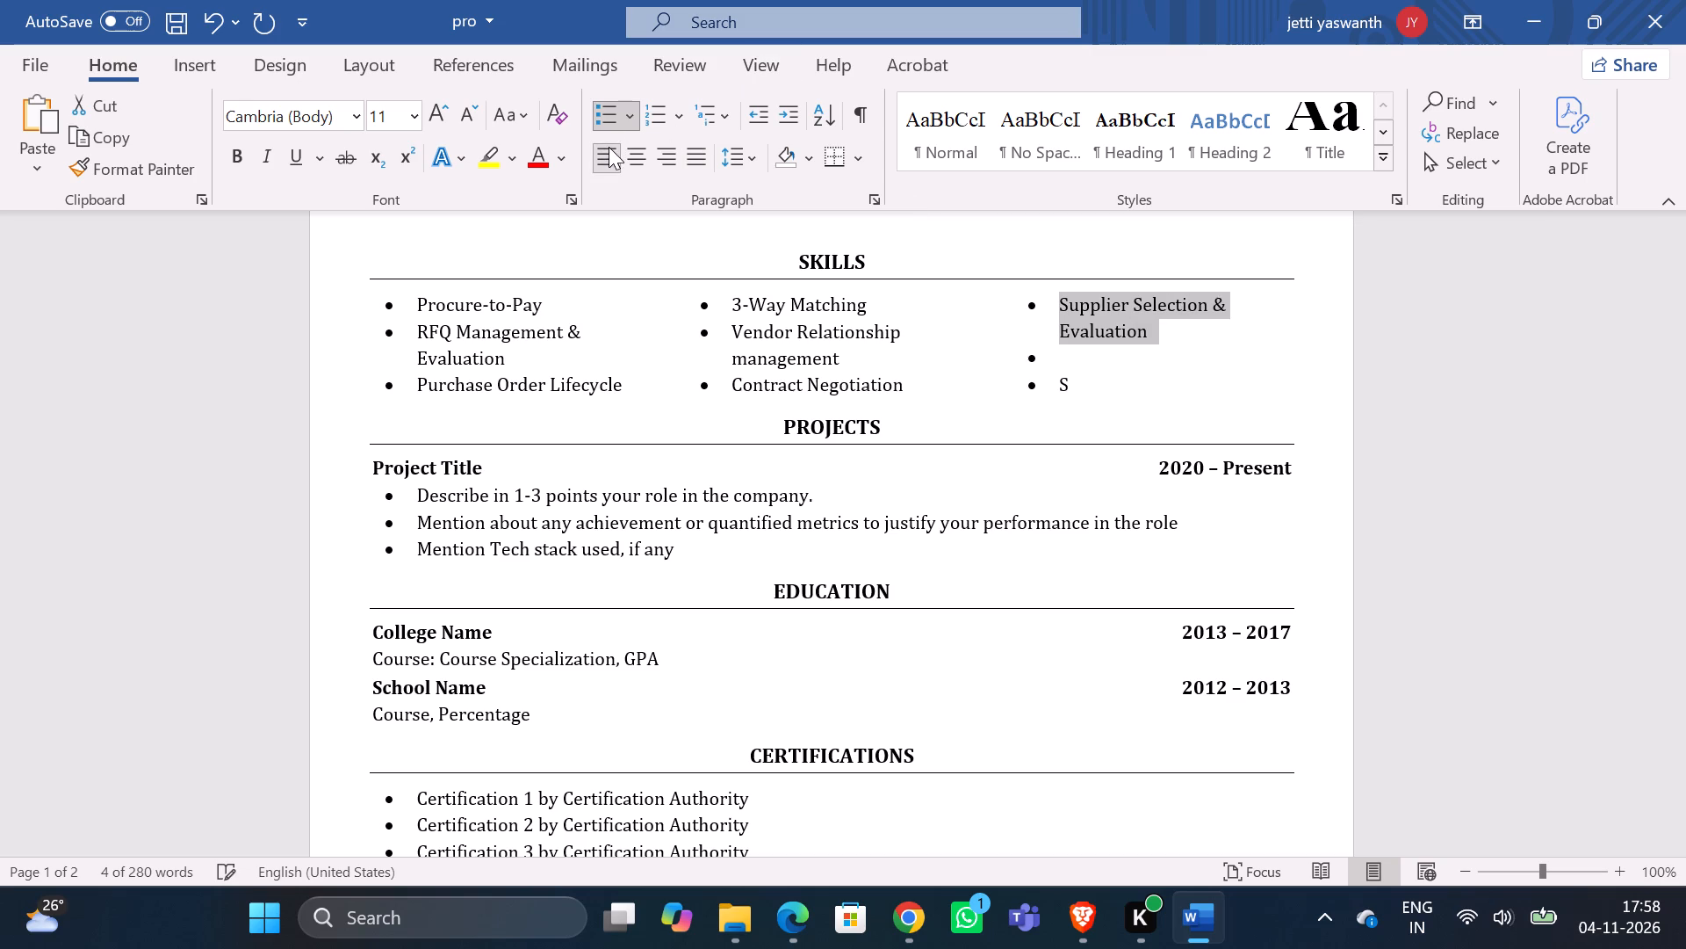
# Enter "MS Excel" in the empty second bullet of the third skills column.
pyautogui.click(1070, 359)
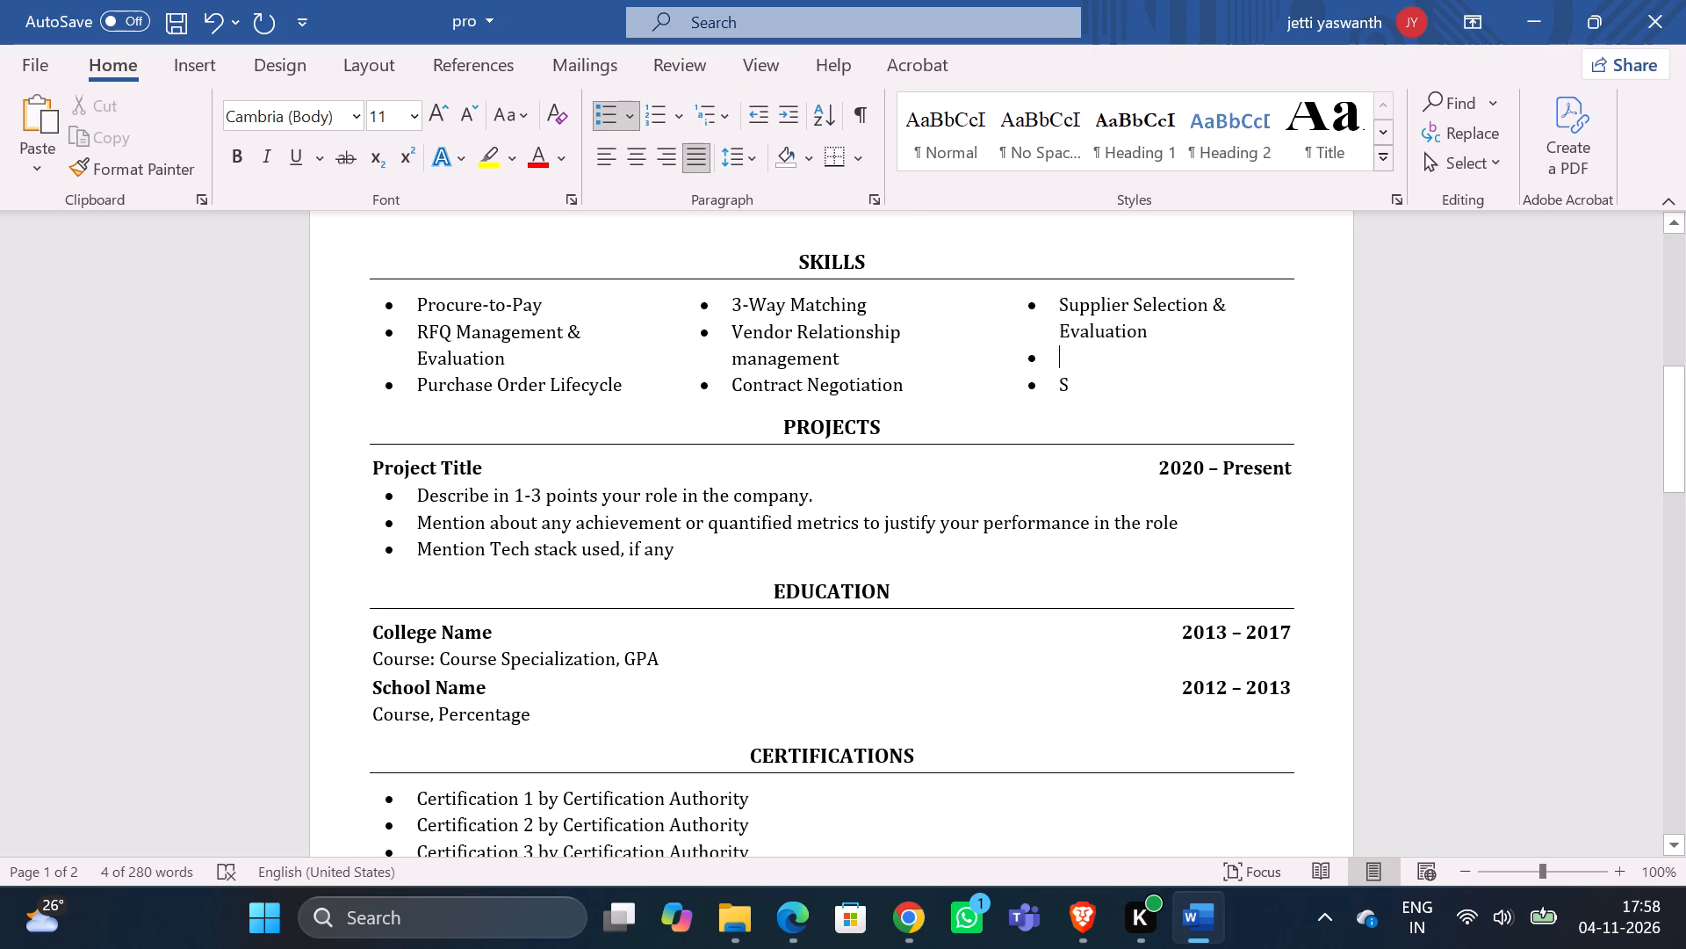
pyautogui.press('m')
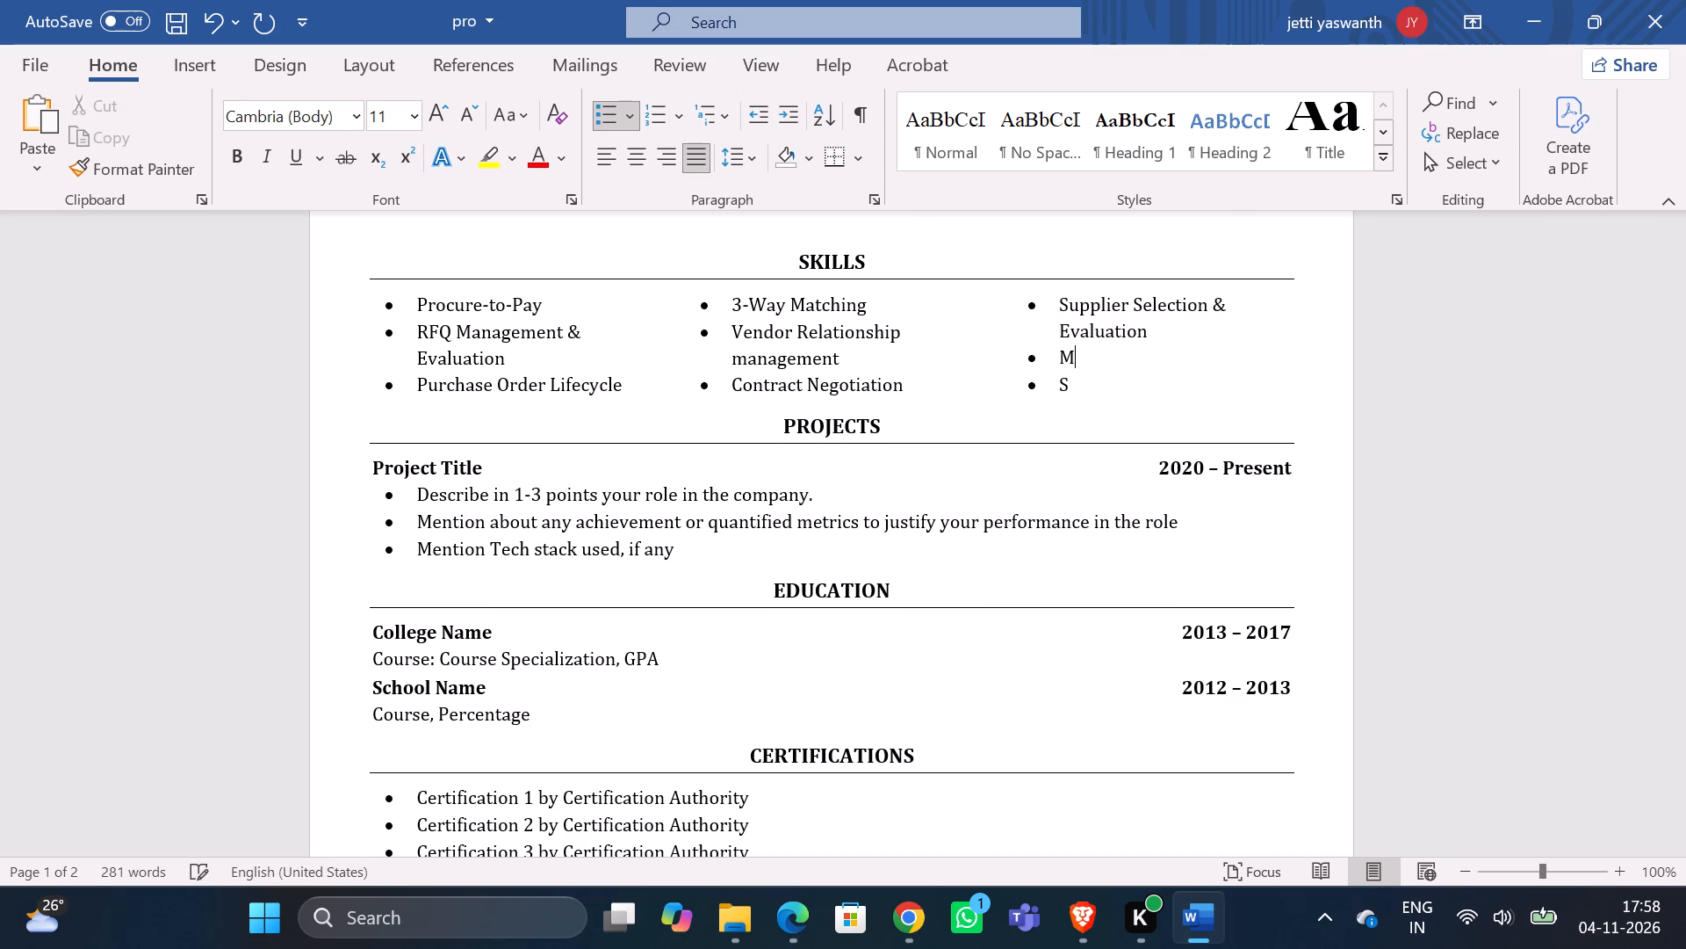
pyautogui.write('s')
pyautogui.press('space')
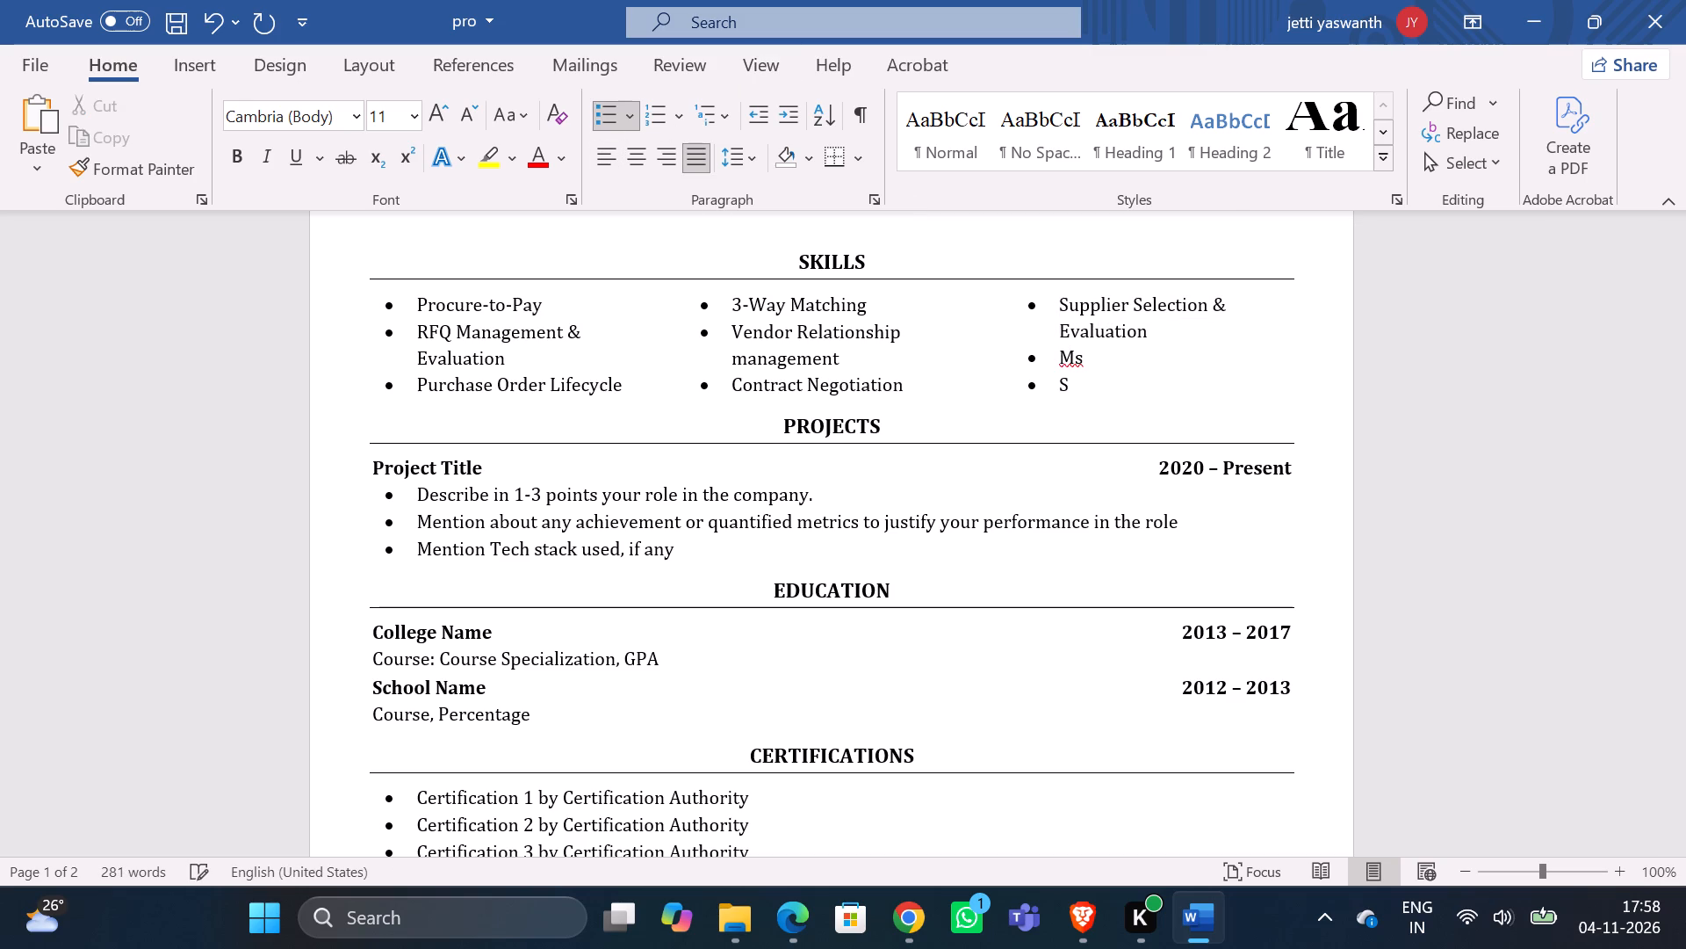
pyautogui.press('BackSpace')
pyautogui.press('BackSpace')
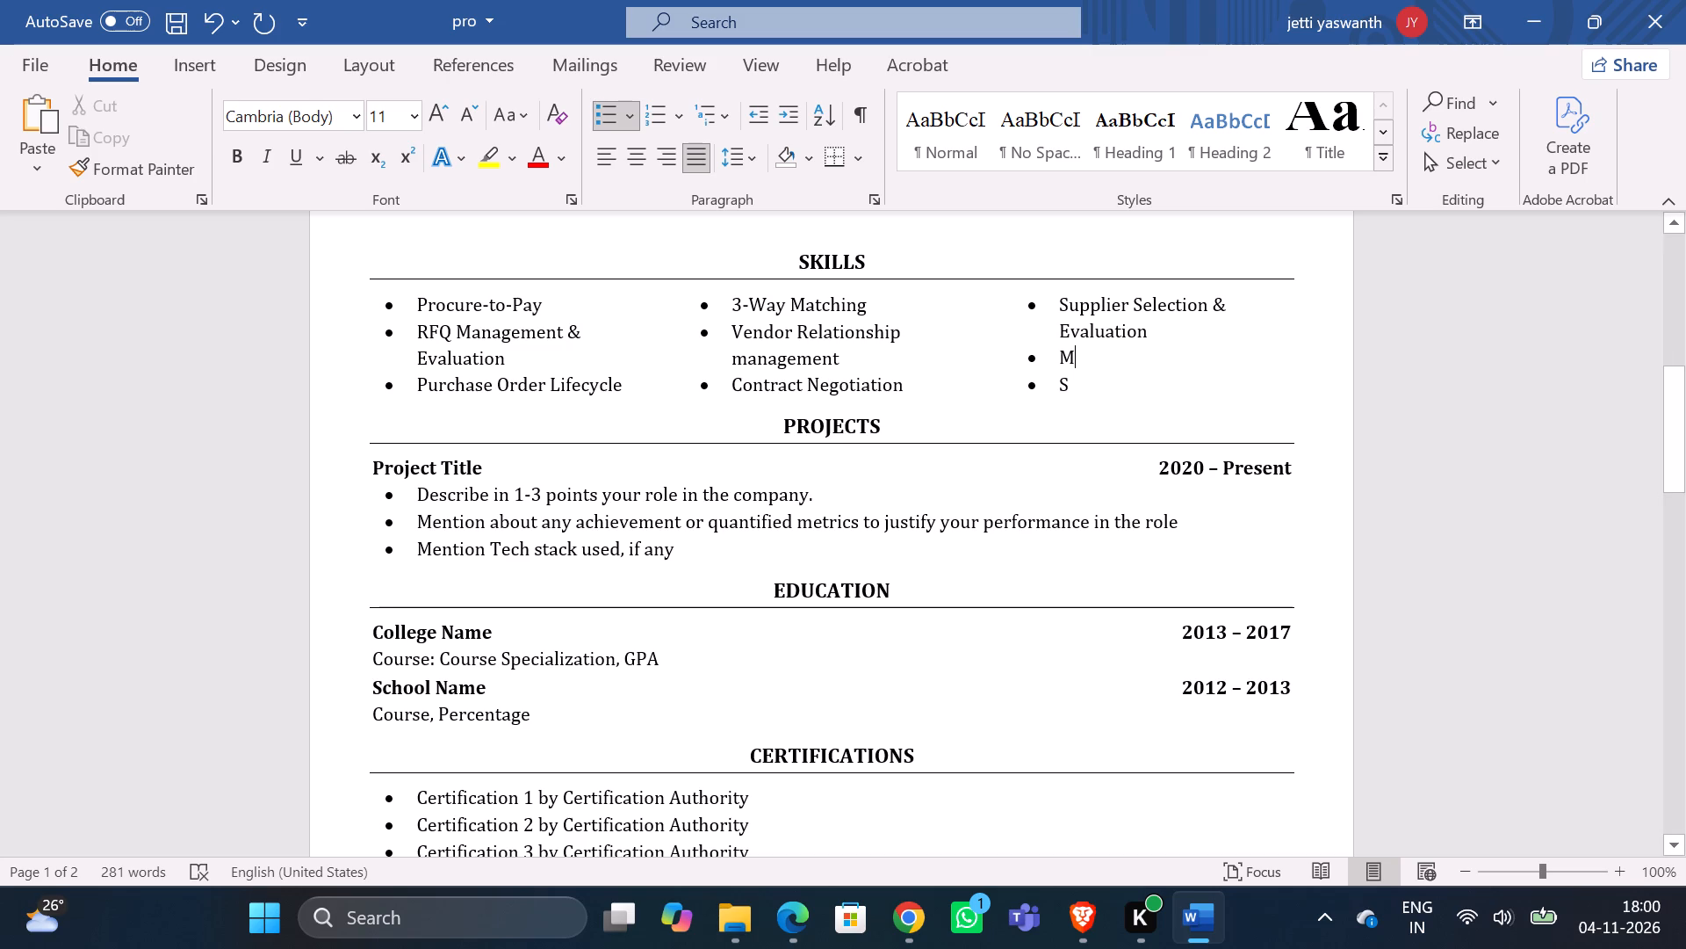
pyautogui.write('S')
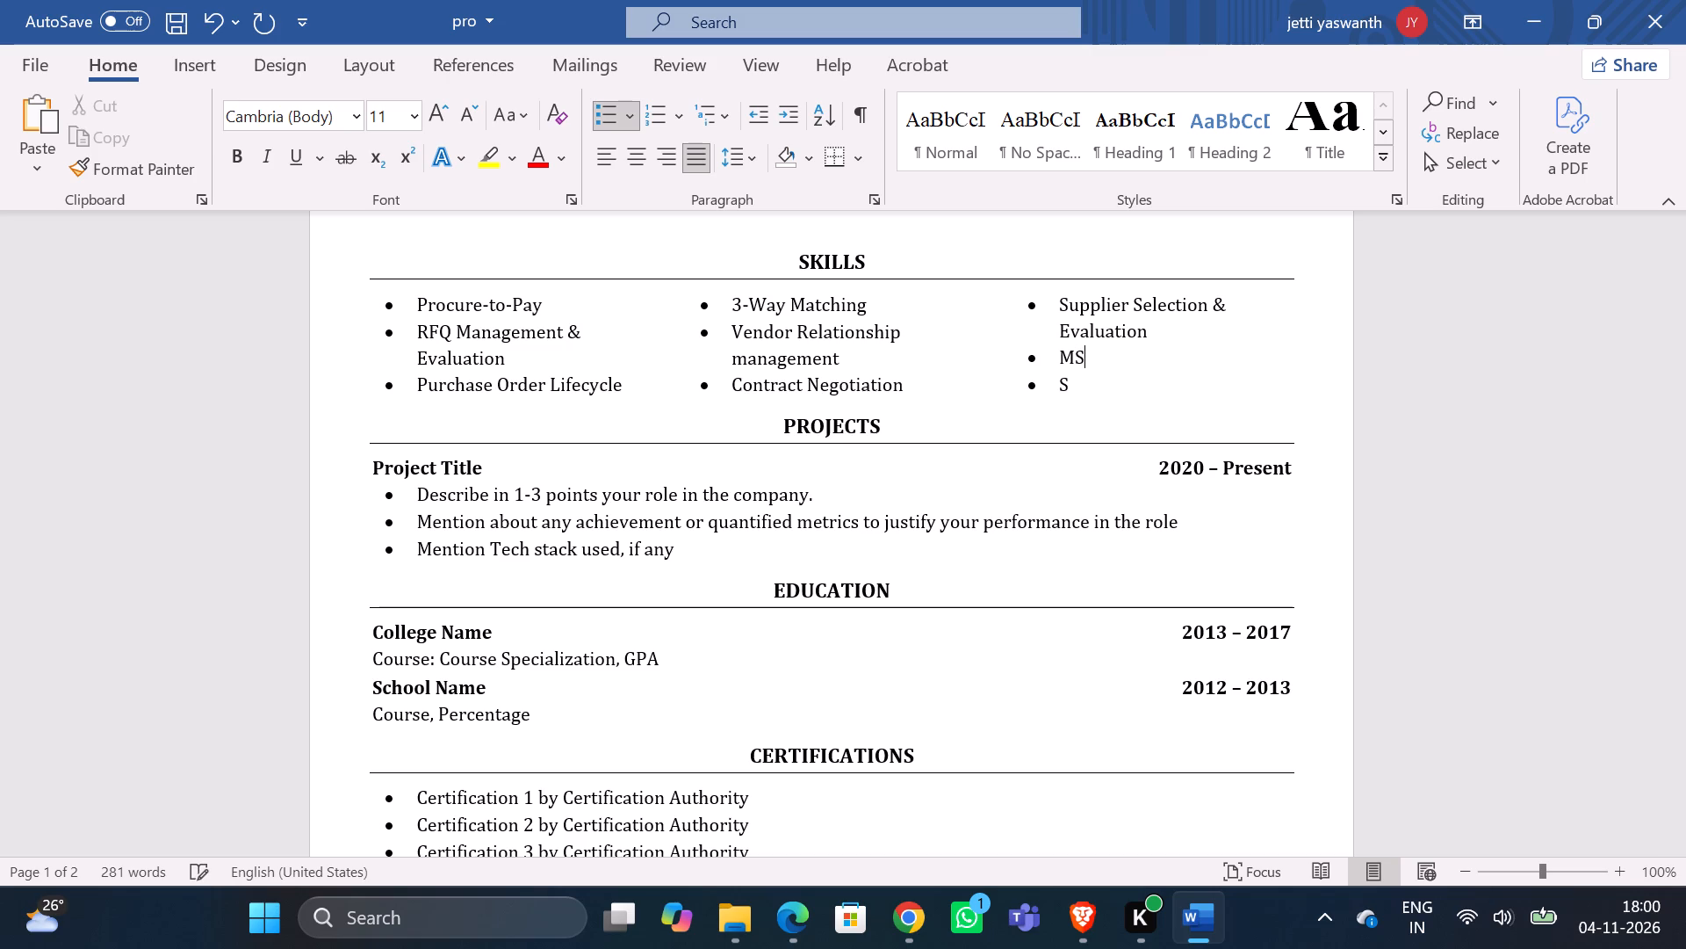
pyautogui.press('space')
pyautogui.write('xcel')
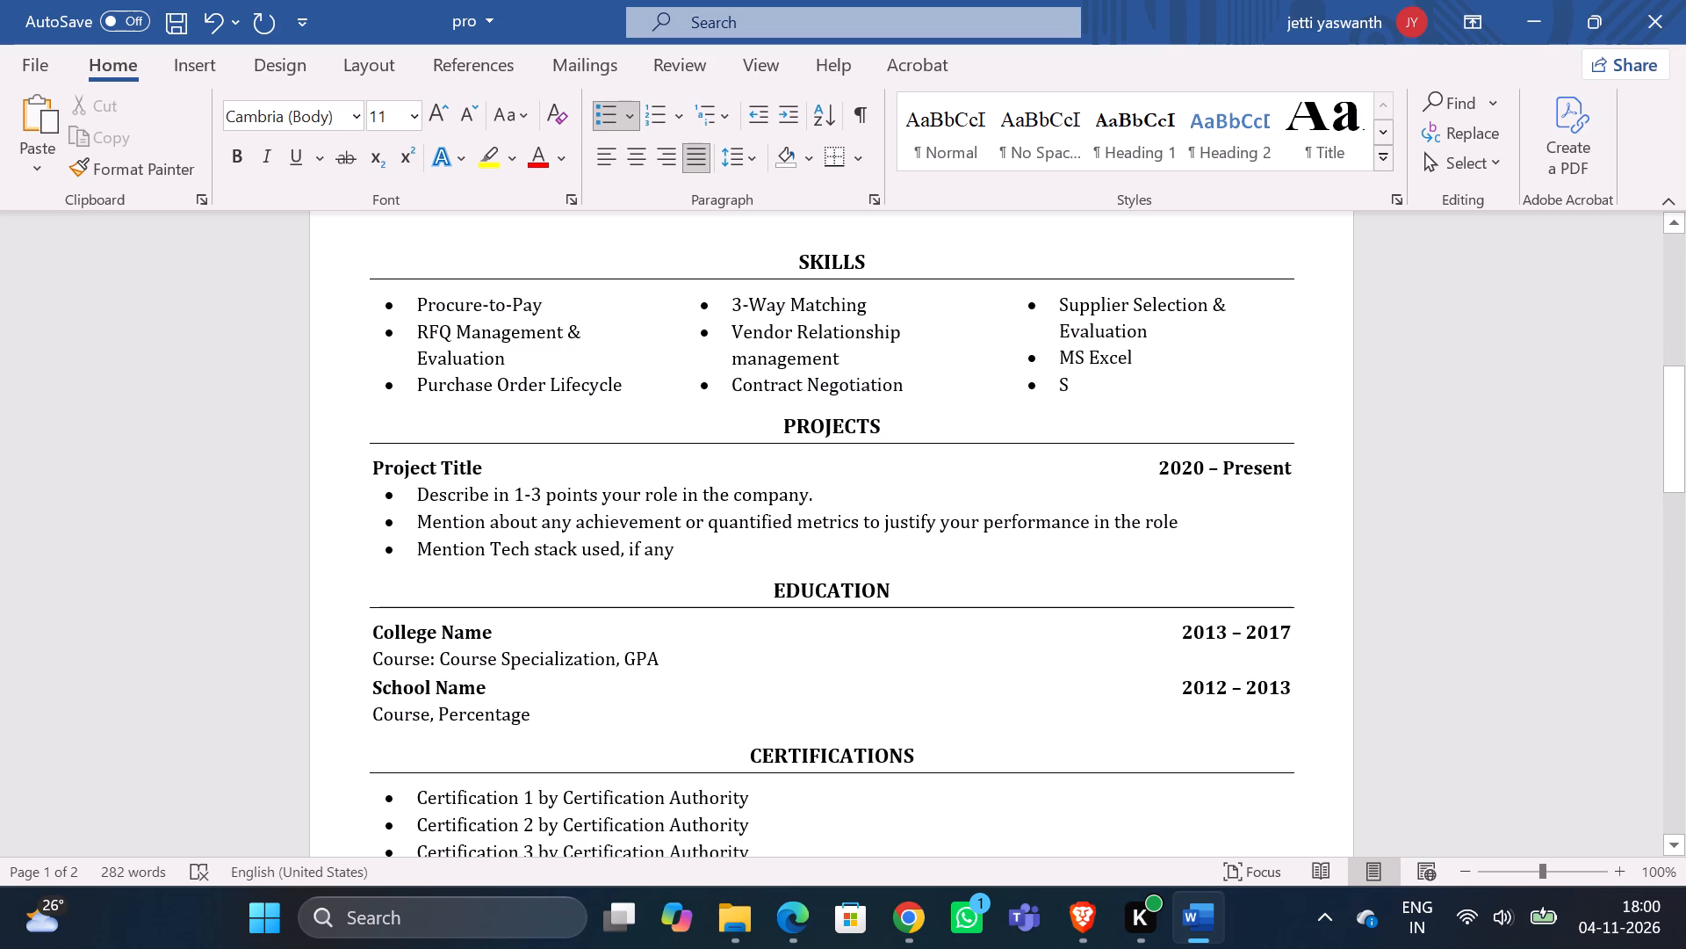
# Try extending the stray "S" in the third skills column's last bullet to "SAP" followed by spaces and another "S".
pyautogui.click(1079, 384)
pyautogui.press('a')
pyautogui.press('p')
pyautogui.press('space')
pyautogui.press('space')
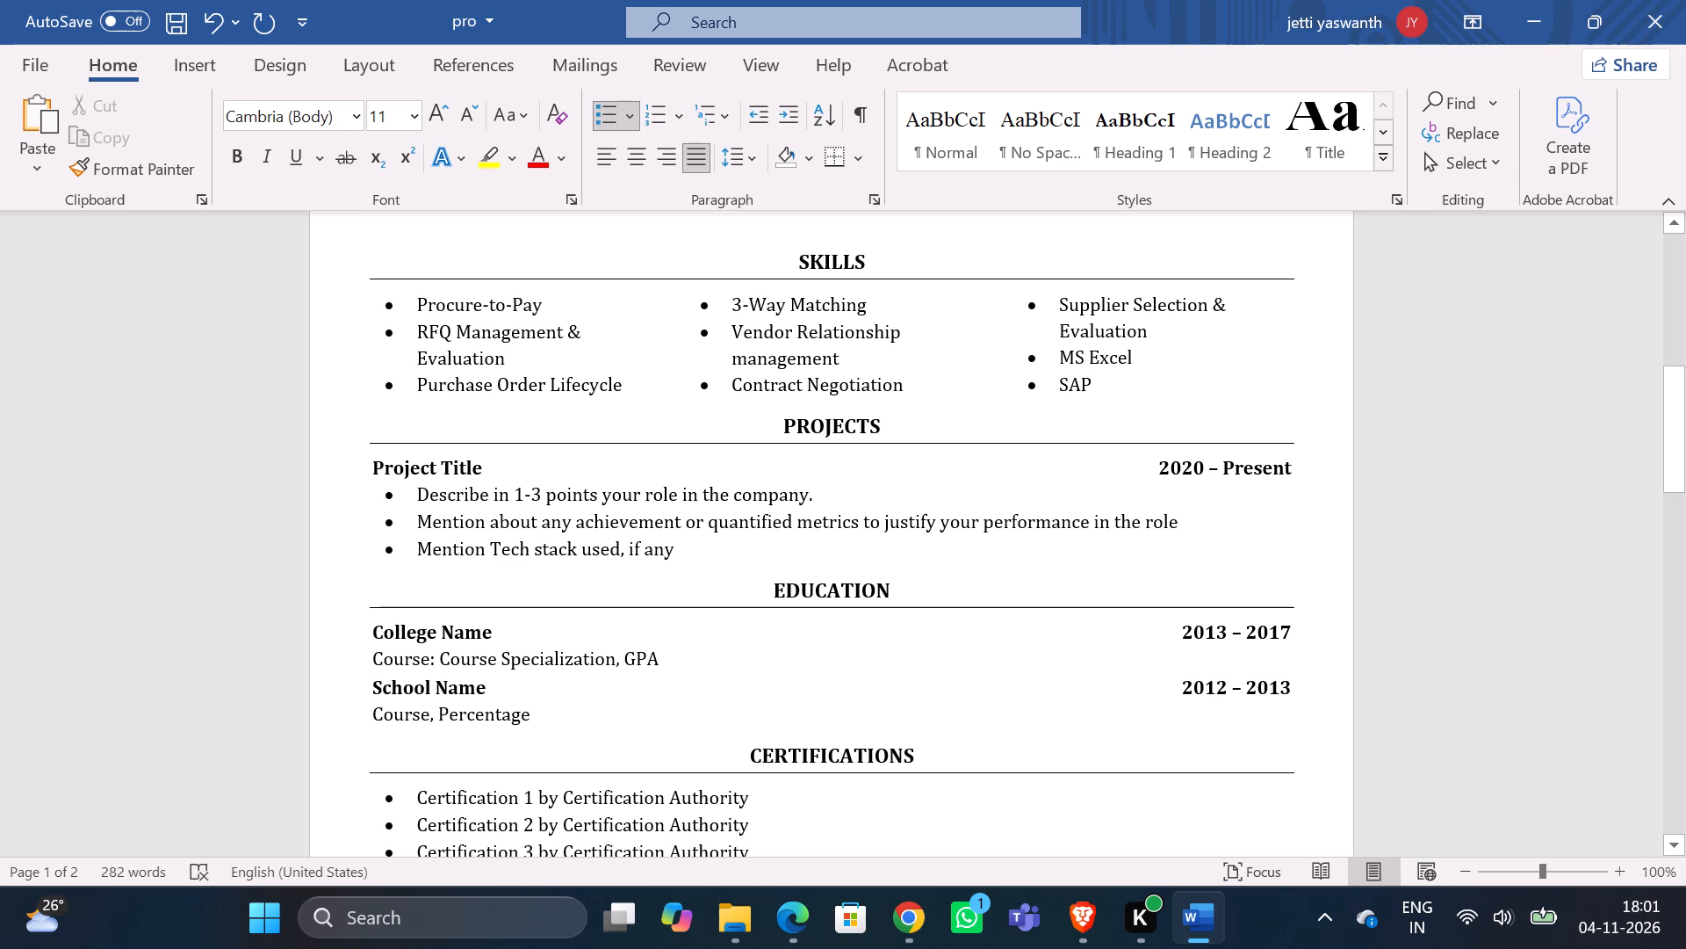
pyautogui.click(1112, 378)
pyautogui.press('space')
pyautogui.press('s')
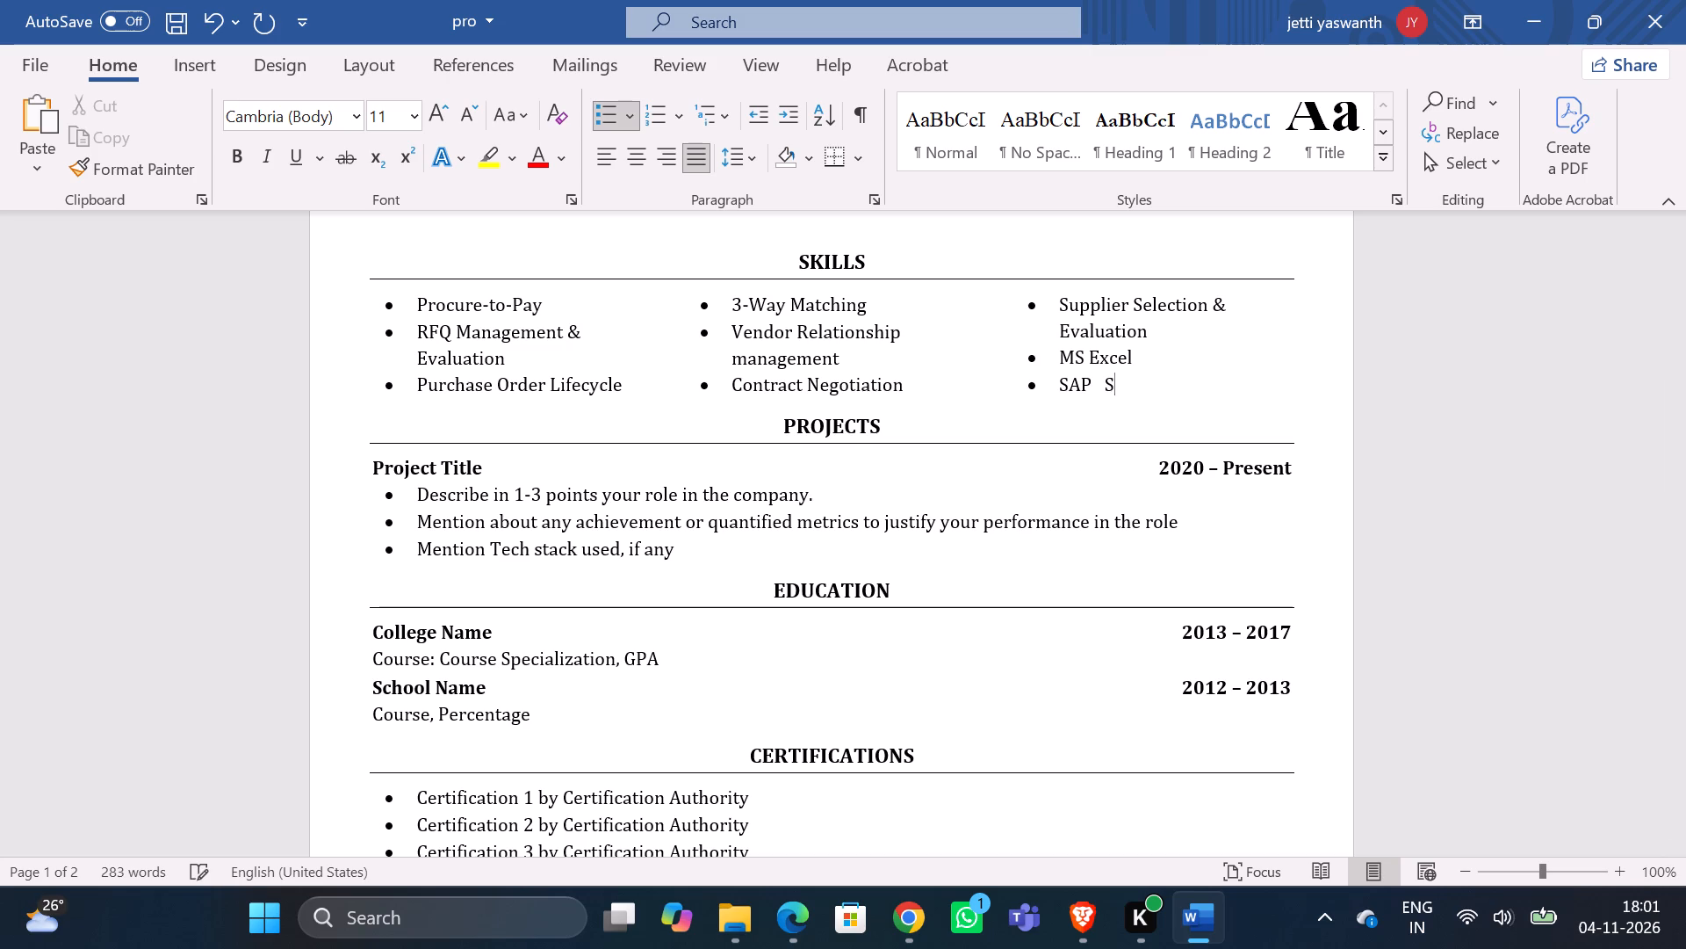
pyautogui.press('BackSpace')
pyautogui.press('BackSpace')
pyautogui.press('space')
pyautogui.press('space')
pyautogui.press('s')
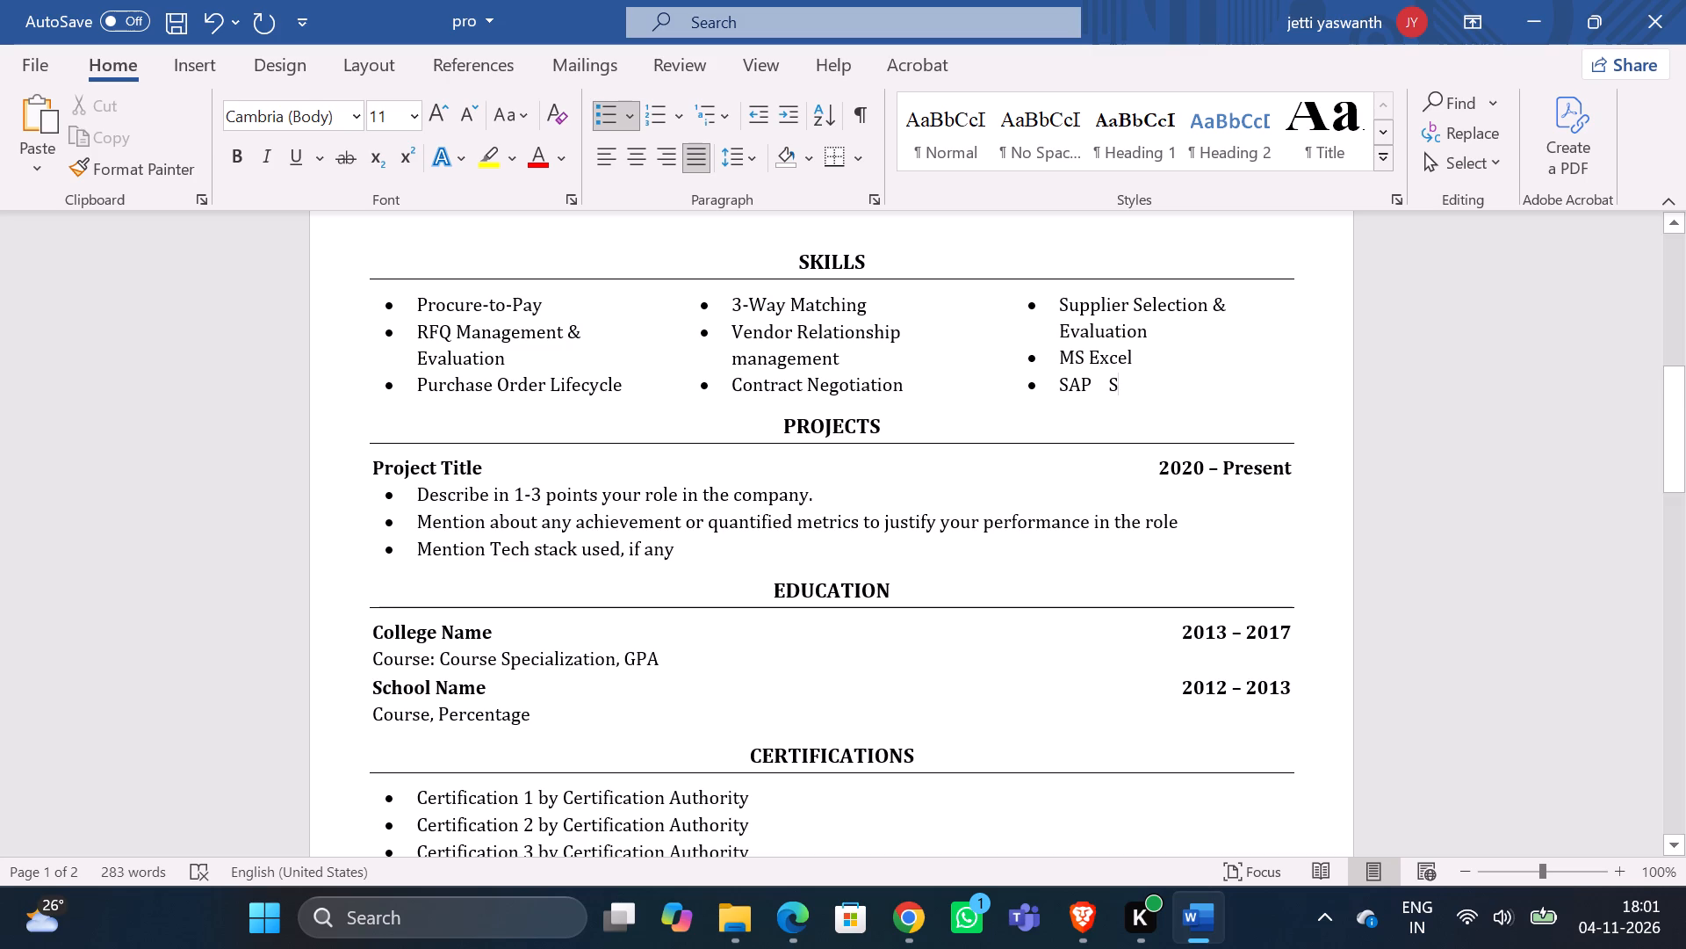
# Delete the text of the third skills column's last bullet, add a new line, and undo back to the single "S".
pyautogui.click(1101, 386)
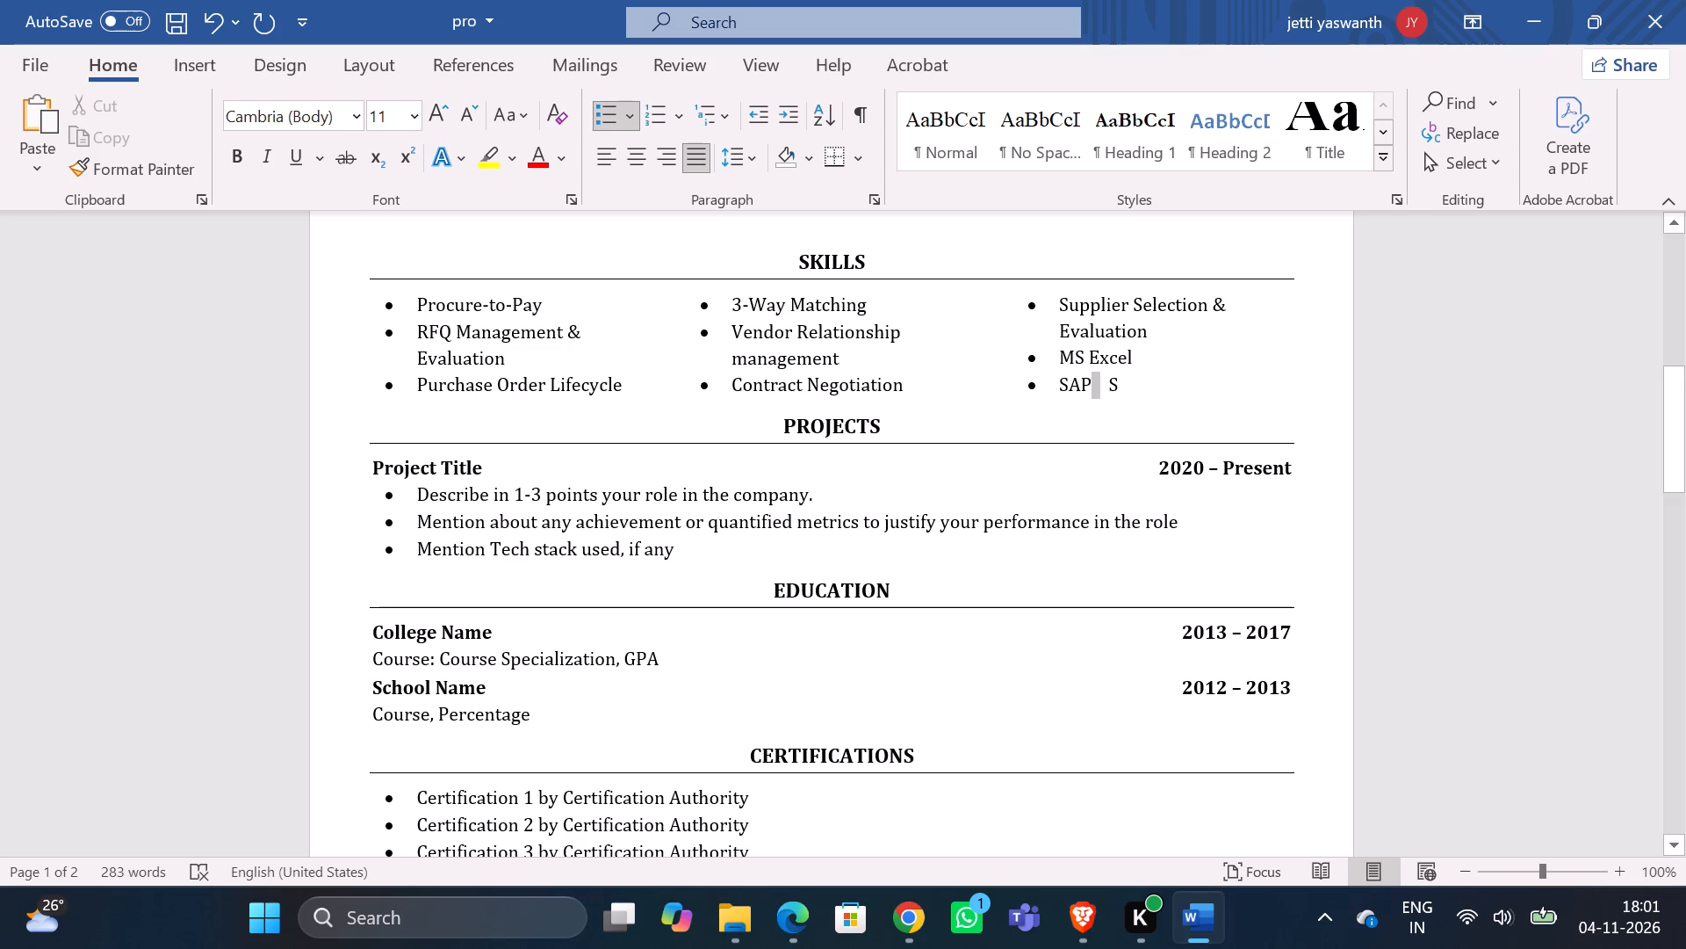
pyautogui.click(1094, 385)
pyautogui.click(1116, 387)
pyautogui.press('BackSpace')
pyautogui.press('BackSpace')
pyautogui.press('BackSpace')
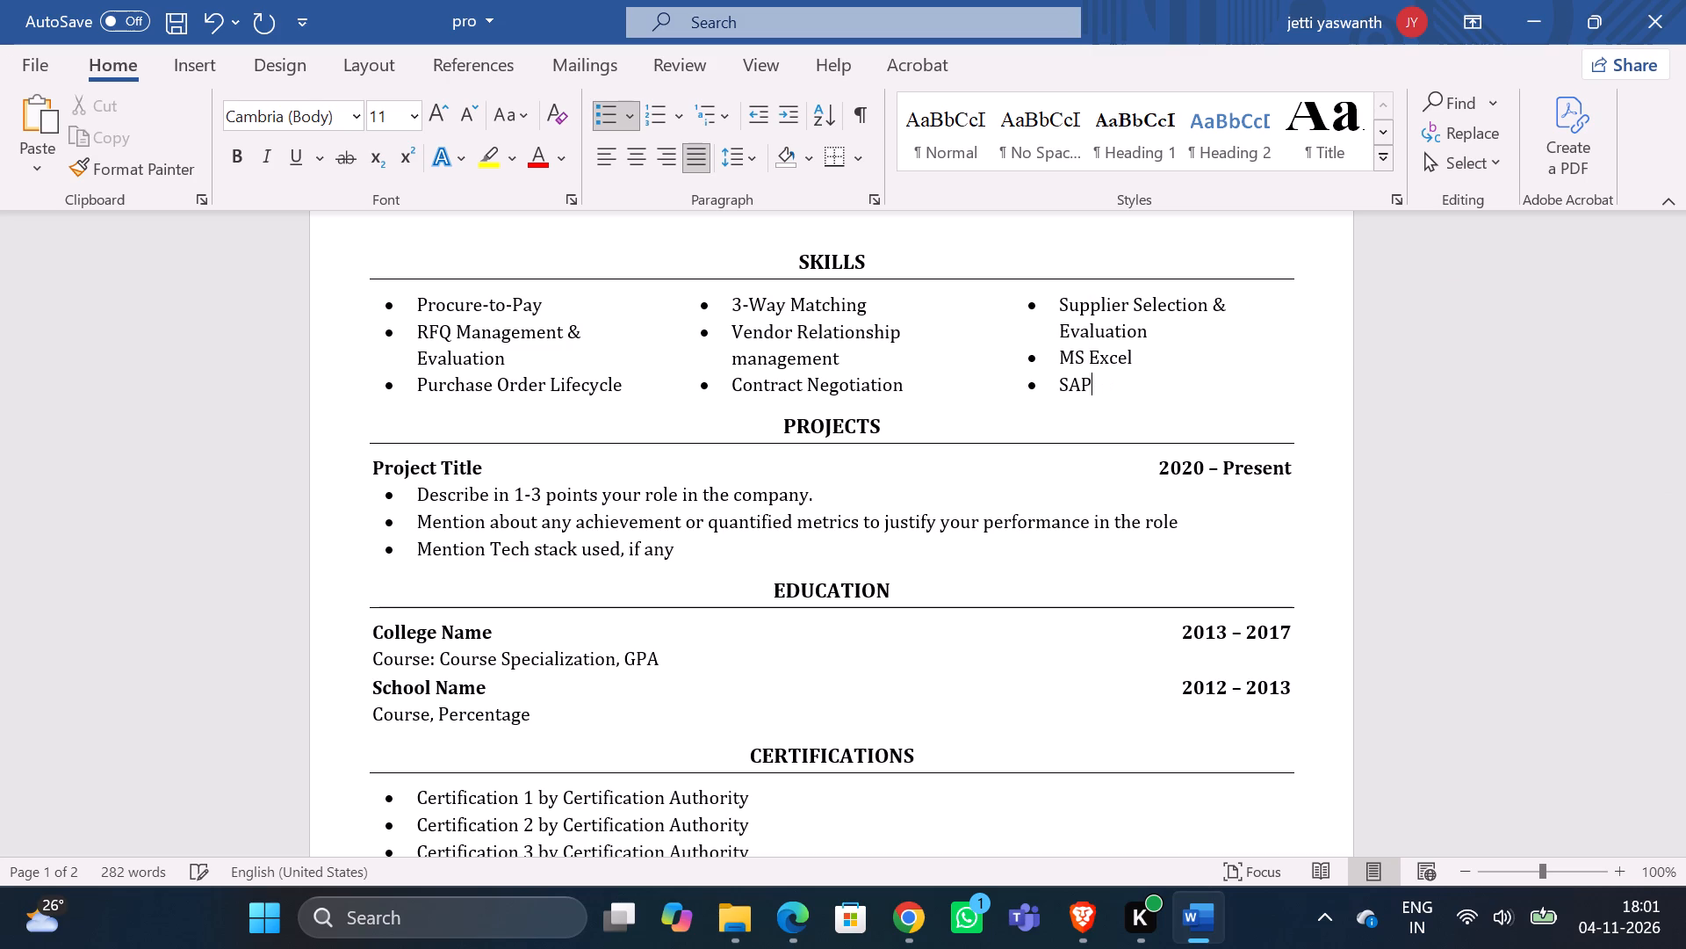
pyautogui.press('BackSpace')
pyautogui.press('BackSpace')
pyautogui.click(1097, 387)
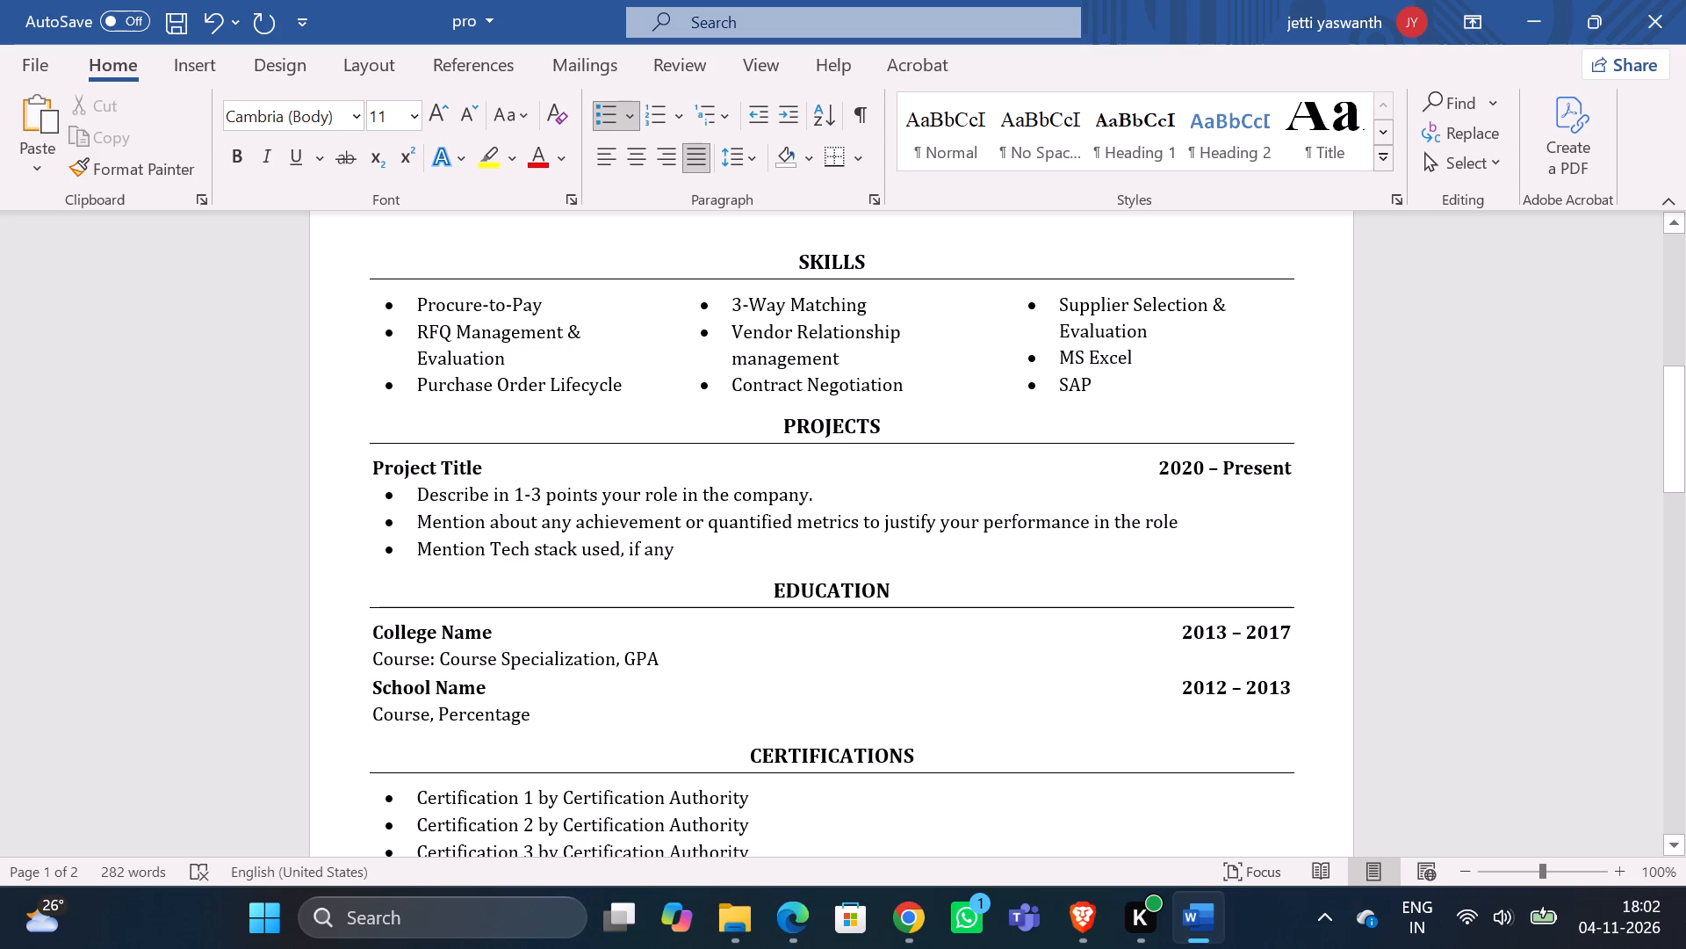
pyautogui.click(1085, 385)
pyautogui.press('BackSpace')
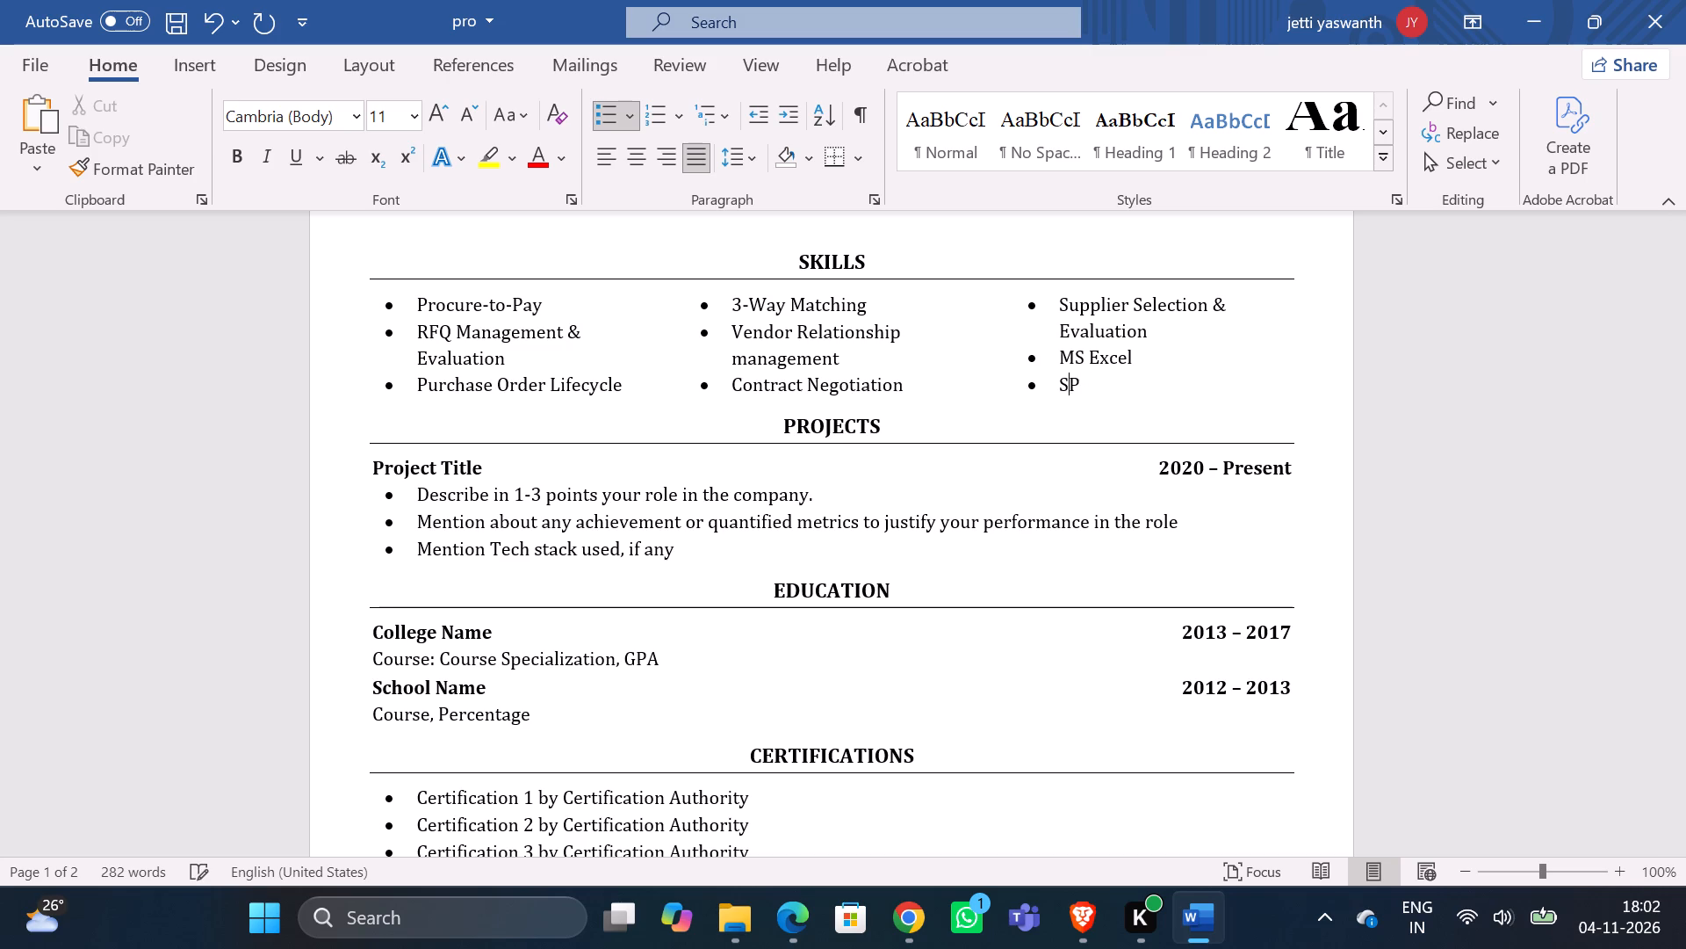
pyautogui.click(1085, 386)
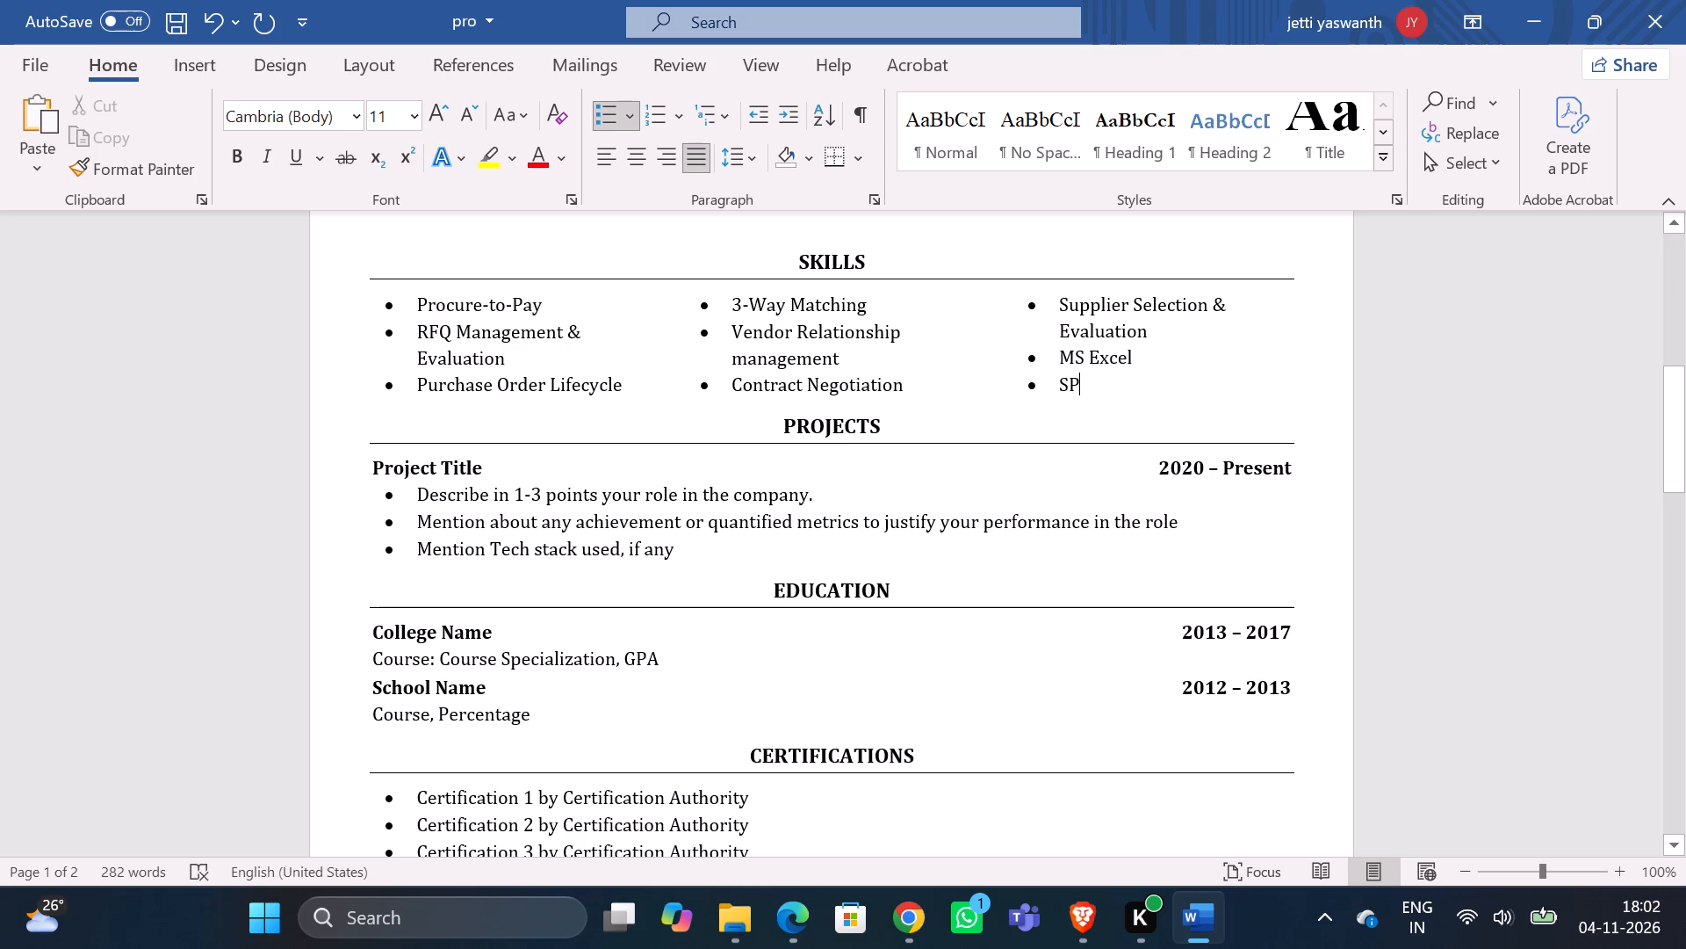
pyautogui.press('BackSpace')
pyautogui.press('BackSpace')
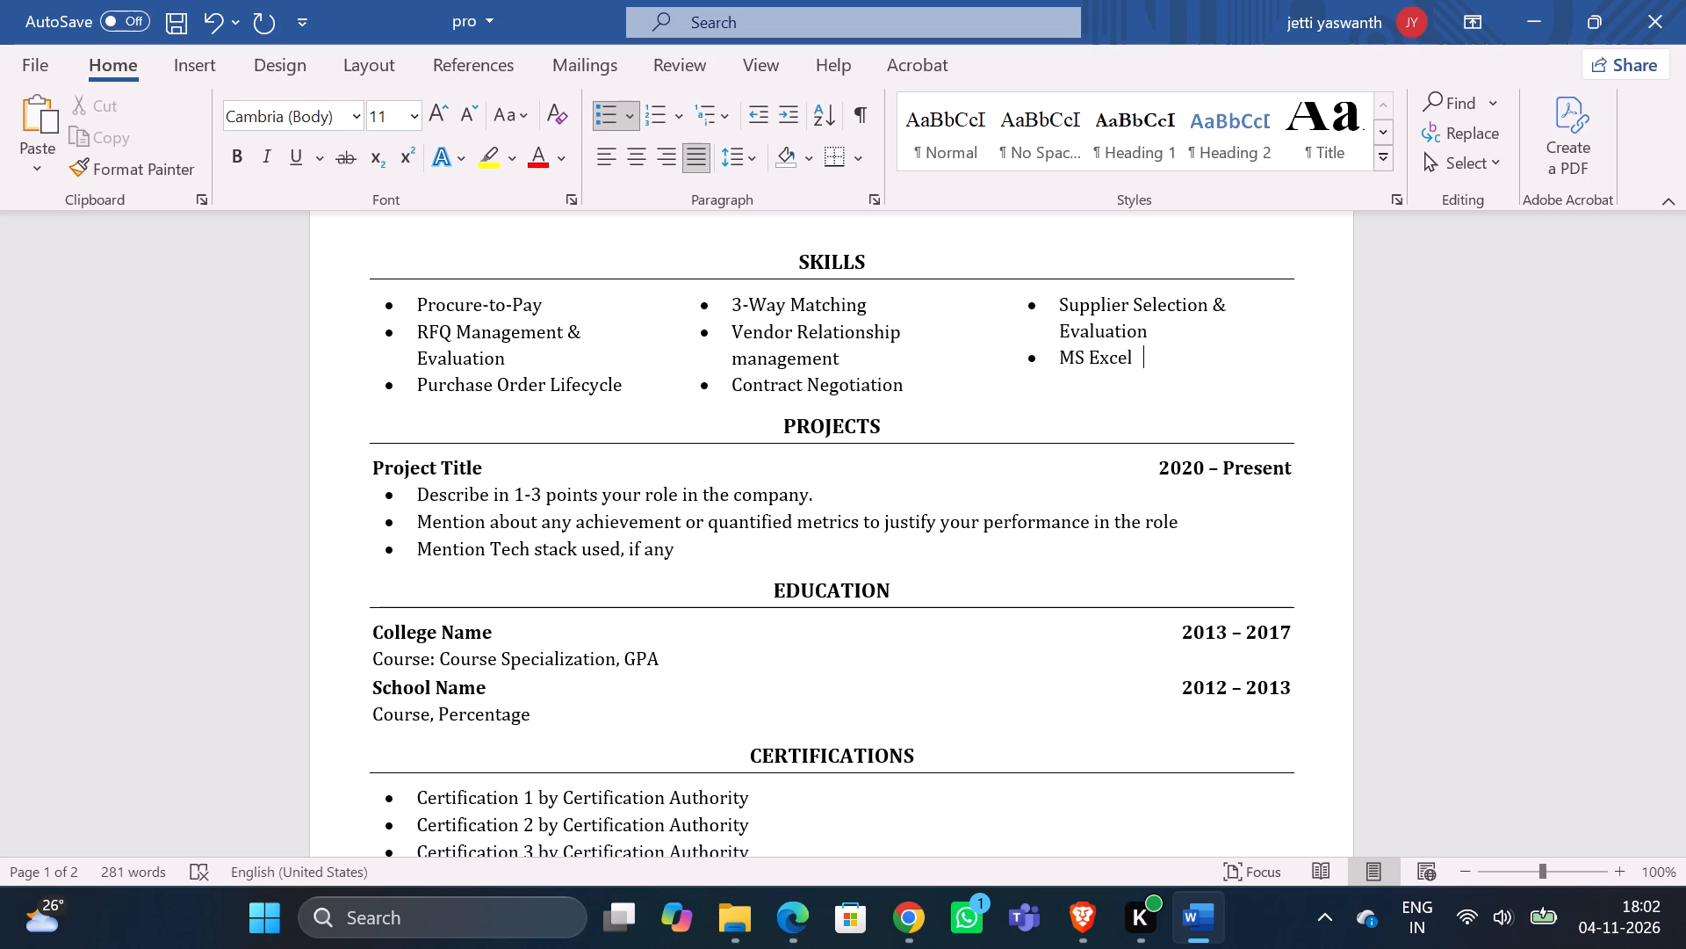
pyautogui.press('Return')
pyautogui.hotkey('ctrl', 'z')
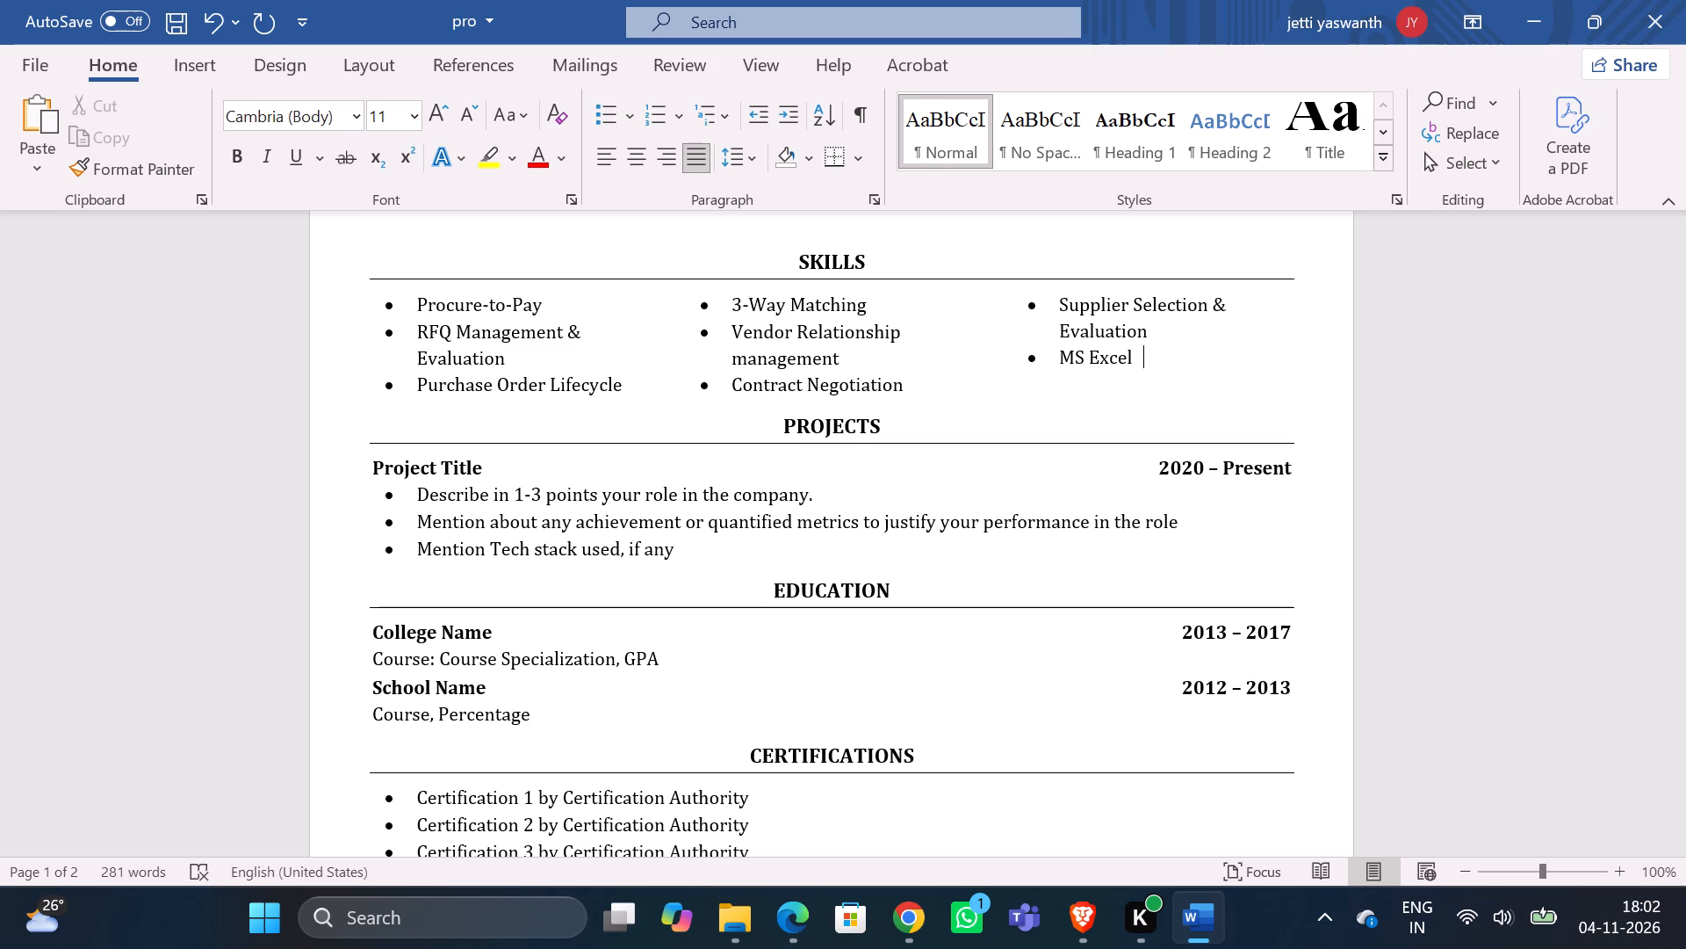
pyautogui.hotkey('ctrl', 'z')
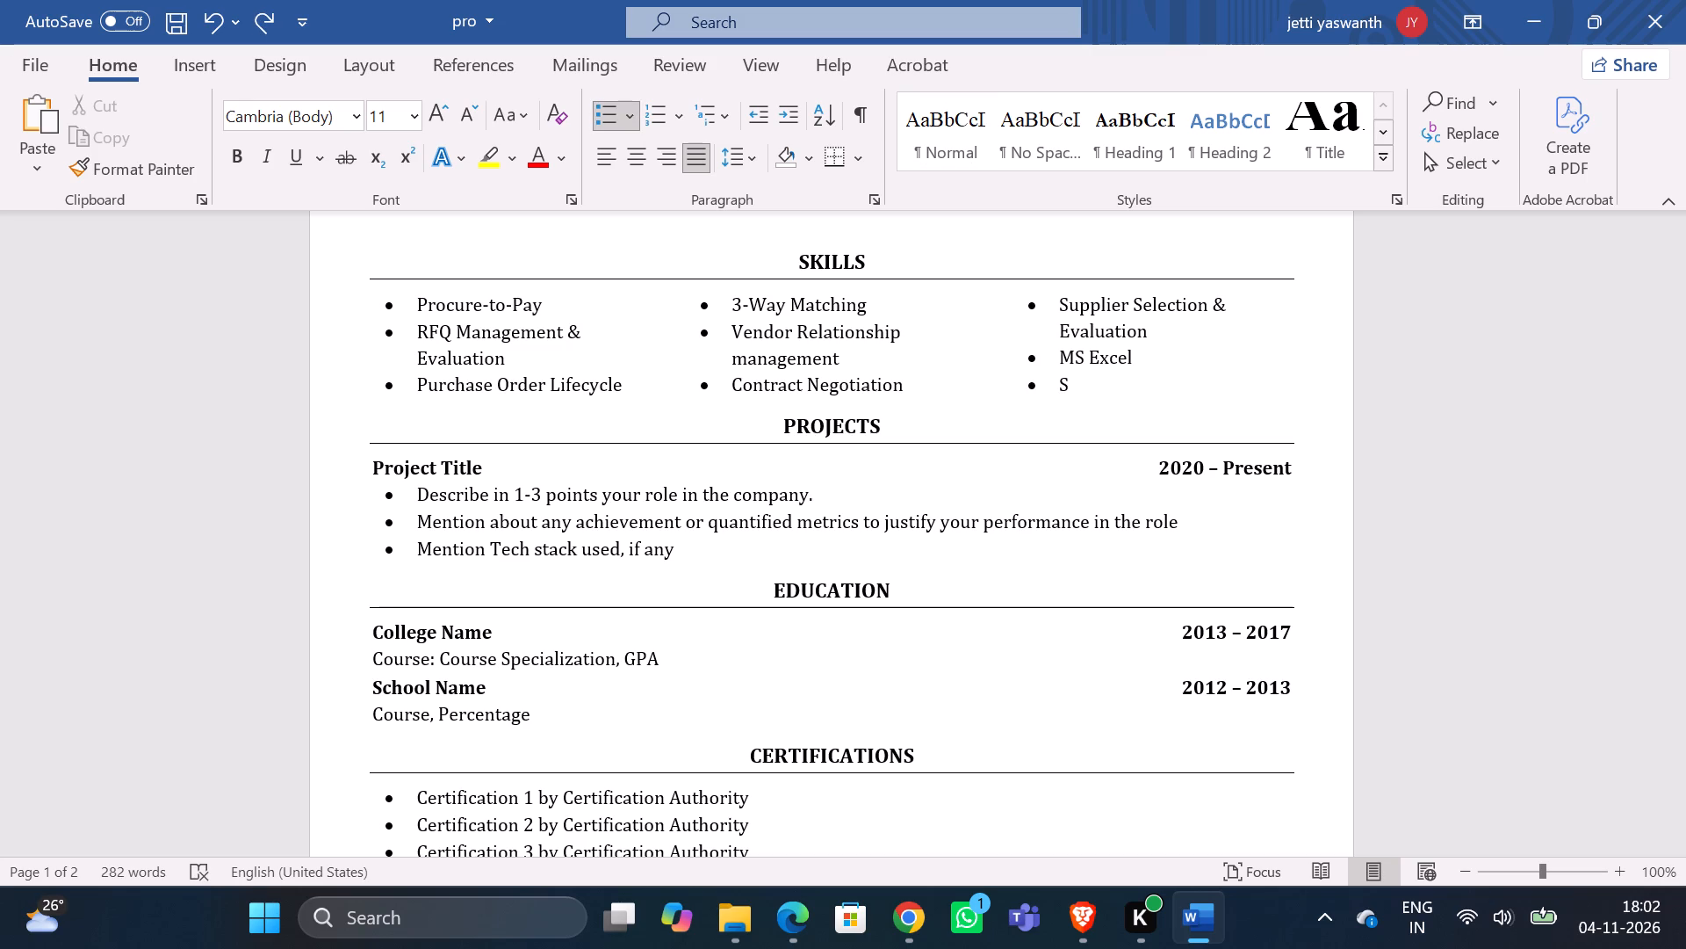
# Complete the last bullet of the third skills column so it reads "SAP S/4HANA Sourcing & Procurement".
pyautogui.write('AP')
pyautogui.press('space')
pyautogui.press('s')
pyautogui.write('/4HANA')
pyautogui.press('space')
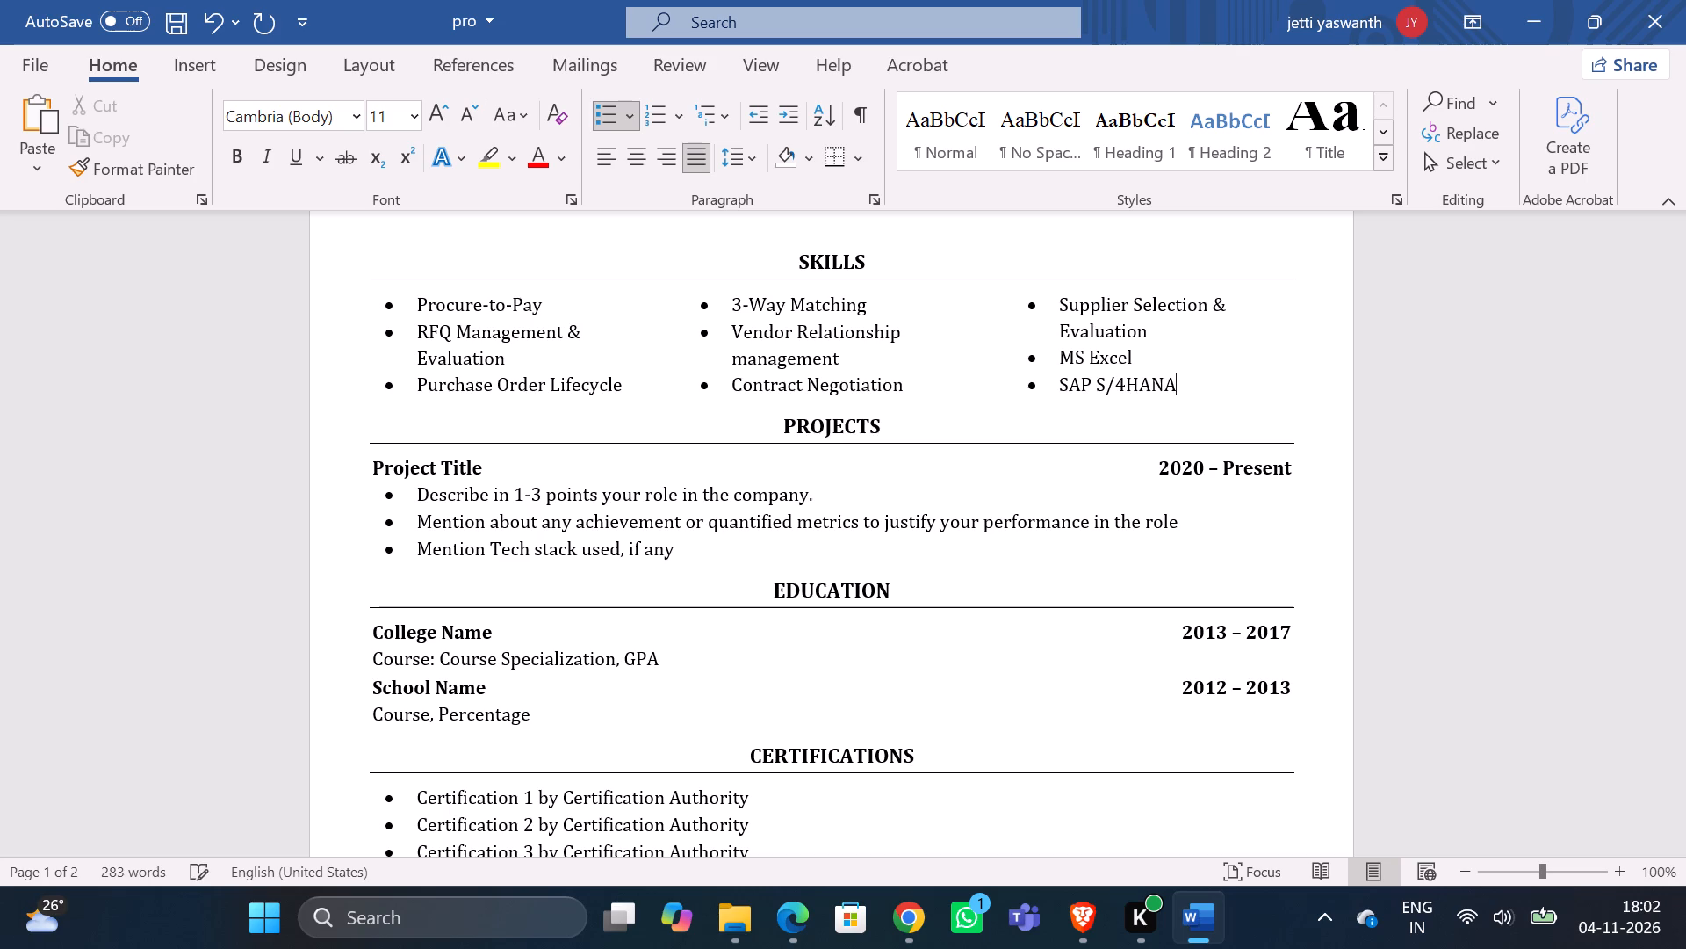
pyautogui.press('s')
pyautogui.write('ou')
pyautogui.press('c')
pyautogui.press('BackSpace')
pyautogui.write('rcing')
pyautogui.press('space')
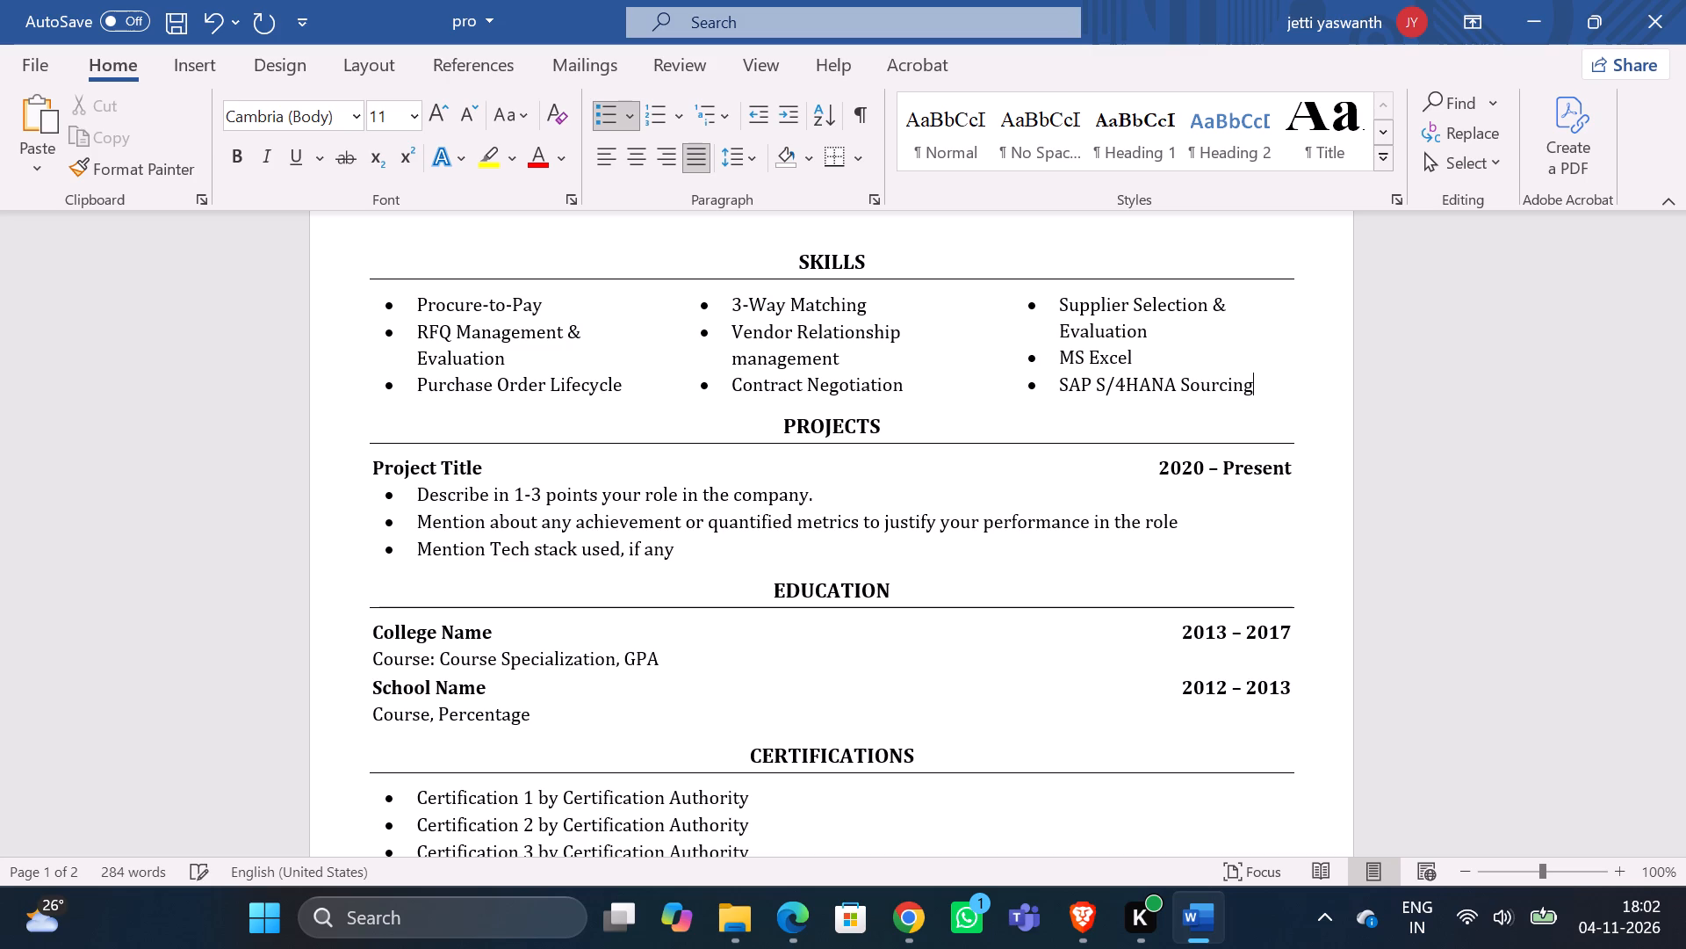
pyautogui.press('a')
pyautogui.press('BackSpace')
pyautogui.hotkey('shift', '&')
pyautogui.press('p')
pyautogui.press('BackSpace')
pyautogui.press('space')
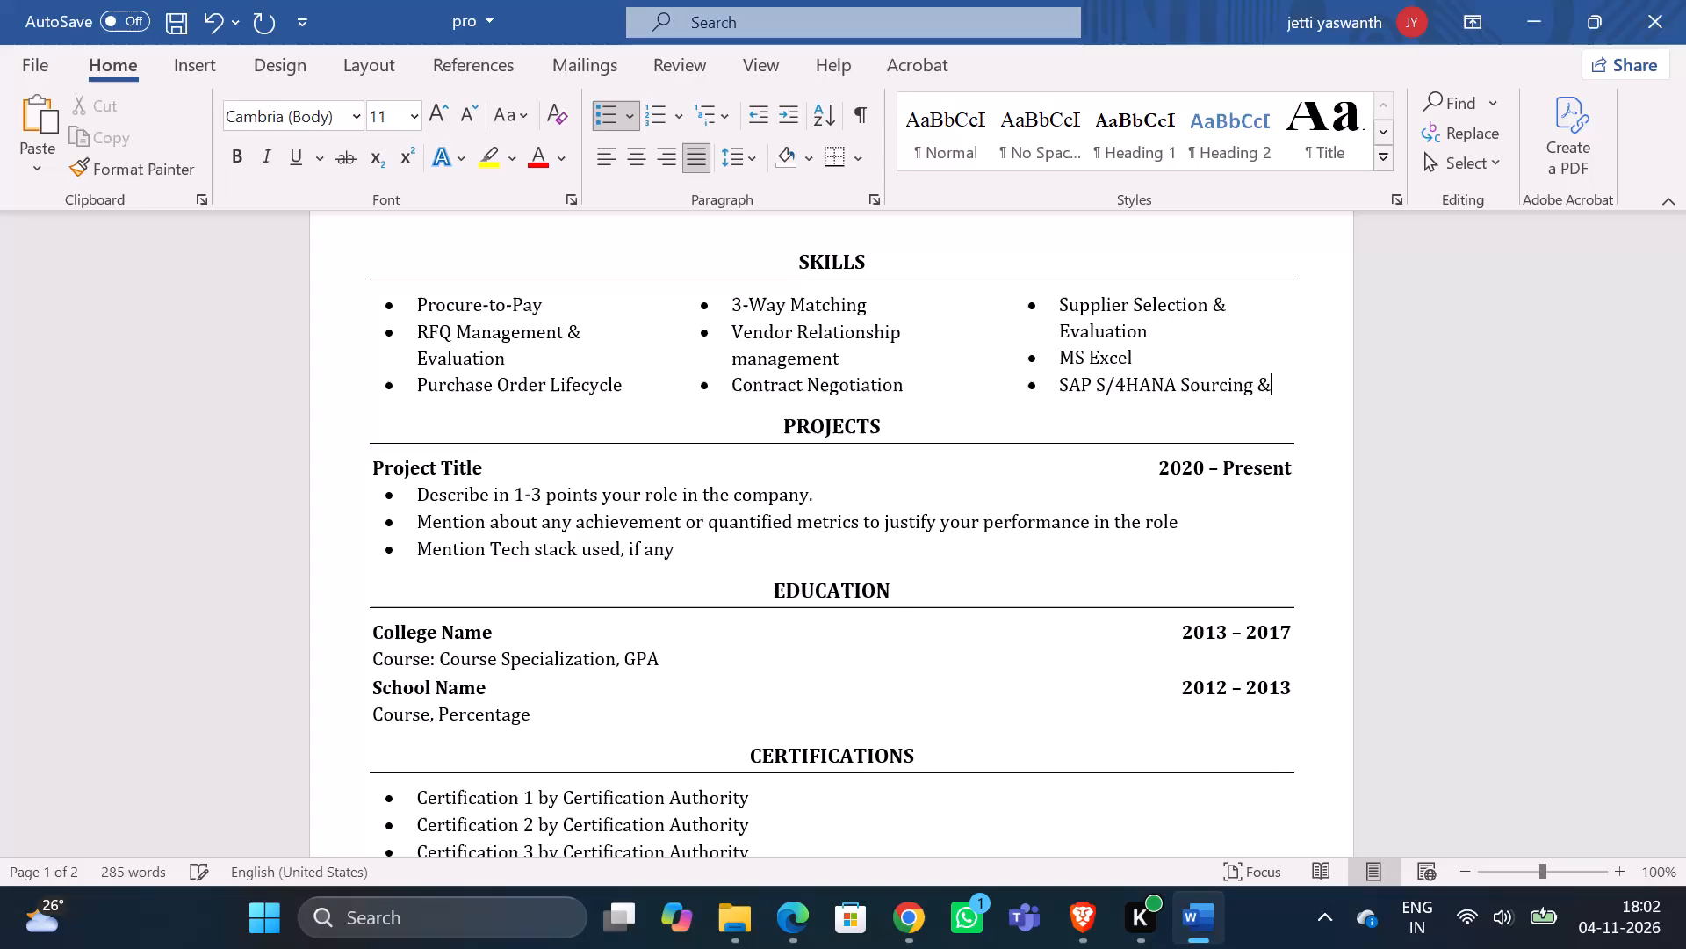
pyautogui.write('P')
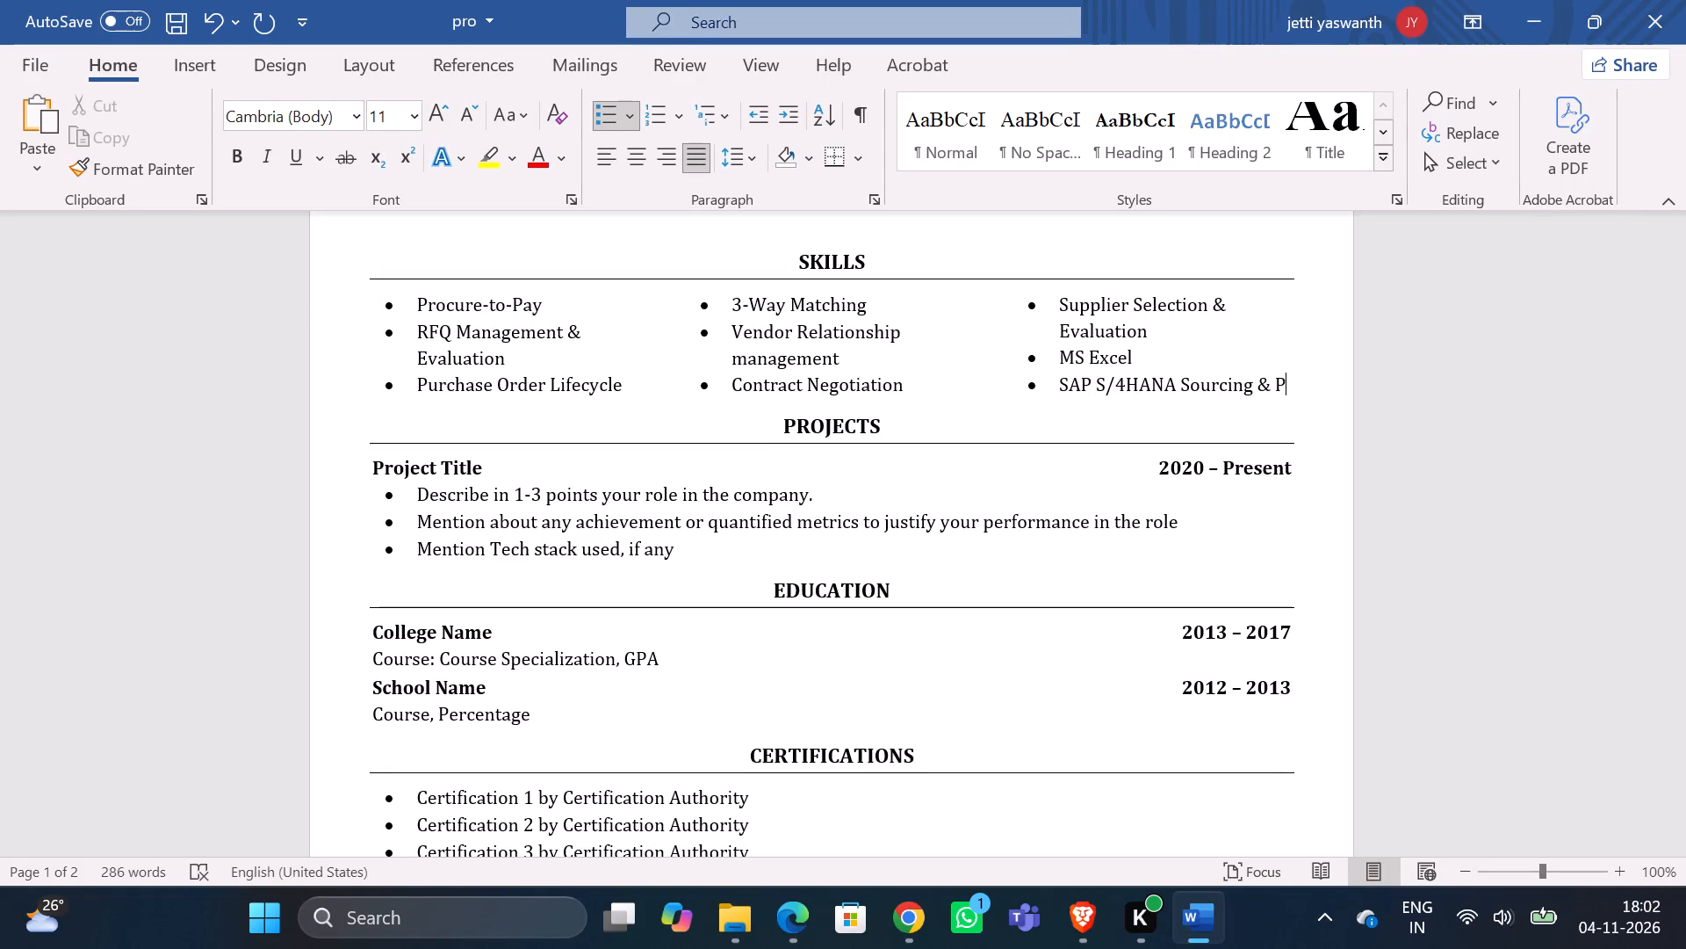
pyautogui.write('ro')
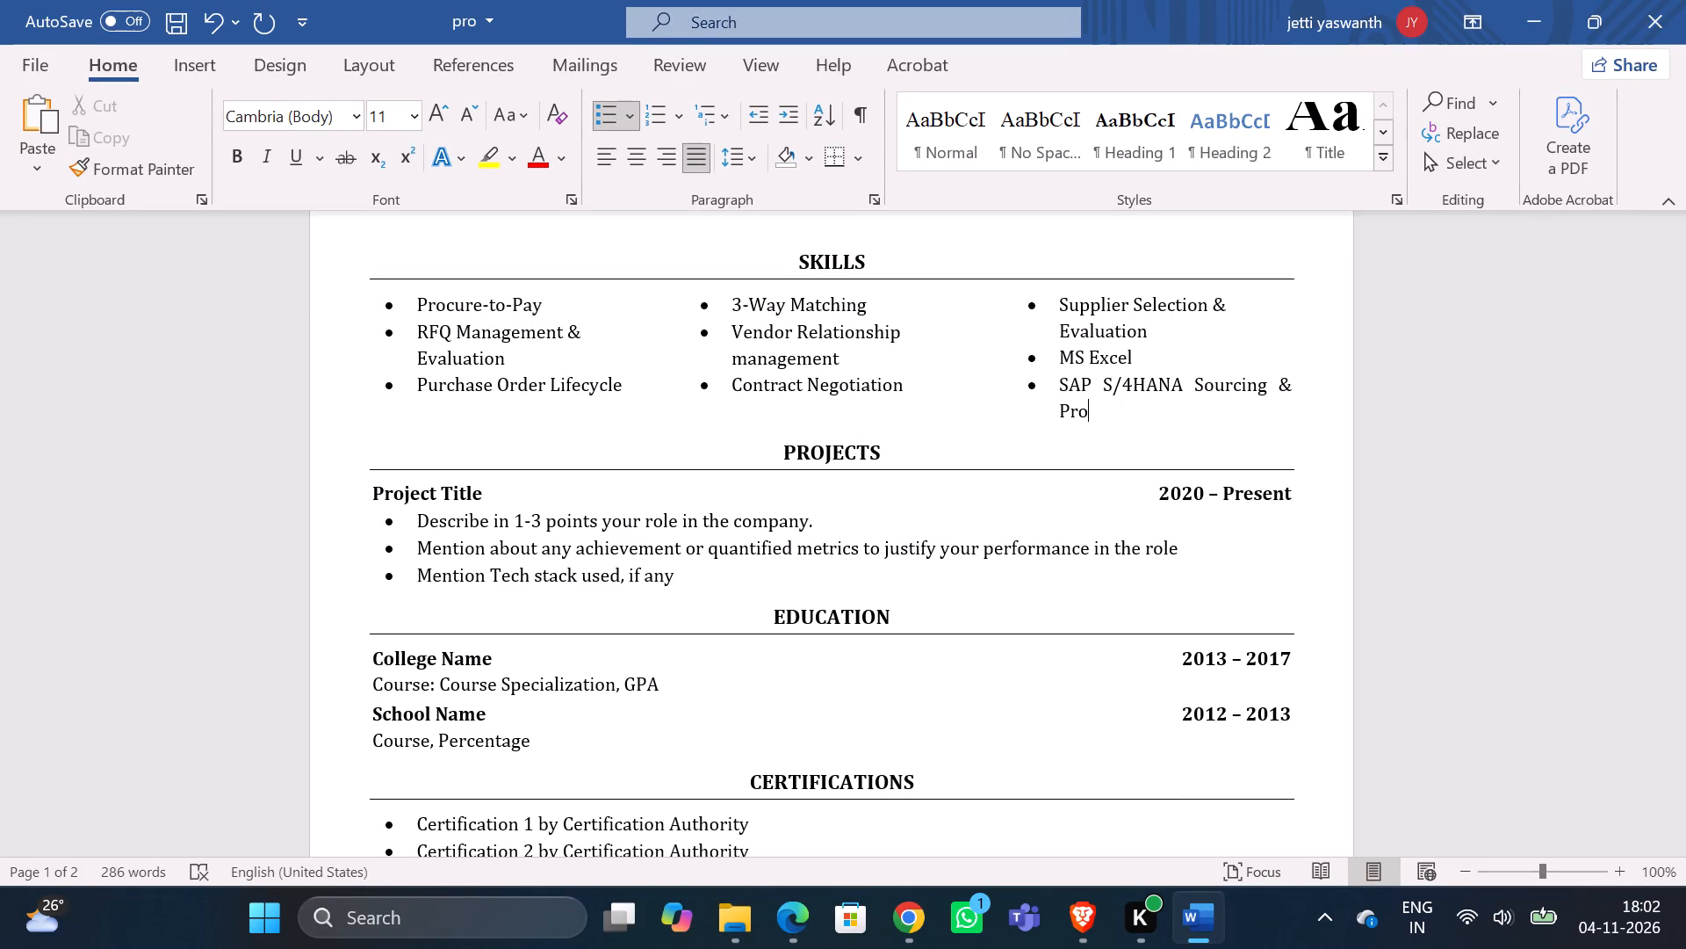
pyautogui.write('cure')
pyautogui.write('ment')
# Review the résumé from the header and summary through the experience, skills, projects, education and certifications sections.
pyautogui.scroll(3, 1085, 386)
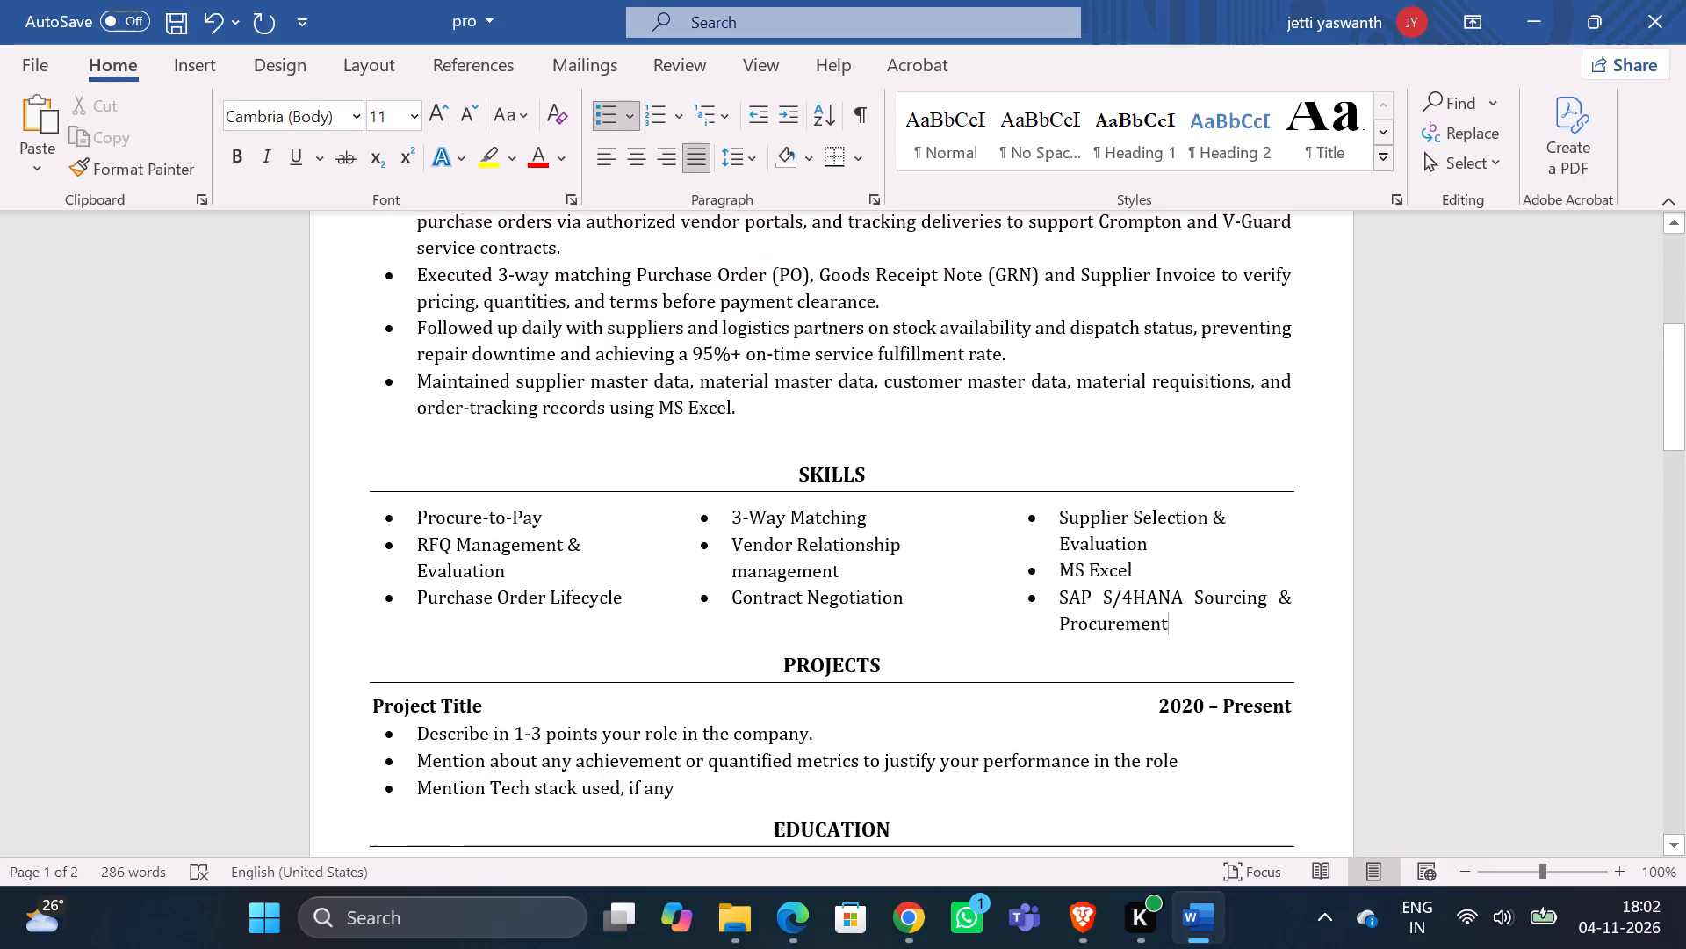
pyautogui.scroll(2, 1085, 386)
pyautogui.scroll(-1, 1085, 386)
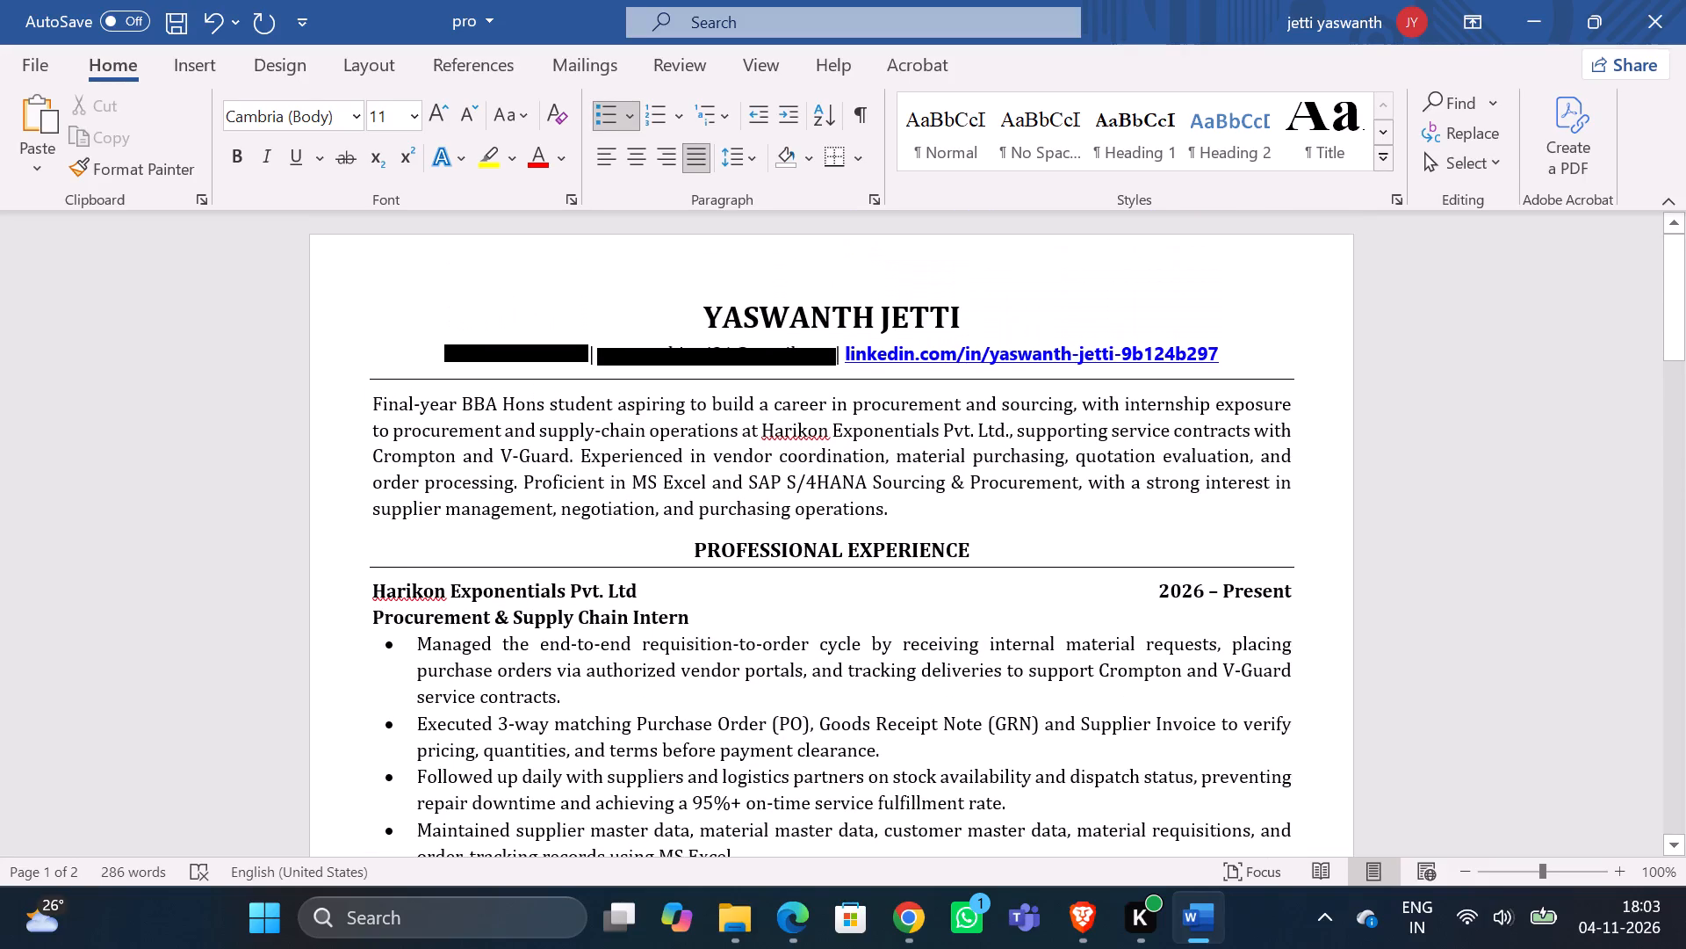
pyautogui.scroll(-1, 1085, 386)
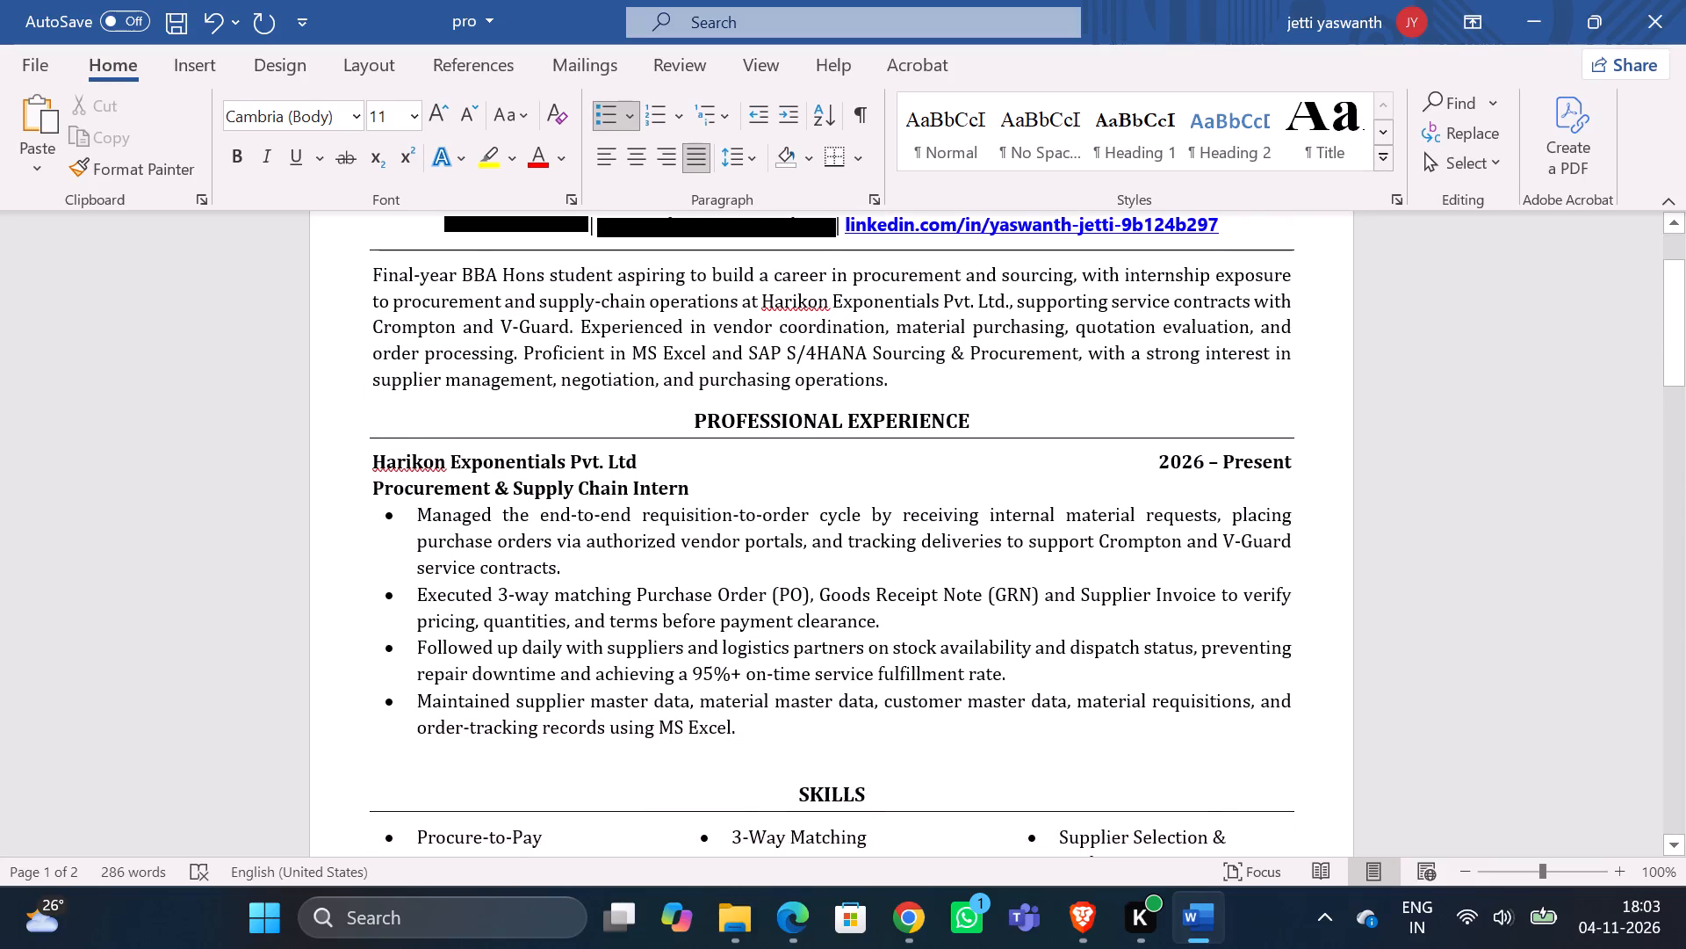
pyautogui.scroll(-1, 1085, 386)
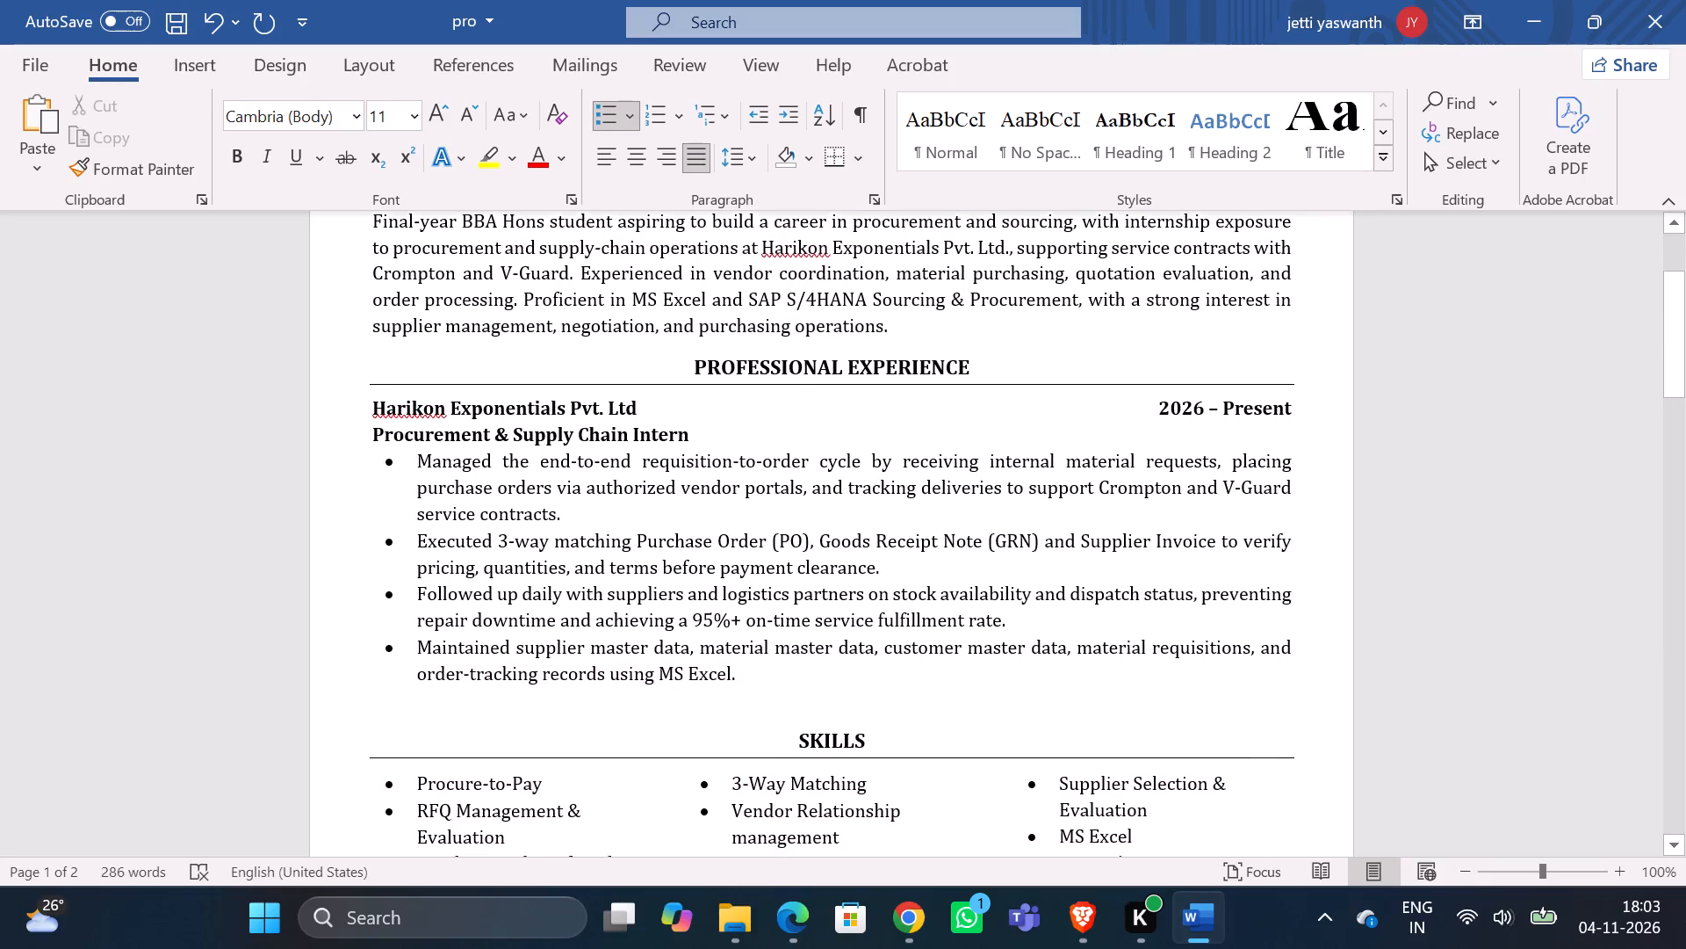
pyautogui.scroll(-3, 1085, 386)
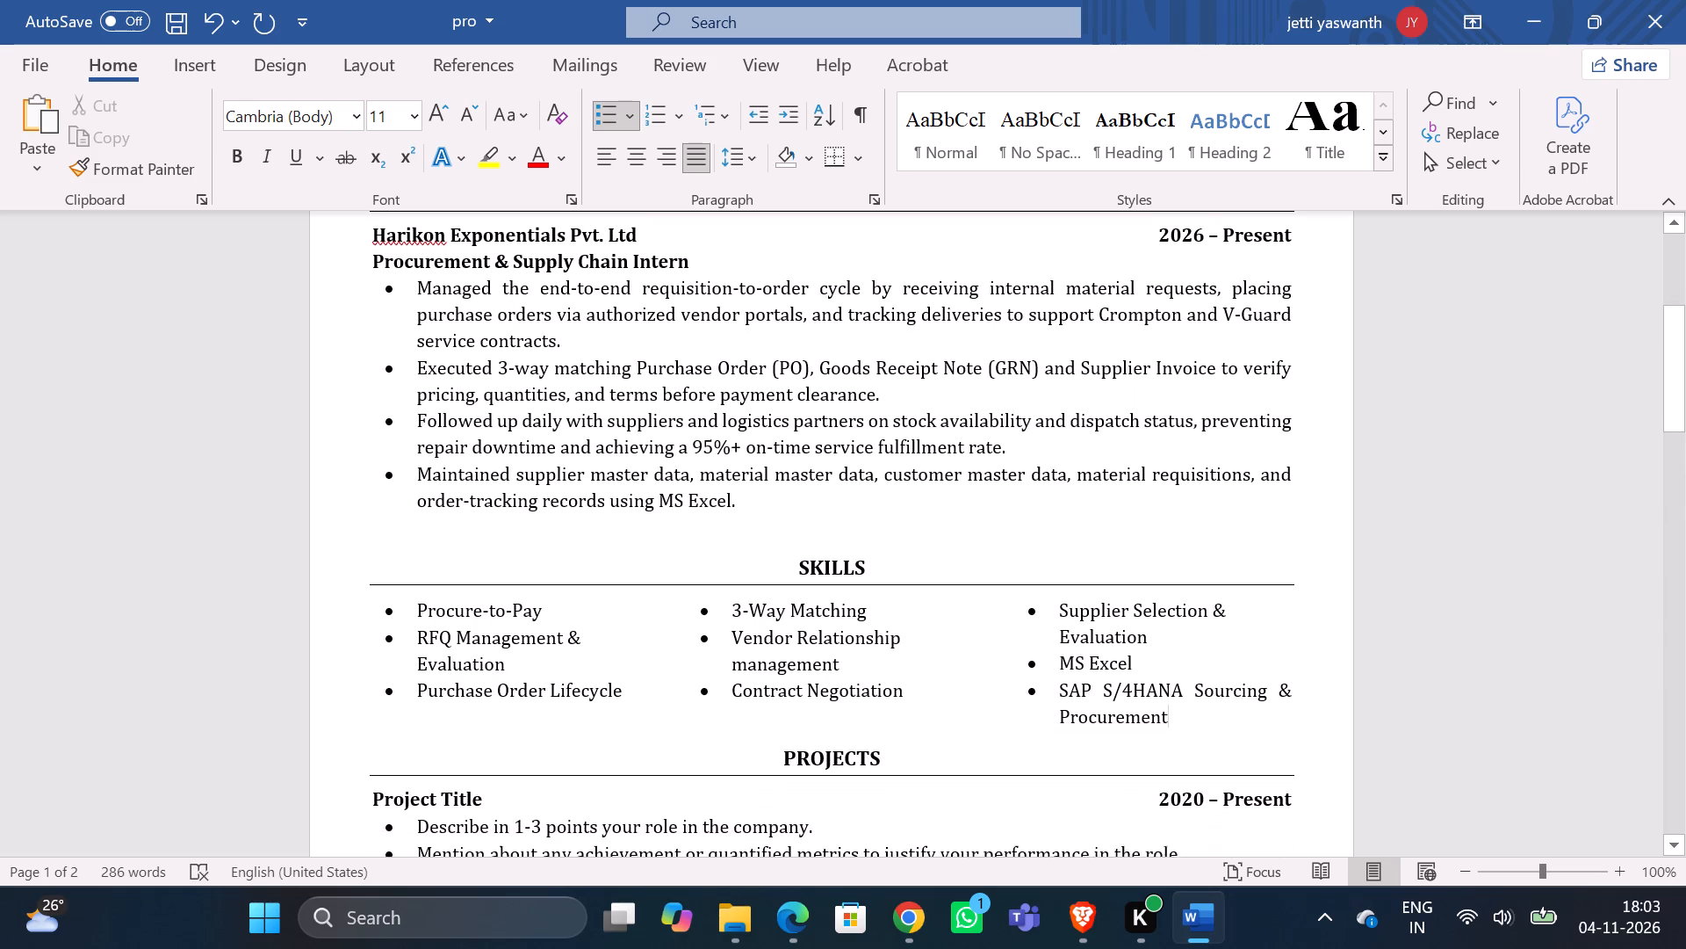
pyautogui.scroll(-2, 1085, 386)
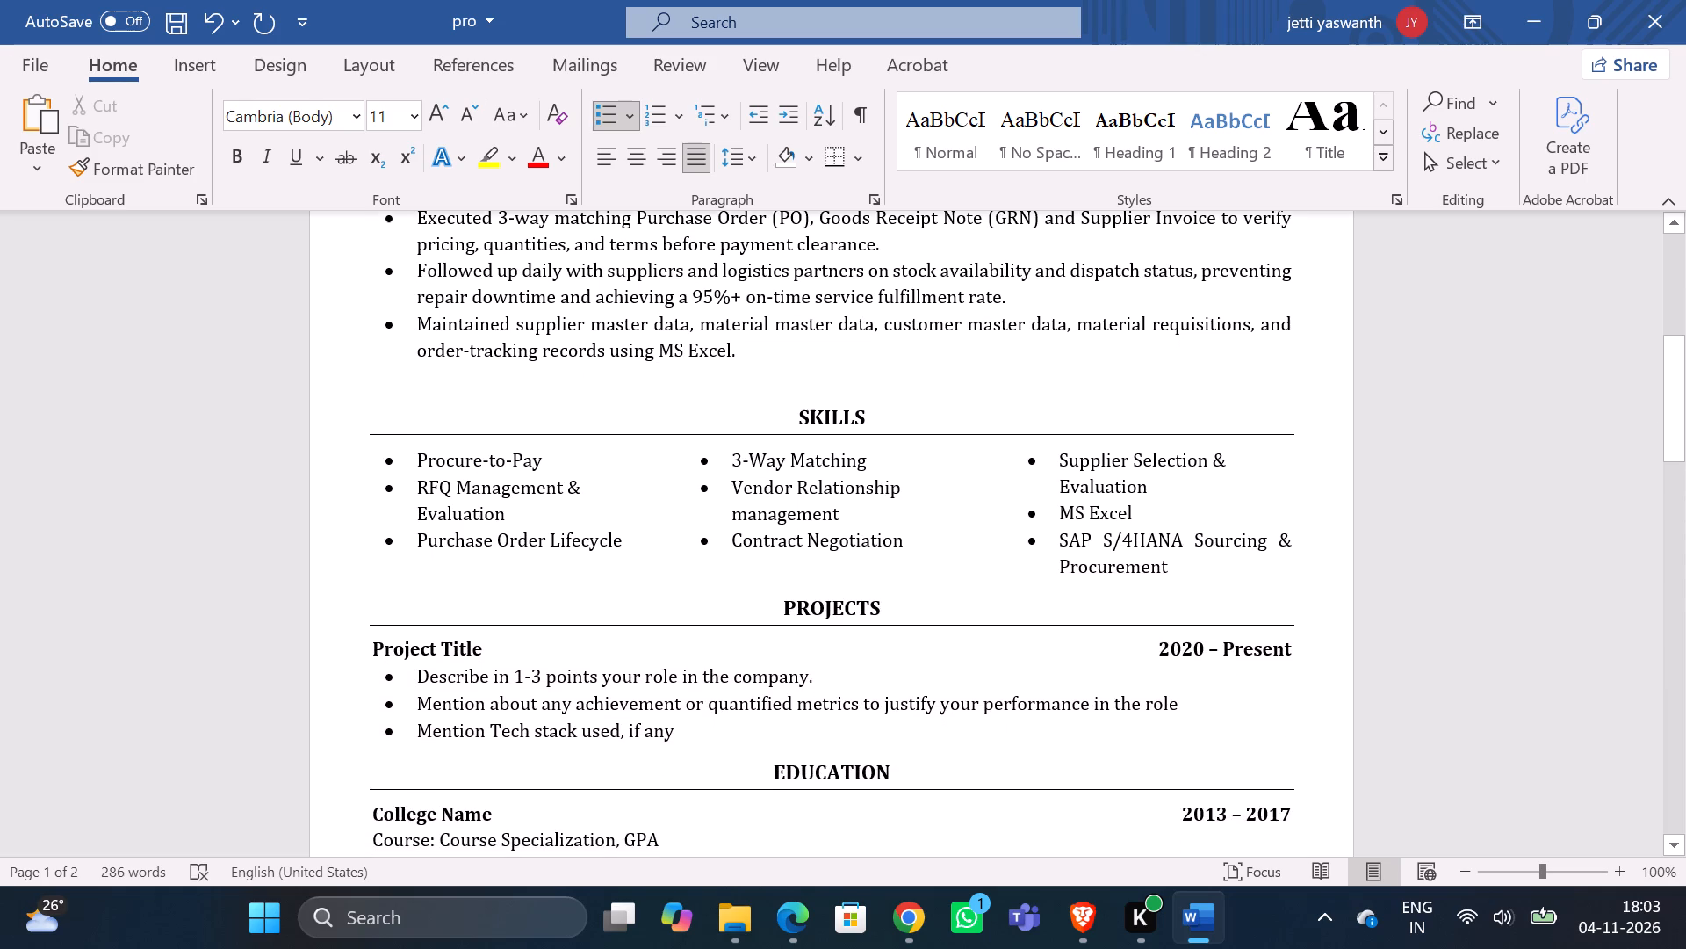
pyautogui.scroll(-2, 1085, 386)
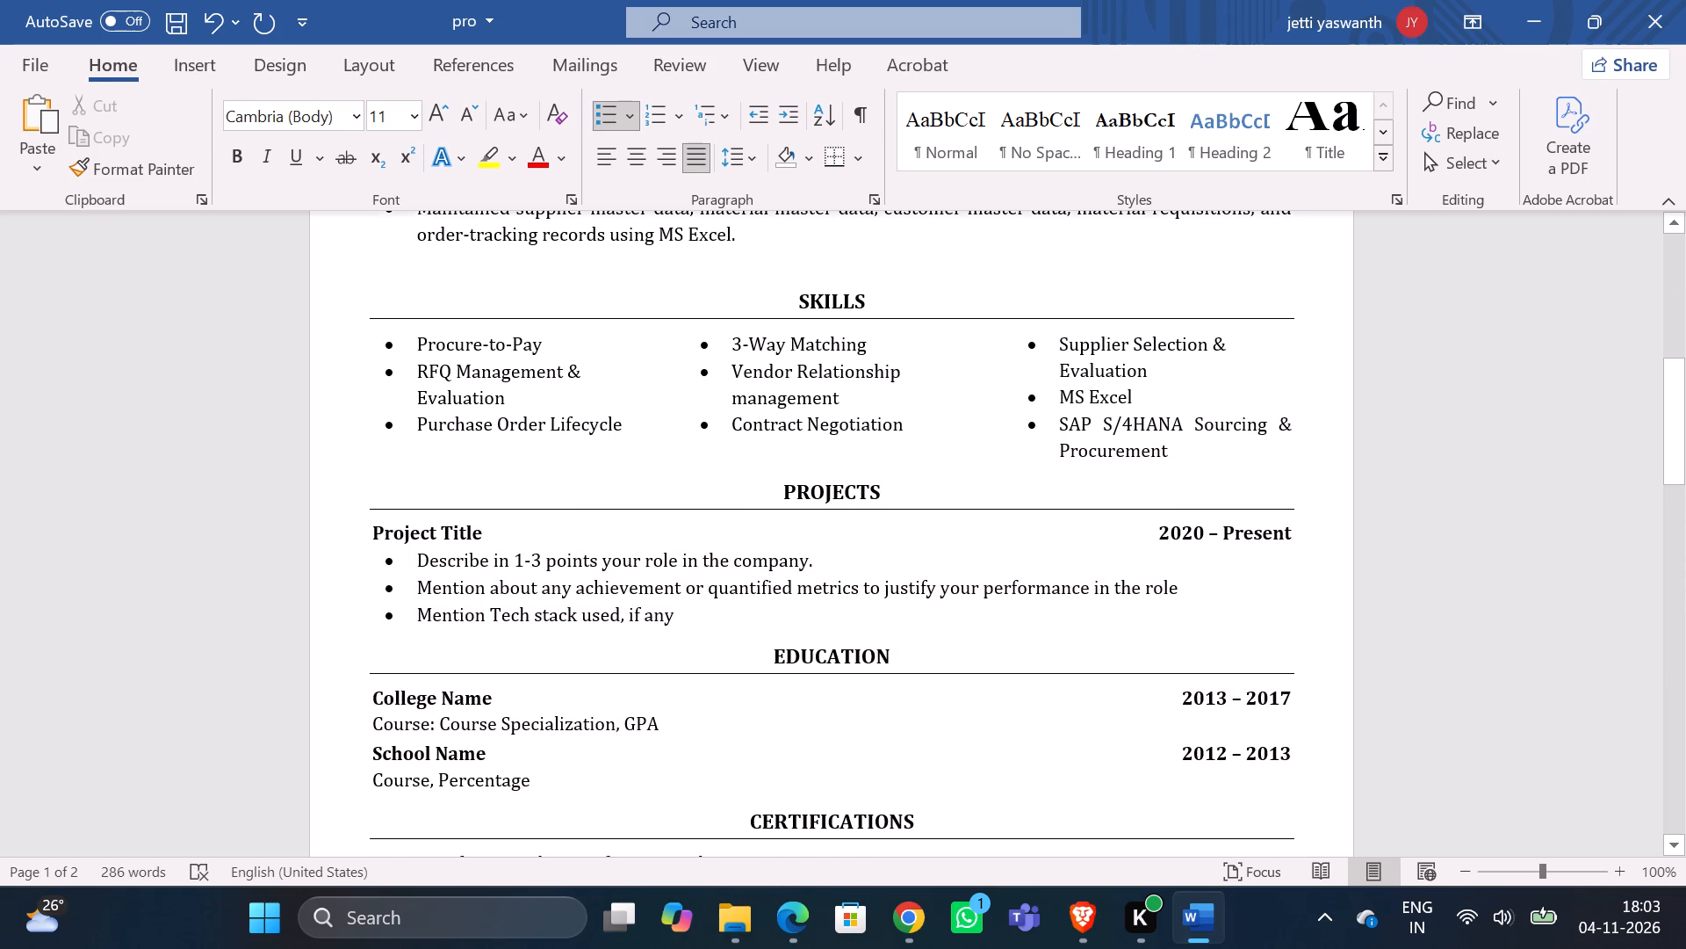
pyautogui.scroll(-1, 1085, 386)
pyautogui.scroll(1, 1085, 386)
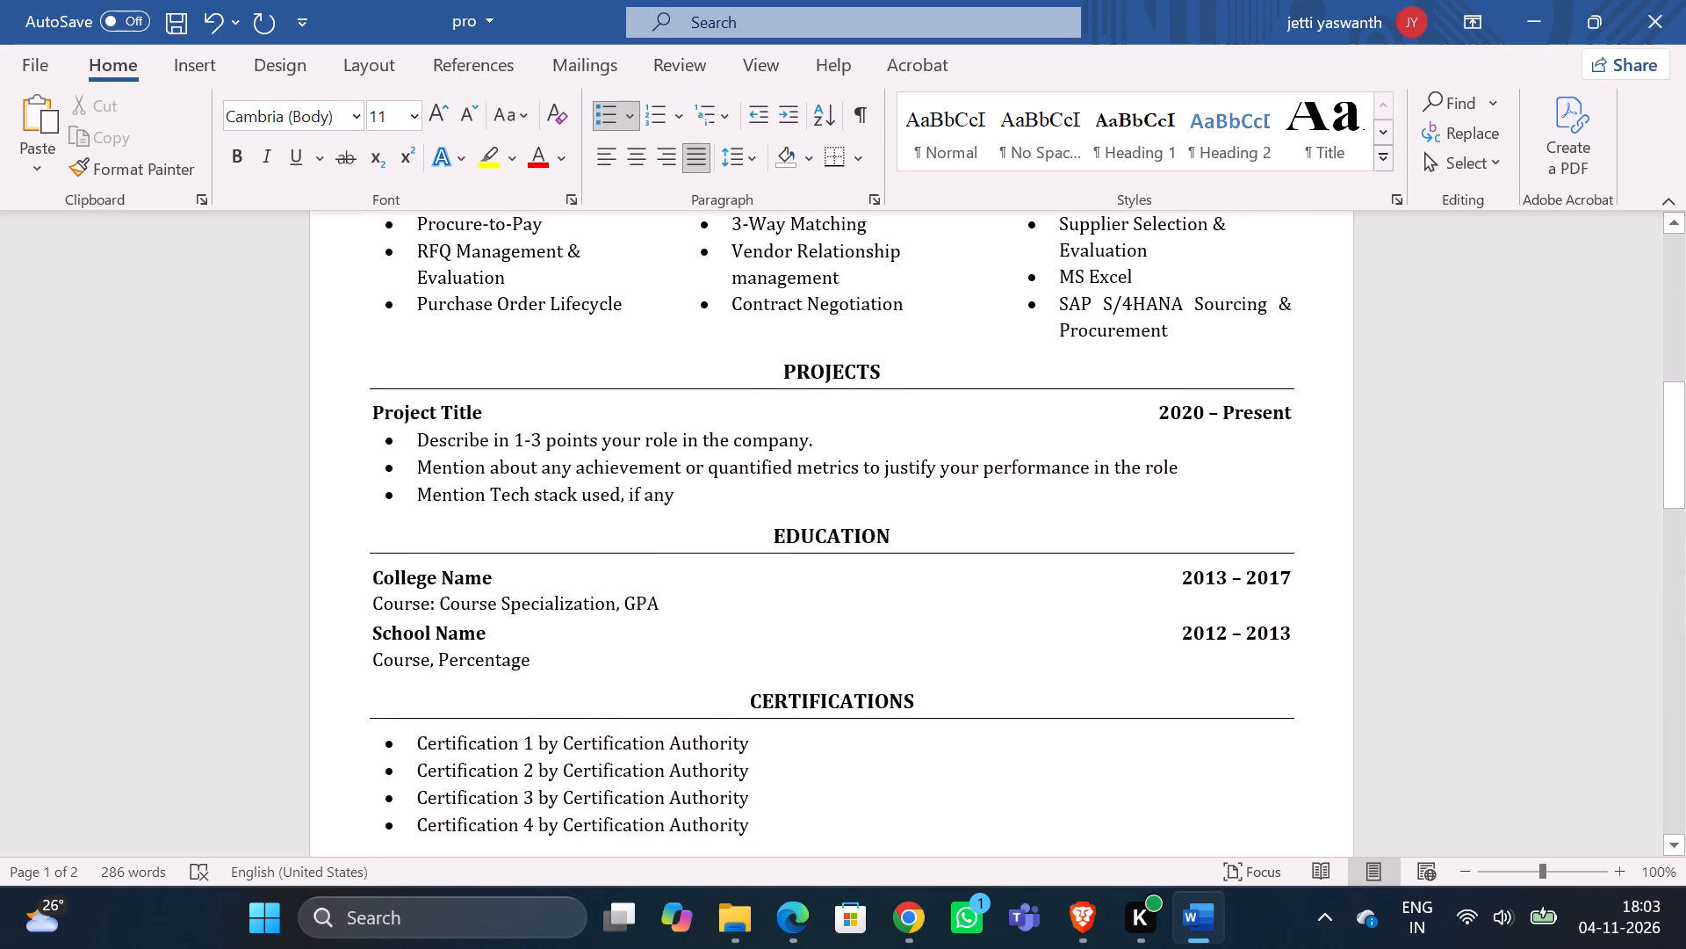
pyautogui.scroll(3, 1085, 386)
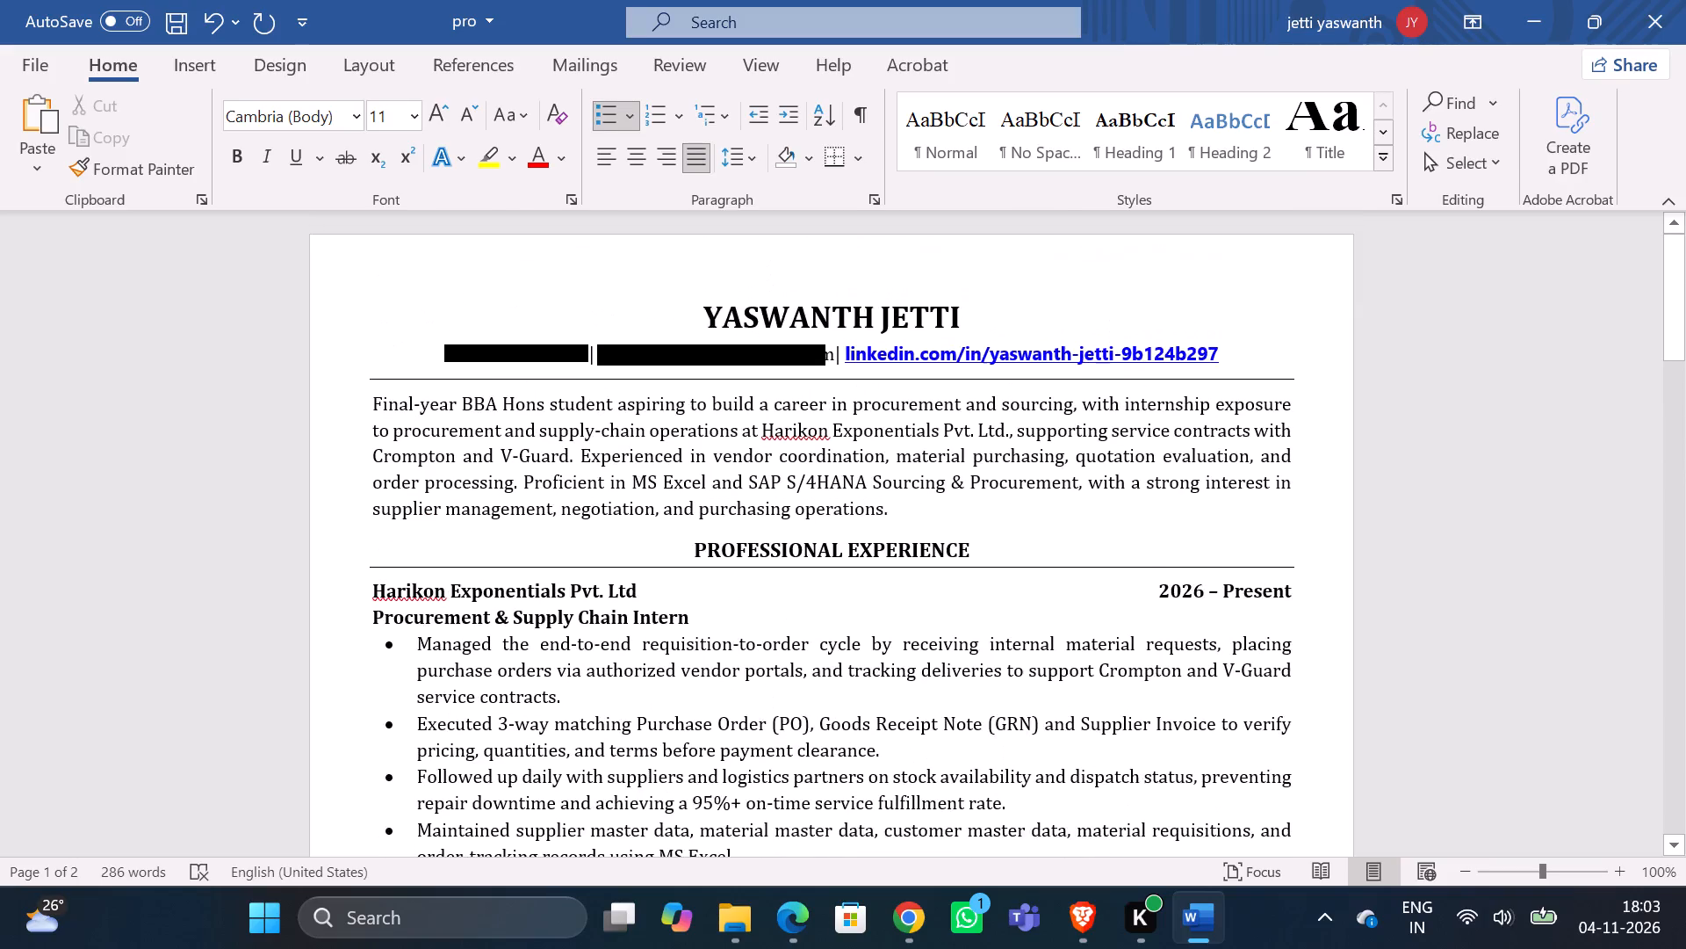
pyautogui.scroll(-3, 1085, 386)
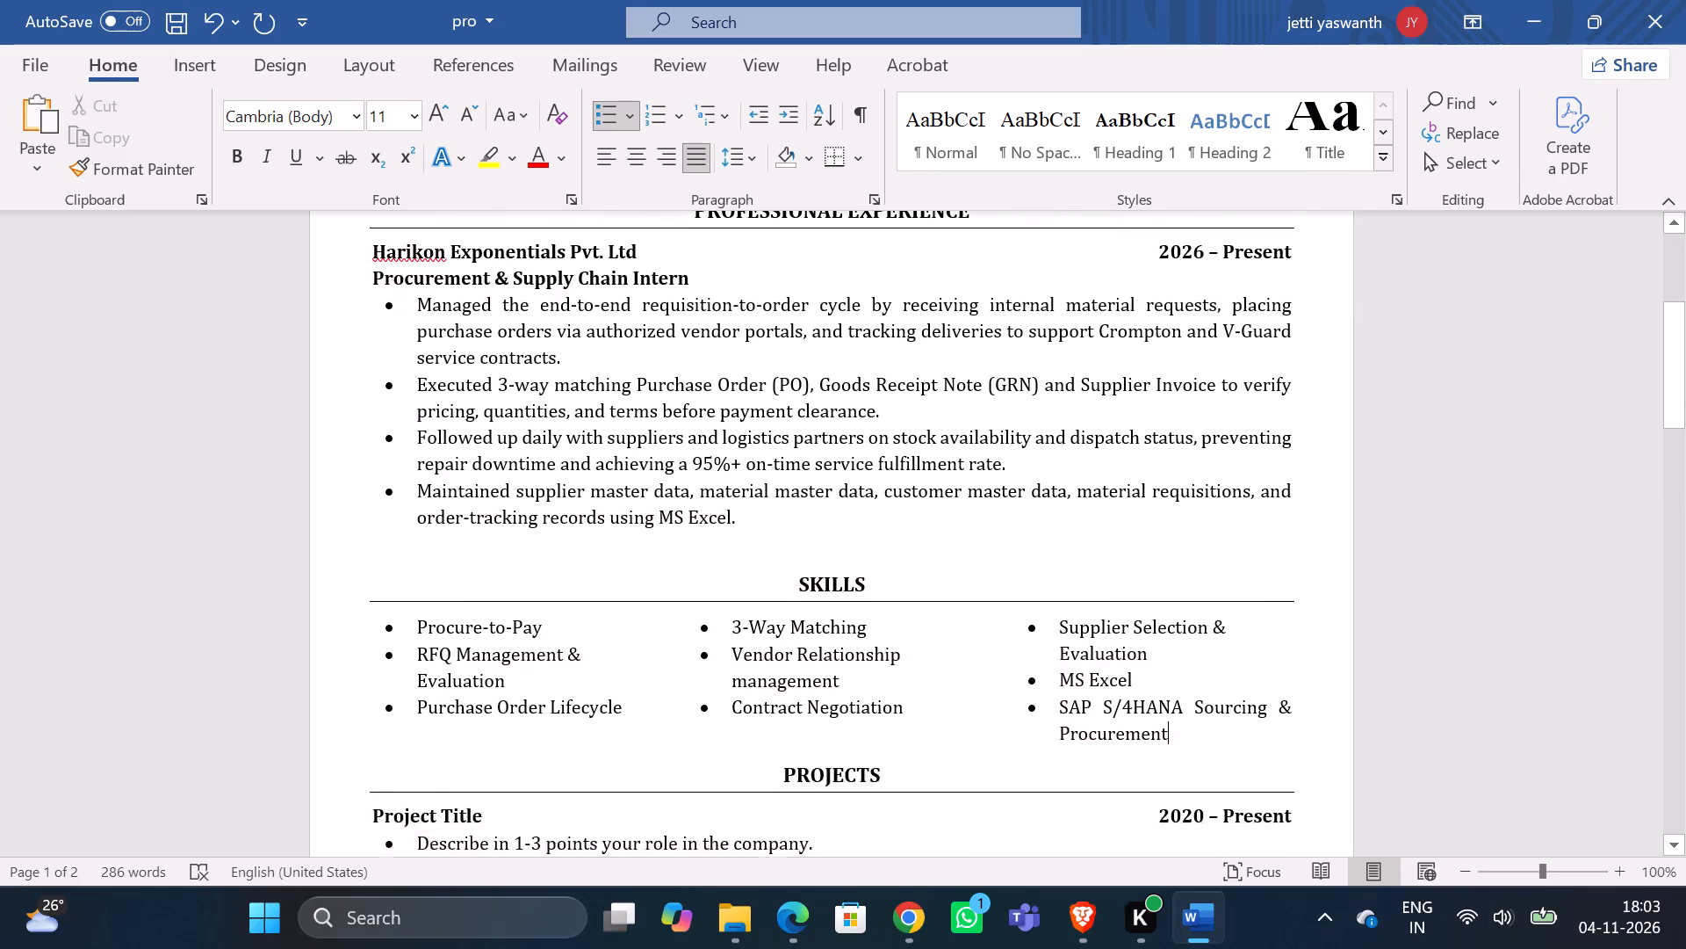
pyautogui.scroll(-3, 1085, 386)
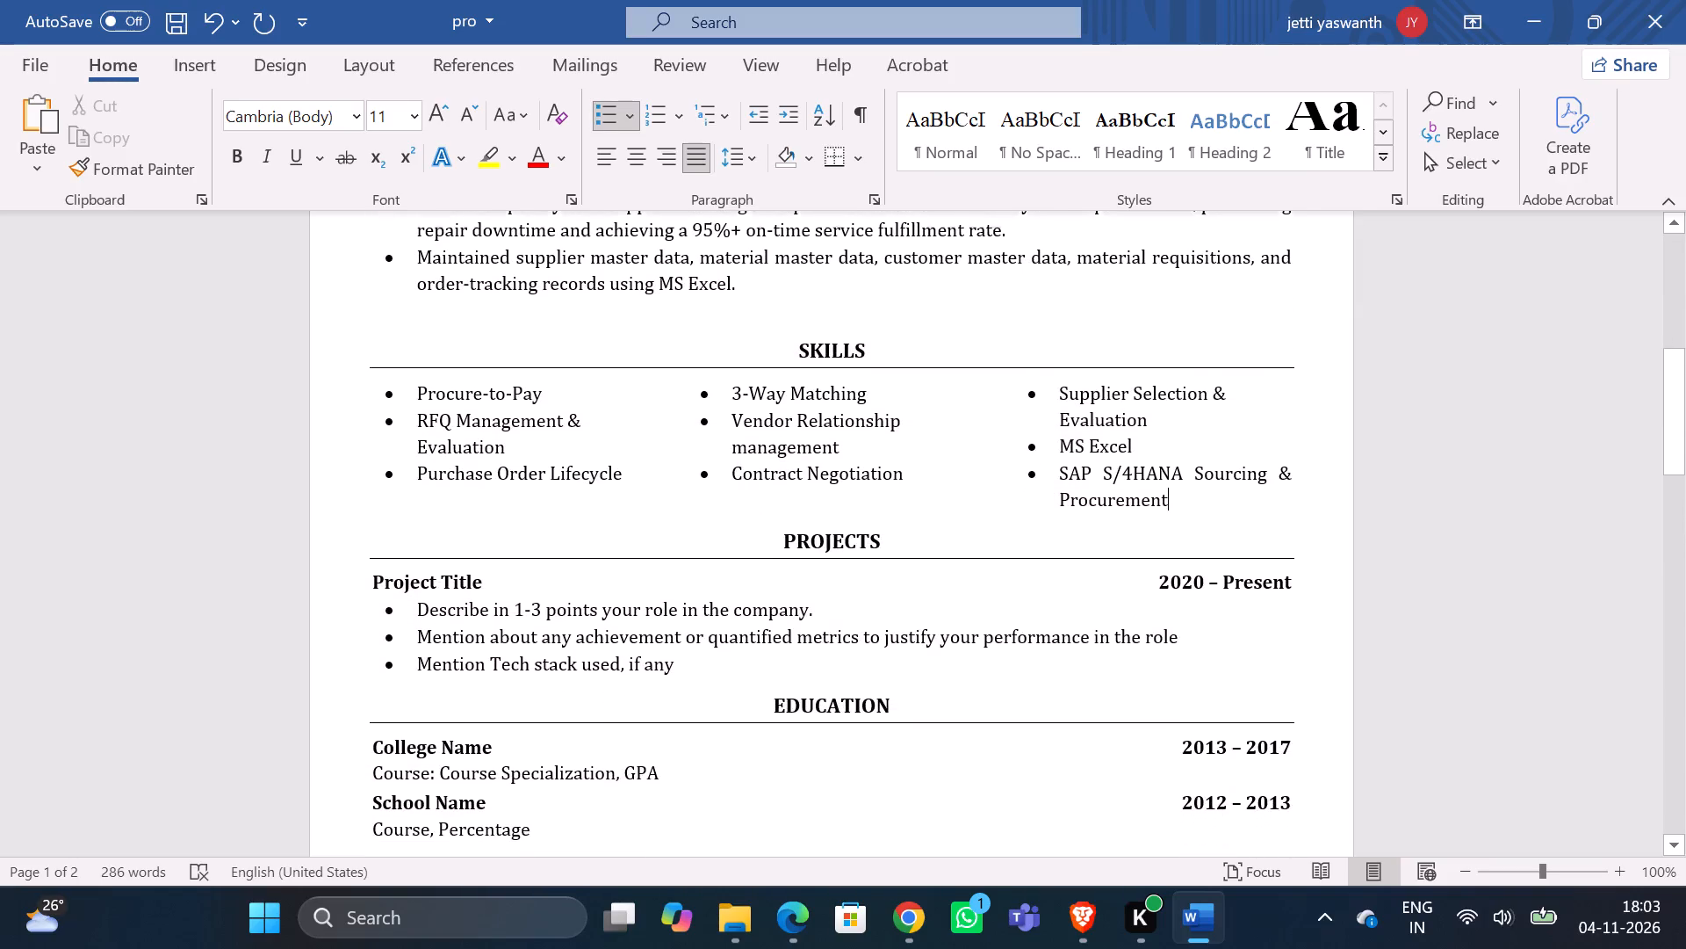
pyautogui.scroll(-1, 1085, 386)
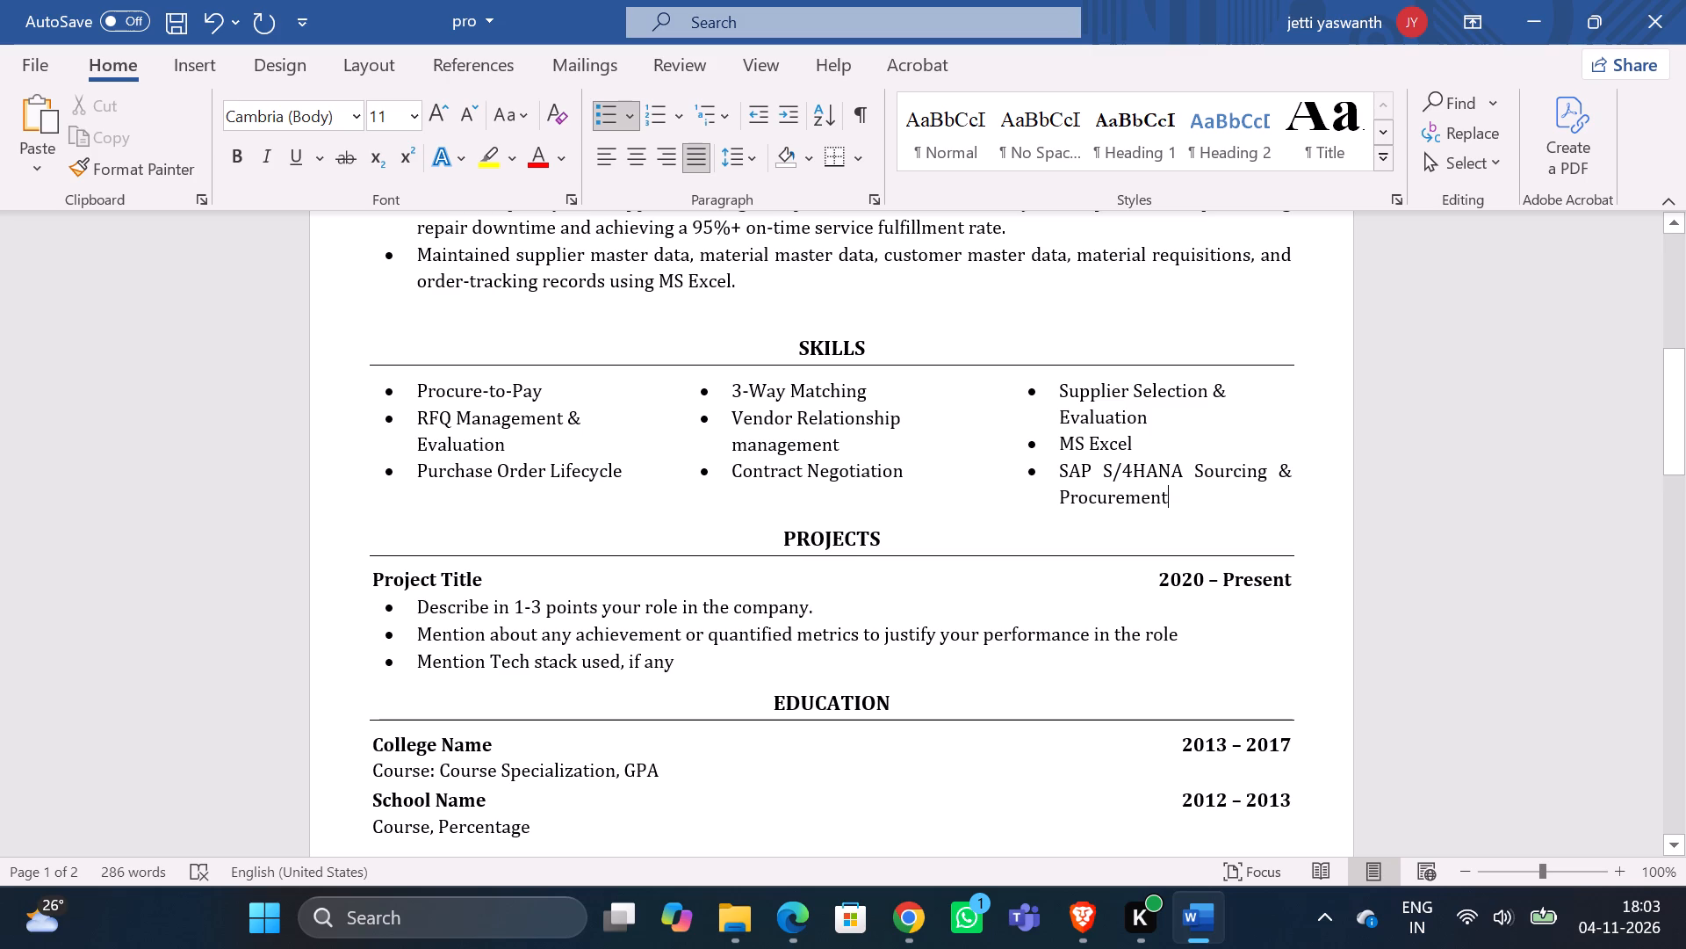
# Place the text cursor at the end of the "Project Title" placeholder in the Projects section.
pyautogui.click(485, 583)
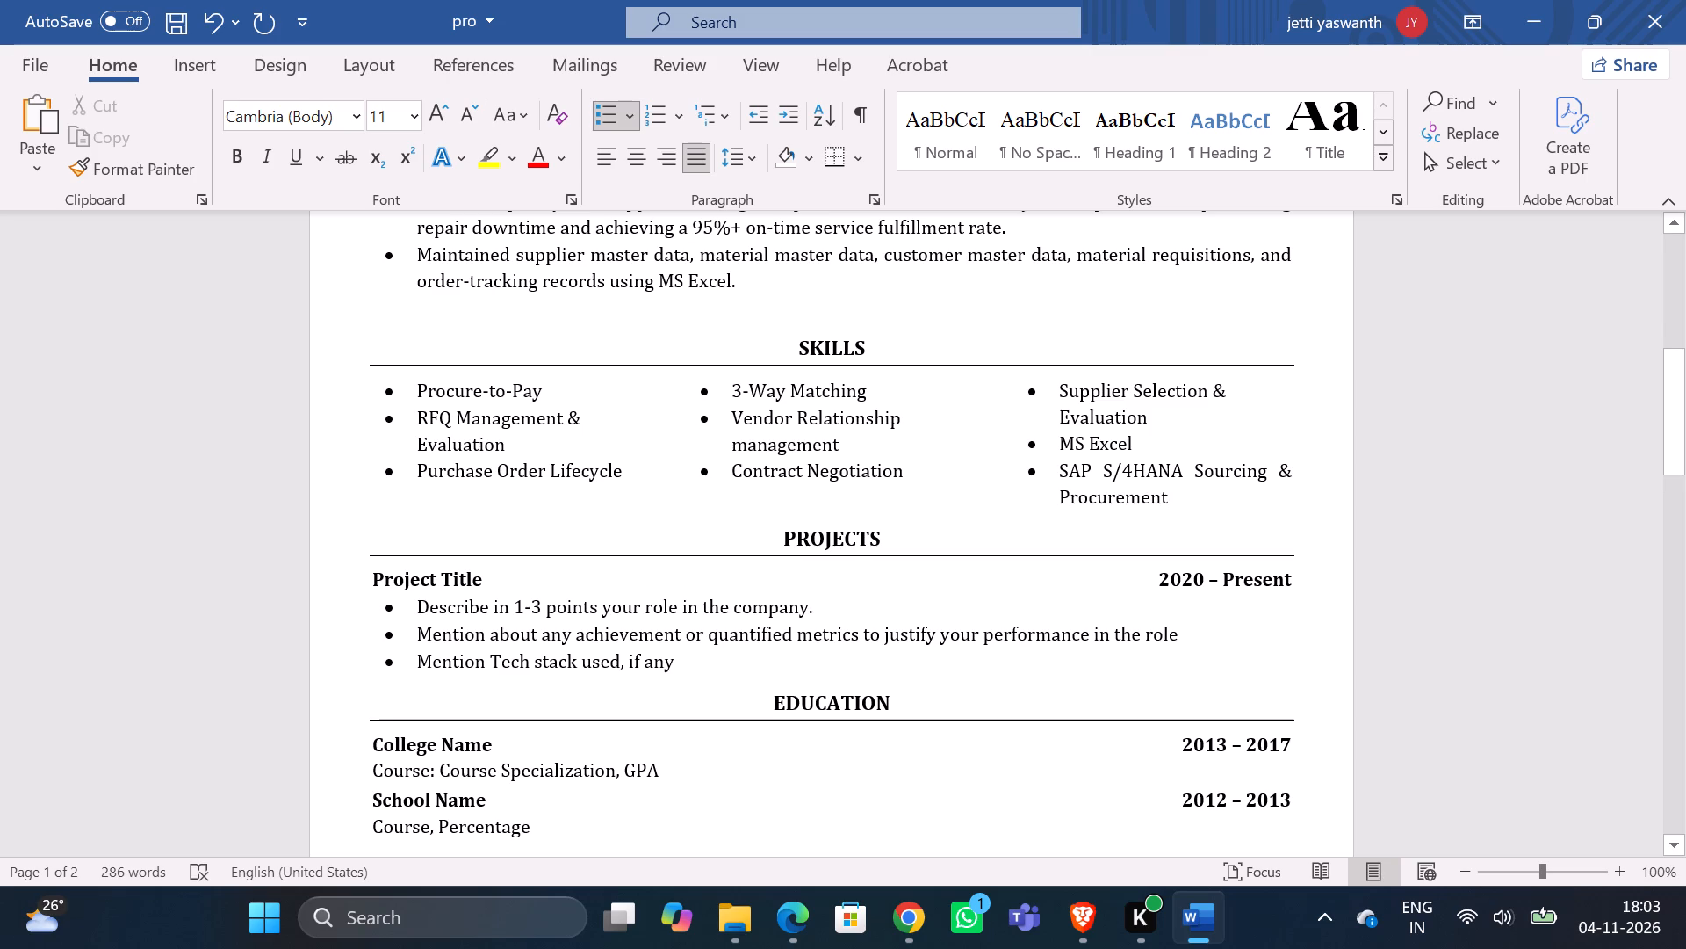
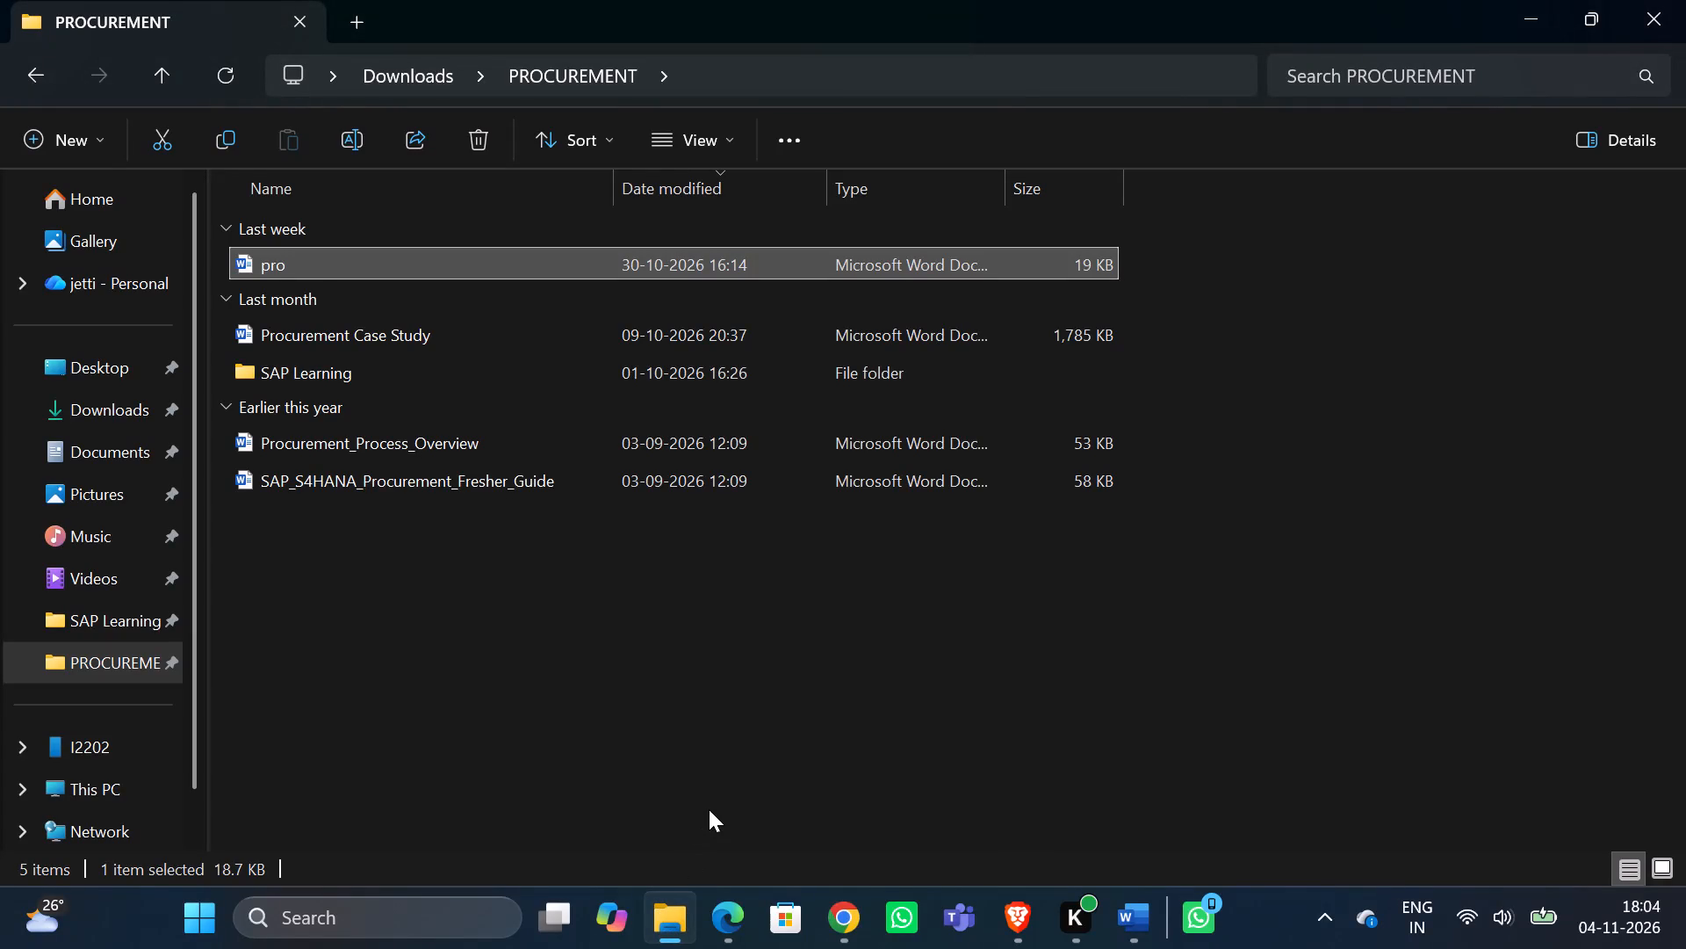
# In File Explorer, start sharing the "Procurement Case Study" document from the PROCUREMENT folder.
pyautogui.scroll(-2, 709, 809)
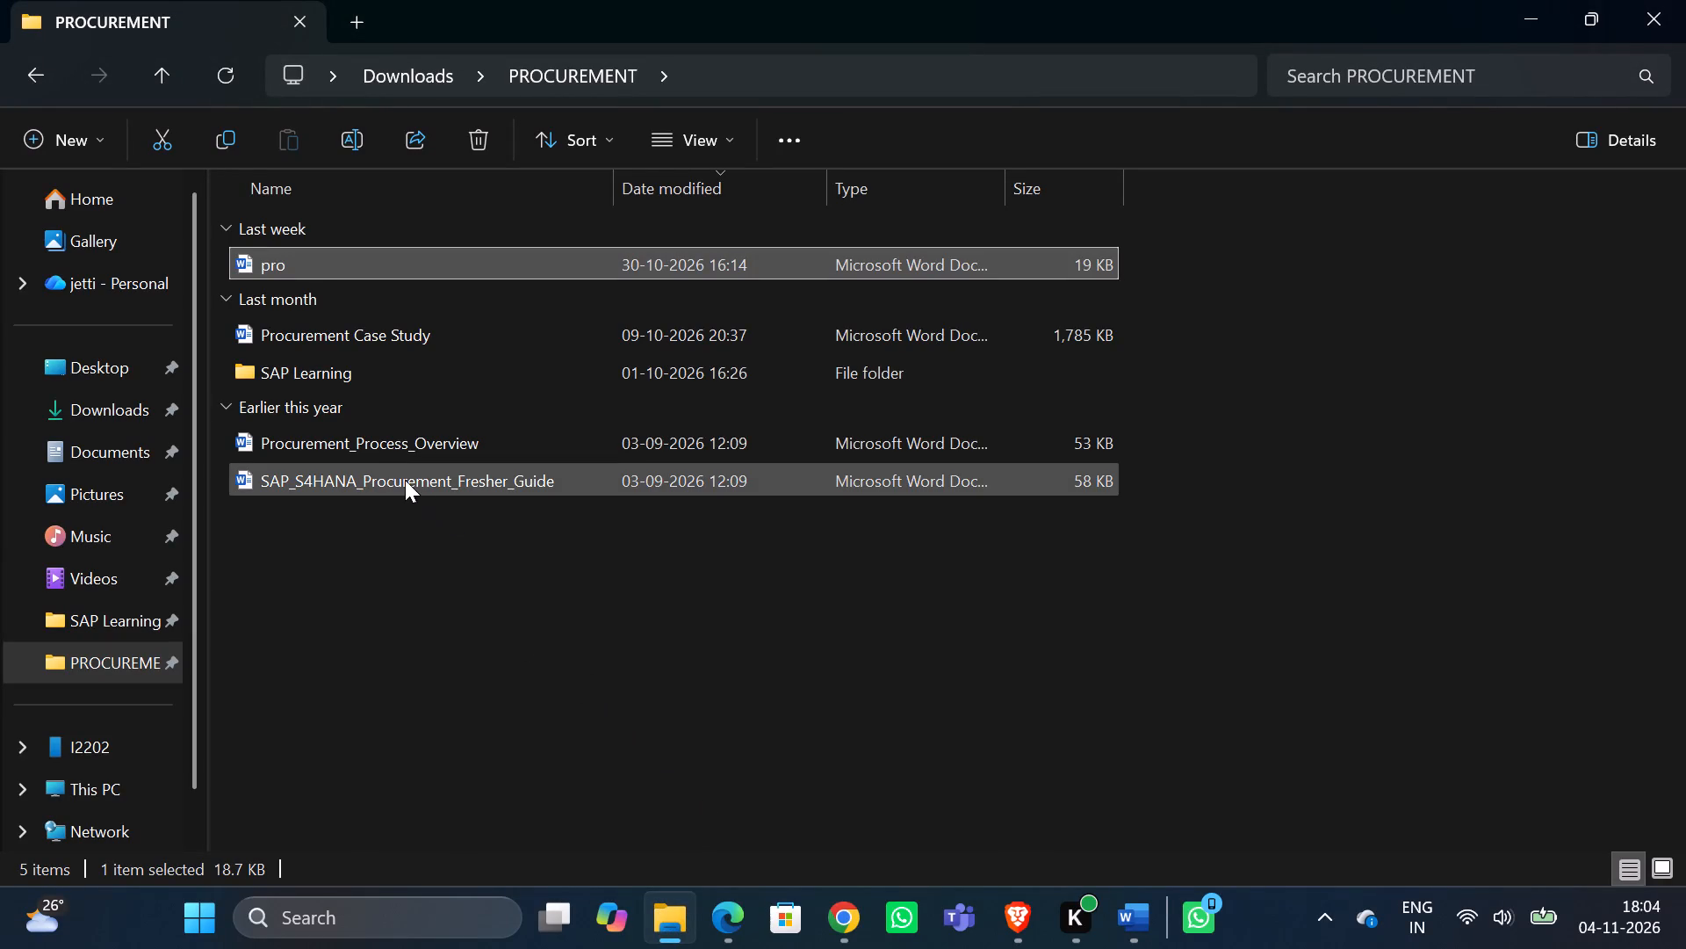
pyautogui.click(544, 346)
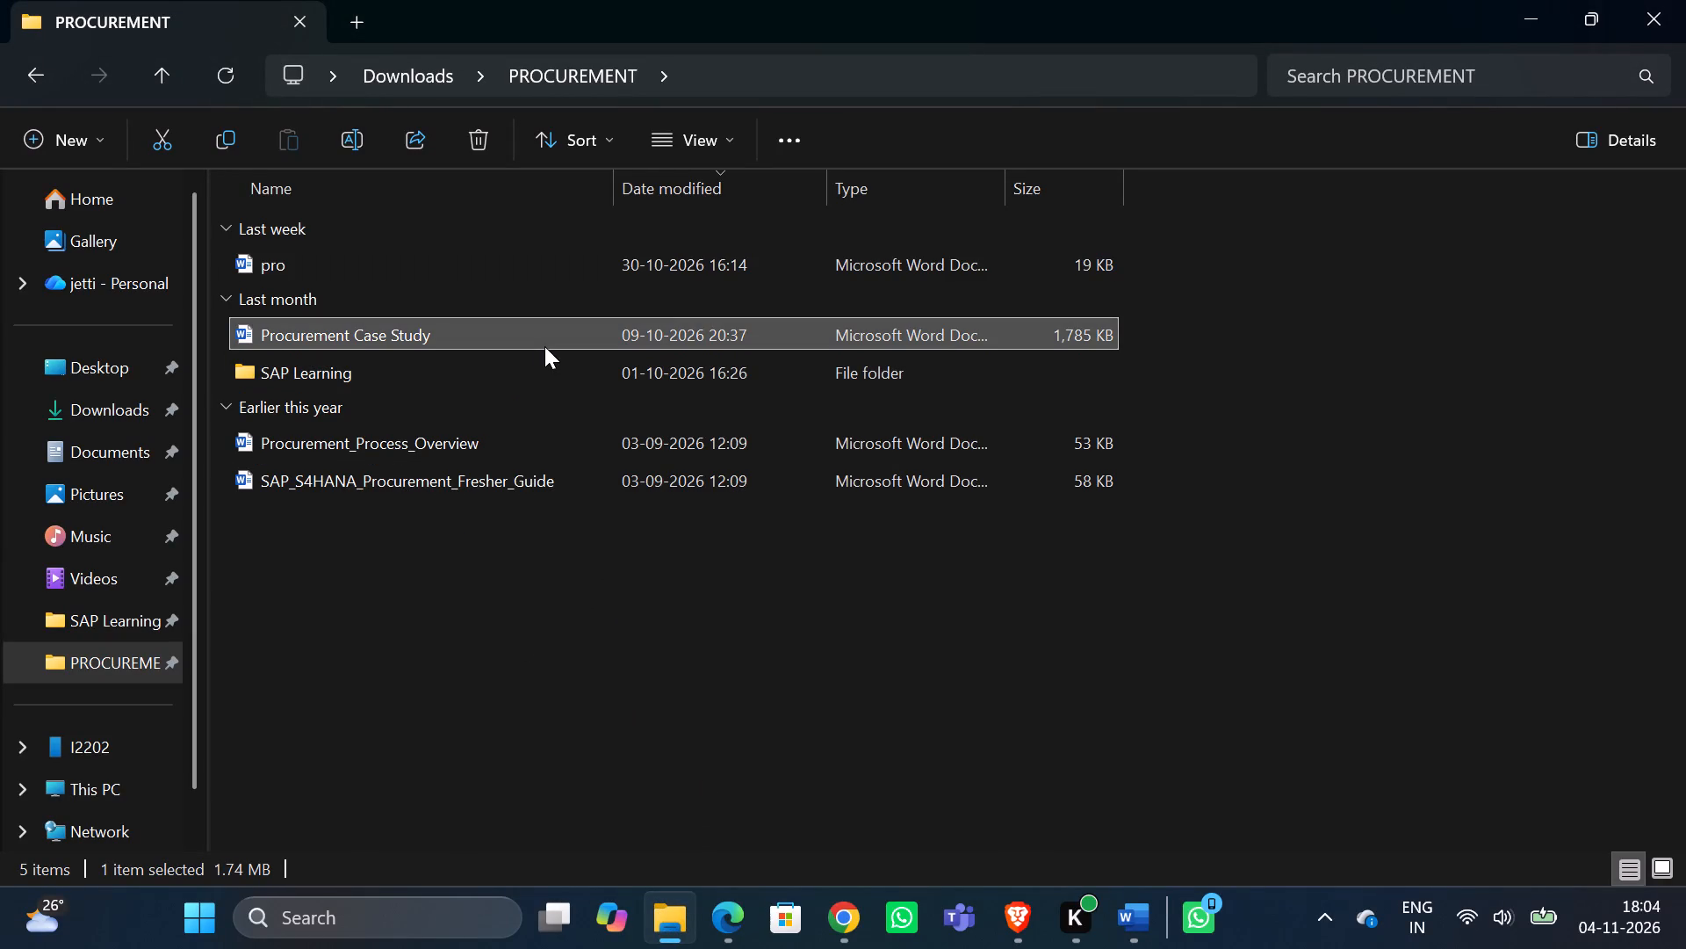
pyautogui.click(558, 347)
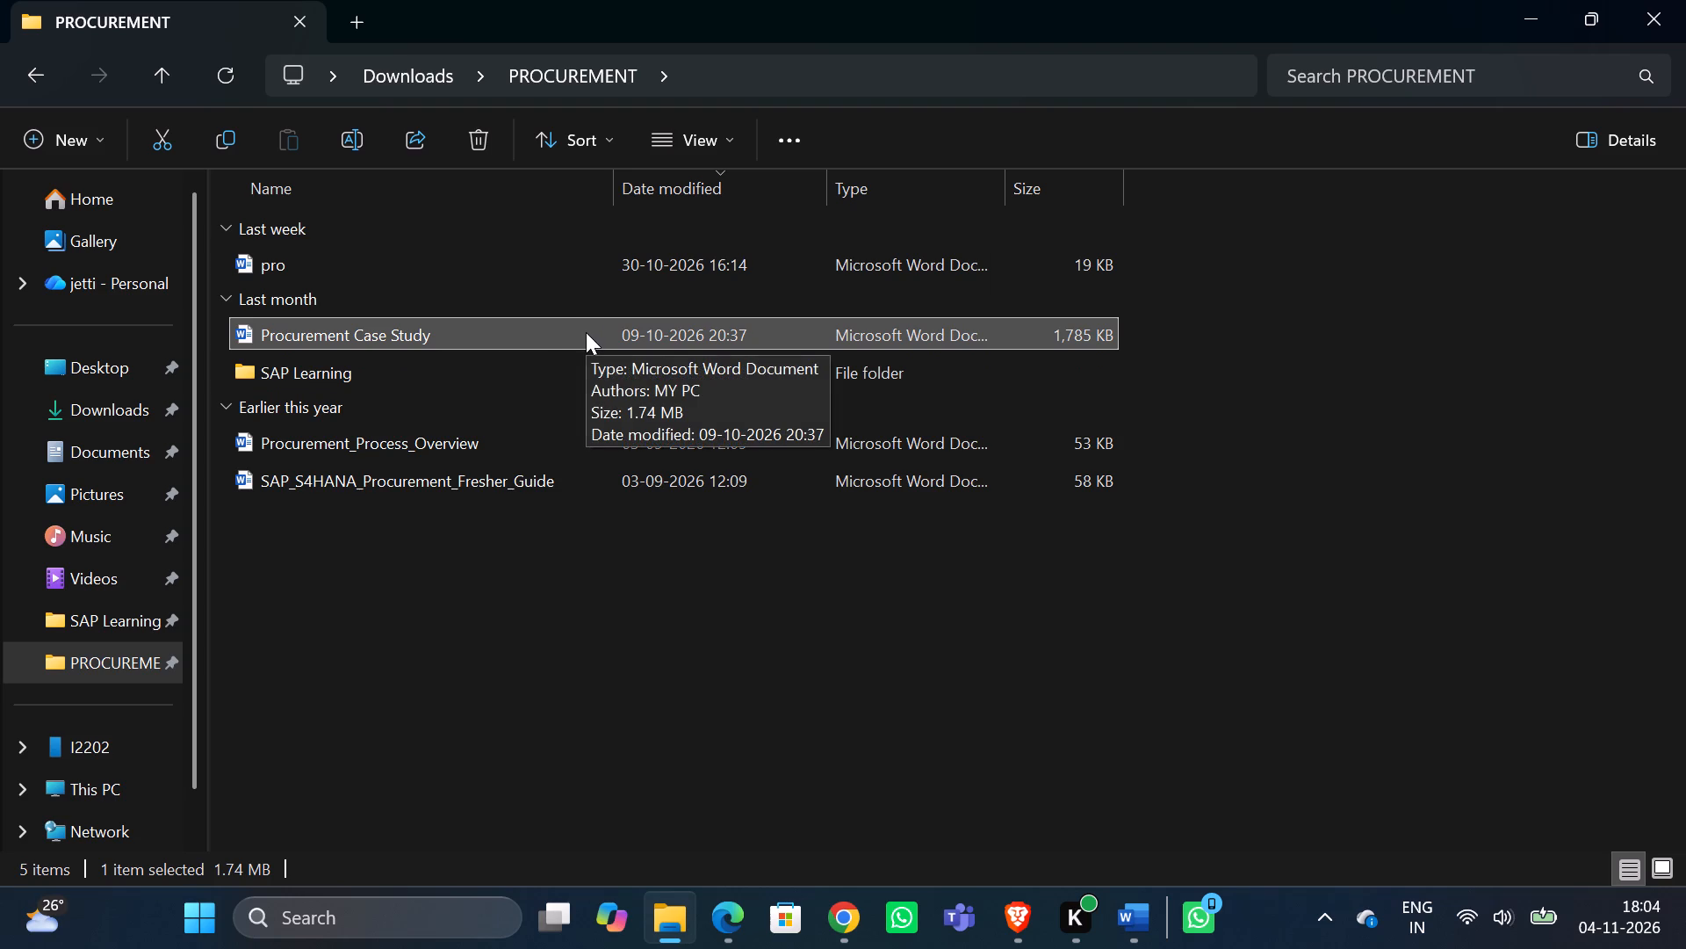
pyautogui.rightClick(586, 332)
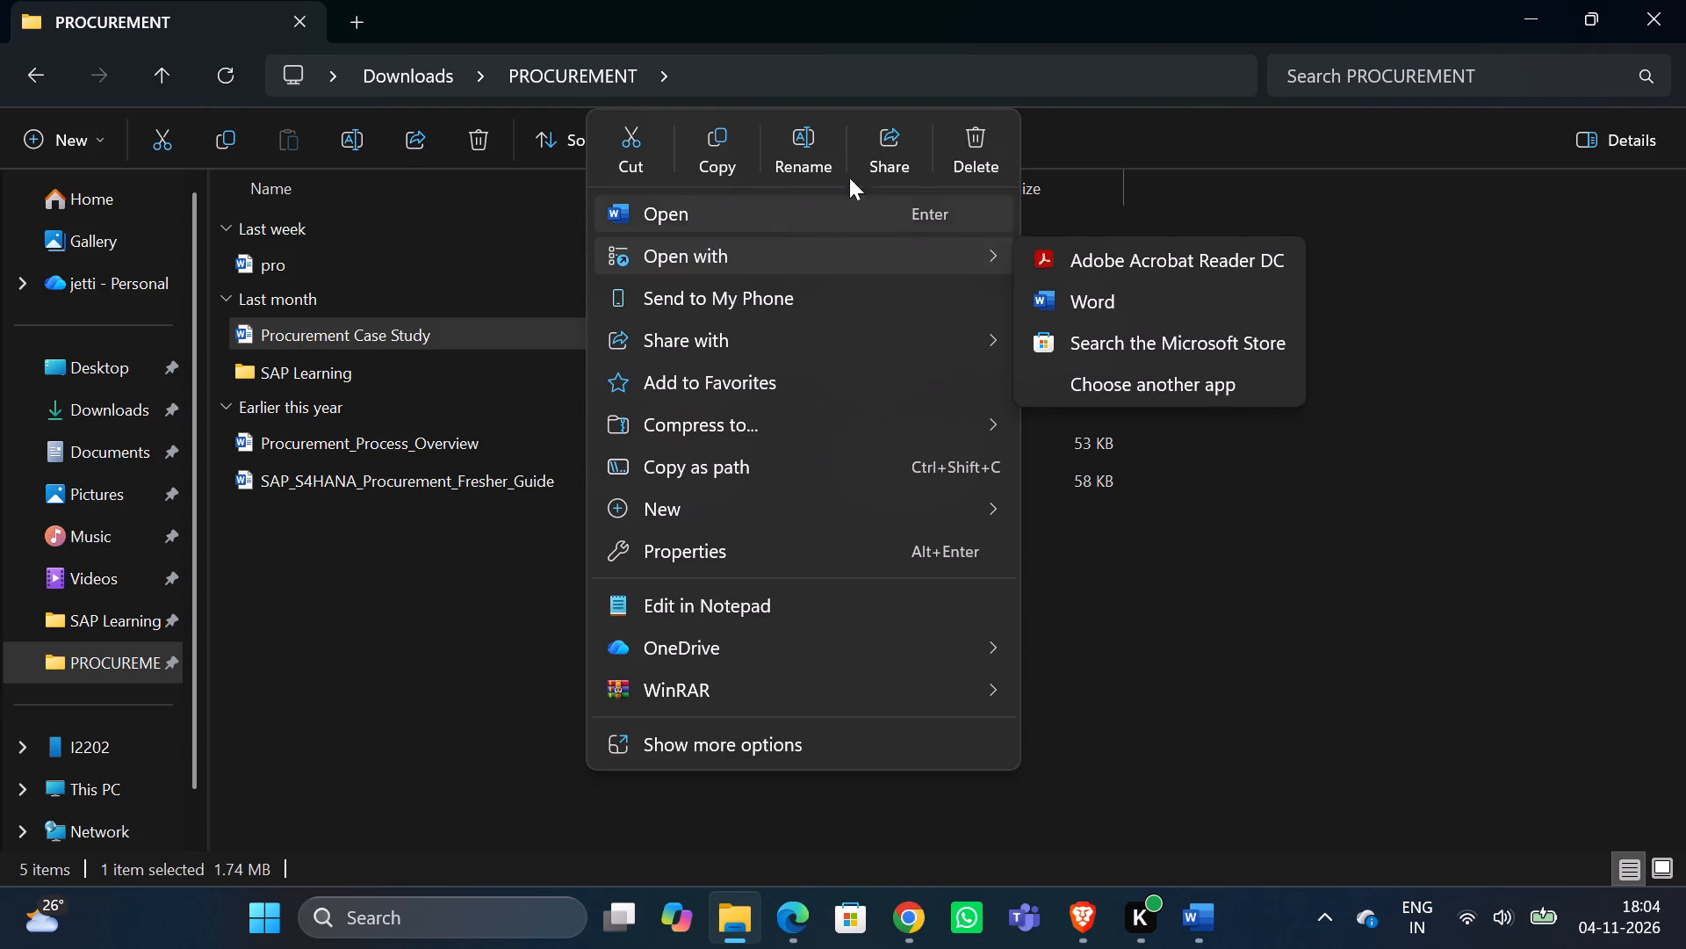
pyautogui.click(919, 162)
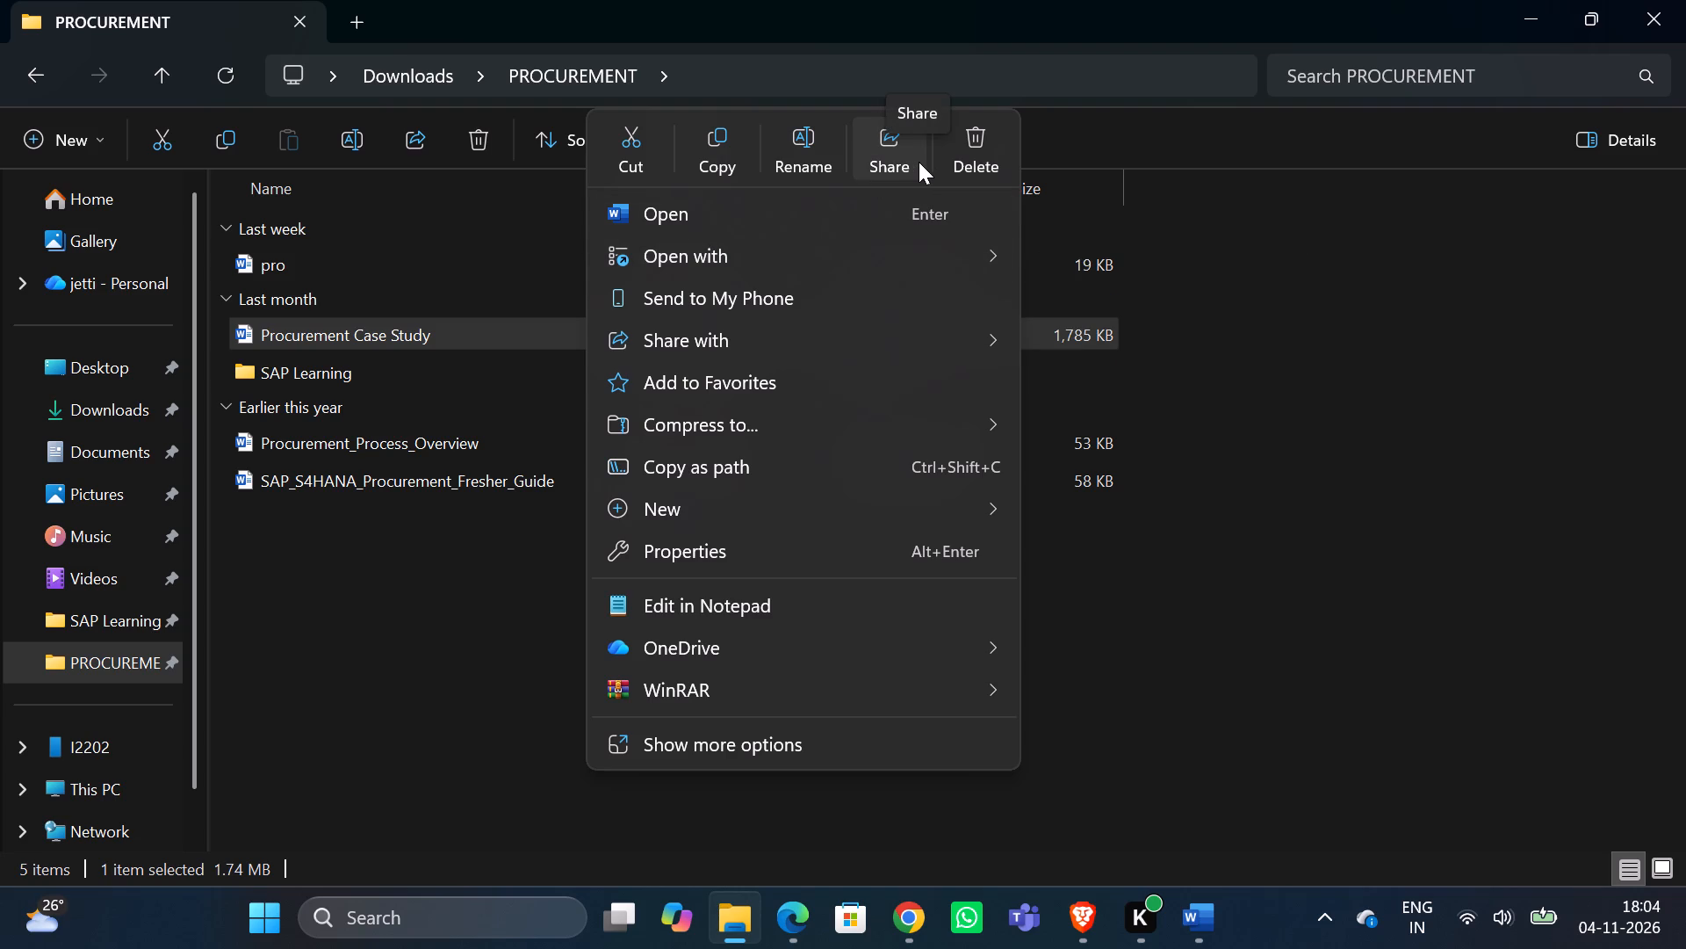
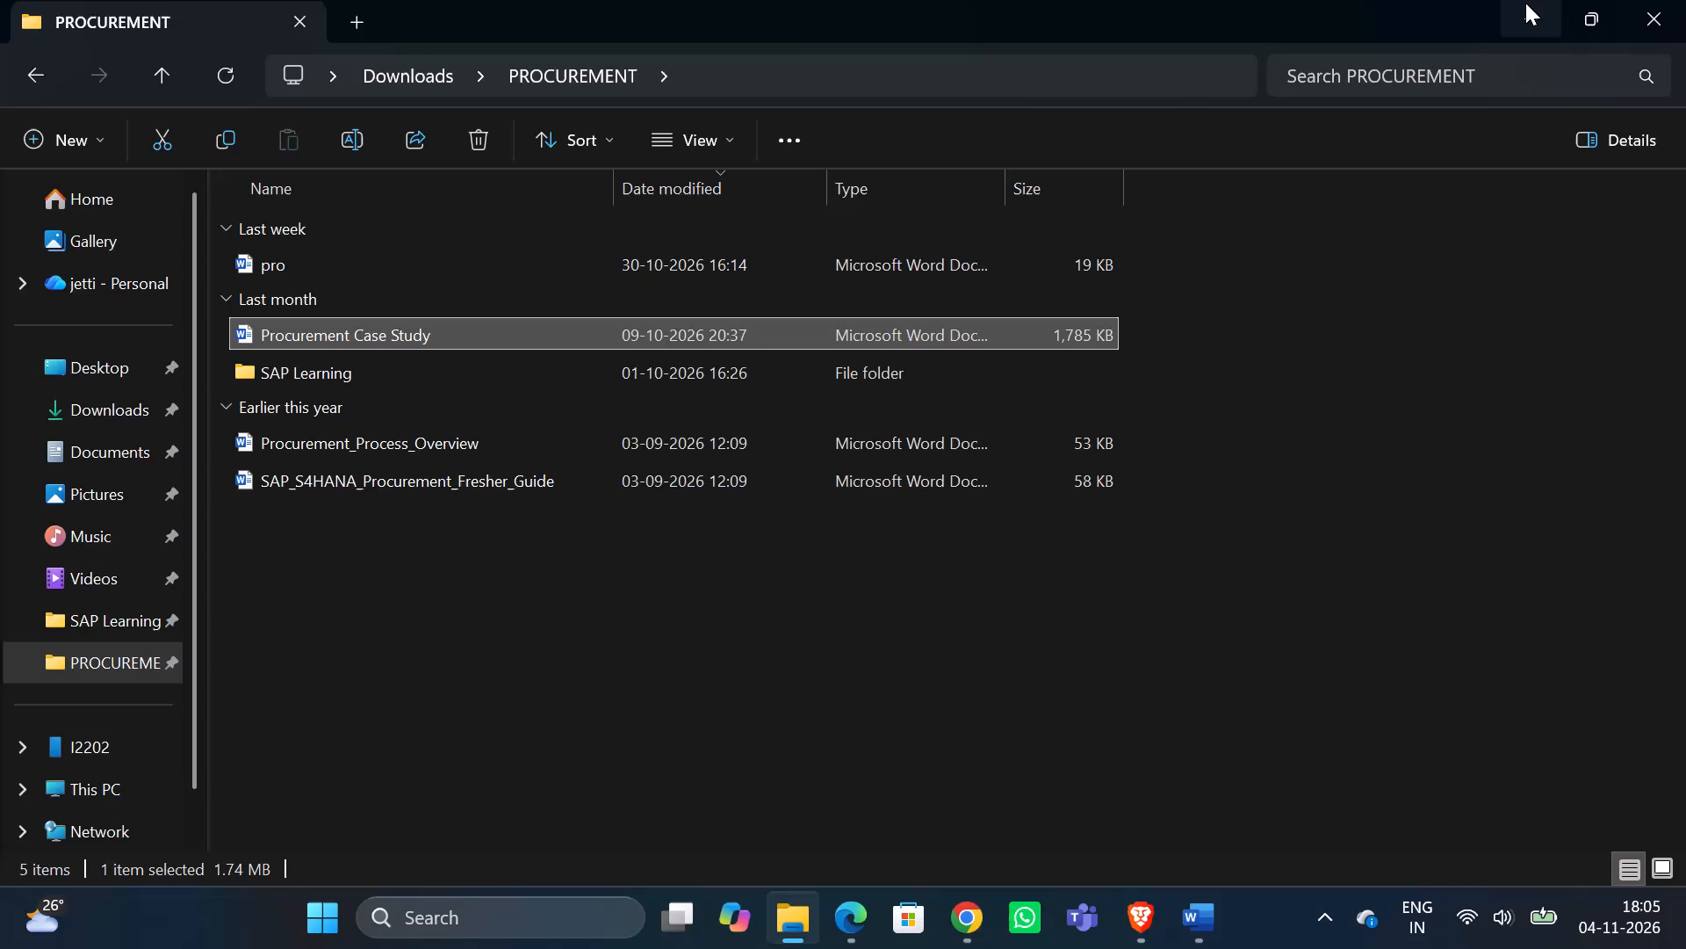
# Minimize the File Explorer, Word and Chrome windows to reach the desktop and launch the Kuro app.
pyautogui.click(1525, 3)
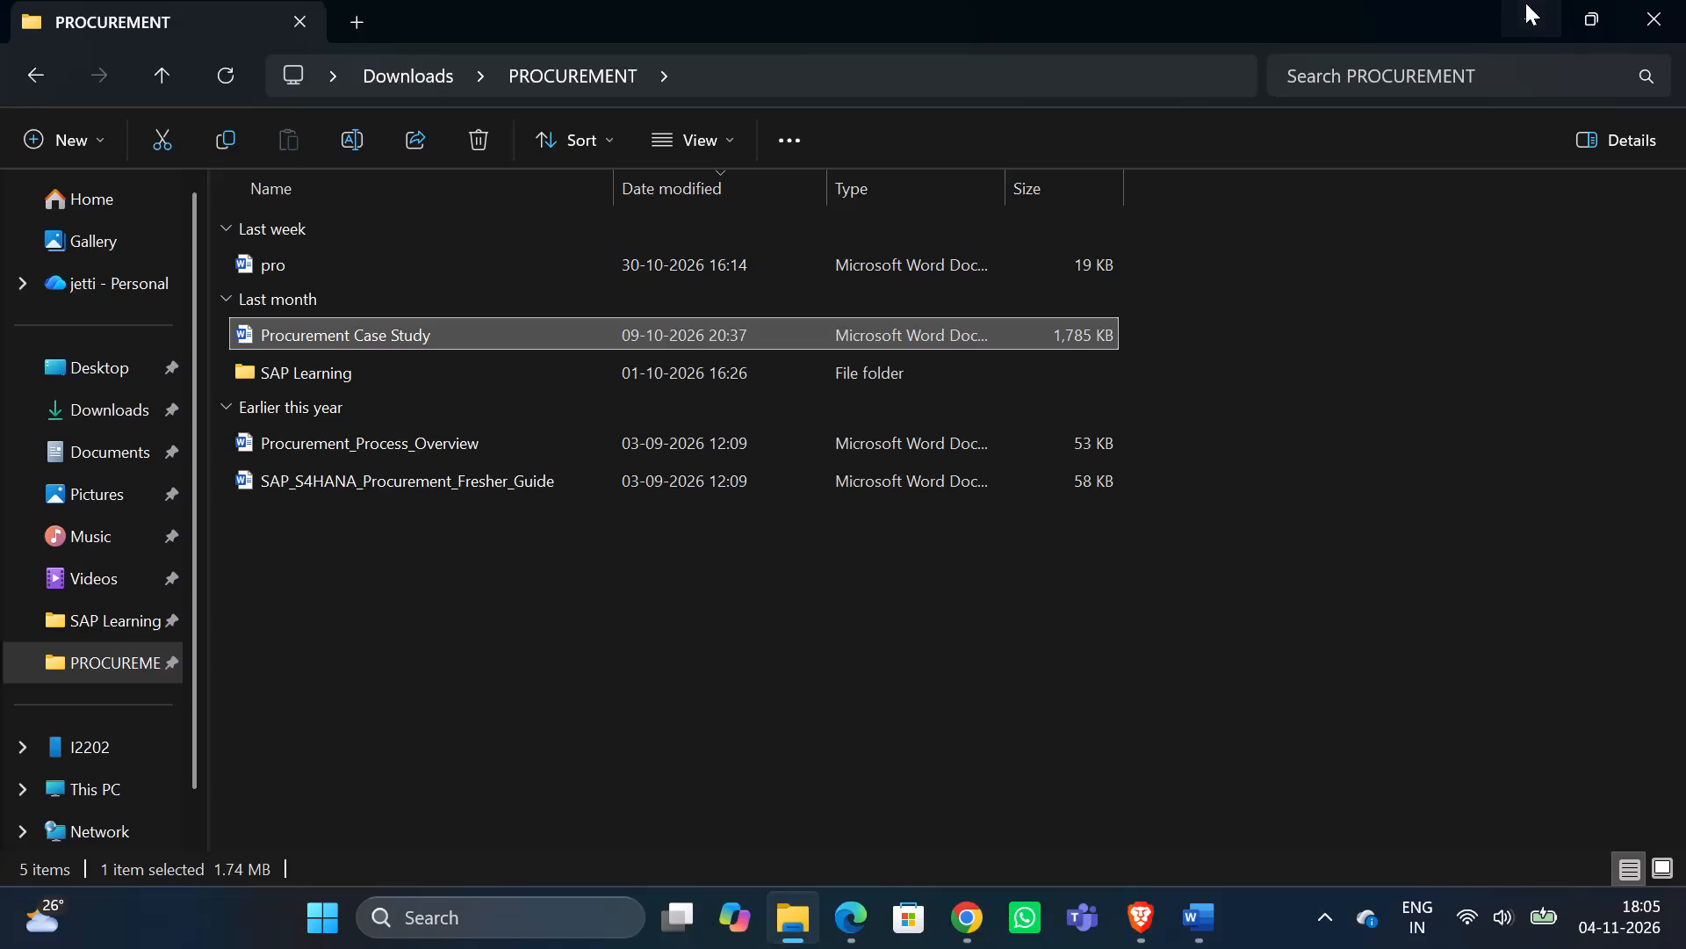
pyautogui.click(1530, 11)
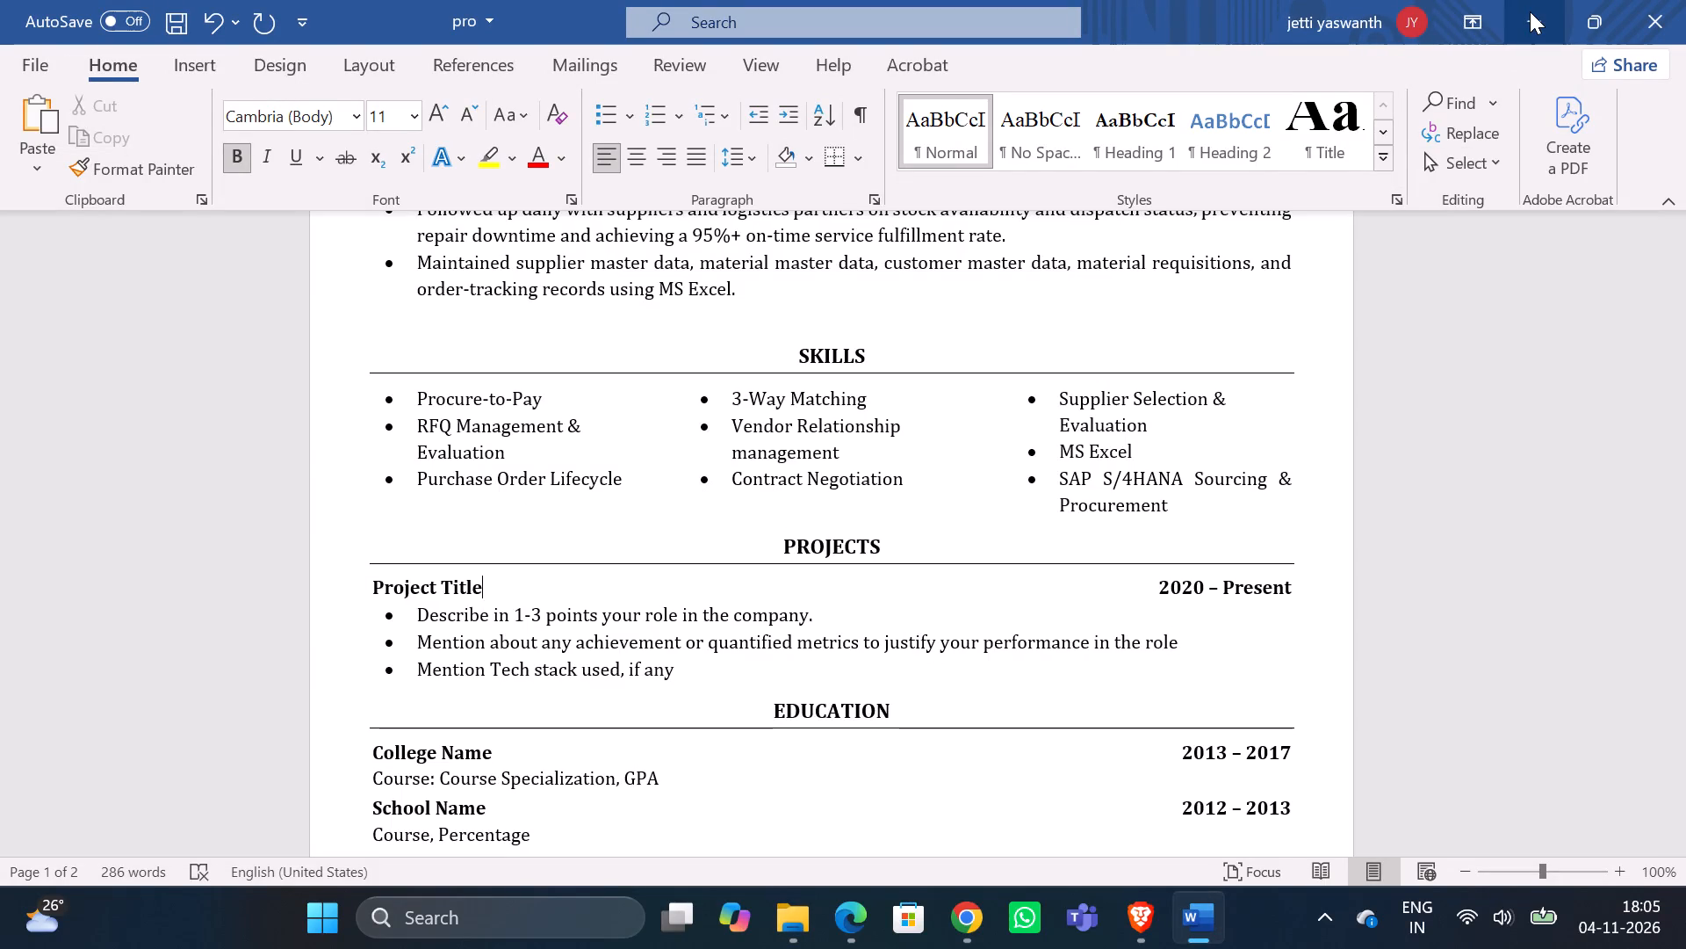
pyautogui.click(1524, 18)
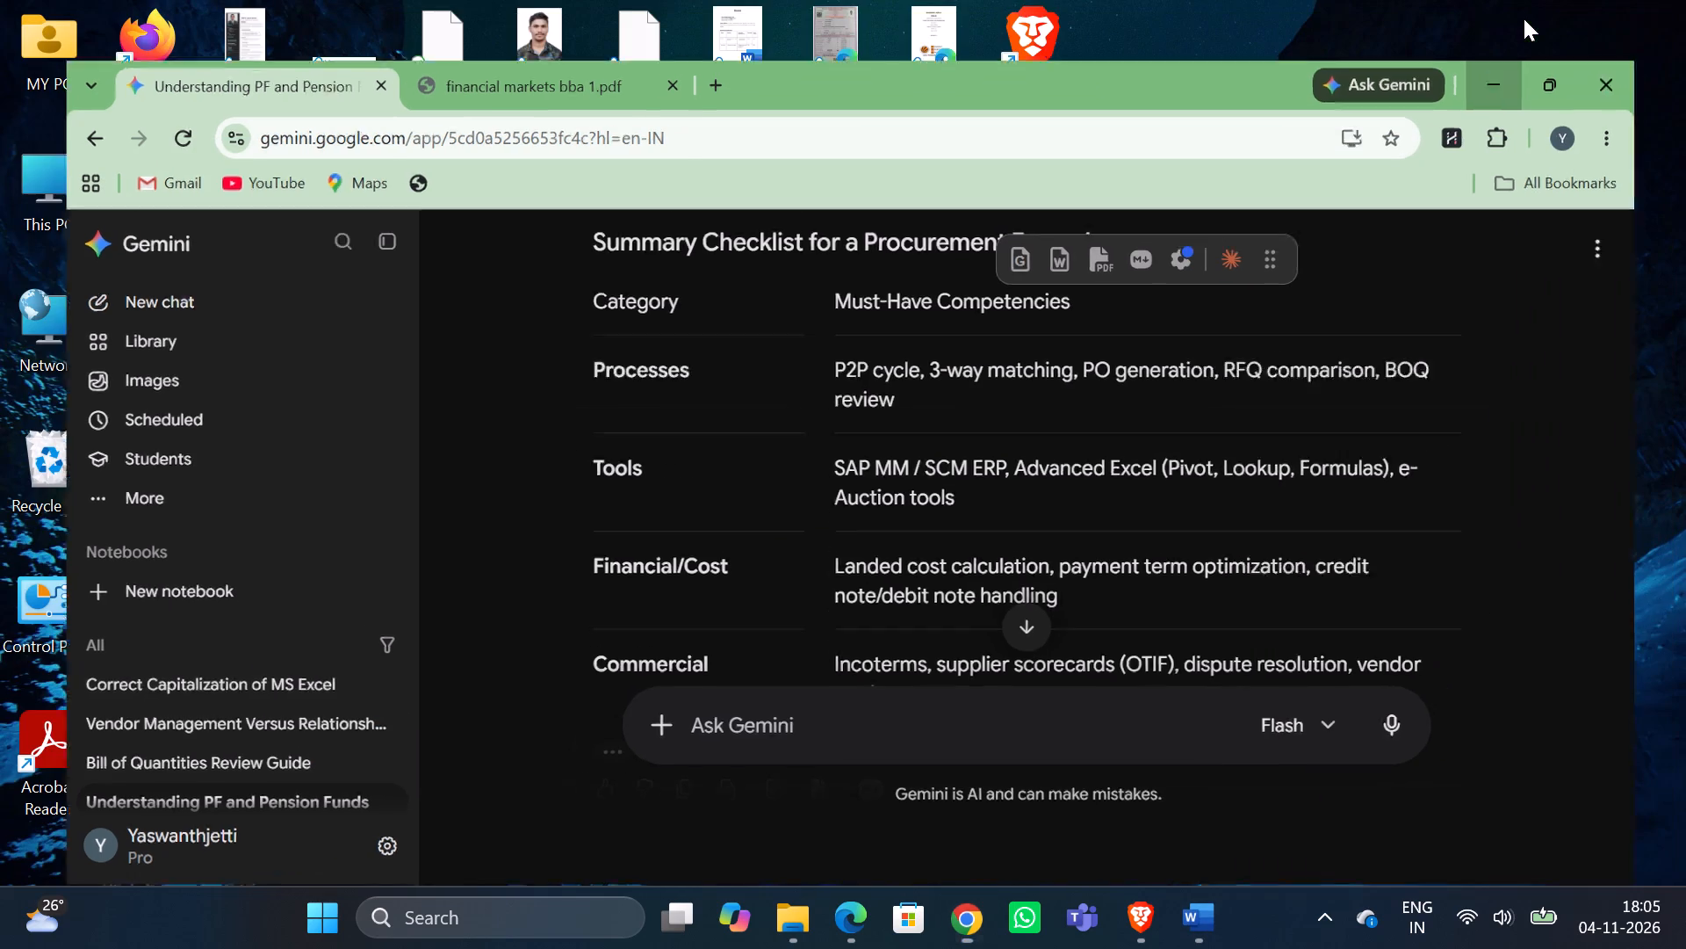
pyautogui.doubleClick(1048, 195)
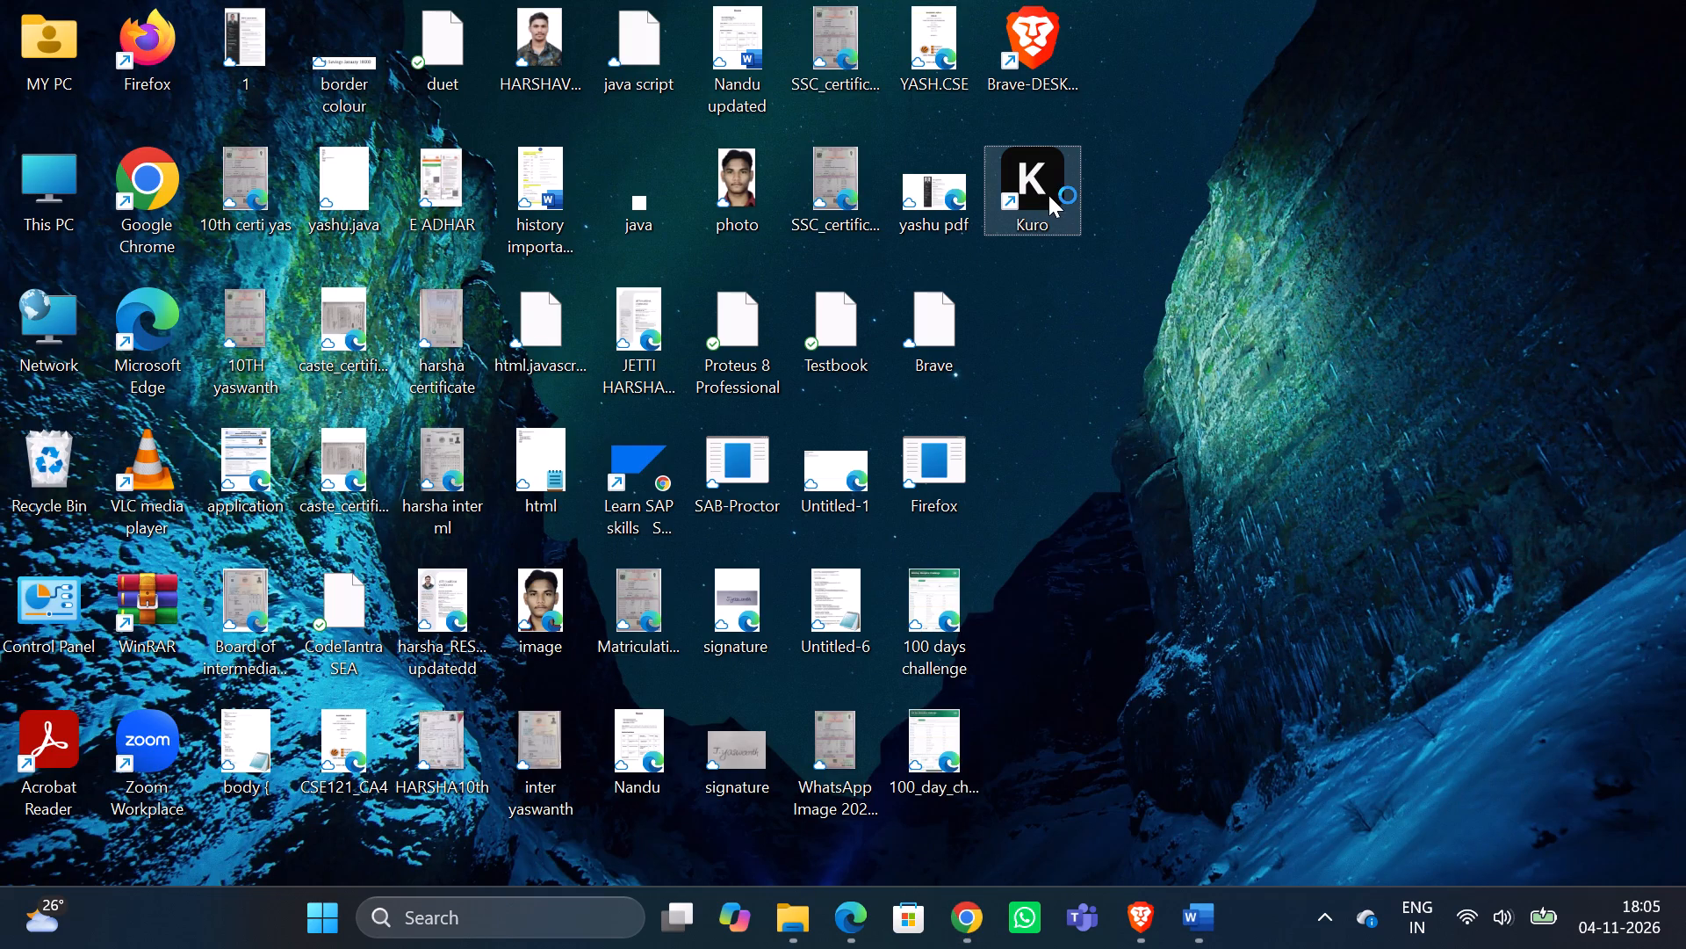